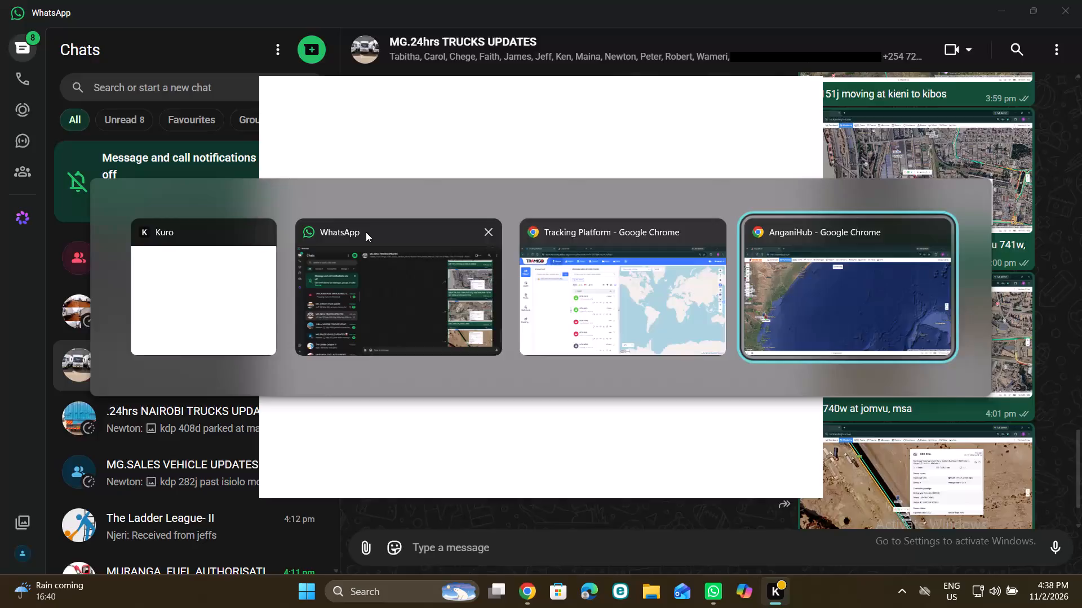
Show the unit list in AnganiHub's monitoring view and deselect all units.
{"action": "left_click", "coordinate": [7, 552]}
{"action": "left_click", "coordinate": [12, 562]}
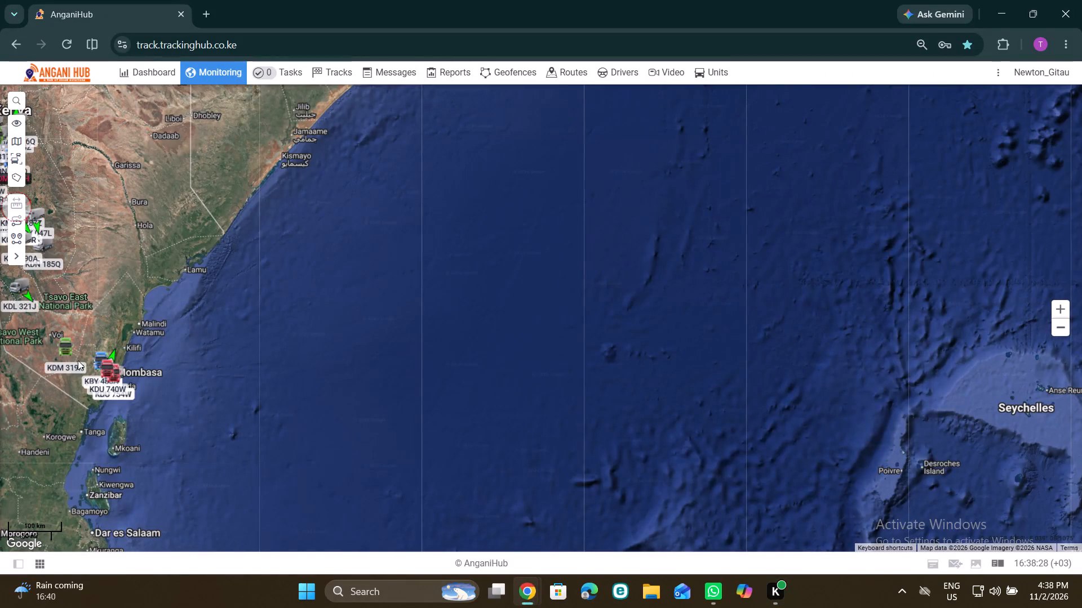
{"action": "left_click", "coordinate": [21, 570]}
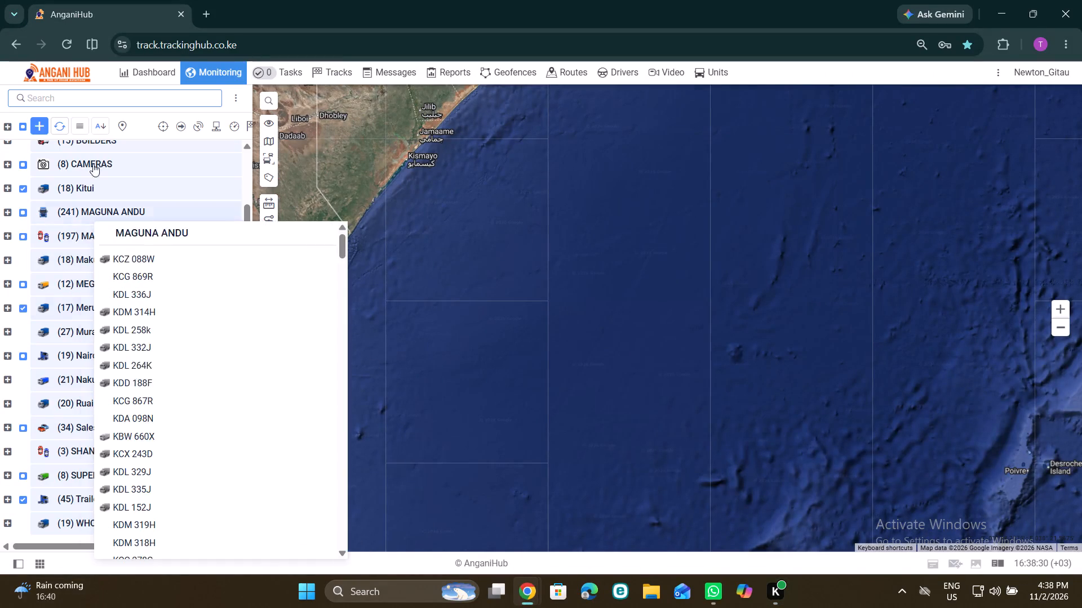
{"action": "double_click", "coordinate": [21, 125]}
{"action": "scroll", "coordinate": [10, 195], "scroll_direction": "down", "scroll_amount": 3}
{"action": "scroll", "coordinate": [0, 280], "scroll_direction": "up", "scroll_amount": 2}
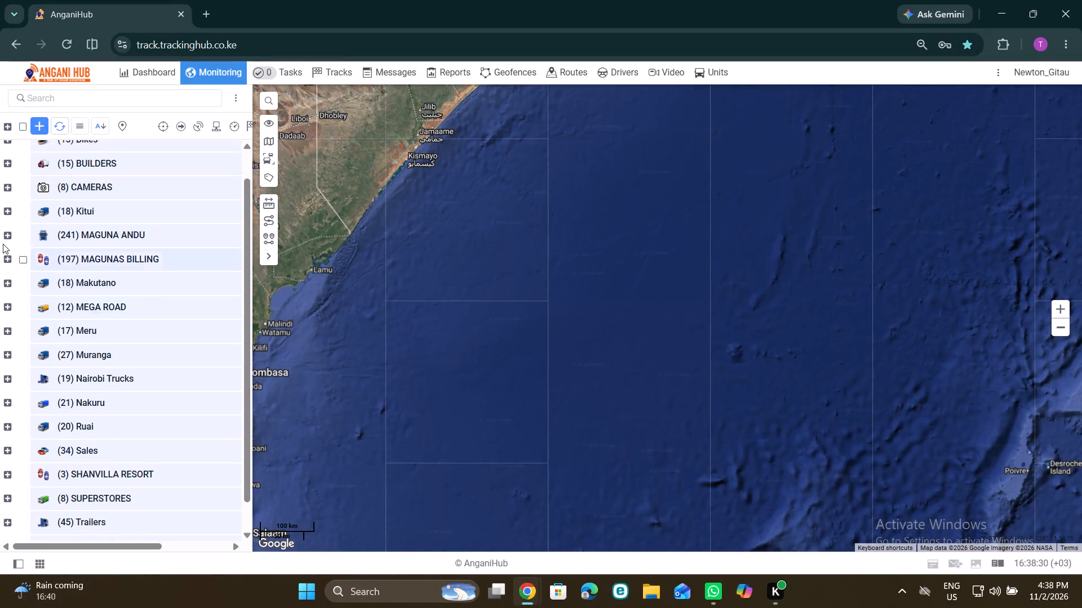
Select the Trailers group for display on the map and hide the work area.
{"action": "scroll", "coordinate": [3, 272], "scroll_direction": "down", "scroll_amount": 3}
{"action": "left_click", "coordinate": [30, 496]}
{"action": "left_click", "coordinate": [15, 500]}
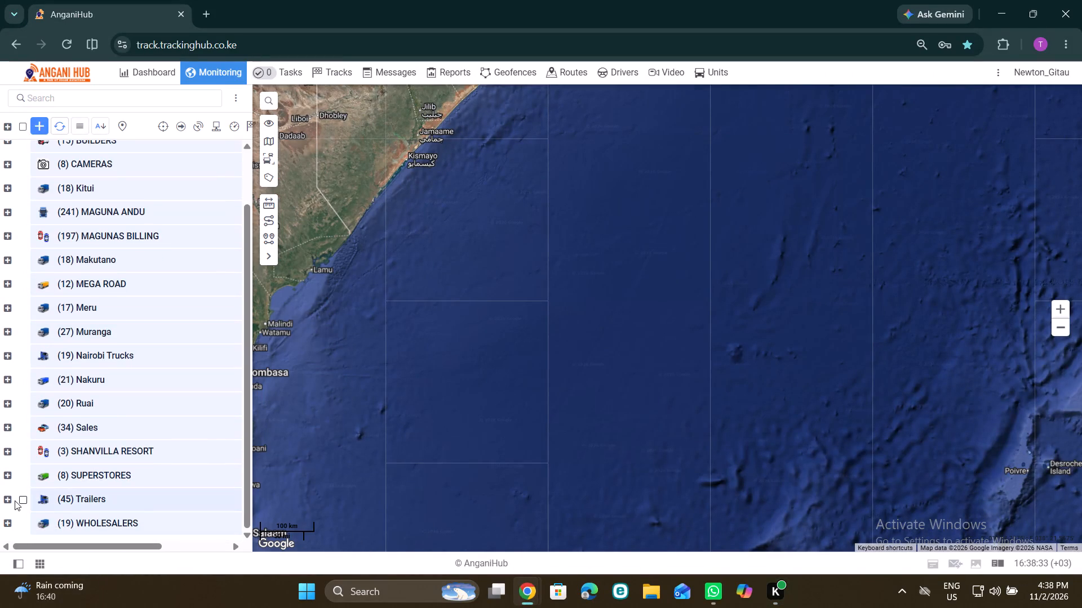
{"action": "left_click", "coordinate": [16, 500]}
{"action": "left_click", "coordinate": [21, 496]}
{"action": "left_click", "coordinate": [13, 565]}
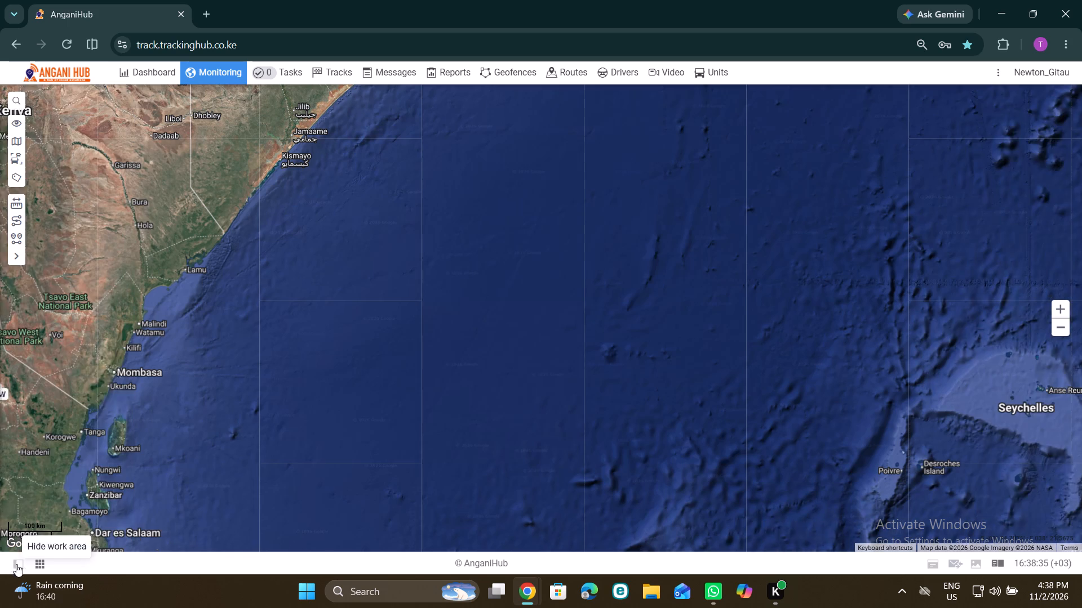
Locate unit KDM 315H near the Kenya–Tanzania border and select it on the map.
{"action": "scroll", "coordinate": [278, 288], "scroll_direction": "down", "scroll_amount": 4}
{"action": "left_click_drag", "start_coordinate": [409, 353], "coordinate": [571, 389]}
{"action": "left_click_drag", "start_coordinate": [327, 267], "coordinate": [565, 307]}
{"action": "scroll", "coordinate": [384, 300], "scroll_direction": "up", "scroll_amount": 6}
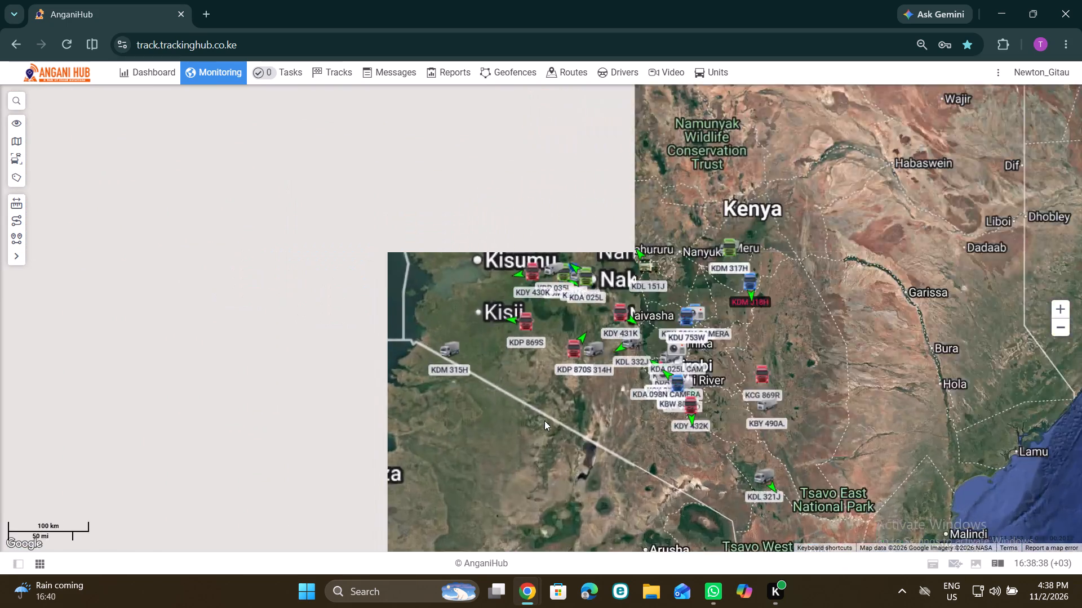
{"action": "left_click", "coordinate": [336, 251]}
{"action": "left_click", "coordinate": [344, 261]}
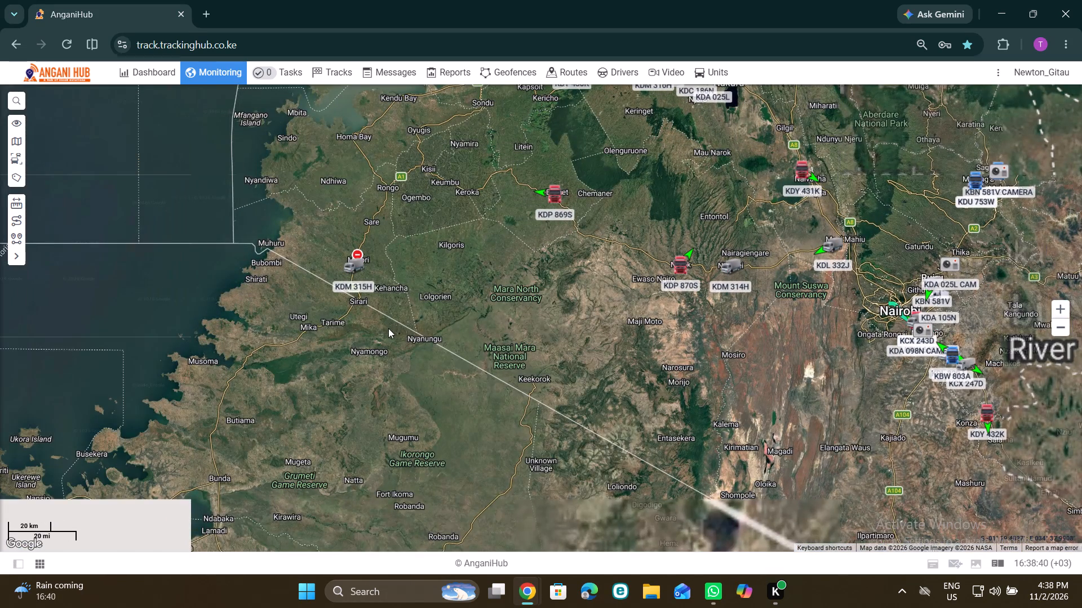
{"action": "left_click", "coordinate": [357, 272]}
Switch from the AnganiHub map to another open window.
{"action": "key", "text": "alt+Tab"}
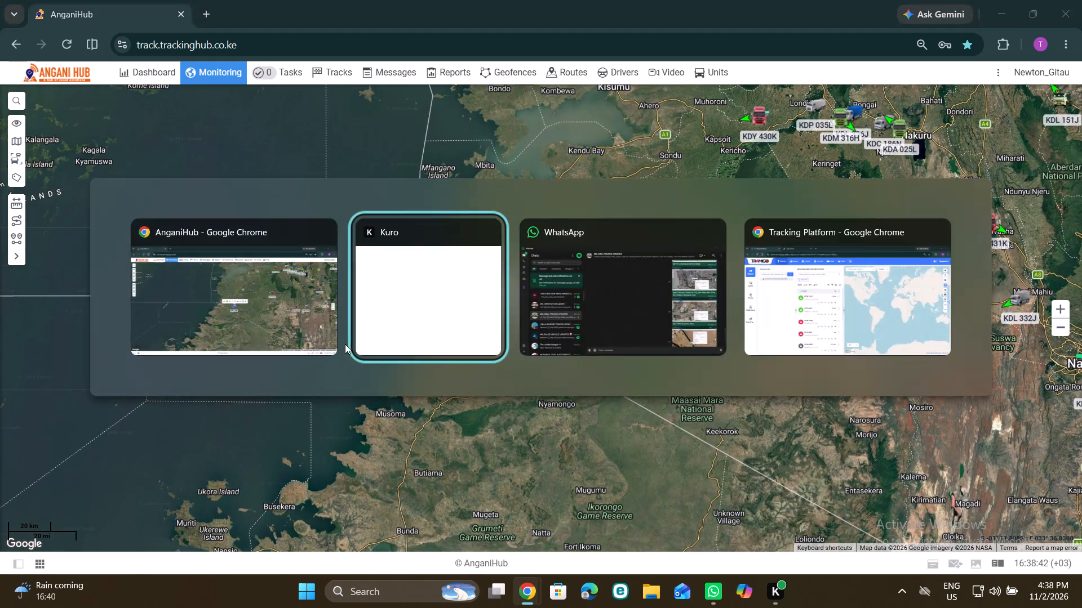
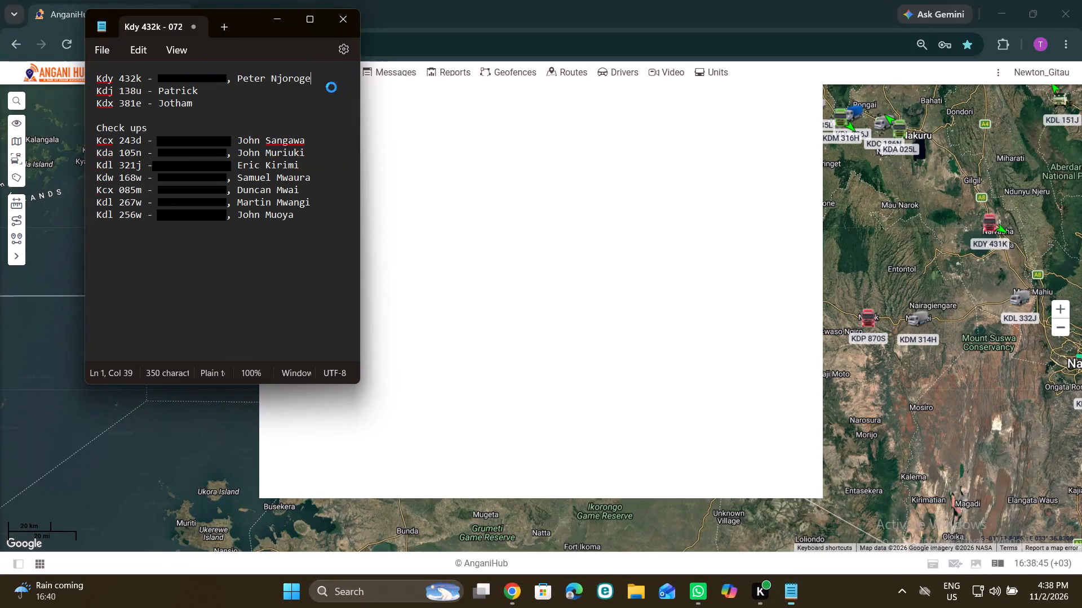
Maximize Notepad, start a new blank note and close the existing note with the drivers' contacts.
{"action": "left_click", "coordinate": [304, 22]}
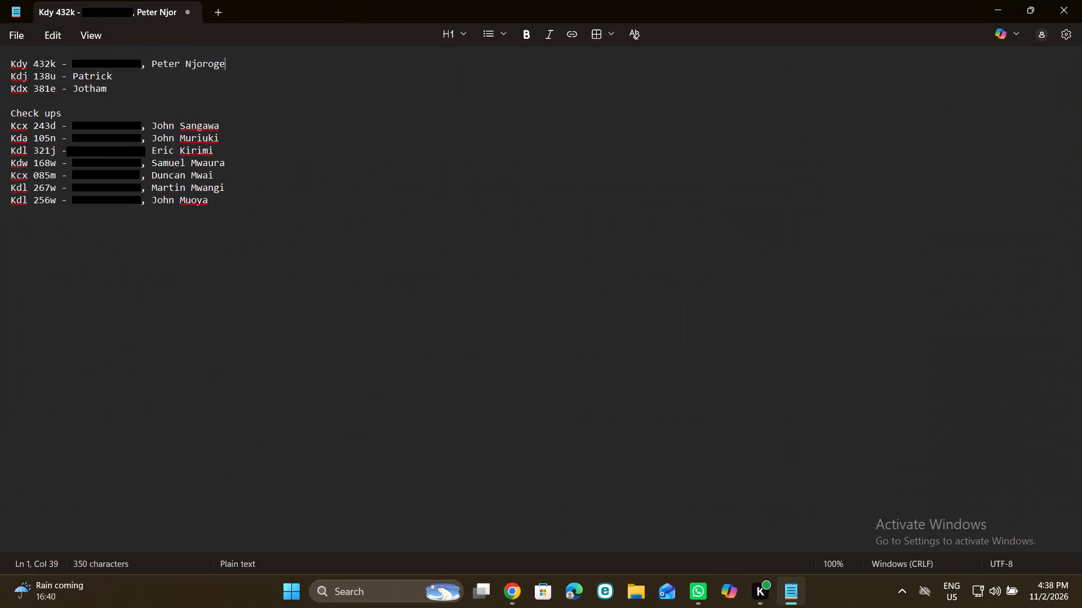
{"action": "left_click", "coordinate": [356, 289]}
{"action": "left_click", "coordinate": [225, 16]}
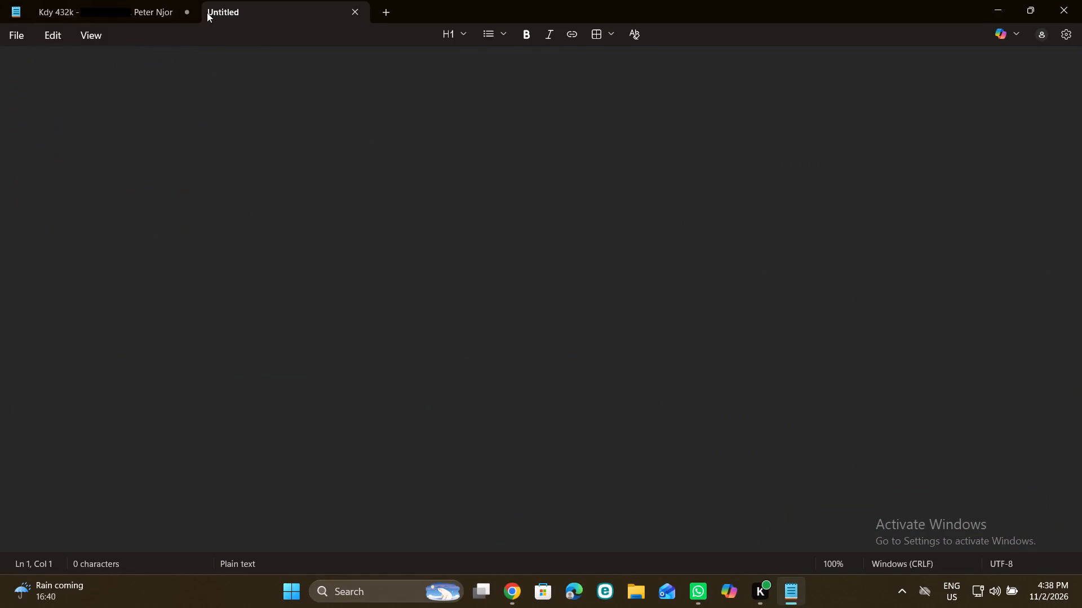
{"action": "left_click", "coordinate": [181, 11]}
{"action": "left_click", "coordinate": [530, 332]}
Enter the heading "eveing updates" in the blank note, followed by an empty line.
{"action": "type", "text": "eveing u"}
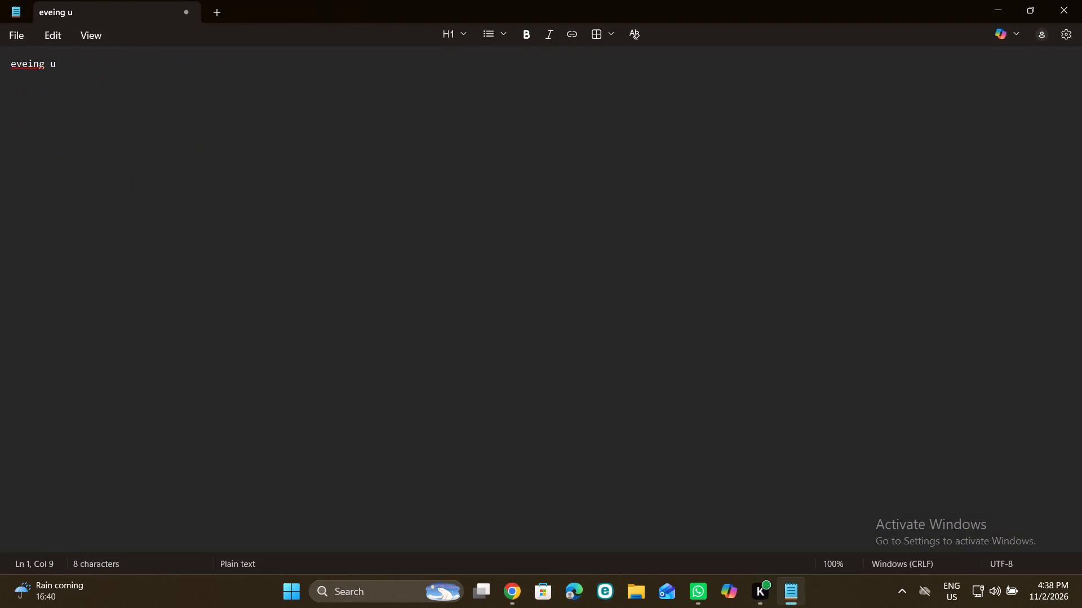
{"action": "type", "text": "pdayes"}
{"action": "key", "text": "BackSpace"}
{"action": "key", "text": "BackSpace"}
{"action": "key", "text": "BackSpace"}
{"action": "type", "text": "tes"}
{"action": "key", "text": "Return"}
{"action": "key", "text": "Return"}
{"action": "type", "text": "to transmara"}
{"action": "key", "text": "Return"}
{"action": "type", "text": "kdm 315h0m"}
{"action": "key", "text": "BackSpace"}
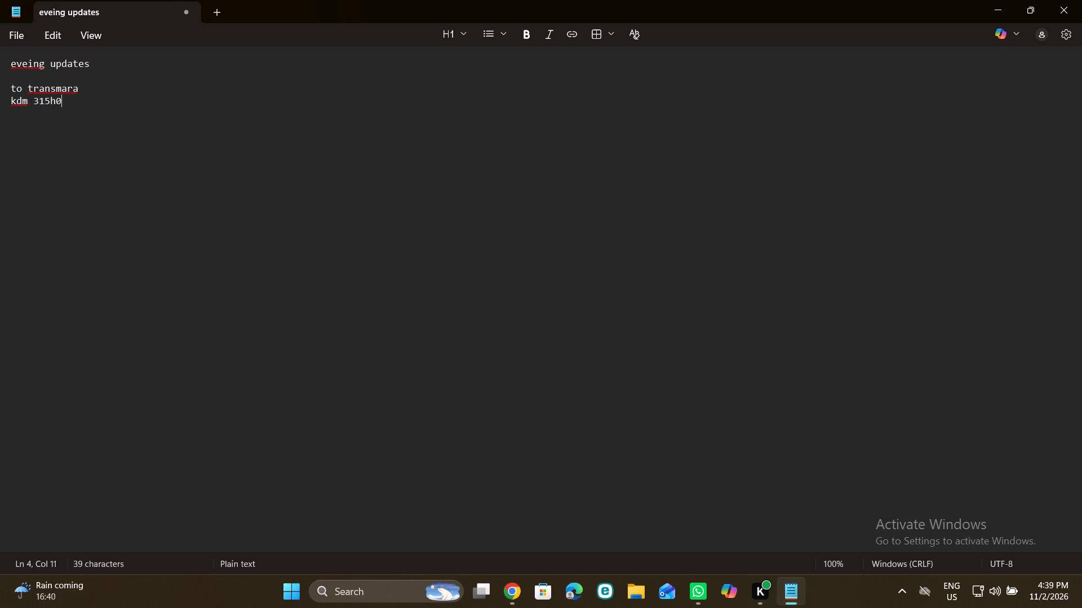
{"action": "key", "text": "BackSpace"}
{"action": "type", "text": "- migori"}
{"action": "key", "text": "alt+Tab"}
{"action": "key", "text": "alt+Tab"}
{"action": "scroll", "coordinate": [482, 348], "scroll_direction": "down", "scroll_amount": 1}
{"action": "left_click_drag", "start_coordinate": [578, 408], "coordinate": [570, 446]}
{"action": "scroll", "coordinate": [648, 411], "scroll_direction": "up", "scroll_amount": 2}
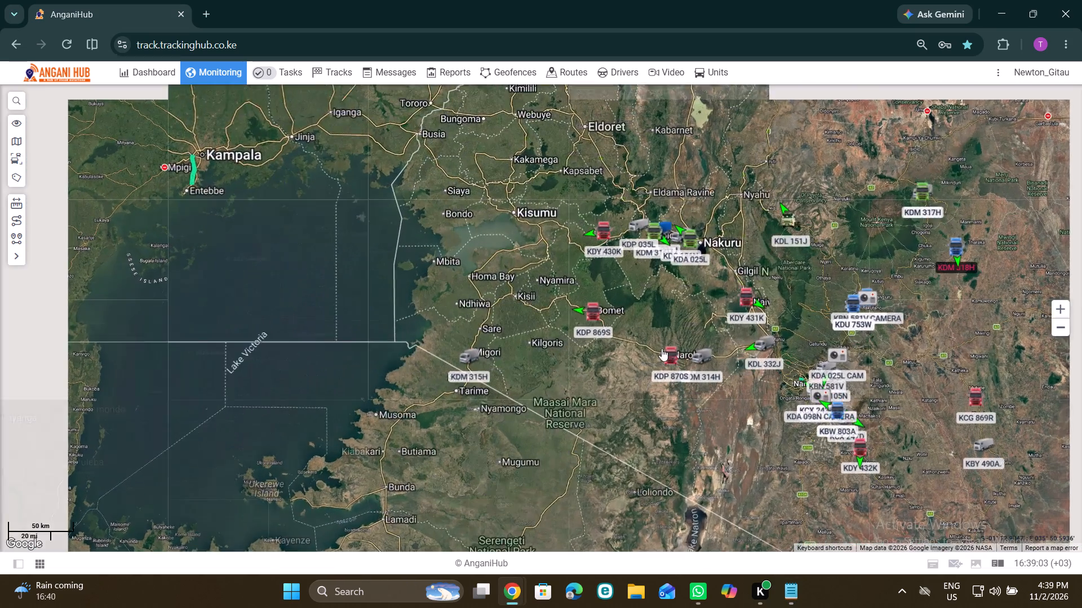
{"action": "left_click_drag", "start_coordinate": [622, 290], "coordinate": [606, 350]}
{"action": "left_click_drag", "start_coordinate": [595, 316], "coordinate": [617, 386]}
{"action": "scroll", "coordinate": [464, 211], "scroll_direction": "up", "scroll_amount": 2}
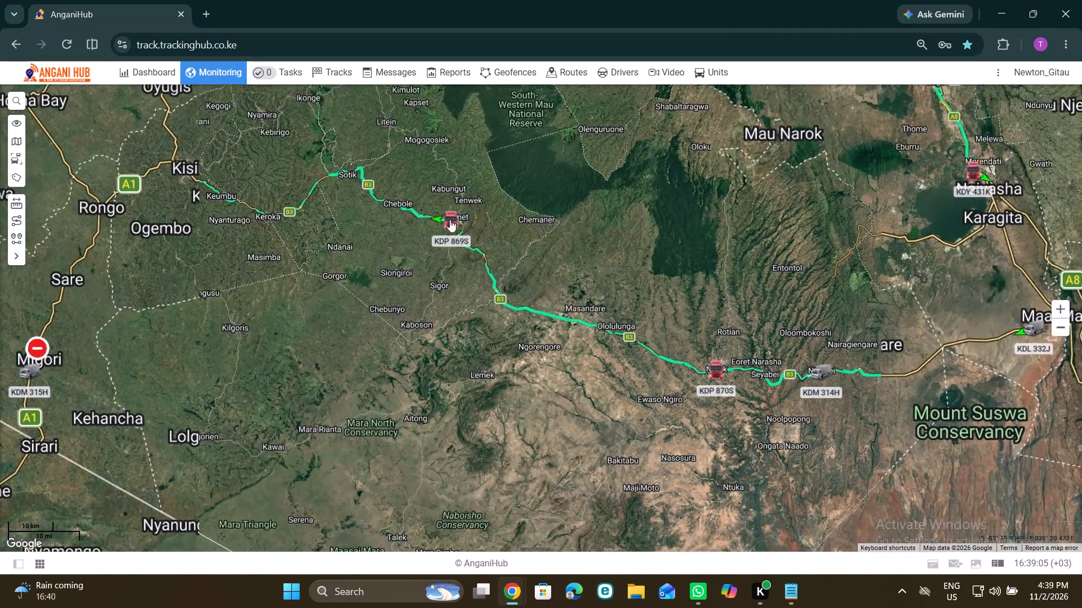
{"action": "scroll", "coordinate": [450, 220], "scroll_direction": "up", "scroll_amount": 6}
{"action": "left_click_drag", "start_coordinate": [374, 238], "coordinate": [426, 316]}
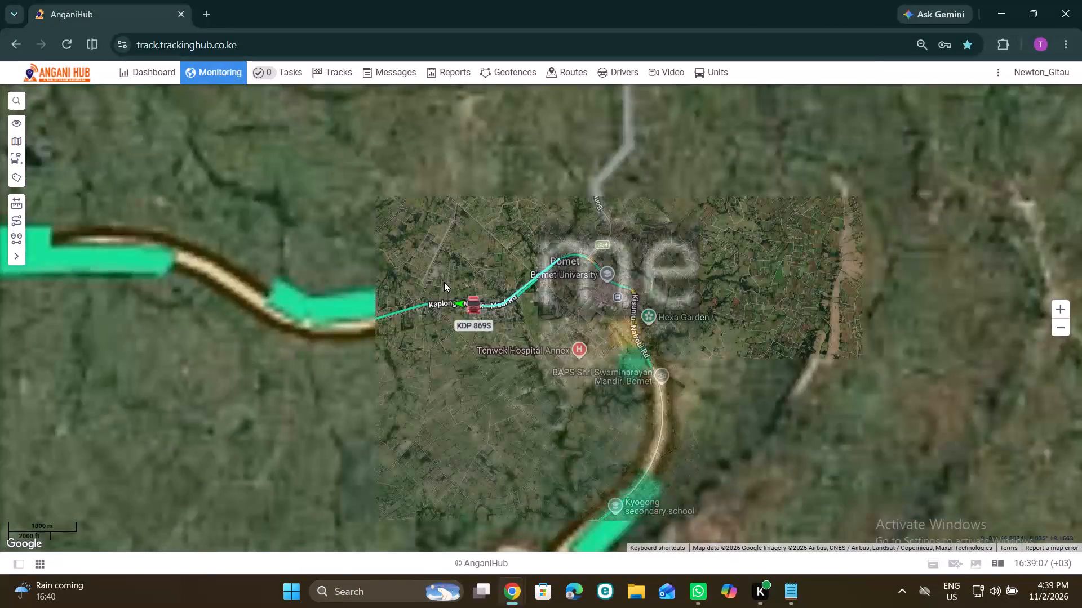
{"action": "left_click_drag", "start_coordinate": [480, 294], "coordinate": [480, 300]}
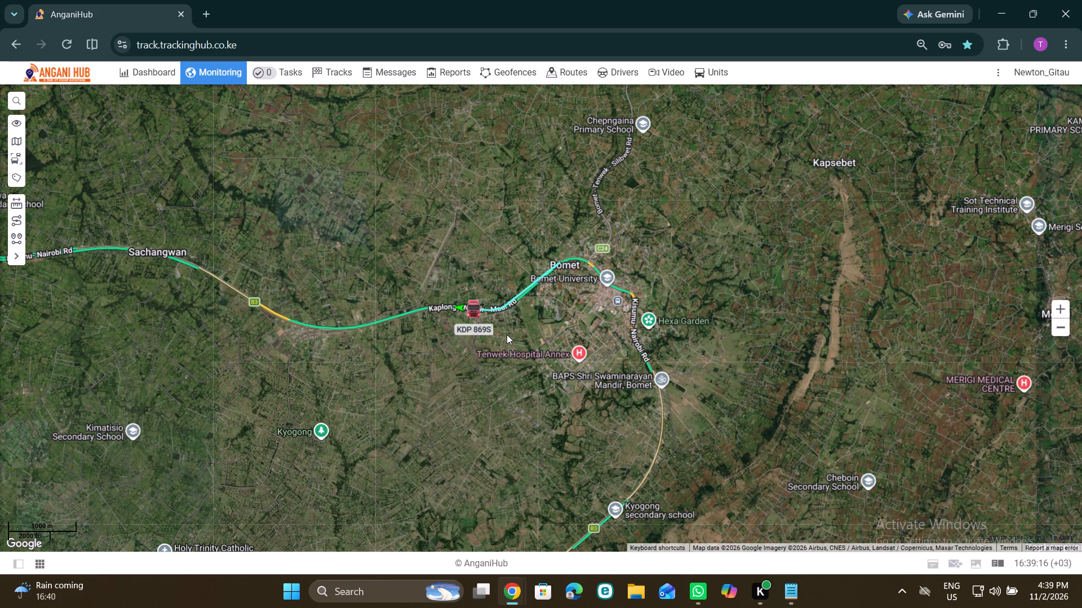
{"action": "left_click", "coordinate": [476, 319]}
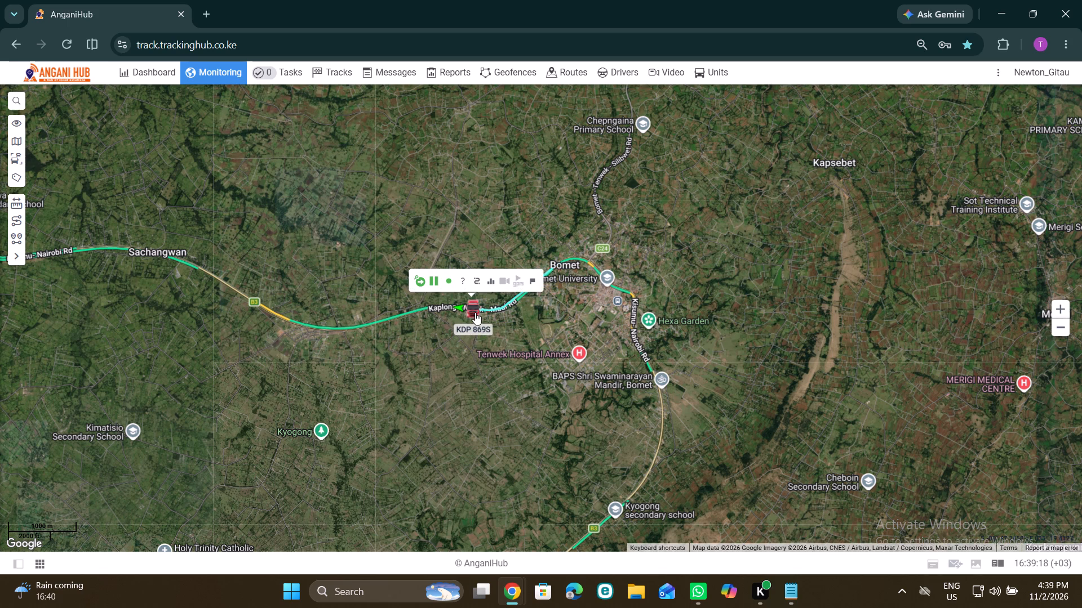
{"action": "key", "text": "shift+super+s"}
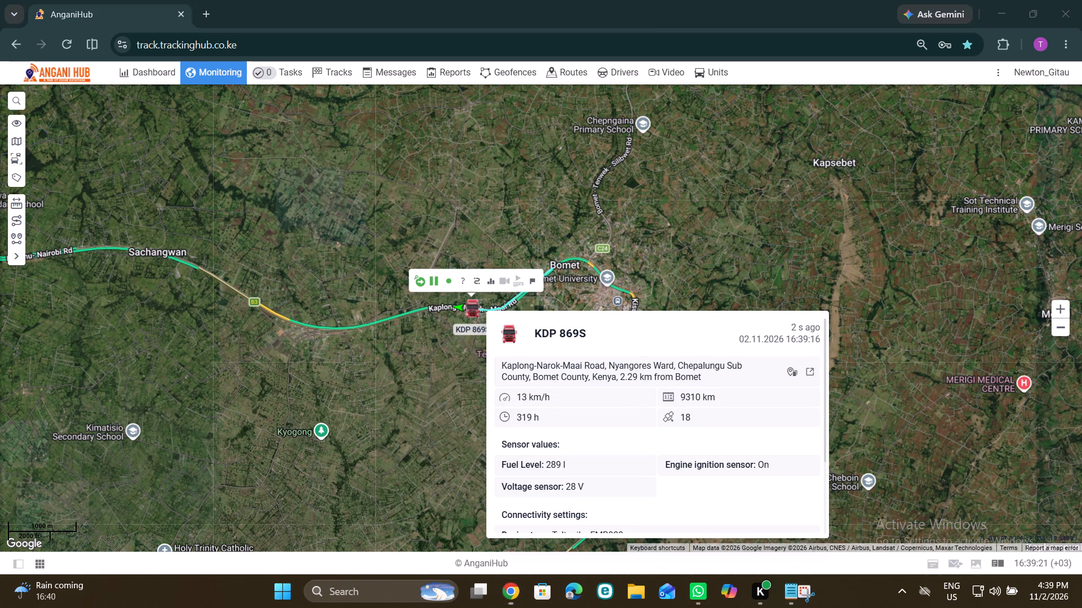
{"action": "triple_click", "coordinate": [696, 352]}
Switch from the AnganiHub map to the "eveing updates" note in Notepad.
{"action": "key", "text": "alt+Tab"}
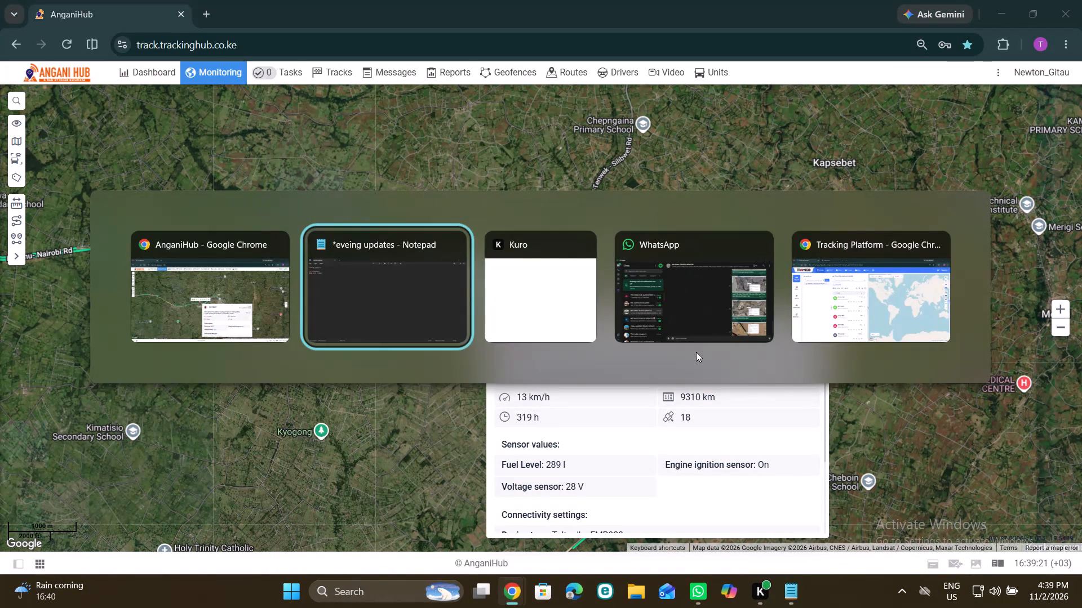
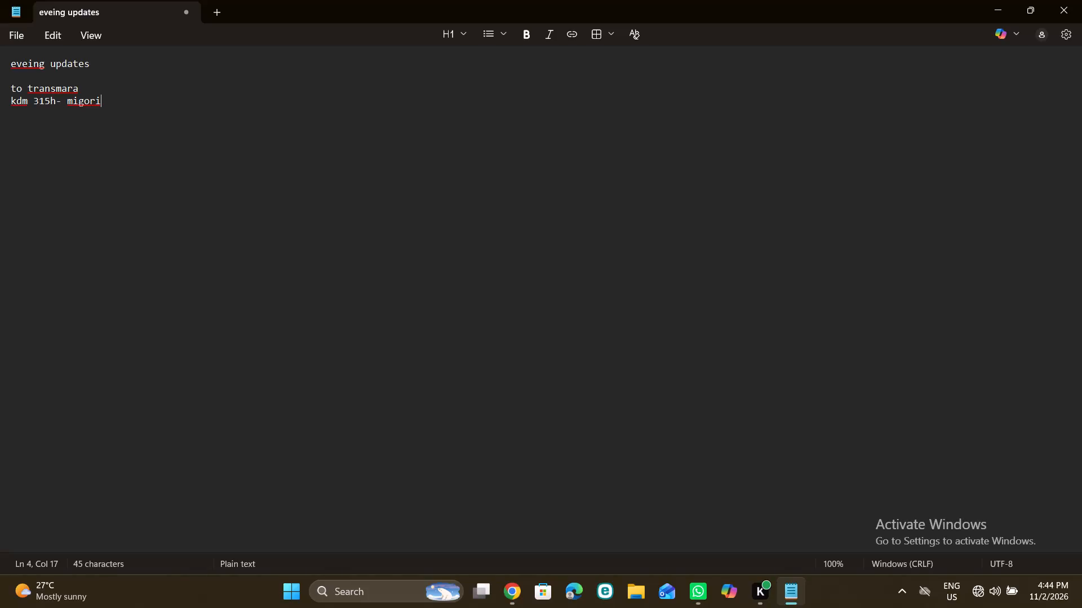
{"action": "key", "text": "Return"}
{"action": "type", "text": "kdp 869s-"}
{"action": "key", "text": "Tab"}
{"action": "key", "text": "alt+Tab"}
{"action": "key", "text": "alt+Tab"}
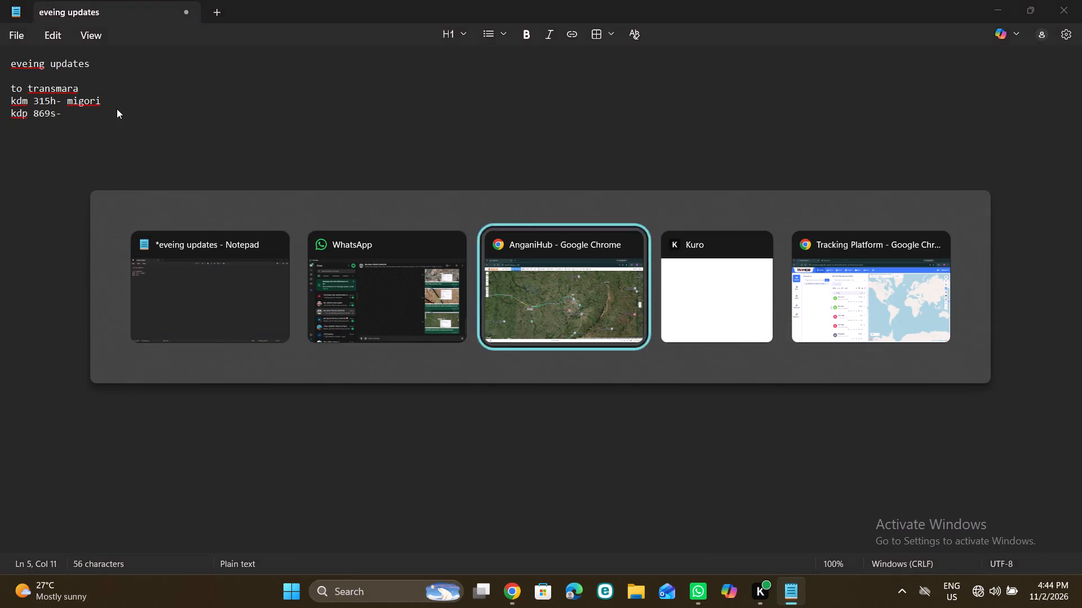
{"action": "scroll", "coordinate": [668, 301], "scroll_direction": "down", "scroll_amount": 15}
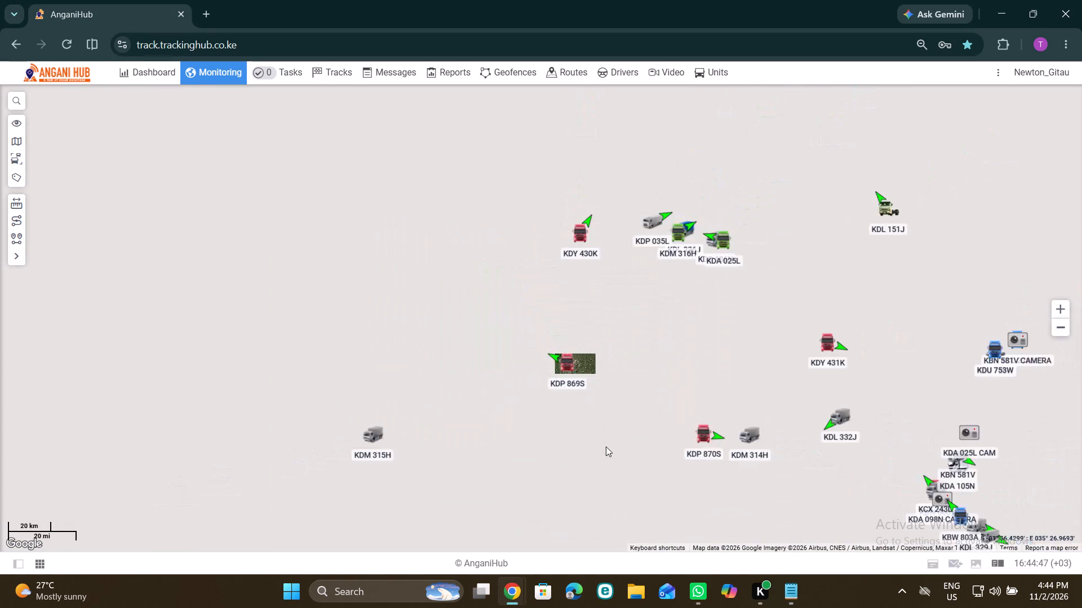
{"action": "left_click_drag", "start_coordinate": [589, 456], "coordinate": [489, 473]}
{"action": "left_click_drag", "start_coordinate": [521, 402], "coordinate": [488, 442]}
{"action": "left_click_drag", "start_coordinate": [635, 502], "coordinate": [561, 375]}
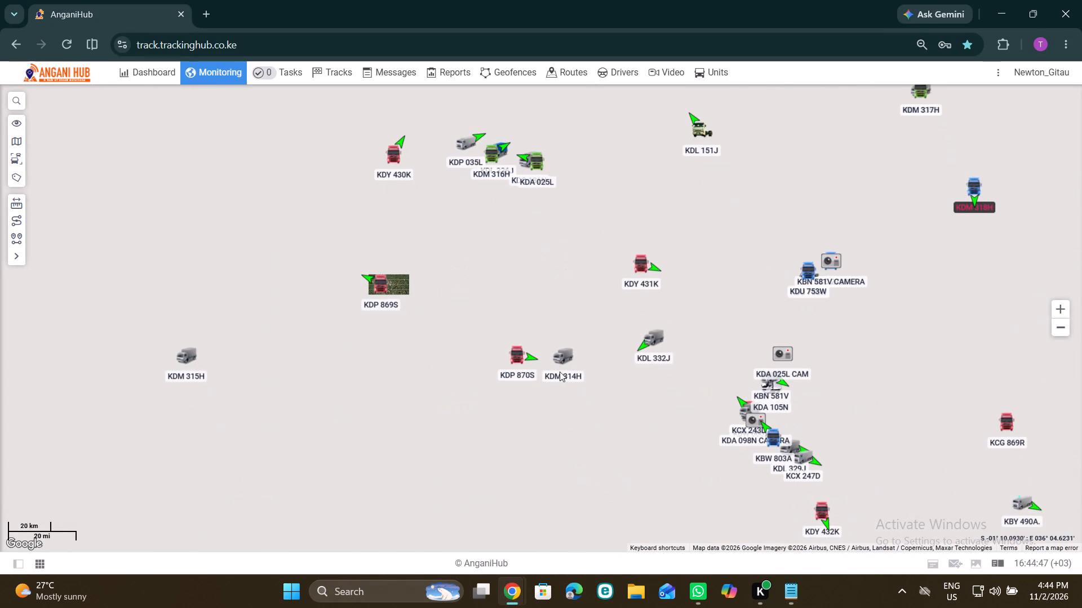
{"action": "left_click_drag", "start_coordinate": [437, 257], "coordinate": [449, 333]}
{"action": "scroll", "coordinate": [559, 471], "scroll_direction": "up", "scroll_amount": 2}
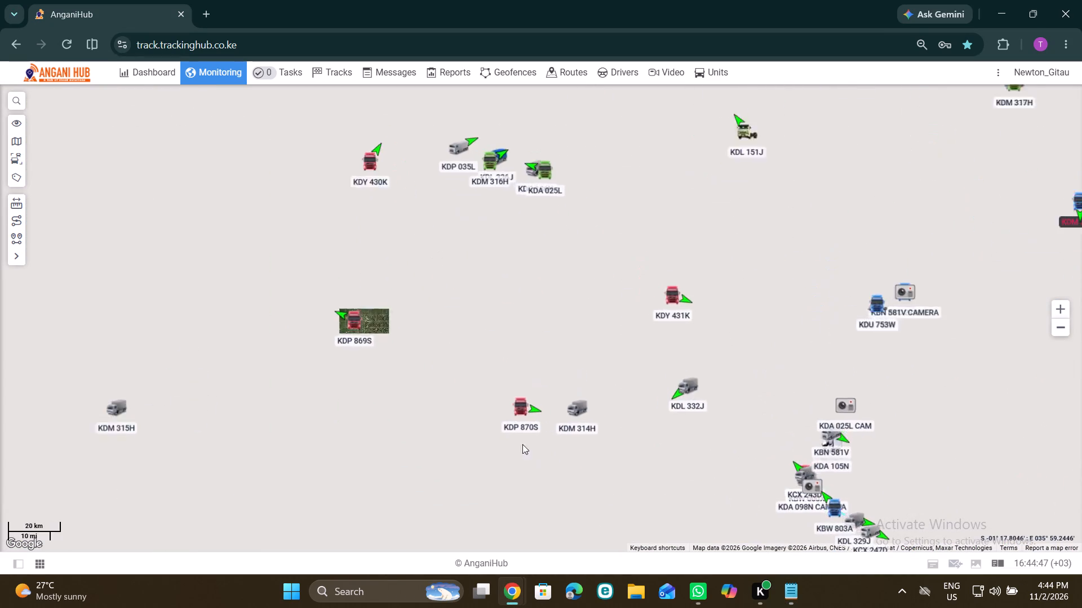
{"action": "scroll", "coordinate": [522, 444], "scroll_direction": "up", "scroll_amount": 3}
{"action": "scroll", "coordinate": [501, 338], "scroll_direction": "up", "scroll_amount": 2}
{"action": "left_click", "coordinate": [506, 310]}
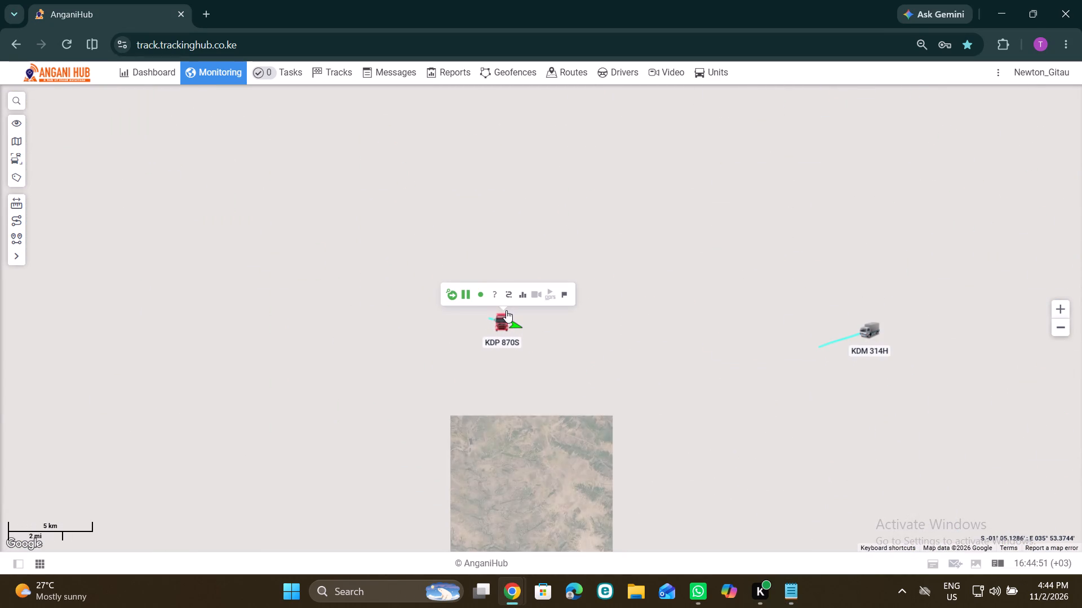
Switch from the AnganiHub map to the "eveing updates" note in Notepad.
{"action": "key", "text": "alt+Tab"}
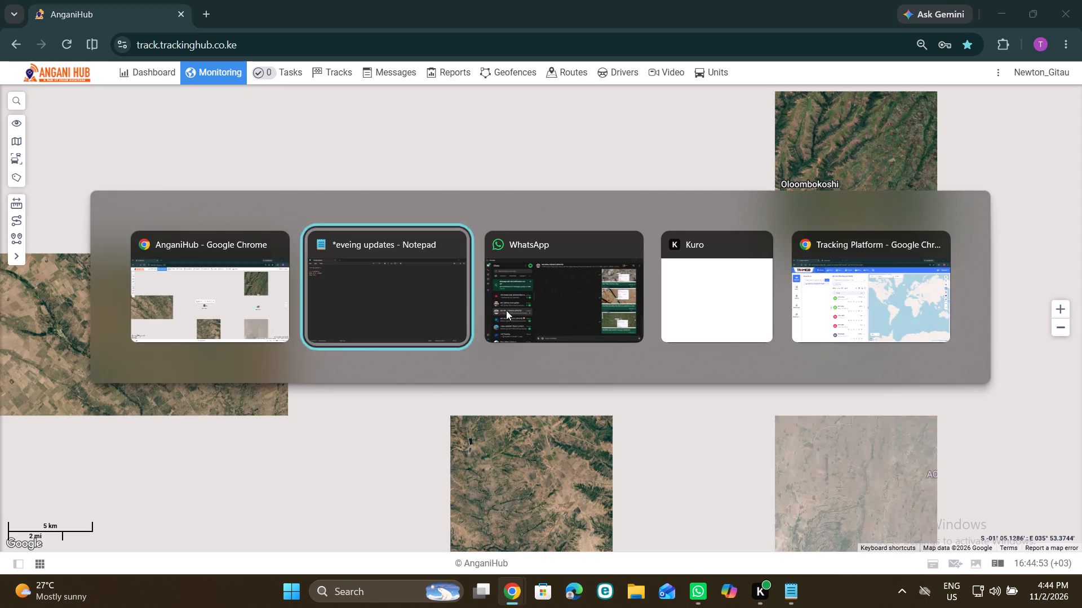
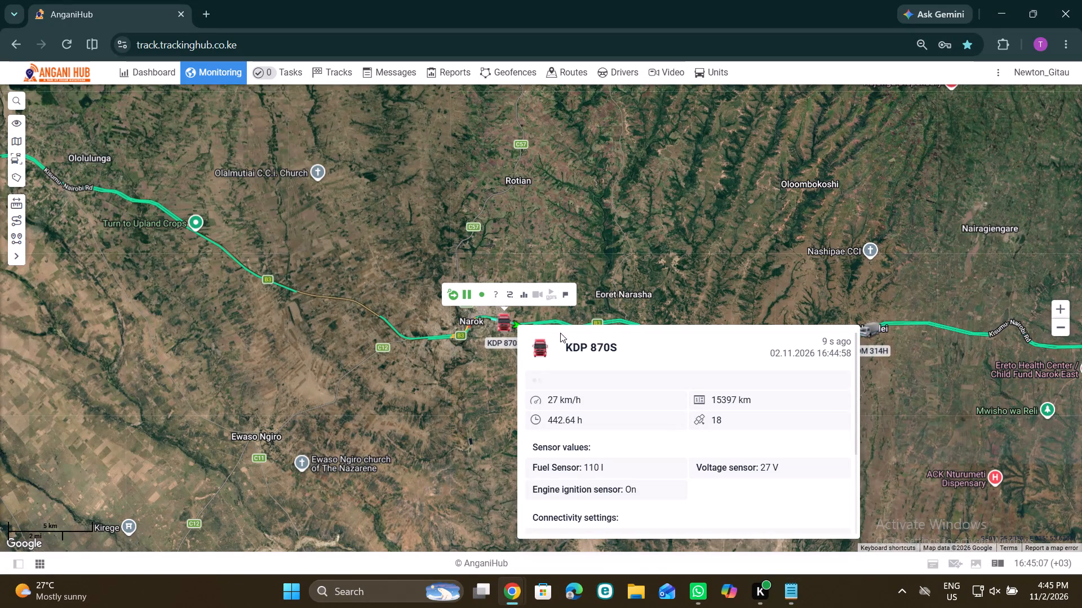
{"action": "key", "text": "shift+super+s"}
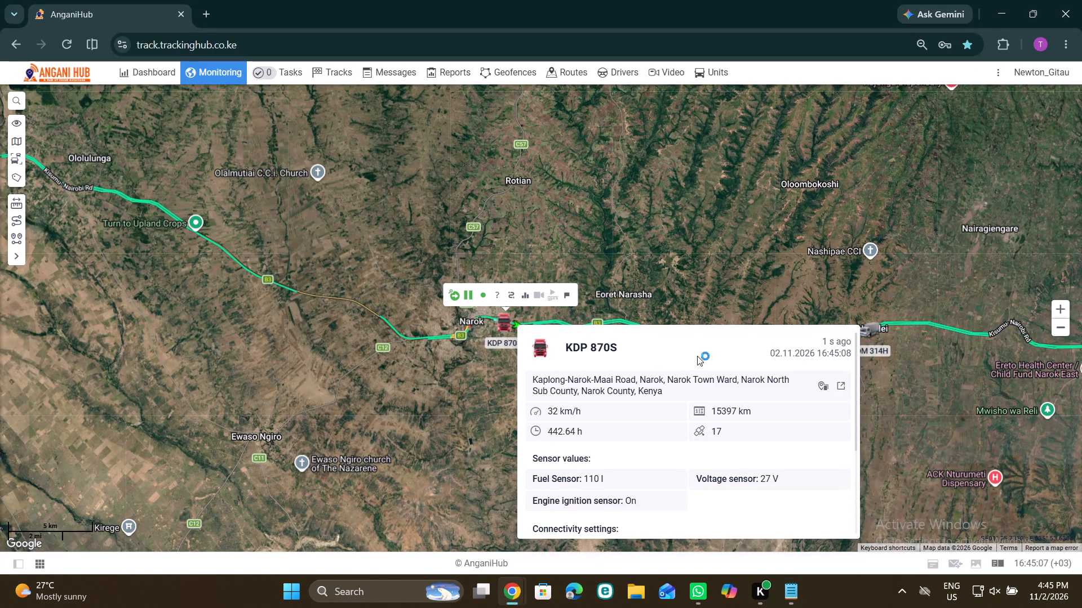
{"action": "triple_click", "coordinate": [697, 356]}
{"action": "double_click", "coordinate": [697, 353]}
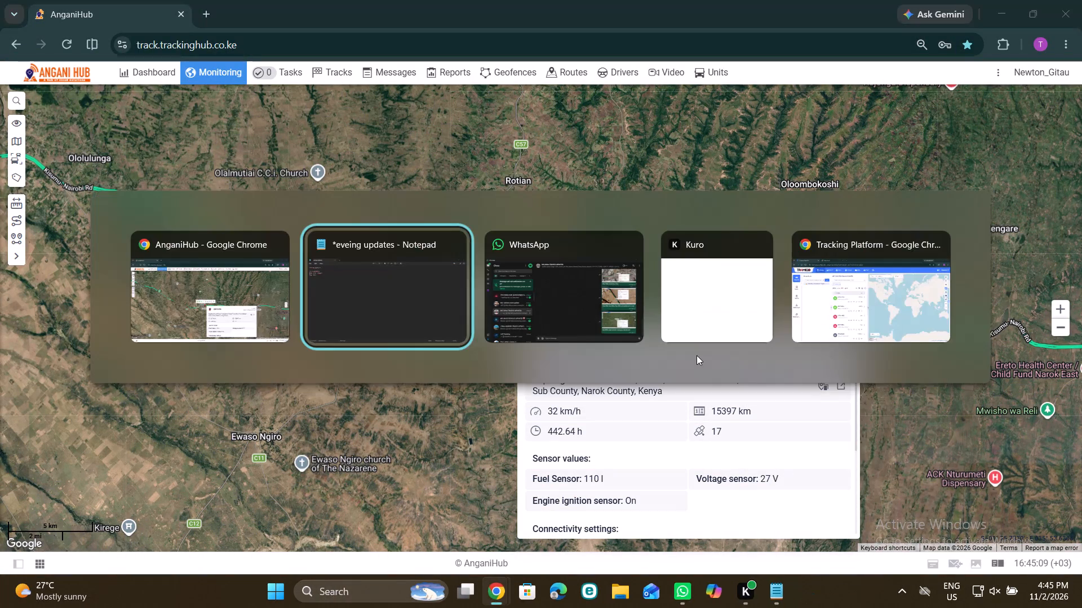
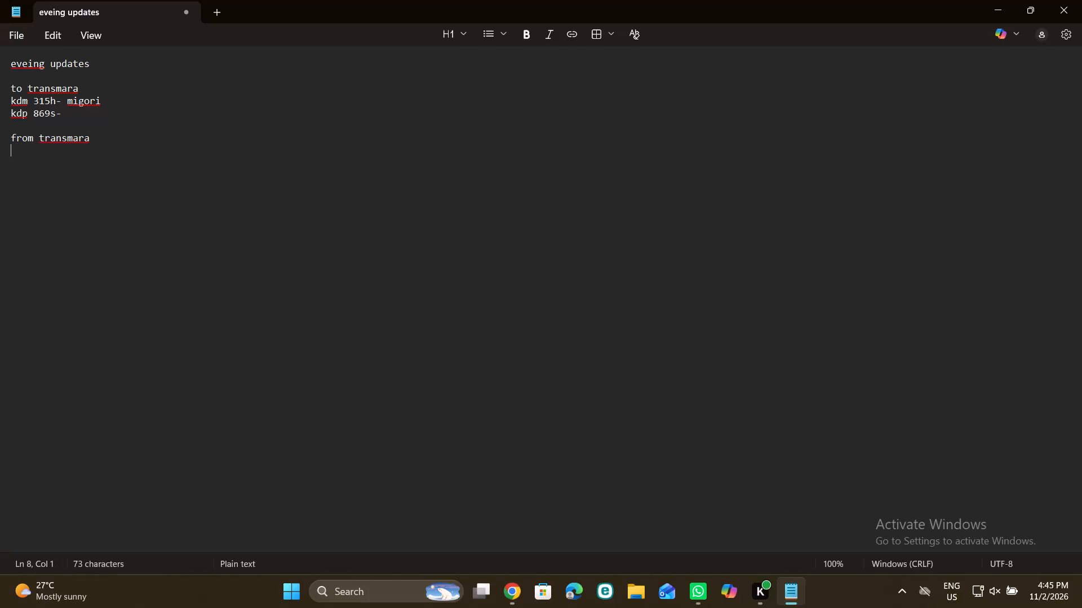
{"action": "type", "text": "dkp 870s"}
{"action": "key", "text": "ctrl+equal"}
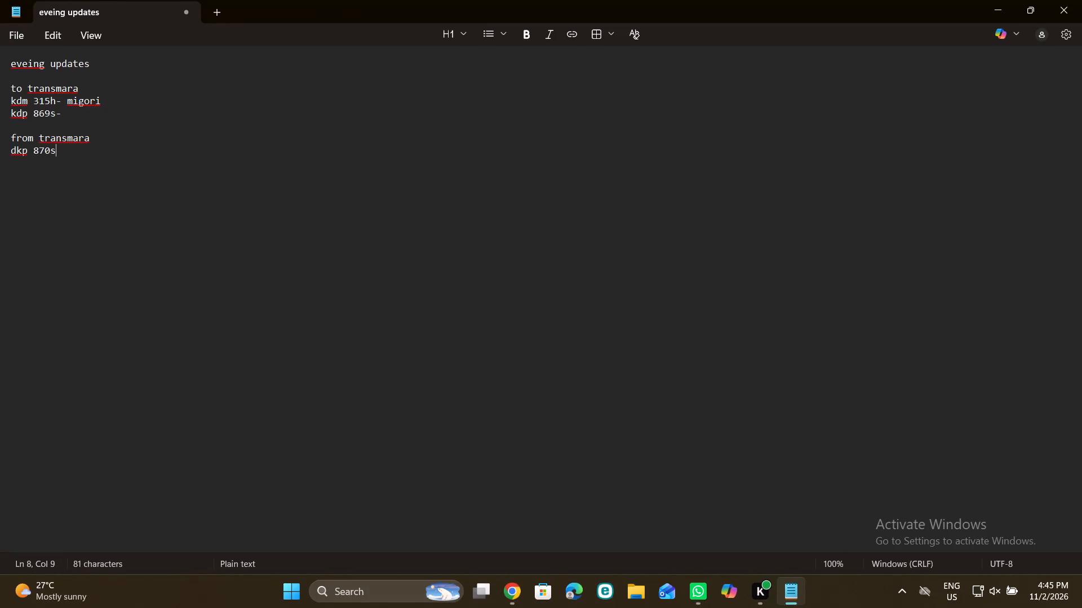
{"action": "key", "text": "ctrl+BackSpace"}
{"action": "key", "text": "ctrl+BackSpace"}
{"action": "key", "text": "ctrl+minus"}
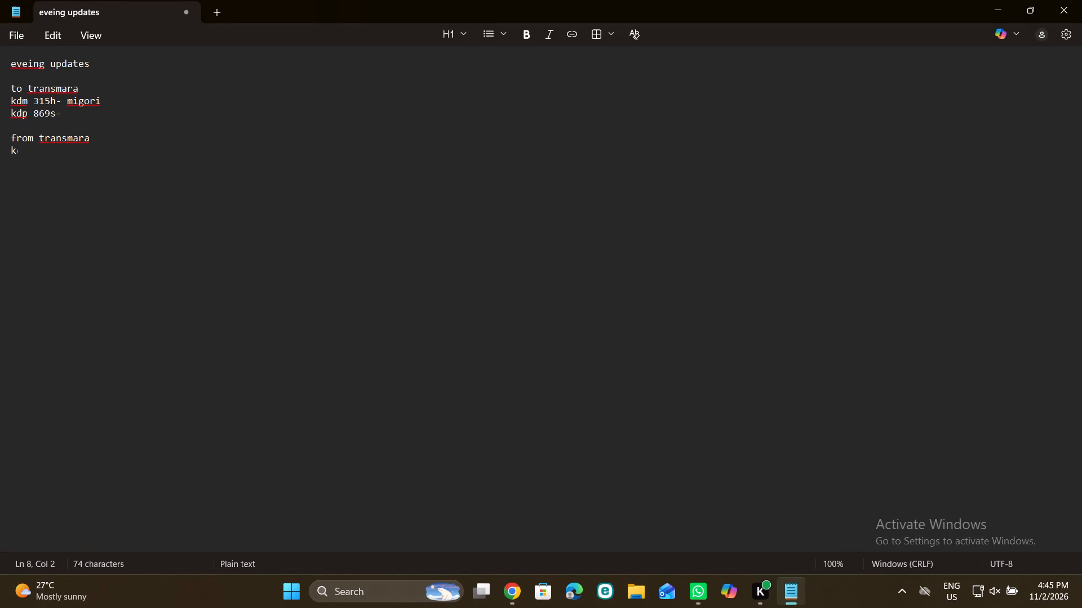
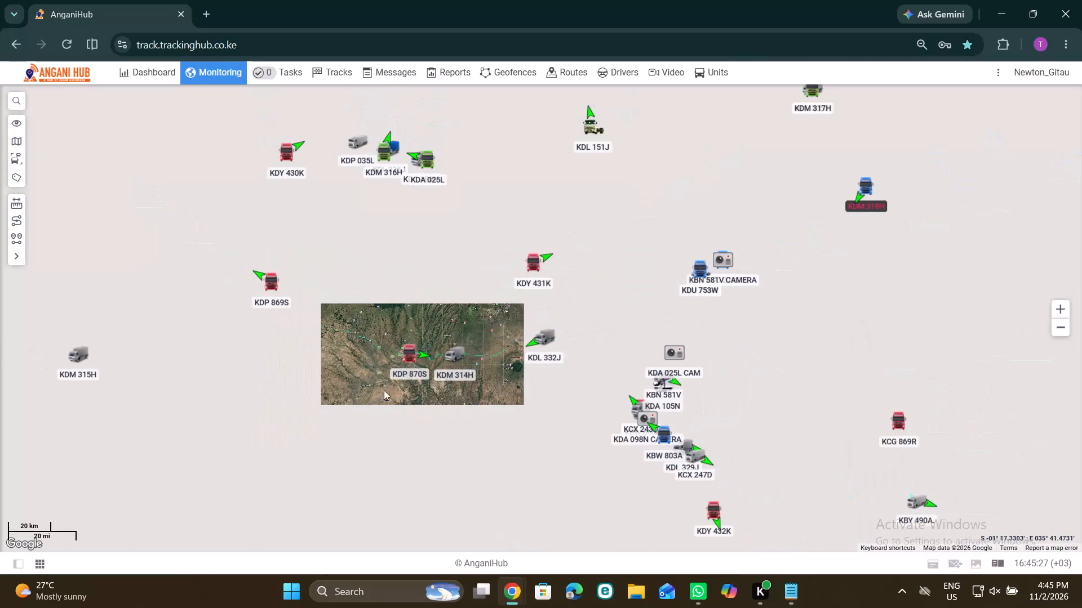
{"action": "left_click_drag", "start_coordinate": [453, 372], "coordinate": [441, 405]}
{"action": "scroll", "coordinate": [499, 378], "scroll_direction": "up", "scroll_amount": 6}
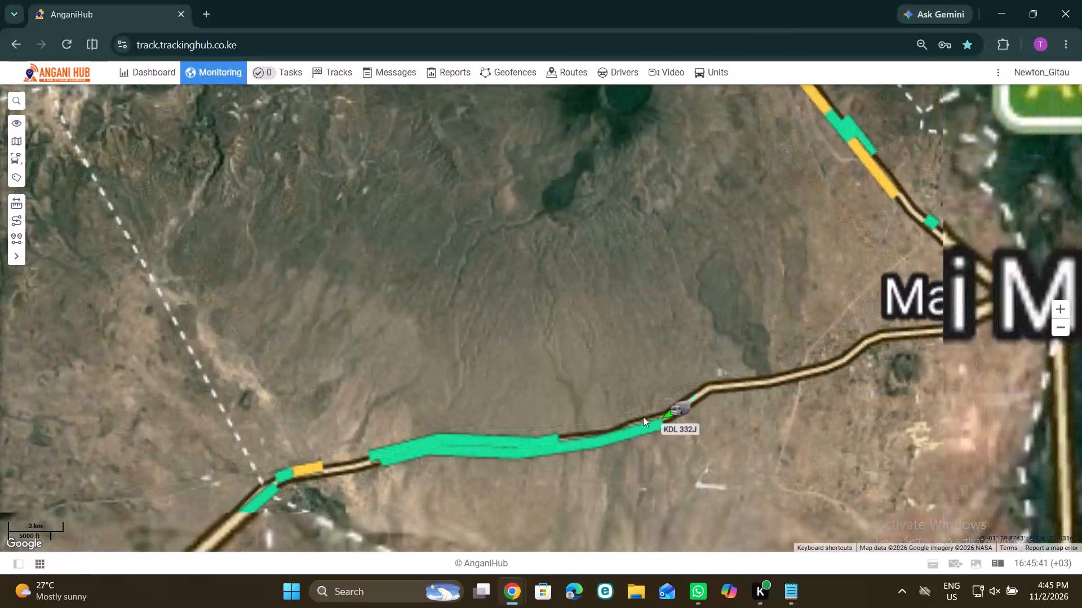
{"action": "left_click", "coordinate": [706, 426]}
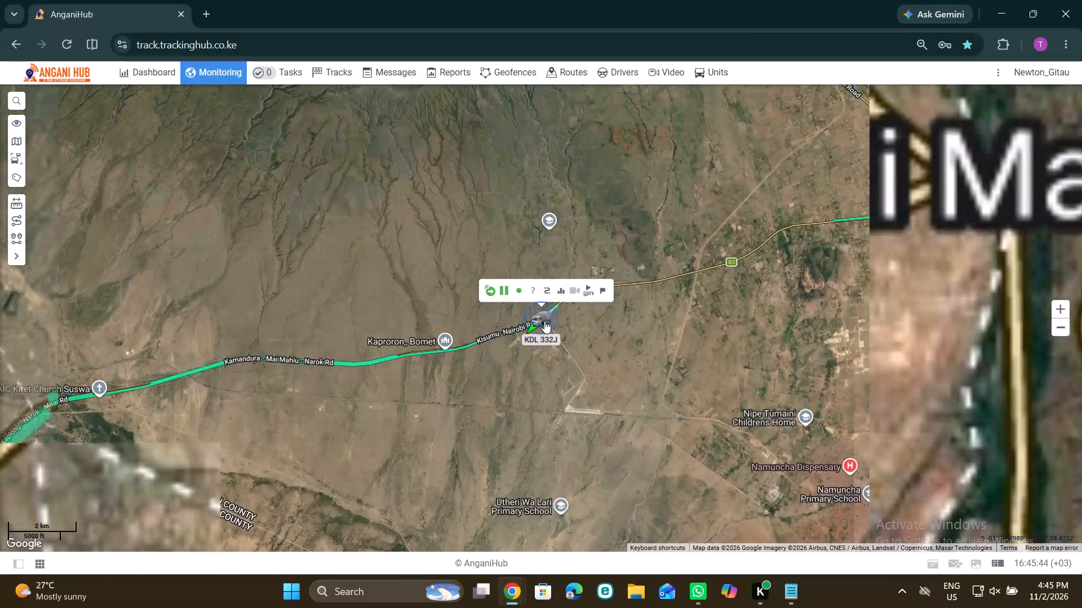
{"action": "key", "text": "shift+super+s"}
{"action": "triple_click", "coordinate": [770, 346]}
{"action": "triple_click", "coordinate": [770, 346]}
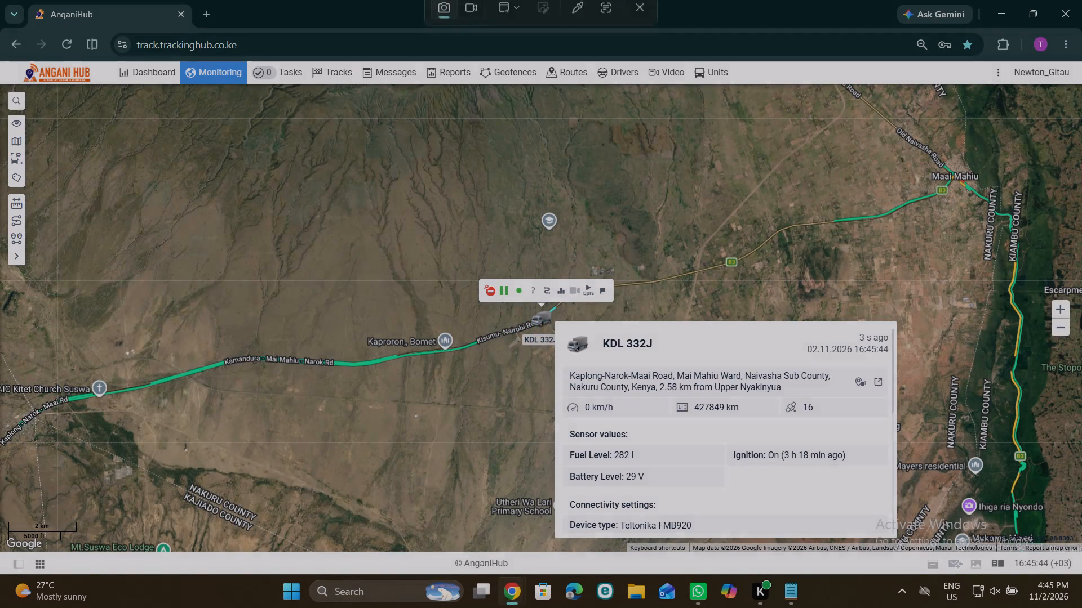
{"action": "double_click", "coordinate": [770, 346]}
Switch to the evening updates note in Notepad.
{"action": "key", "text": "alt+Tab"}
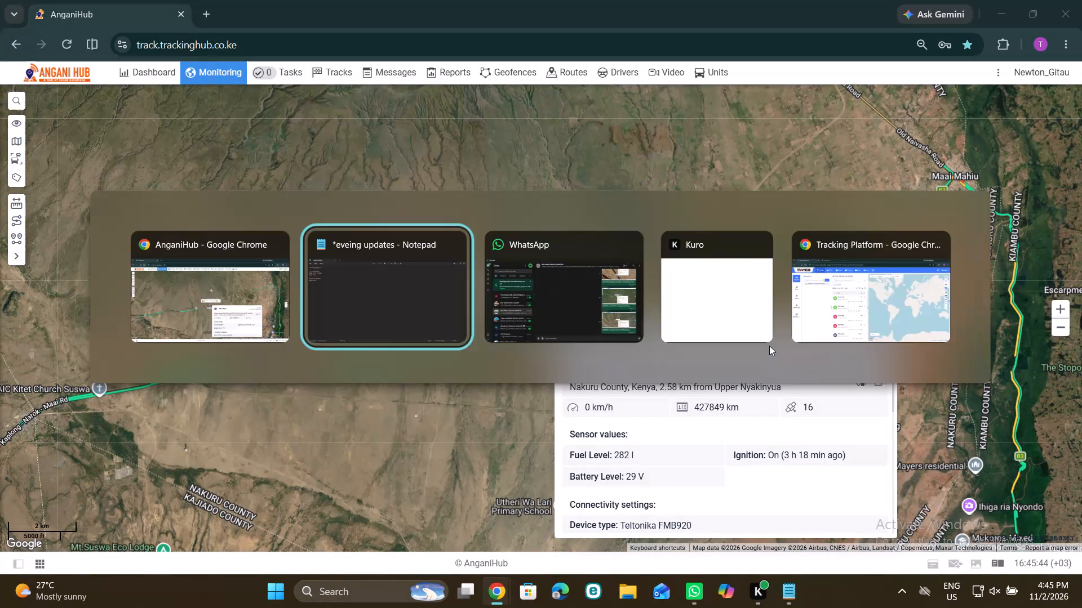
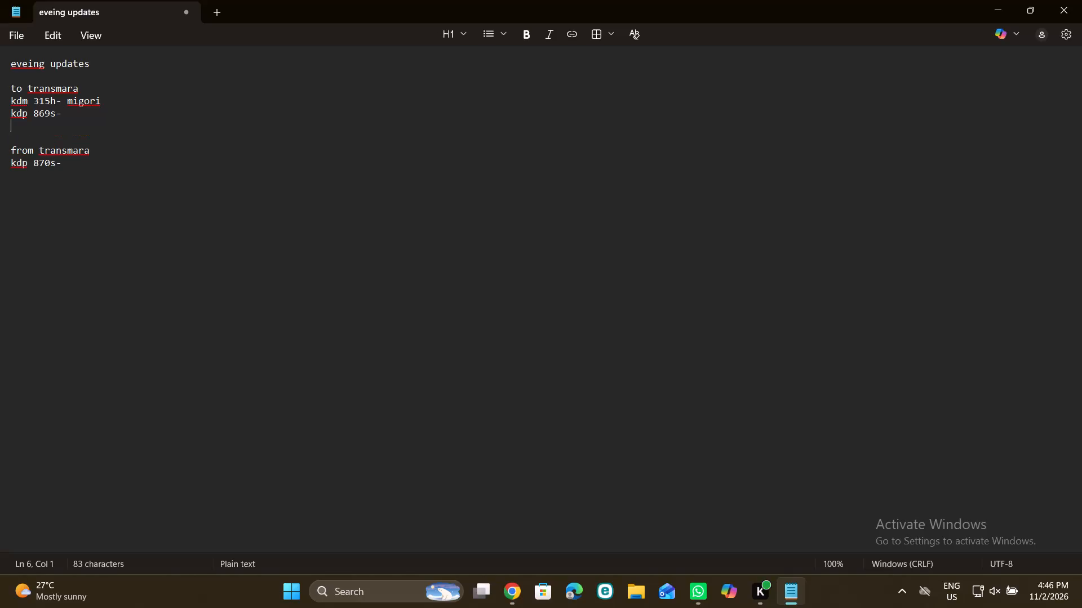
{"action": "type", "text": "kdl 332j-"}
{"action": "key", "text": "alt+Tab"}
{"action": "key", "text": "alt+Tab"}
{"action": "scroll", "coordinate": [333, 117], "scroll_direction": "down", "scroll_amount": 11}
{"action": "left_click_drag", "start_coordinate": [416, 198], "coordinate": [451, 320]}
{"action": "left_click_drag", "start_coordinate": [443, 297], "coordinate": [471, 370]}
{"action": "left_click_drag", "start_coordinate": [447, 305], "coordinate": [468, 371]}
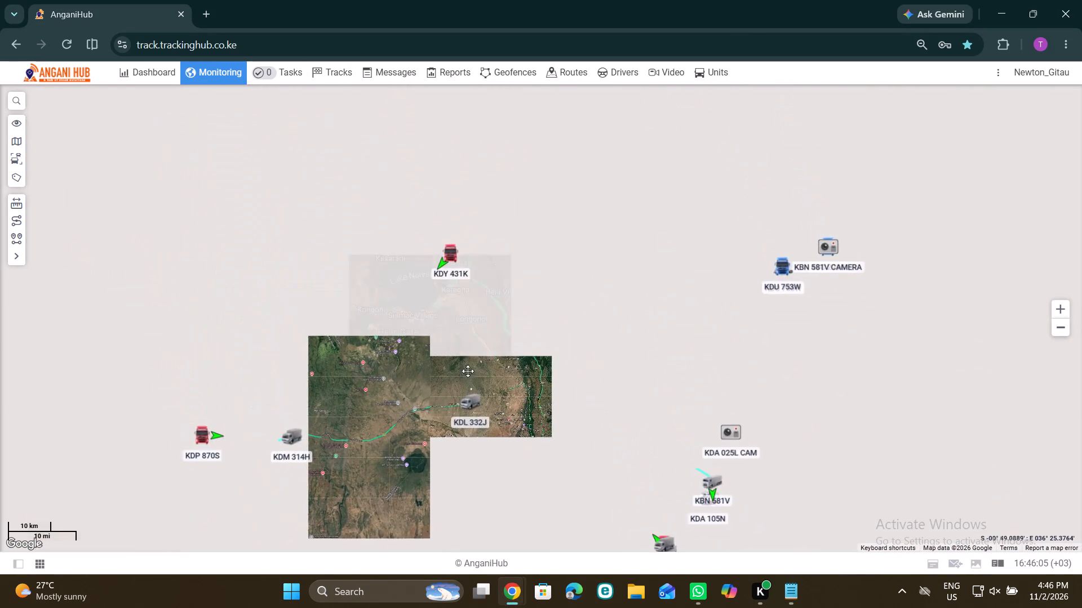
{"action": "left_click_drag", "start_coordinate": [468, 371], "coordinate": [472, 385]}
{"action": "left_click_drag", "start_coordinate": [452, 339], "coordinate": [464, 383]}
{"action": "left_click_drag", "start_coordinate": [378, 296], "coordinate": [432, 341]}
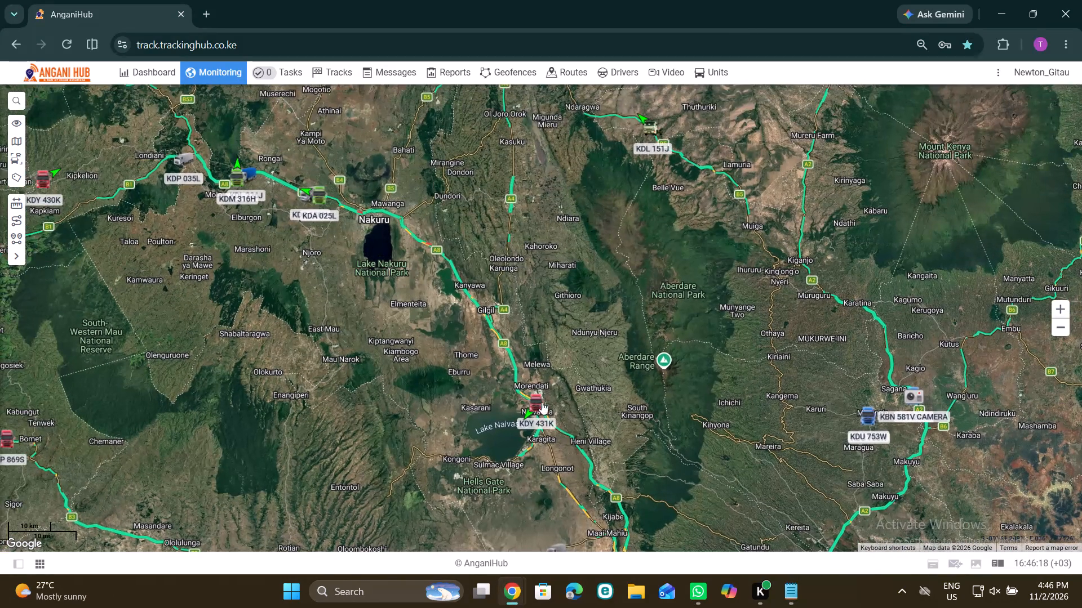
{"action": "scroll", "coordinate": [532, 424], "scroll_direction": "up", "scroll_amount": 7}
{"action": "left_click", "coordinate": [548, 404]}
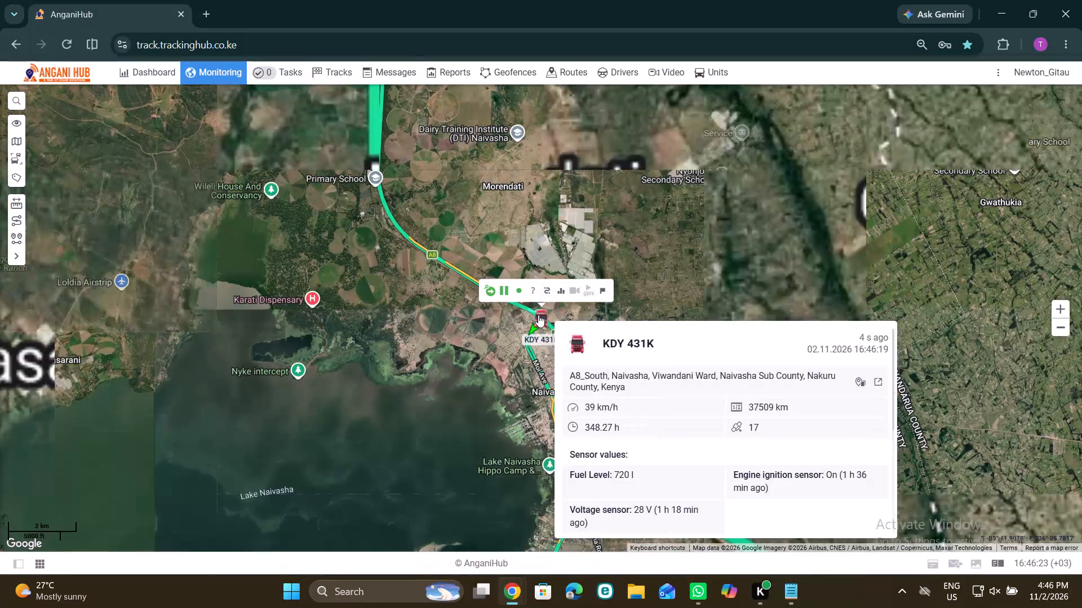
{"action": "key", "text": "shift+super+s"}
{"action": "left_click", "coordinate": [709, 373]}
{"action": "left_click", "coordinate": [709, 364]}
{"action": "left_click", "coordinate": [709, 355]}
{"action": "double_click", "coordinate": [709, 348]}
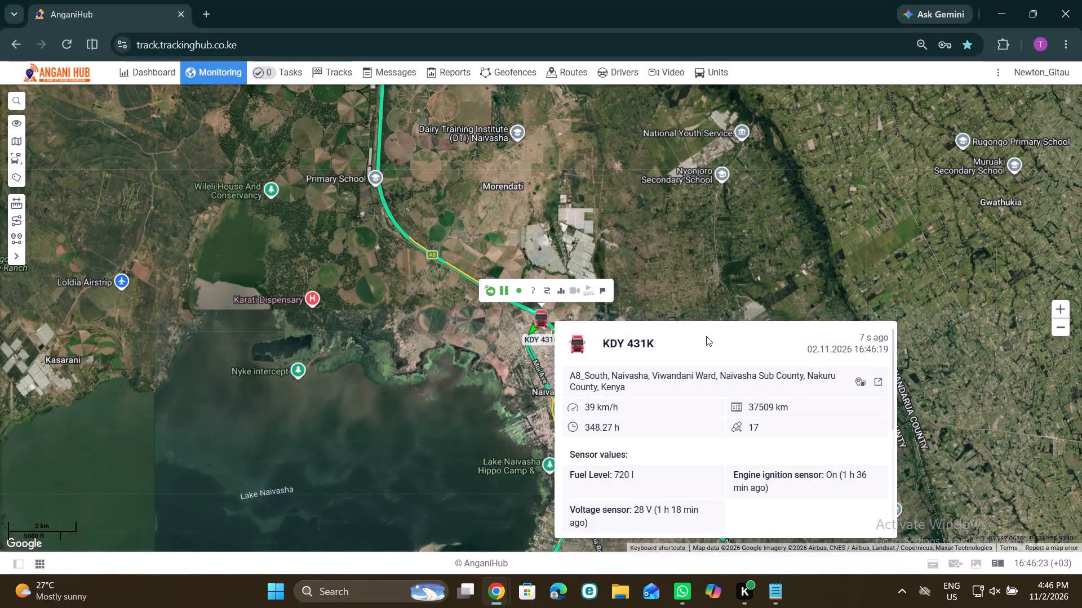
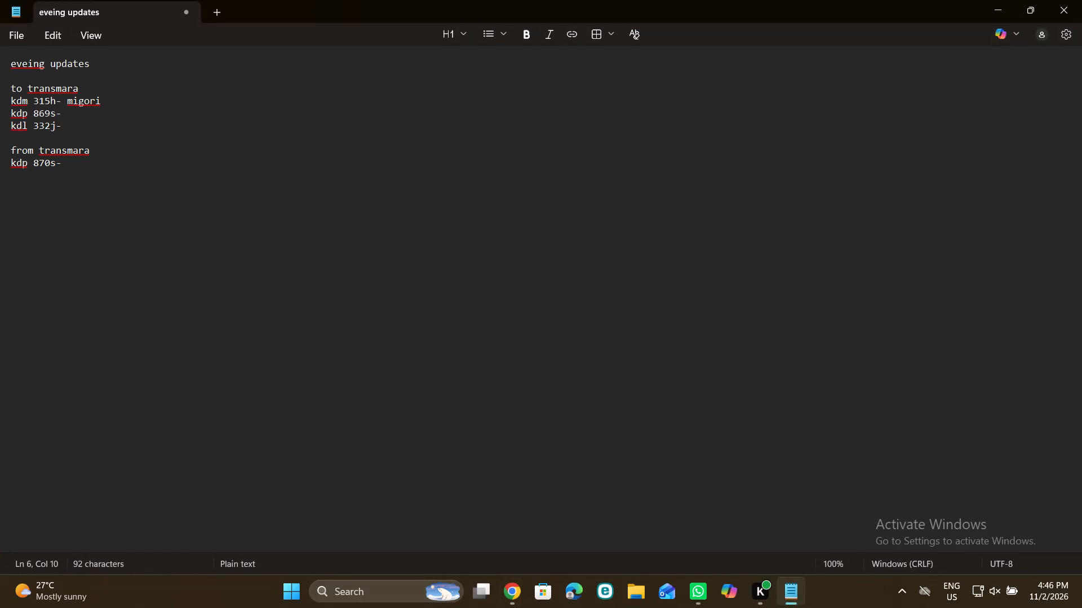
{"action": "left_click", "coordinate": [90, 162]}
{"action": "key", "text": "Return"}
{"action": "key", "text": "Return"}
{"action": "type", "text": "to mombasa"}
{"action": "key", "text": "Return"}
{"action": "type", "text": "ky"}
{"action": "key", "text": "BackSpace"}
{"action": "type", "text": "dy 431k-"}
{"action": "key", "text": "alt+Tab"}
{"action": "scroll", "coordinate": [187, 135], "scroll_direction": "down", "scroll_amount": 4}
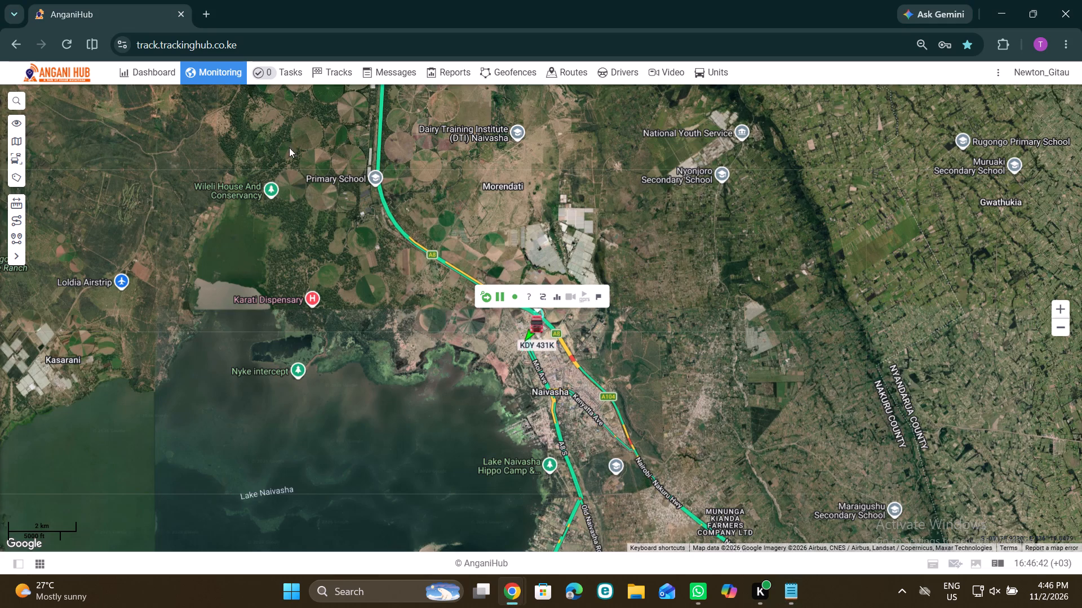
{"action": "scroll", "coordinate": [289, 147], "scroll_direction": "down", "scroll_amount": 6}
{"action": "left_click_drag", "start_coordinate": [416, 290], "coordinate": [526, 390]}
{"action": "left_click_drag", "start_coordinate": [413, 287], "coordinate": [495, 360]}
{"action": "left_click_drag", "start_coordinate": [371, 265], "coordinate": [457, 330]}
{"action": "scroll", "coordinate": [387, 182], "scroll_direction": "up", "scroll_amount": 2}
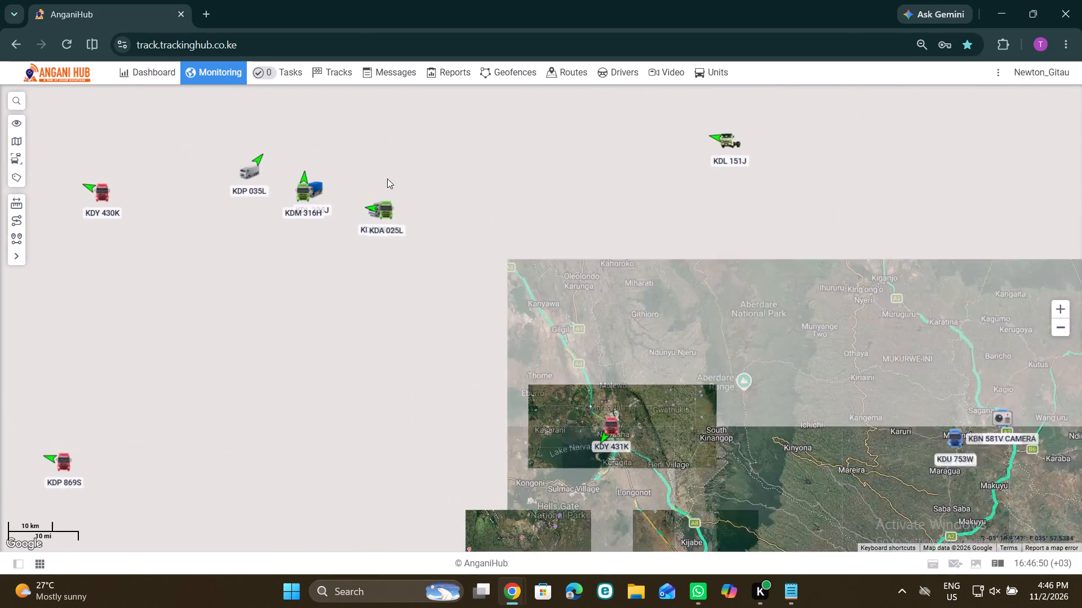
{"action": "scroll", "coordinate": [387, 178], "scroll_direction": "up", "scroll_amount": 3}
{"action": "left_click", "coordinate": [378, 399]}
{"action": "left_click", "coordinate": [399, 378]}
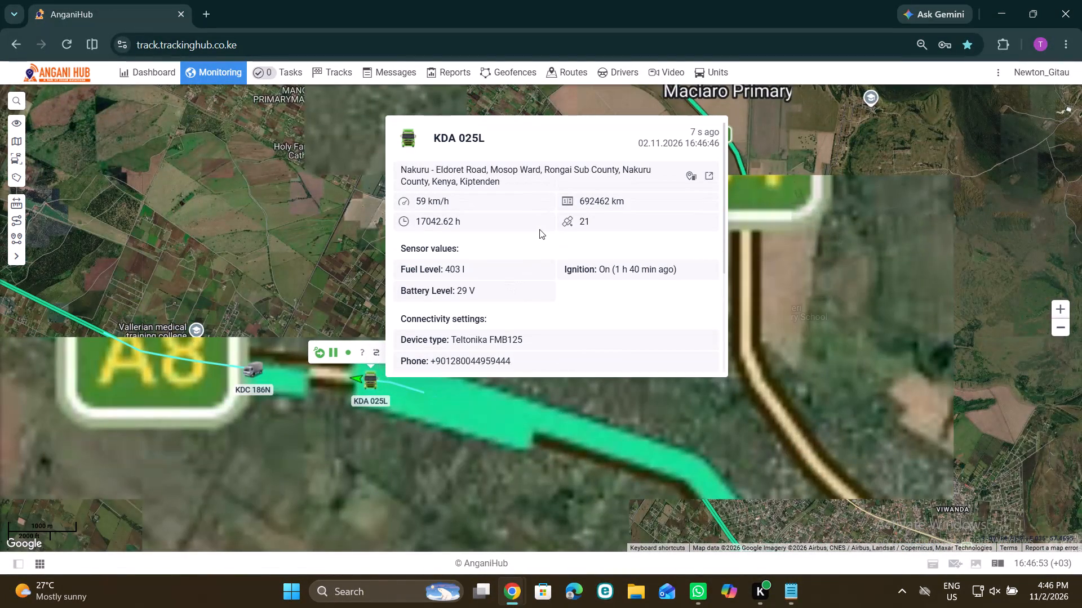
{"action": "key", "text": "shift+super+s"}
{"action": "triple_click", "coordinate": [546, 207]}
{"action": "triple_click", "coordinate": [546, 207]}
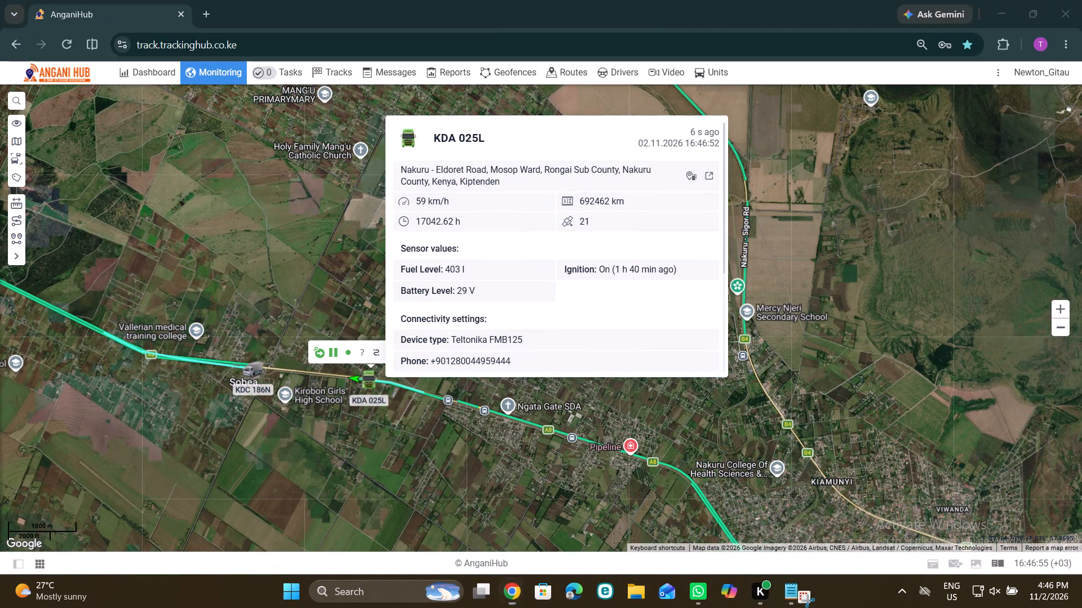
{"action": "double_click", "coordinate": [547, 205]}
Switch to the eveing updates note in Notepad.
{"action": "key", "text": "alt+Tab"}
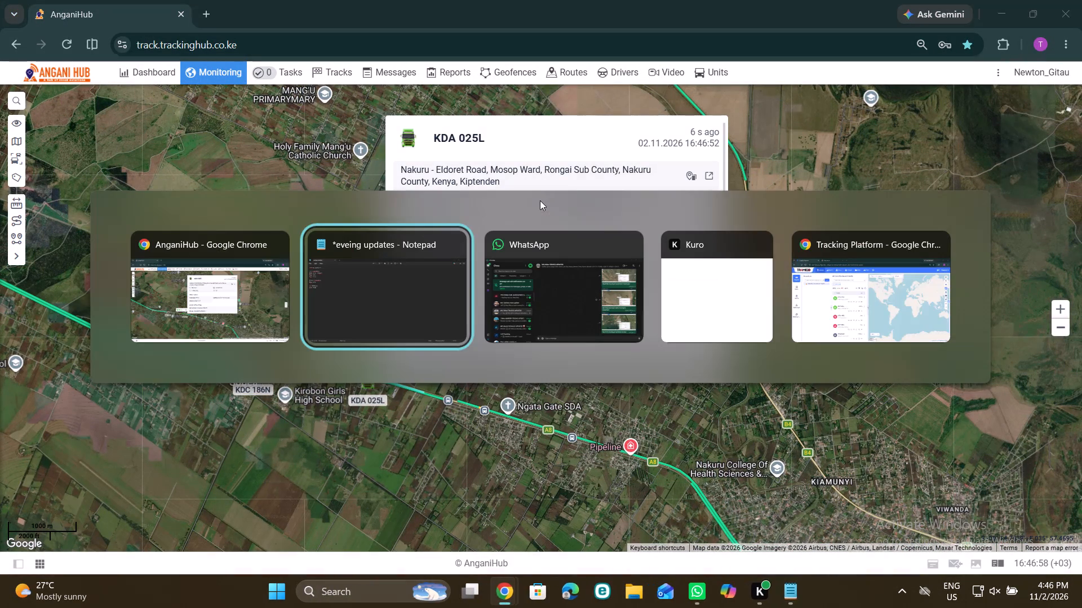
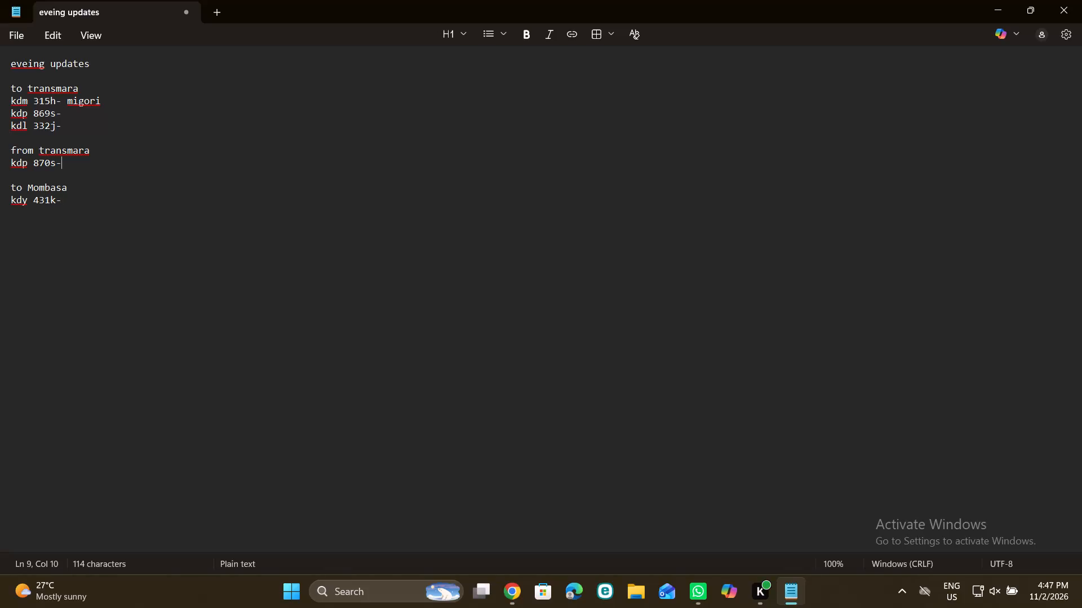
{"action": "key", "text": "Return"}
{"action": "key", "text": "Return"}
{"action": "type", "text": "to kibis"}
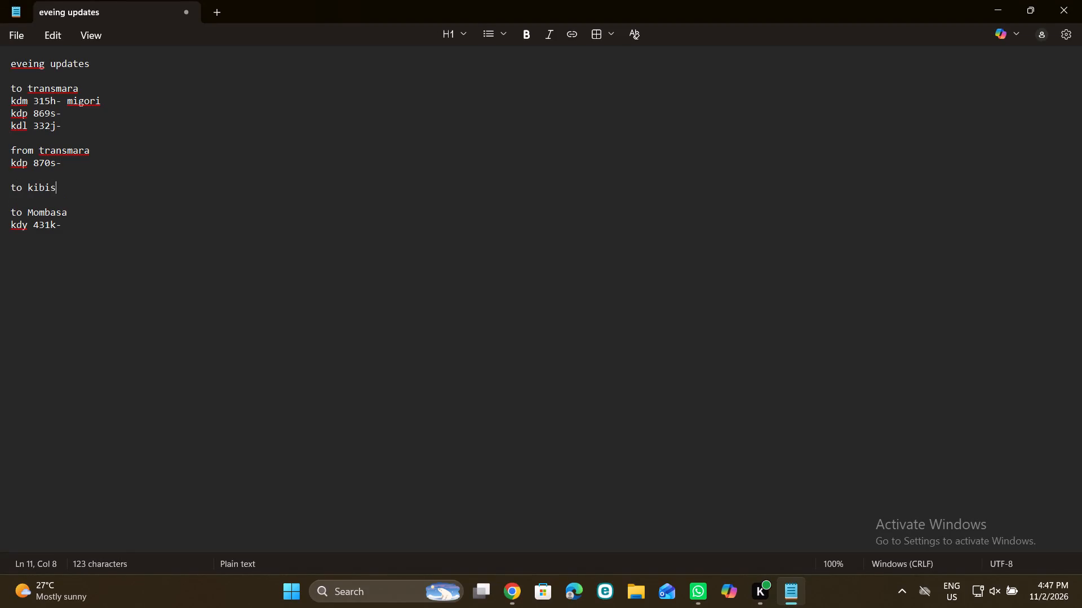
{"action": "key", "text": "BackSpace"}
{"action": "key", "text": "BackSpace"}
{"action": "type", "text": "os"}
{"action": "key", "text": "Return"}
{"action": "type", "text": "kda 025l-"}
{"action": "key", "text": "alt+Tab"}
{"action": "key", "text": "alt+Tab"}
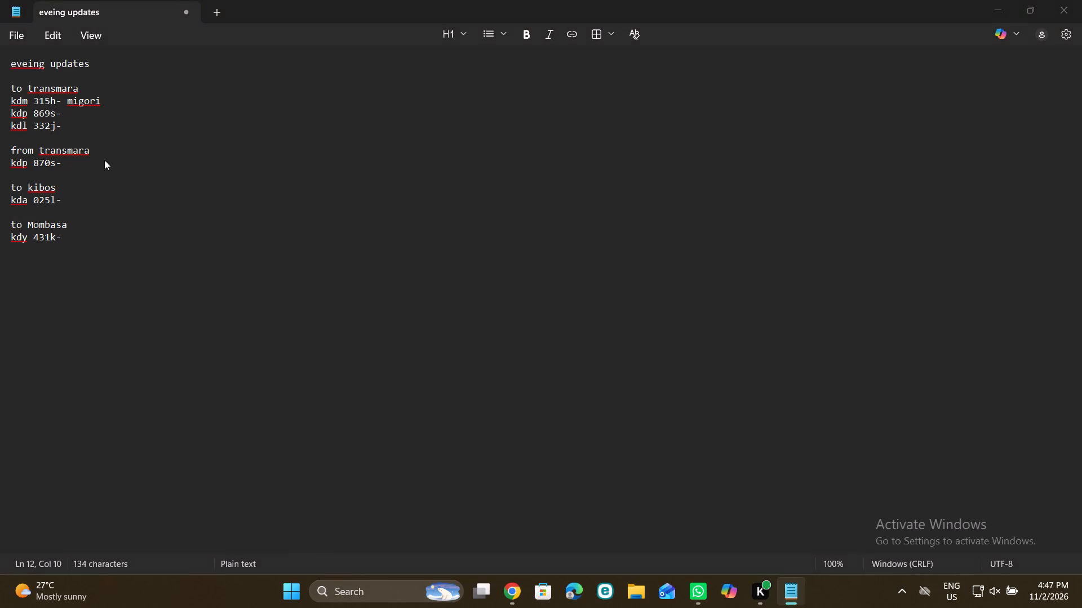
{"action": "scroll", "coordinate": [243, 280], "scroll_direction": "down", "scroll_amount": 2}
{"action": "left_click_drag", "start_coordinate": [263, 321], "coordinate": [410, 309]}
{"action": "scroll", "coordinate": [381, 328], "scroll_direction": "up", "scroll_amount": 6}
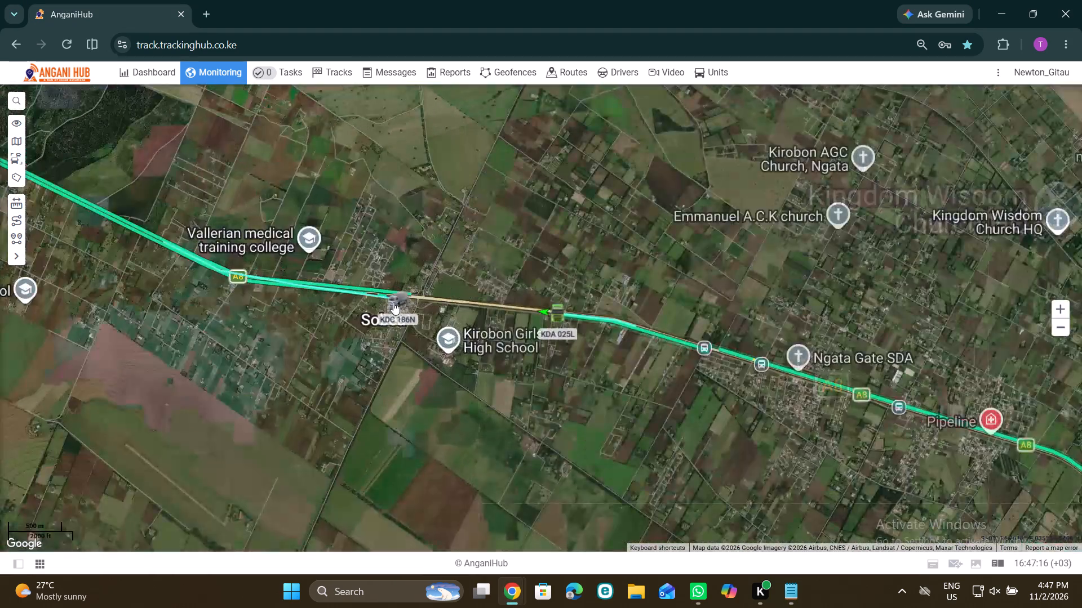
{"action": "scroll", "coordinate": [393, 302], "scroll_direction": "up", "scroll_amount": 5}
{"action": "left_click", "coordinate": [385, 283]}
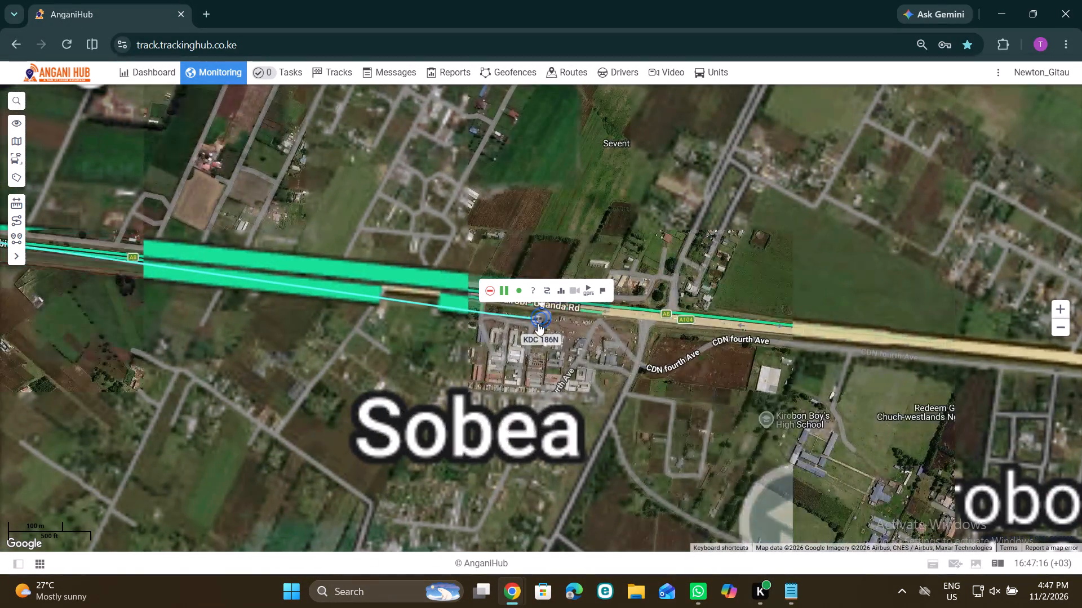
{"action": "key", "text": "shift+super+s"}
{"action": "triple_click", "coordinate": [709, 339]}
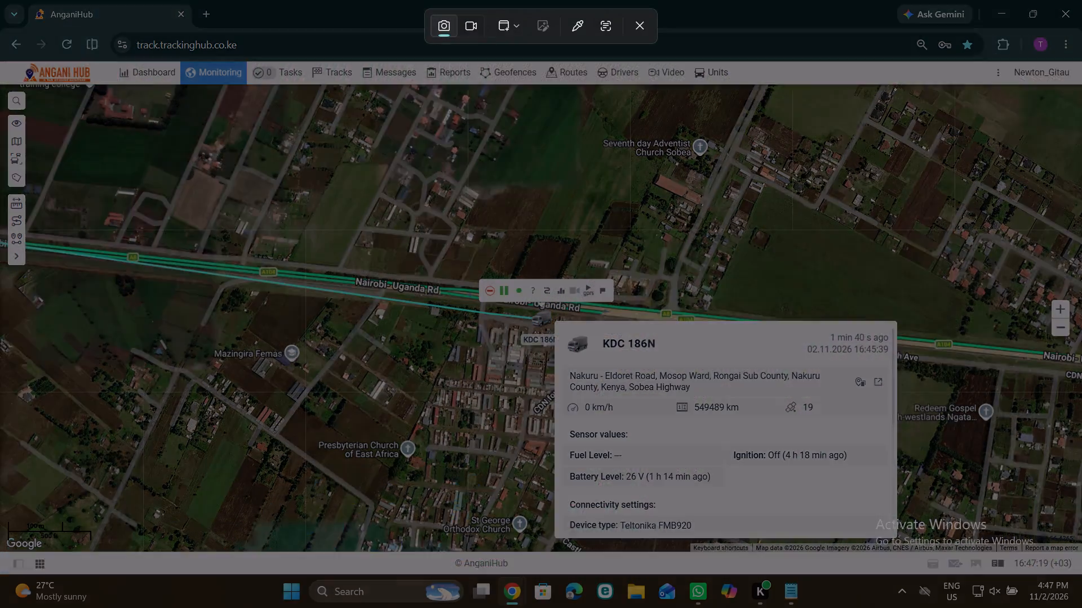
{"action": "double_click", "coordinate": [709, 339]}
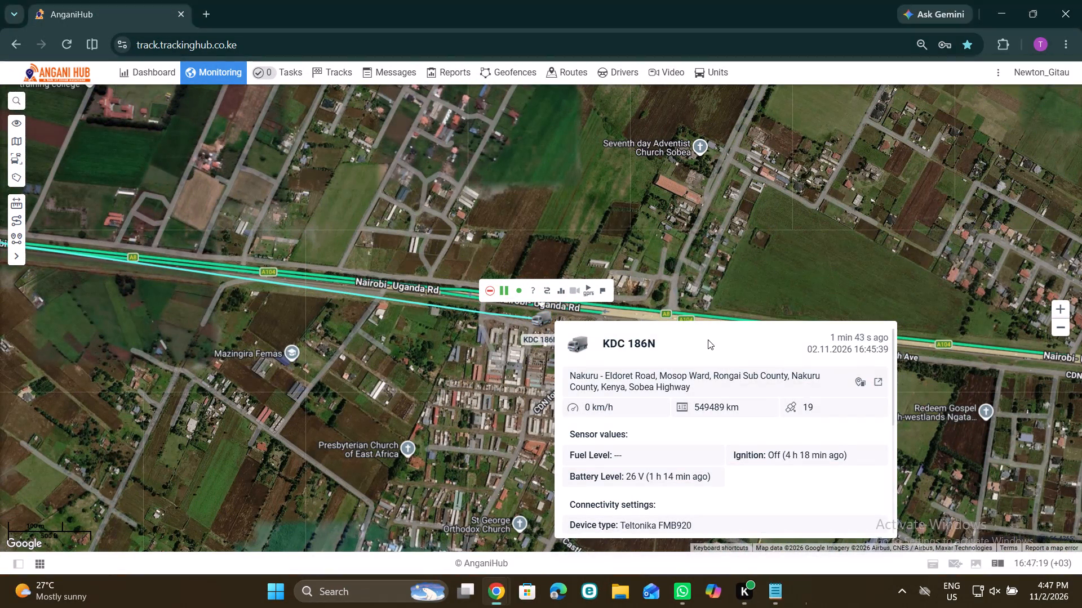
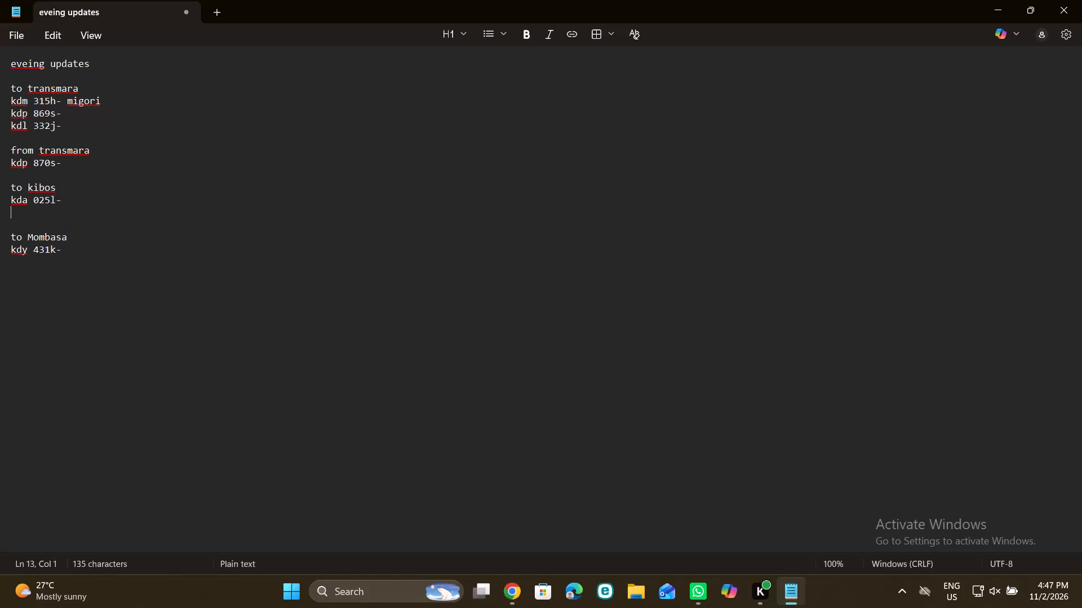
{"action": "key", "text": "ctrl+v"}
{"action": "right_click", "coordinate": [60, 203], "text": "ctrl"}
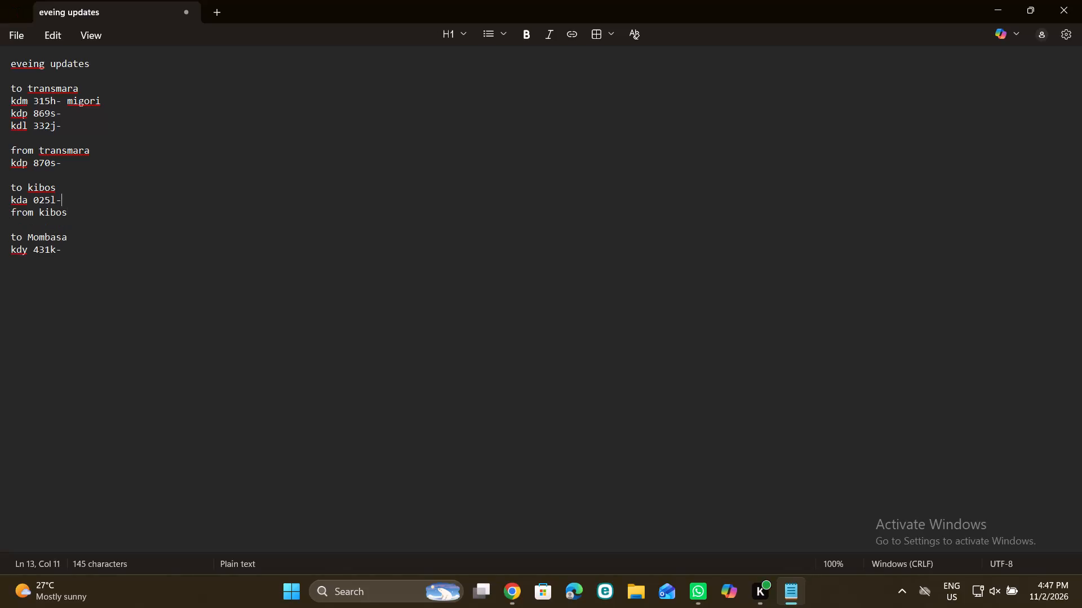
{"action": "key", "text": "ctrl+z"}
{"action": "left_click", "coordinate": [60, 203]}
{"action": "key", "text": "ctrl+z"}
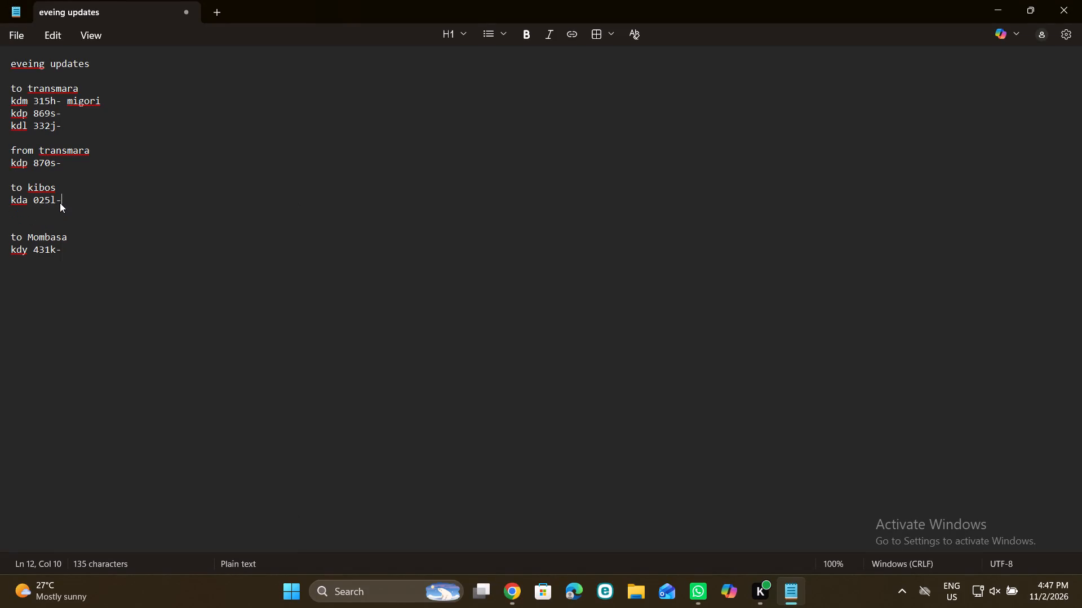
Add a "from kibos" section between the to kibos and to Mombasa lists with the entry "kdc 186n-".
{"action": "key", "text": "Down"}
{"action": "key", "text": "Down"}
{"action": "key", "text": "Up"}
{"action": "key", "text": "Return"}
{"action": "key", "text": "ctrl+v"}
{"action": "key", "text": "Return"}
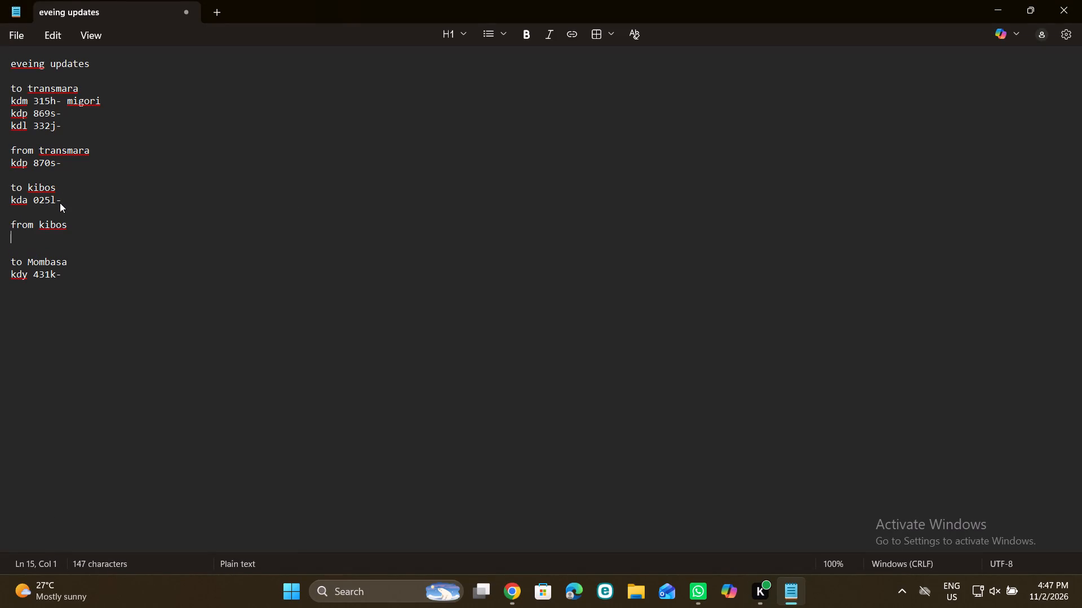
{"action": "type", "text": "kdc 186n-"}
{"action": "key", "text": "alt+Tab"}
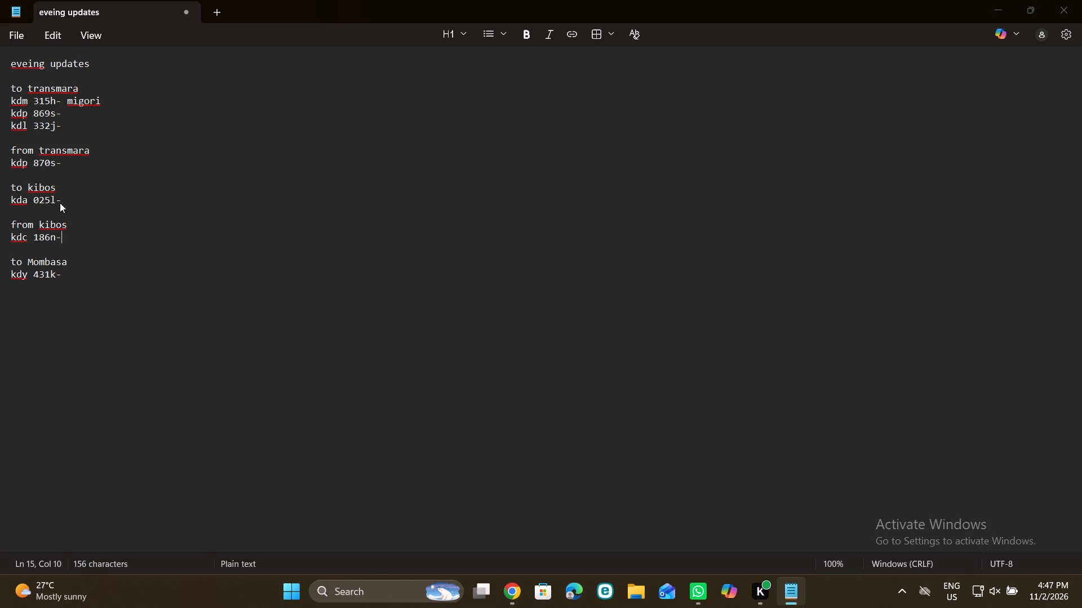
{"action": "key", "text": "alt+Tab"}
{"action": "scroll", "coordinate": [284, 153], "scroll_direction": "down", "scroll_amount": 3}
{"action": "scroll", "coordinate": [388, 240], "scroll_direction": "up", "scroll_amount": 1}
{"action": "scroll", "coordinate": [422, 257], "scroll_direction": "down", "scroll_amount": 7}
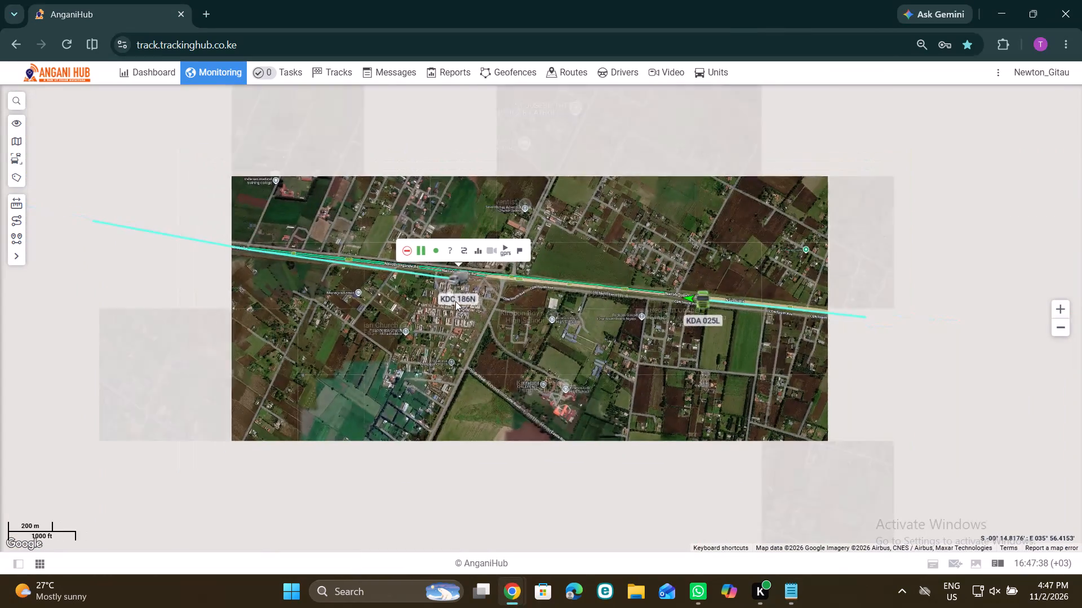
{"action": "scroll", "coordinate": [464, 302], "scroll_direction": "down", "scroll_amount": 4}
{"action": "left_click_drag", "start_coordinate": [453, 310], "coordinate": [462, 347]}
{"action": "scroll", "coordinate": [428, 351], "scroll_direction": "down", "scroll_amount": 3}
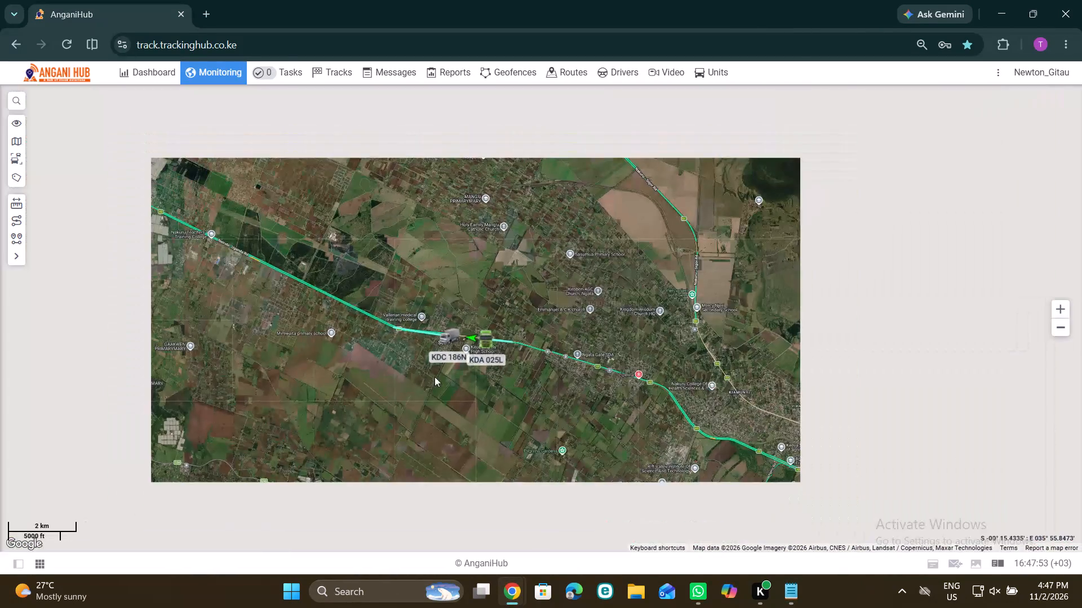
{"action": "left_click_drag", "start_coordinate": [451, 375], "coordinate": [551, 402]}
{"action": "left_click_drag", "start_coordinate": [473, 384], "coordinate": [650, 404]}
{"action": "scroll", "coordinate": [436, 326], "scroll_direction": "down", "scroll_amount": 3}
{"action": "left_click_drag", "start_coordinate": [414, 329], "coordinate": [516, 375]}
{"action": "left_click_drag", "start_coordinate": [457, 334], "coordinate": [569, 334]}
{"action": "scroll", "coordinate": [477, 329], "scroll_direction": "up", "scroll_amount": 5}
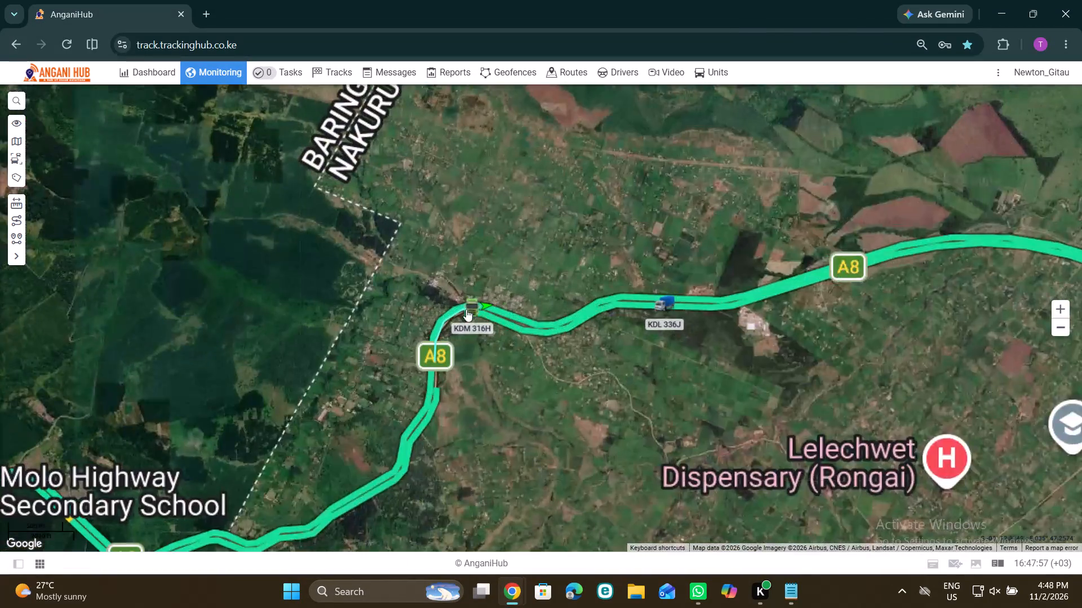
{"action": "left_click", "coordinate": [449, 309]}
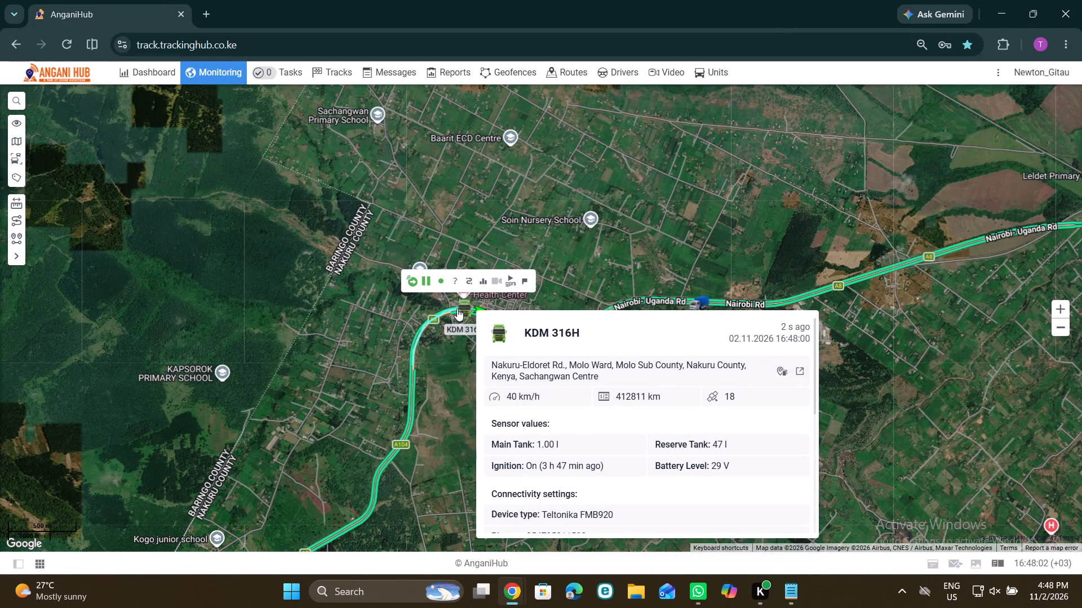
{"action": "scroll", "coordinate": [457, 309], "scroll_direction": "up", "scroll_amount": 2}
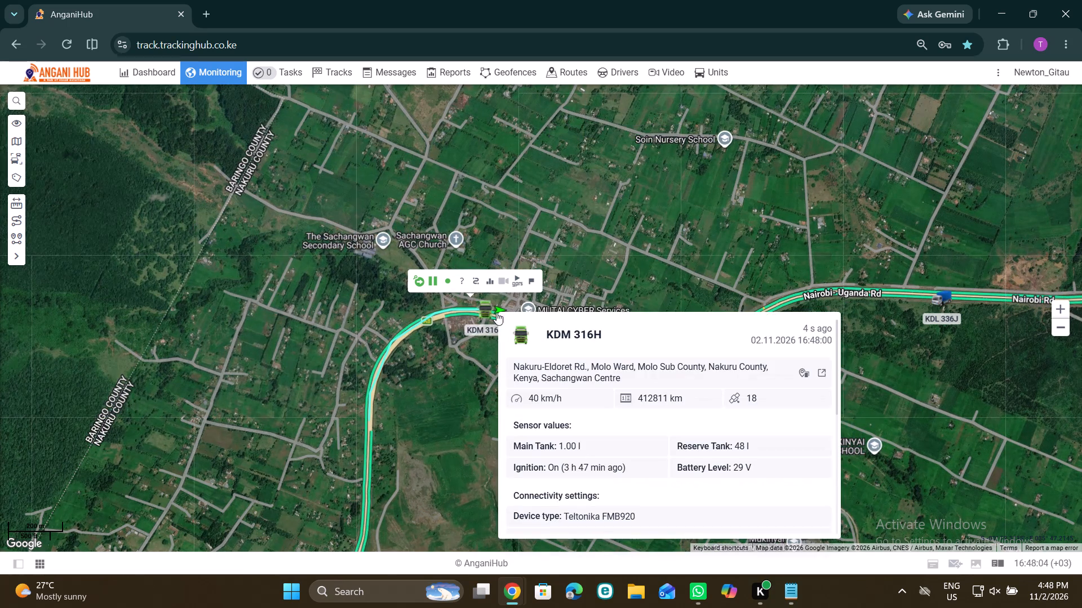
{"action": "key", "text": "shift+super+s"}
{"action": "triple_click", "coordinate": [689, 329]}
{"action": "triple_click", "coordinate": [689, 329]}
{"action": "double_click", "coordinate": [689, 329]}
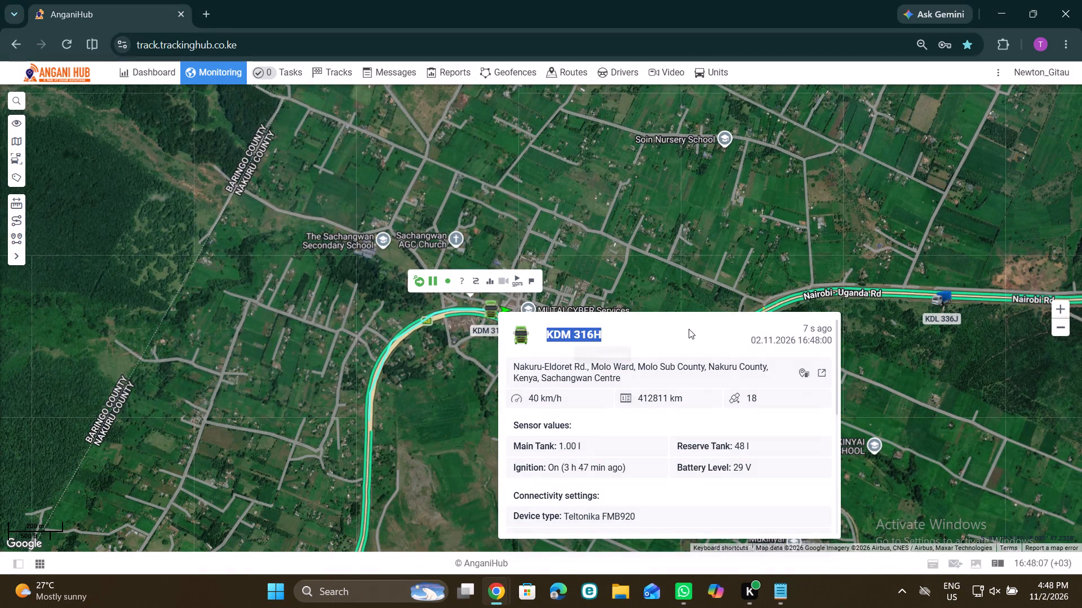
Switch back to the evening updates note in Notepad.
{"action": "key", "text": "alt+Tab"}
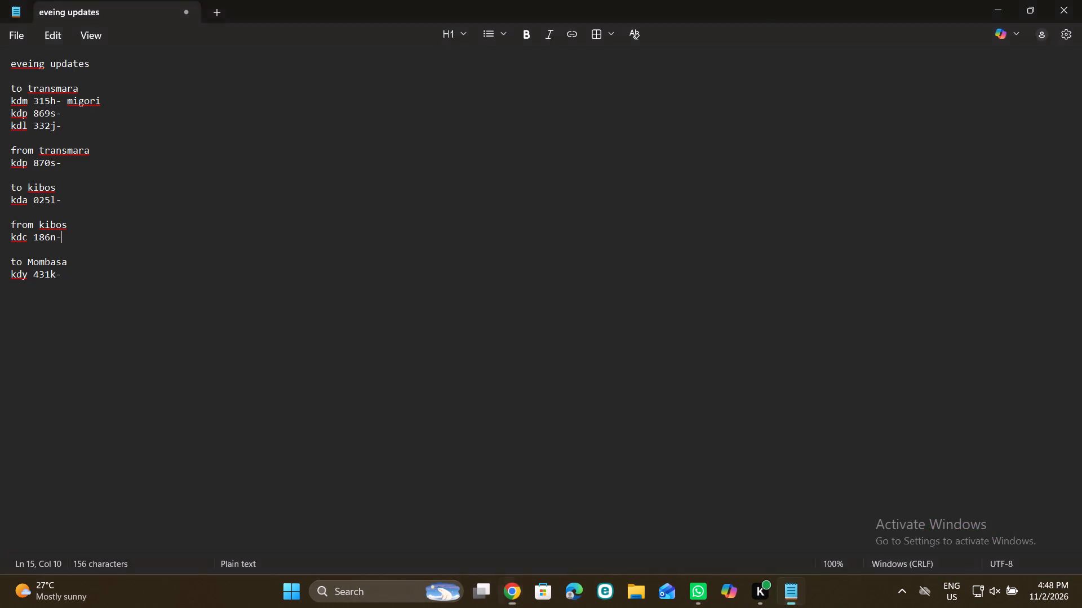
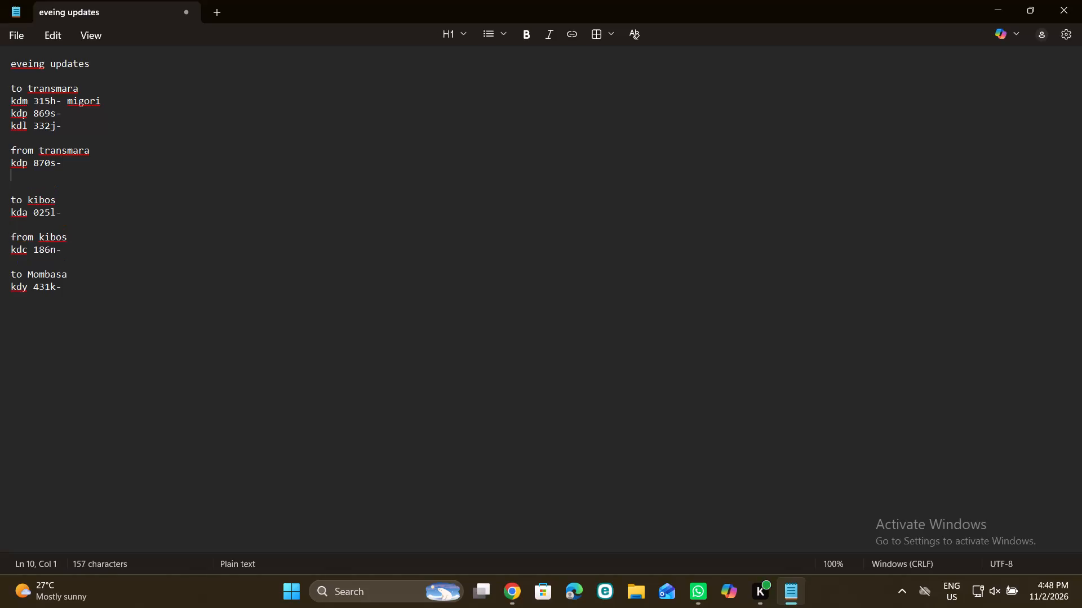
Add the entry "kdm 316h-" to the from transmara list, below kdp 870s.
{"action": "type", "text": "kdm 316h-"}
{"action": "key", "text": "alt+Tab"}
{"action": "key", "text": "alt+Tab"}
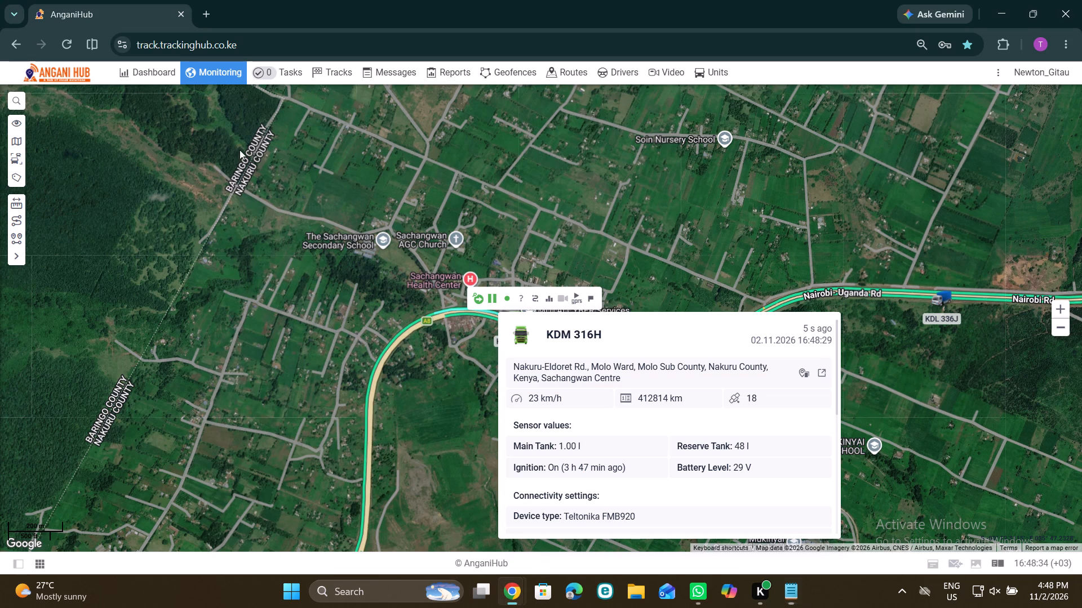
{"action": "scroll", "coordinate": [467, 296], "scroll_direction": "down", "scroll_amount": 12}
{"action": "left_click_drag", "start_coordinate": [354, 262], "coordinate": [462, 262]}
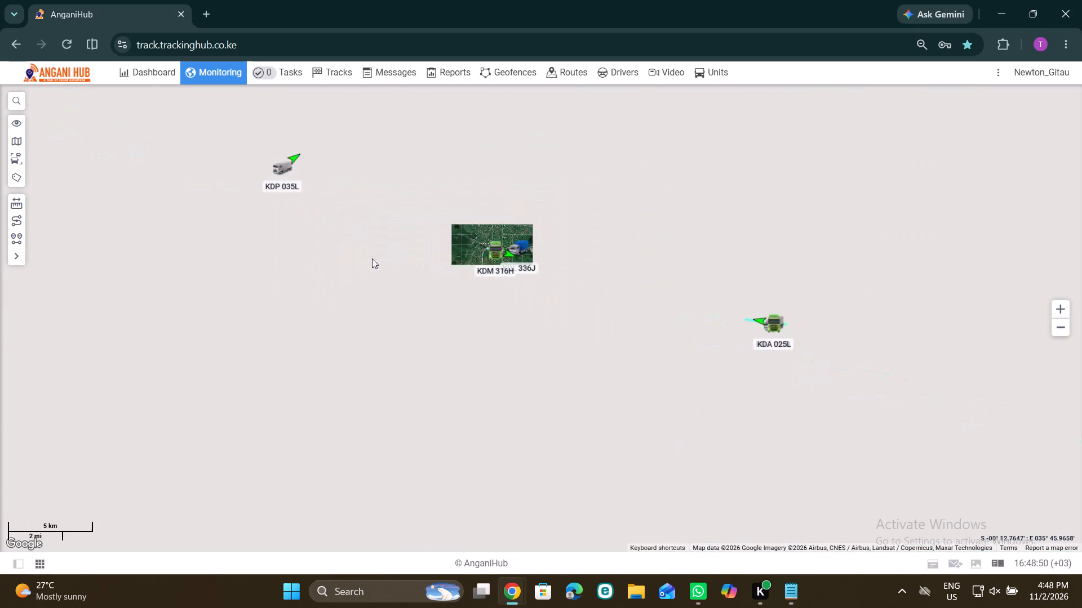
{"action": "left_click_drag", "start_coordinate": [362, 252], "coordinate": [428, 285]}
{"action": "left_click", "coordinate": [346, 233]}
{"action": "left_click_drag", "start_coordinate": [353, 199], "coordinate": [353, 281]}
{"action": "scroll", "coordinate": [353, 277], "scroll_direction": "up", "scroll_amount": 3}
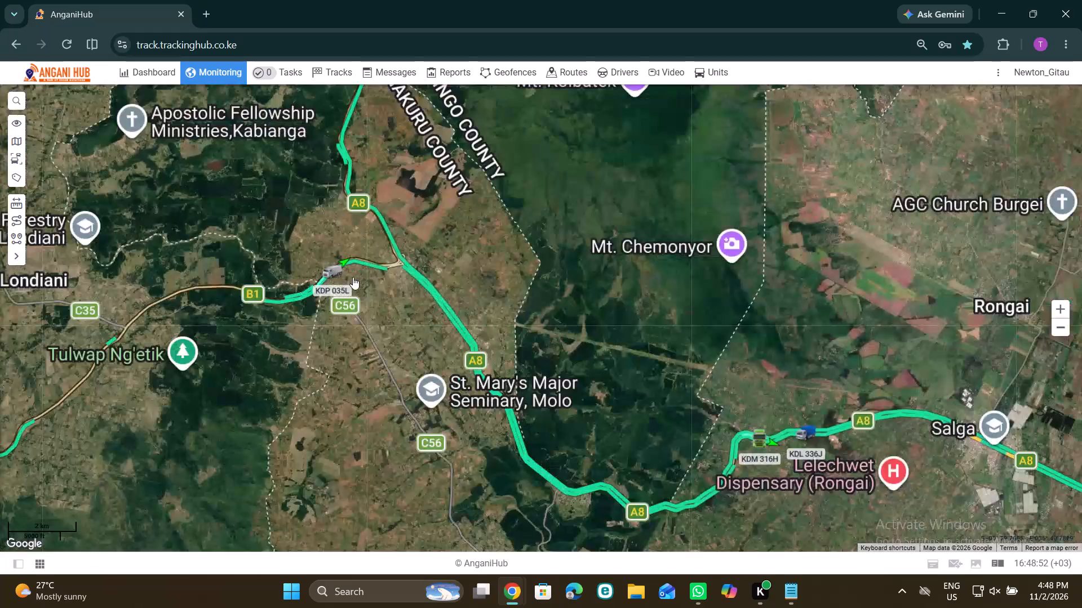
{"action": "scroll", "coordinate": [353, 277], "scroll_direction": "up", "scroll_amount": 2}
{"action": "left_click", "coordinate": [335, 270]}
{"action": "left_click", "coordinate": [311, 274]}
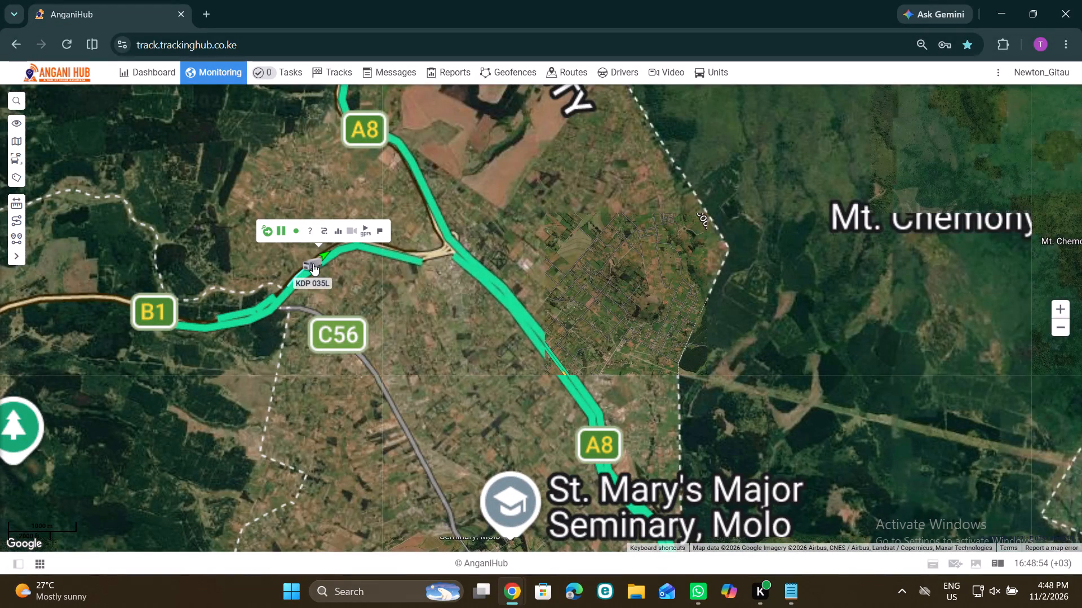
{"action": "key", "text": "shift+super+s"}
{"action": "triple_click", "coordinate": [548, 309]}
{"action": "left_click", "coordinate": [548, 306]}
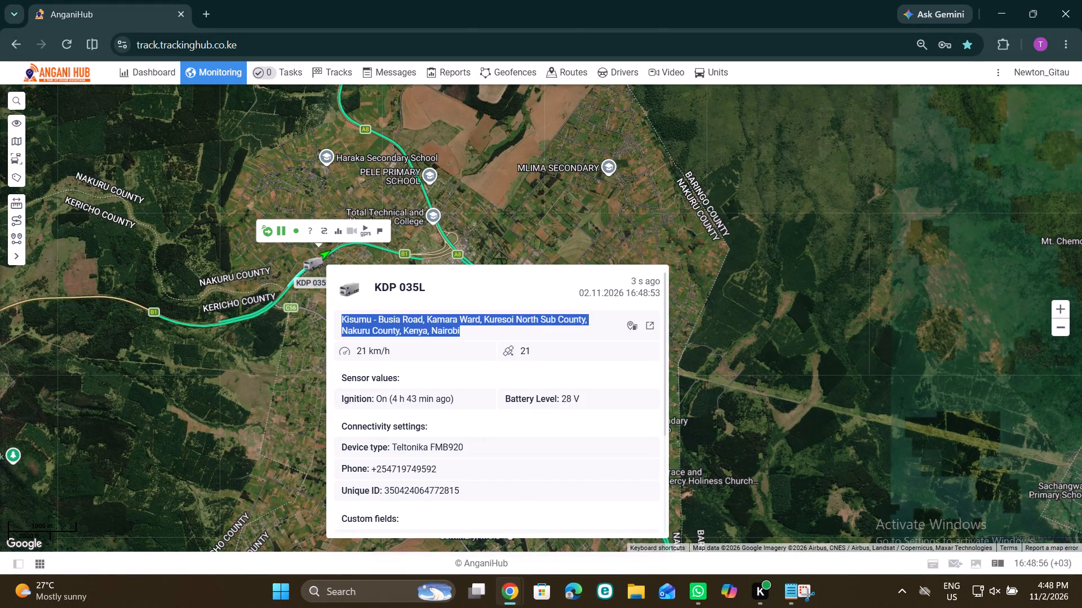
{"action": "double_click", "coordinate": [547, 290]}
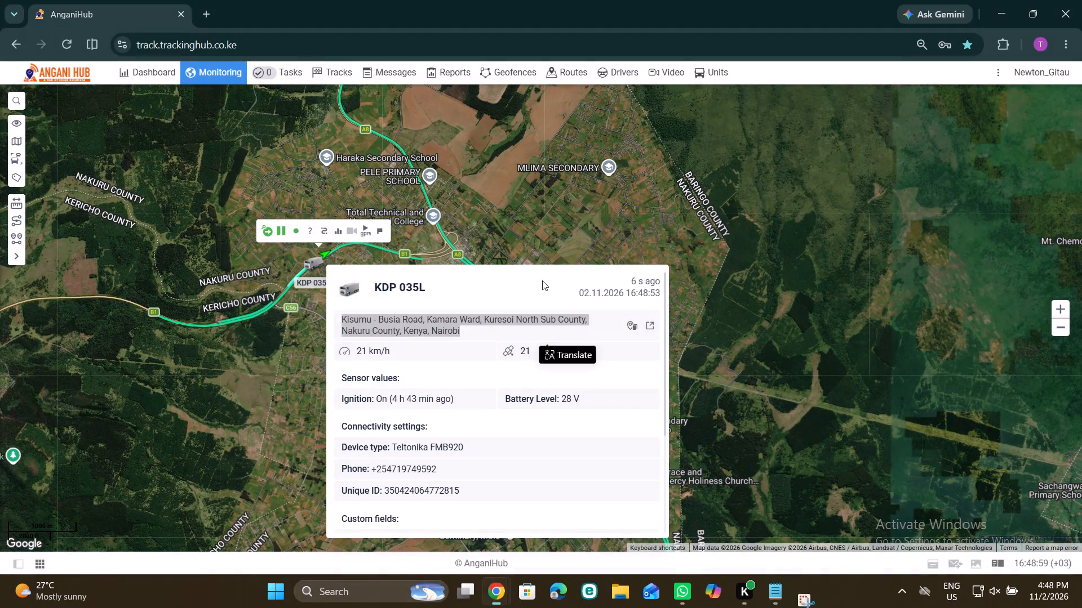
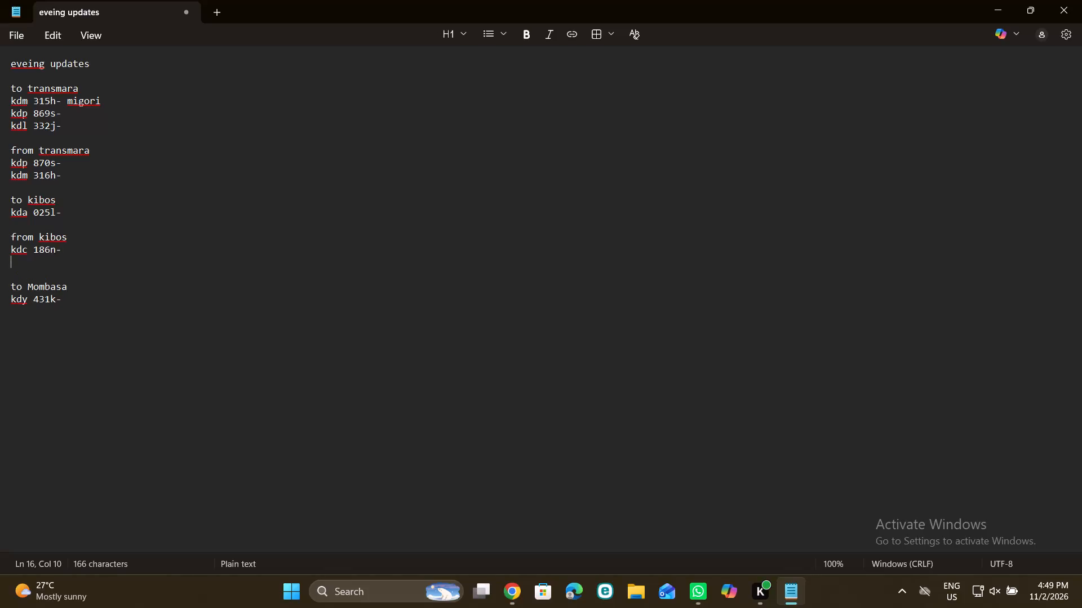
Add the entry "kdp 035l-" to the from kibos list, below kdc 186n.
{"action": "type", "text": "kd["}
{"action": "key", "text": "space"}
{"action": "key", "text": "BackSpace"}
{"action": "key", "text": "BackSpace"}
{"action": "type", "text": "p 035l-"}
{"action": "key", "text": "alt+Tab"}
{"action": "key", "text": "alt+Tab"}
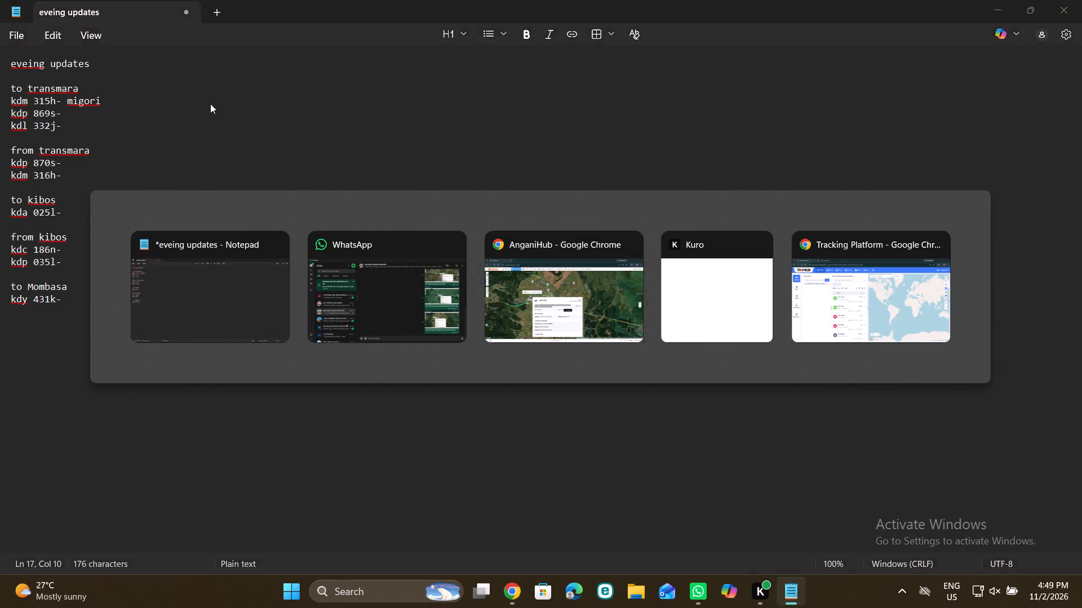
{"action": "scroll", "coordinate": [261, 213], "scroll_direction": "down", "scroll_amount": 11}
{"action": "left_click_drag", "start_coordinate": [159, 280], "coordinate": [371, 339]}
{"action": "scroll", "coordinate": [366, 304], "scroll_direction": "down", "scroll_amount": 2}
{"action": "left_click_drag", "start_coordinate": [346, 330], "coordinate": [464, 330]}
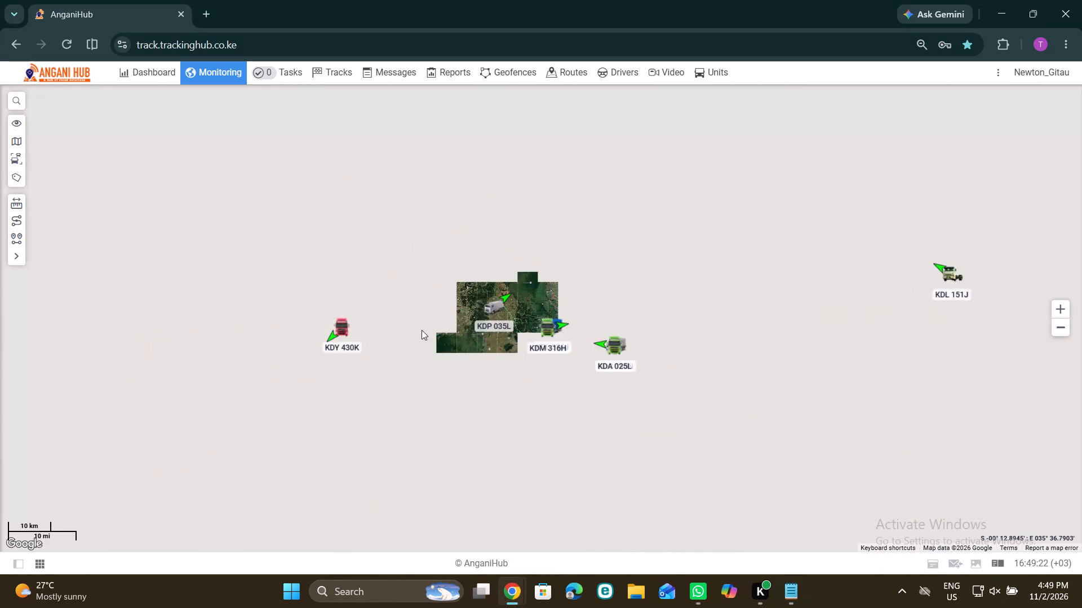
{"action": "left_click_drag", "start_coordinate": [394, 325], "coordinate": [469, 315]}
{"action": "scroll", "coordinate": [397, 331], "scroll_direction": "up", "scroll_amount": 4}
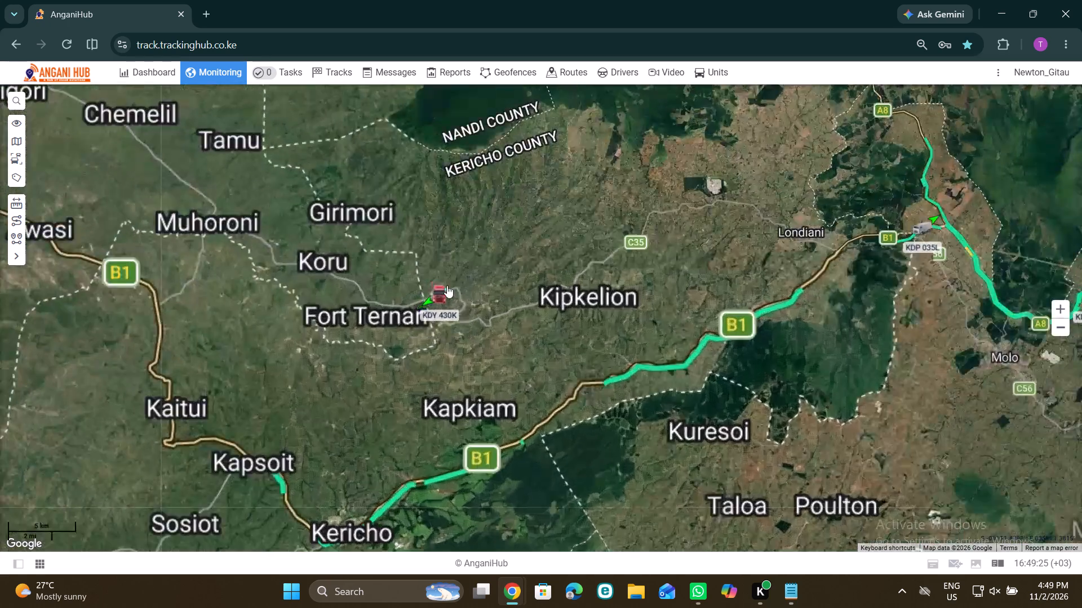
{"action": "scroll", "coordinate": [447, 285], "scroll_direction": "up", "scroll_amount": 2}
{"action": "left_click", "coordinate": [430, 301]}
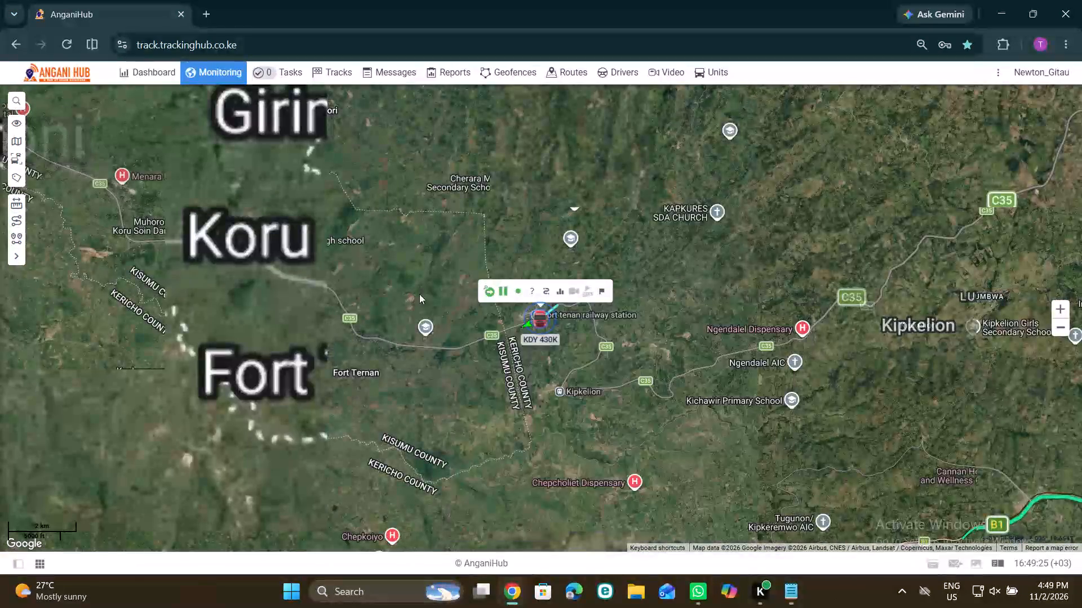
{"action": "key", "text": "shift+super+s"}
{"action": "triple_click", "coordinate": [665, 338]}
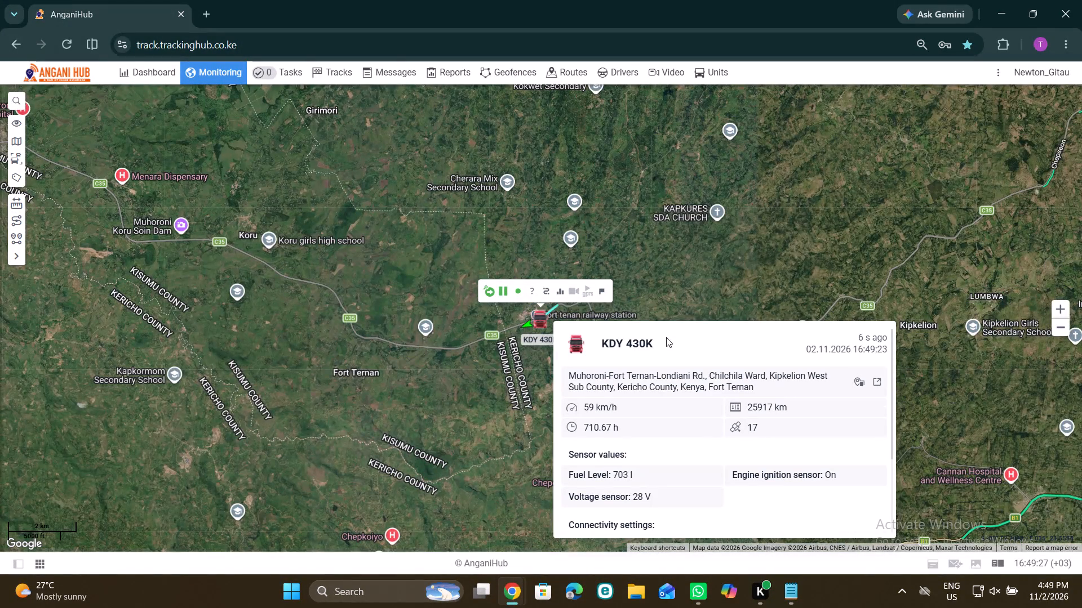
{"action": "triple_click", "coordinate": [667, 336]}
{"action": "left_click", "coordinate": [667, 336]}
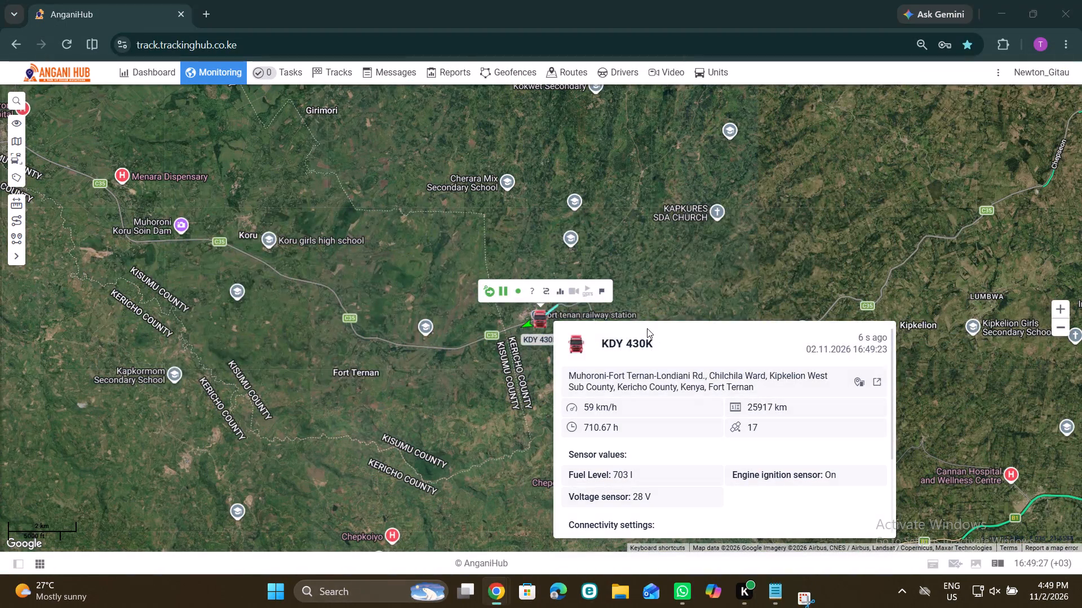
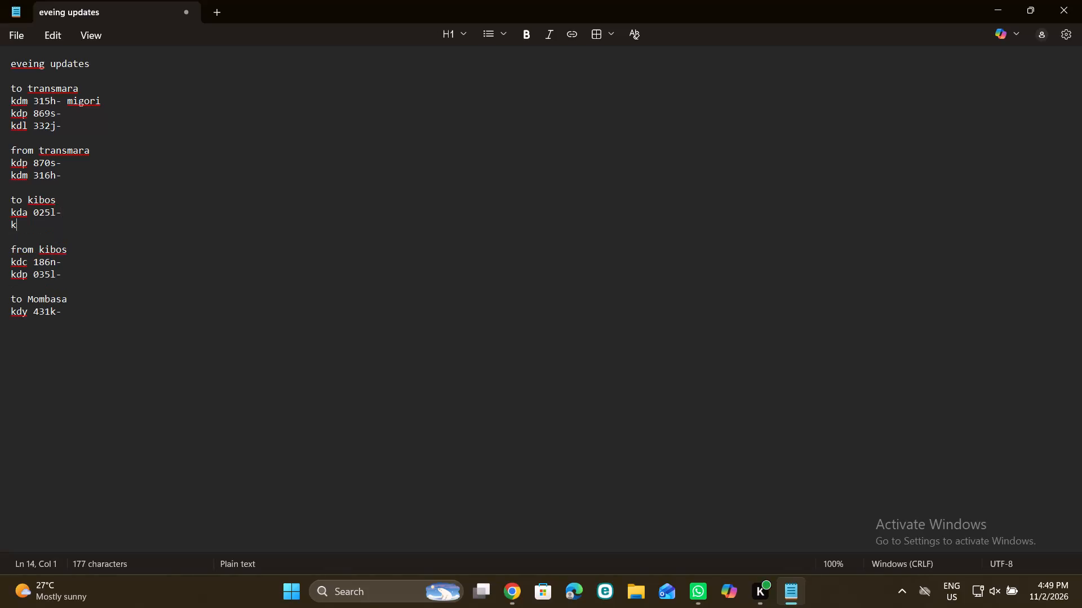
Complete the second entry in the to kibos list as "kdy 430k-", below kda 025l.
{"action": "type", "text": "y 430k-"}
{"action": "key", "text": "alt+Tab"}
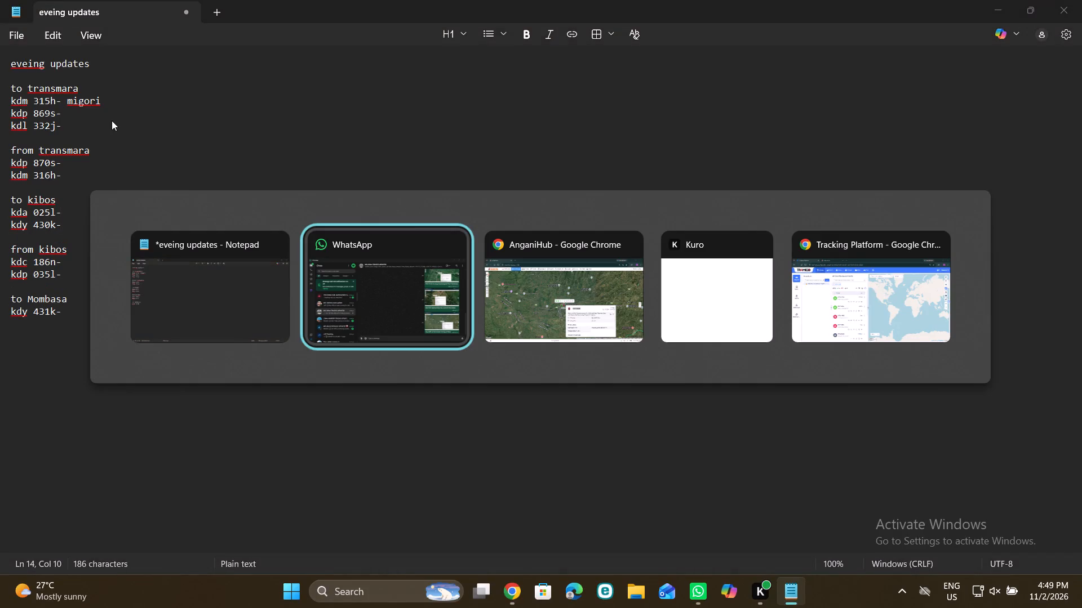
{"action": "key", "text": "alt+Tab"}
{"action": "scroll", "coordinate": [233, 258], "scroll_direction": "down", "scroll_amount": 9}
{"action": "left_click_drag", "start_coordinate": [375, 312], "coordinate": [476, 302]}
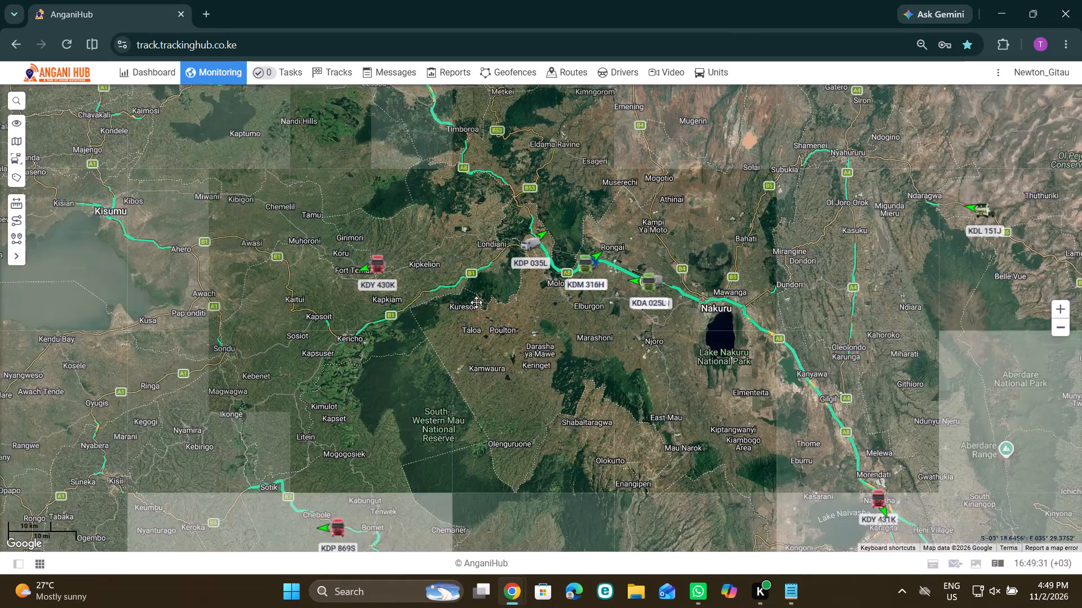
{"action": "left_click_drag", "start_coordinate": [476, 302], "coordinate": [492, 298]}
{"action": "scroll", "coordinate": [492, 298], "scroll_direction": "down", "scroll_amount": 2}
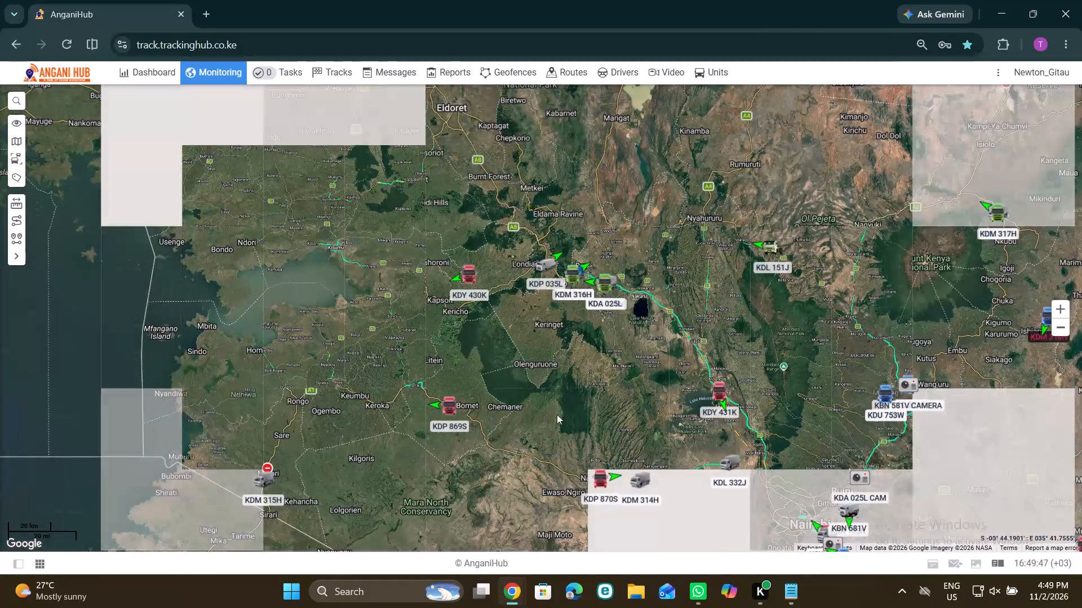
{"action": "scroll", "coordinate": [675, 507], "scroll_direction": "up", "scroll_amount": 2}
{"action": "scroll", "coordinate": [600, 457], "scroll_direction": "up", "scroll_amount": 5}
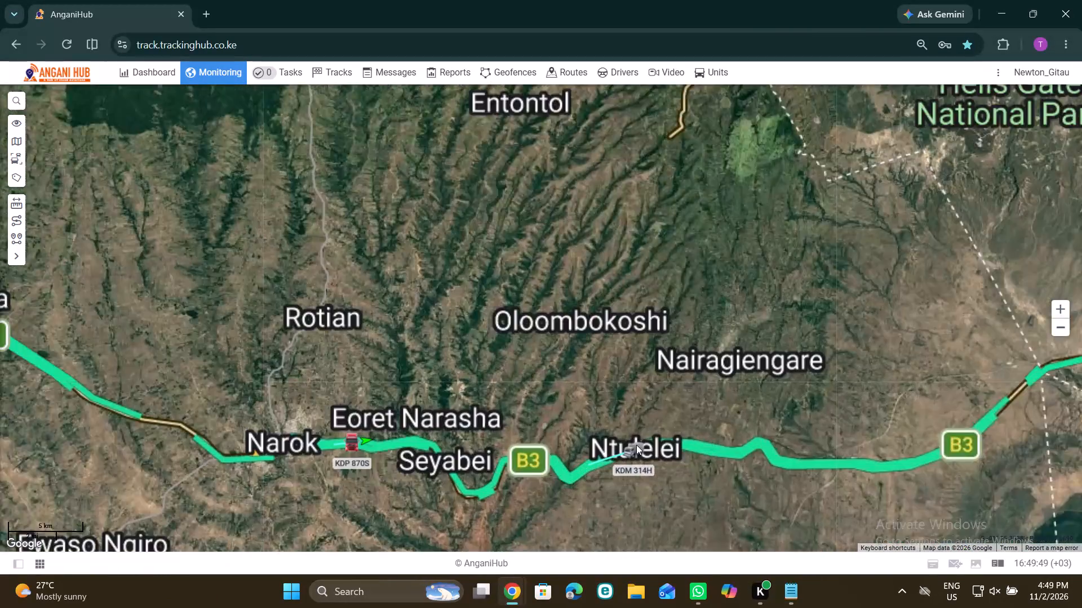
{"action": "scroll", "coordinate": [636, 445], "scroll_direction": "up", "scroll_amount": 5}
{"action": "scroll", "coordinate": [571, 458], "scroll_direction": "up", "scroll_amount": 3}
{"action": "left_click", "coordinate": [646, 444]}
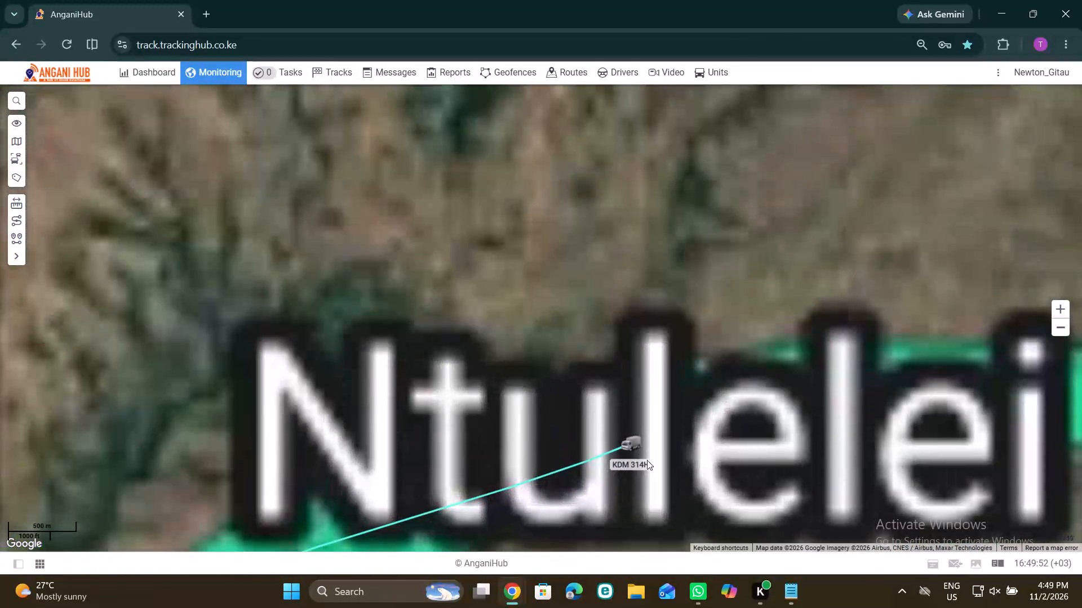
{"action": "left_click", "coordinate": [637, 450]}
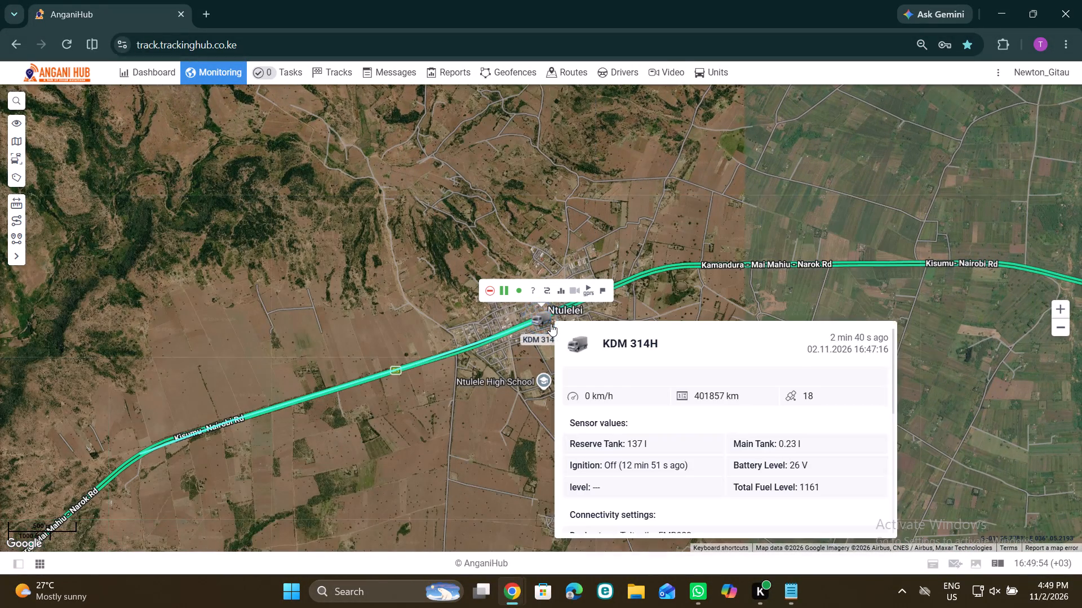
{"action": "key", "text": "shift+super+s"}
{"action": "double_click", "coordinate": [724, 356]}
{"action": "triple_click", "coordinate": [724, 356]}
{"action": "left_click", "coordinate": [724, 356]}
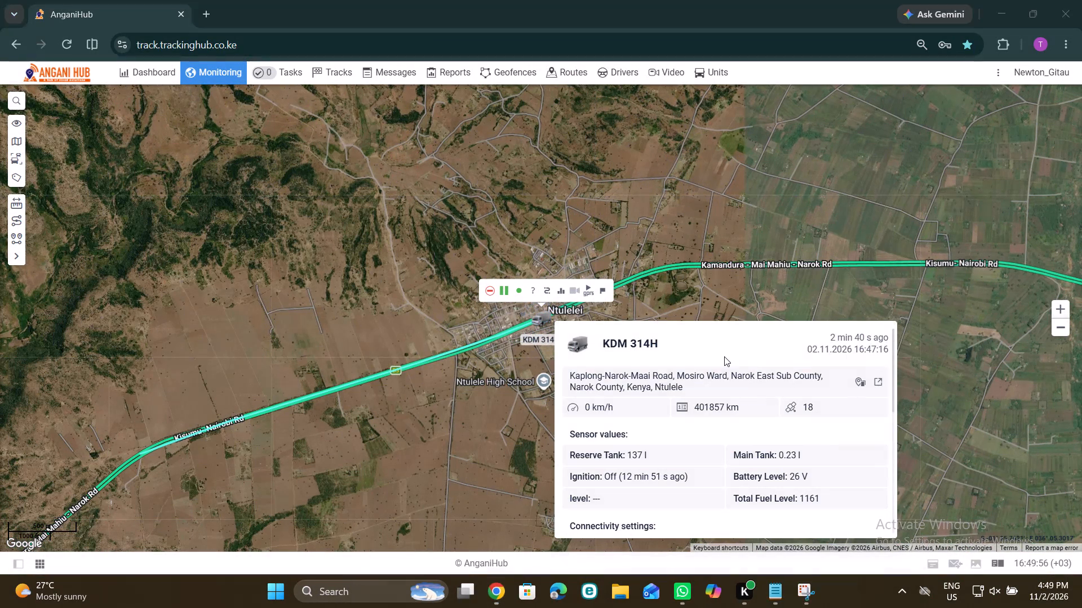
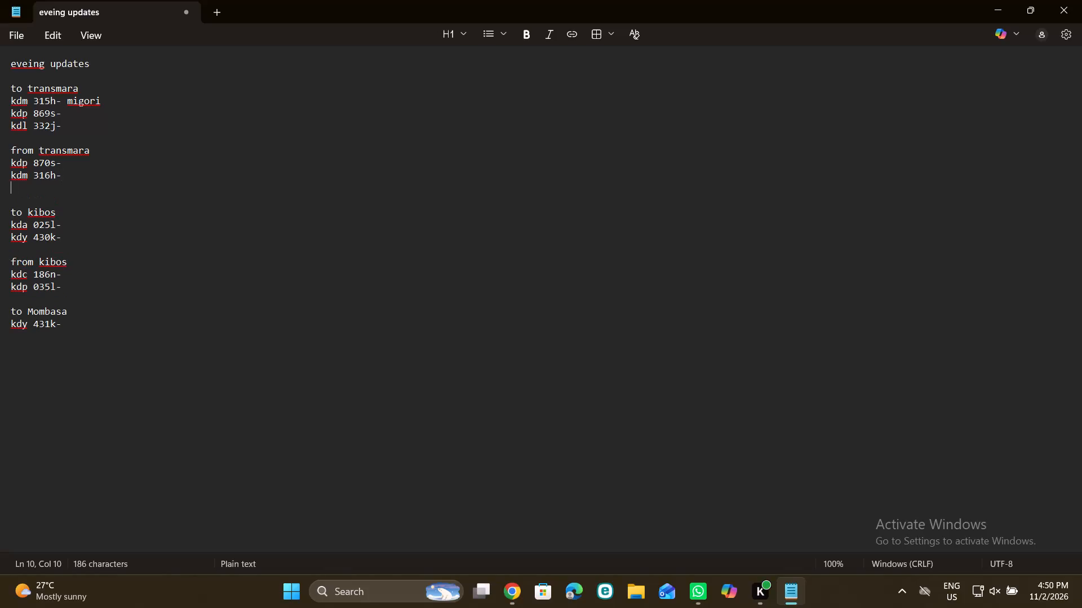
Complete the third entry in the from transmara list as "kdm 314h-", below kdm 316h.
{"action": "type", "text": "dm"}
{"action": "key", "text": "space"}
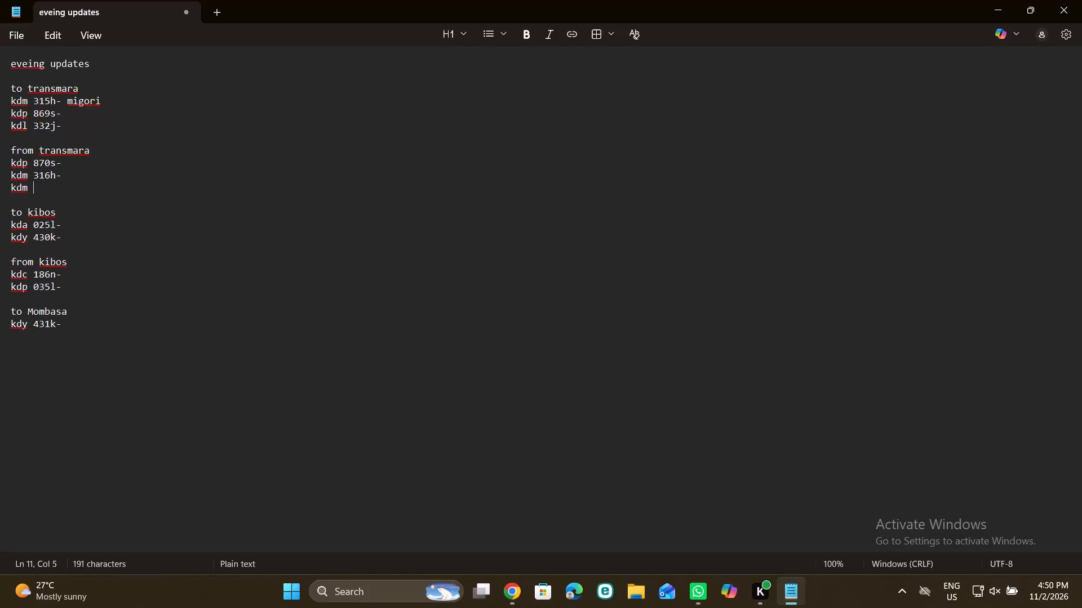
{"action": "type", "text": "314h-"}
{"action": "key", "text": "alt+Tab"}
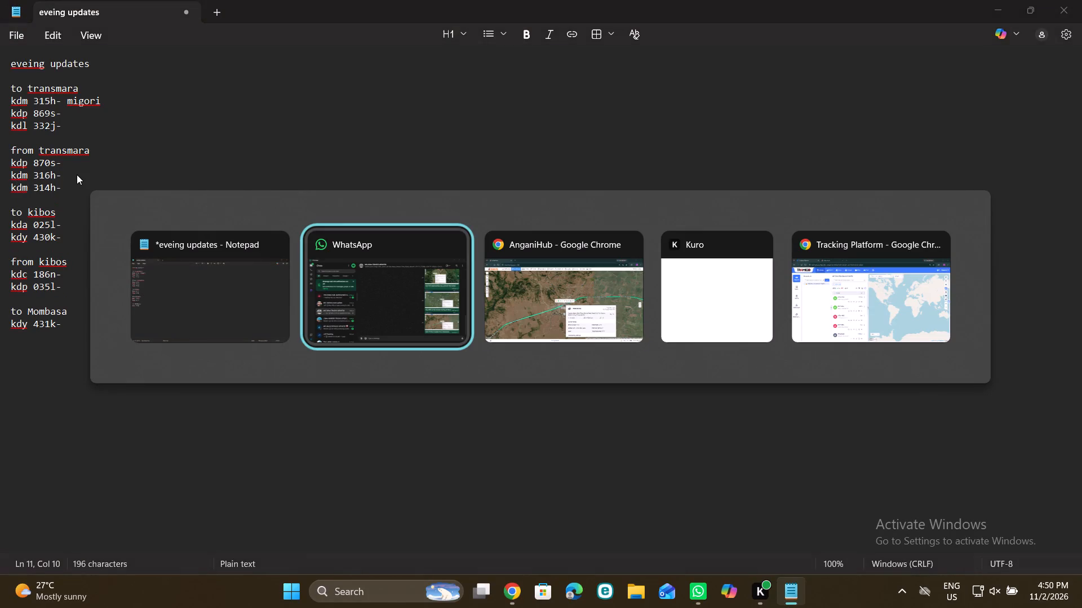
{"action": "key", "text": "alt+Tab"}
{"action": "scroll", "coordinate": [184, 381], "scroll_direction": "down", "scroll_amount": 14}
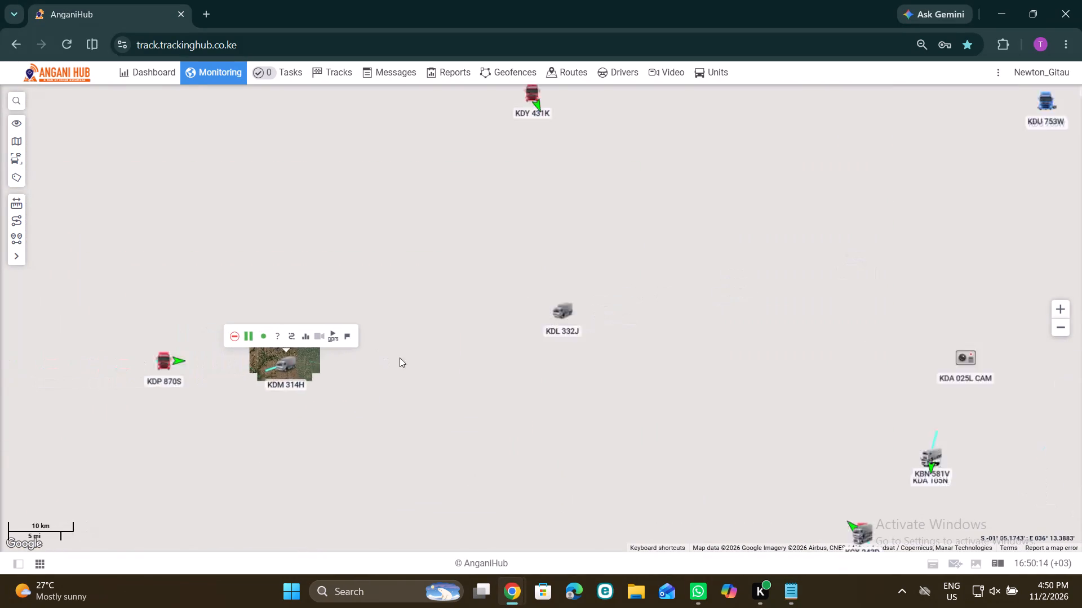
{"action": "left_click_drag", "start_coordinate": [438, 365], "coordinate": [497, 353]}
{"action": "scroll", "coordinate": [515, 347], "scroll_direction": "down", "scroll_amount": 2}
{"action": "left_click_drag", "start_coordinate": [521, 347], "coordinate": [530, 347]}
{"action": "left_click_drag", "start_coordinate": [549, 342], "coordinate": [555, 372]}
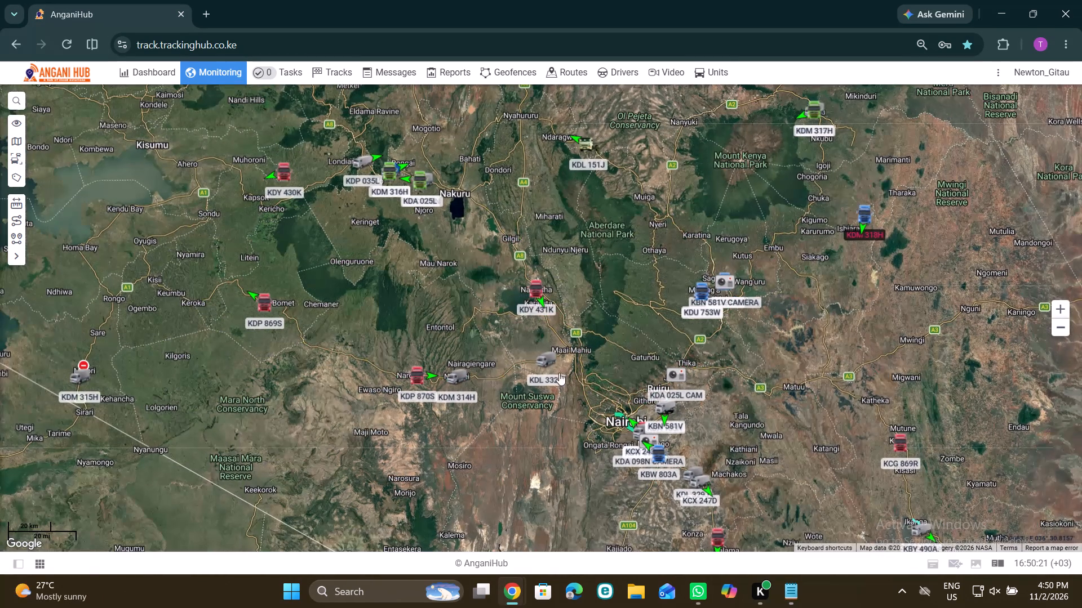
{"action": "left_click_drag", "start_coordinate": [595, 393], "coordinate": [610, 316]}
{"action": "left_click_drag", "start_coordinate": [646, 424], "coordinate": [606, 297]}
{"action": "scroll", "coordinate": [614, 294], "scroll_direction": "down", "scroll_amount": 2}
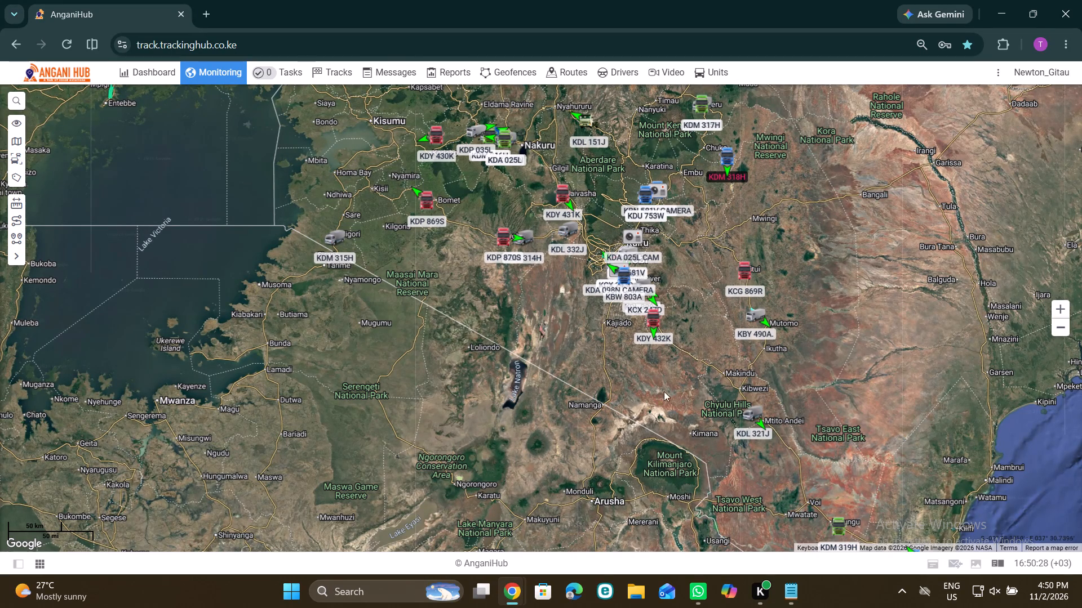
{"action": "left_click_drag", "start_coordinate": [648, 375], "coordinate": [662, 402]}
{"action": "scroll", "coordinate": [686, 399], "scroll_direction": "up", "scroll_amount": 2}
{"action": "left_click_drag", "start_coordinate": [700, 350], "coordinate": [708, 429]}
{"action": "left_click_drag", "start_coordinate": [660, 325], "coordinate": [668, 408]}
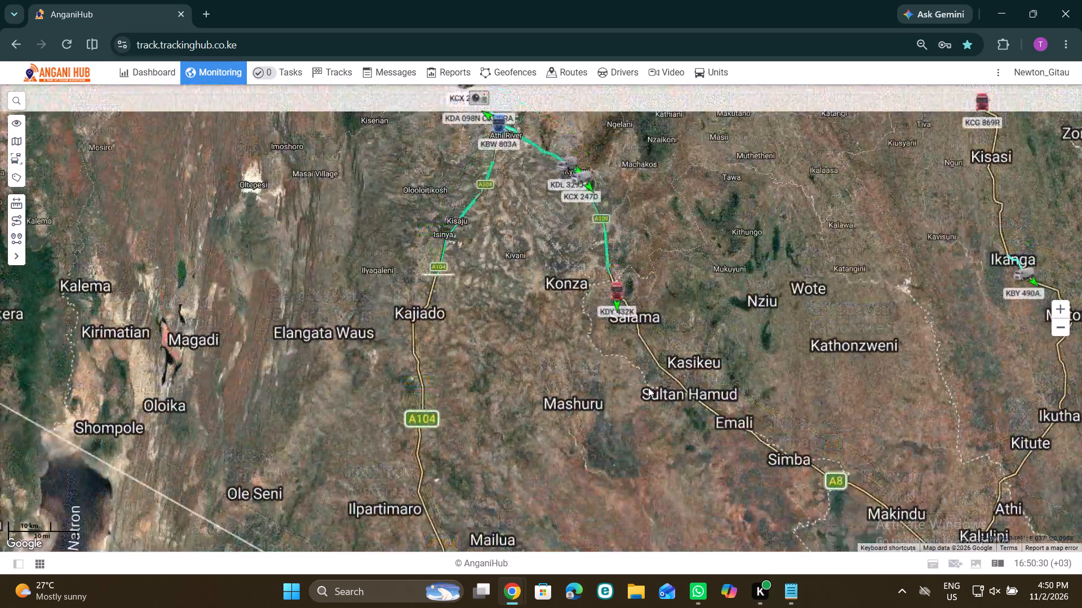
{"action": "scroll", "coordinate": [606, 314], "scroll_direction": "up", "scroll_amount": 5}
{"action": "left_click_drag", "start_coordinate": [634, 367], "coordinate": [643, 468]}
{"action": "left_click", "coordinate": [647, 351]}
{"action": "left_click", "coordinate": [643, 336]}
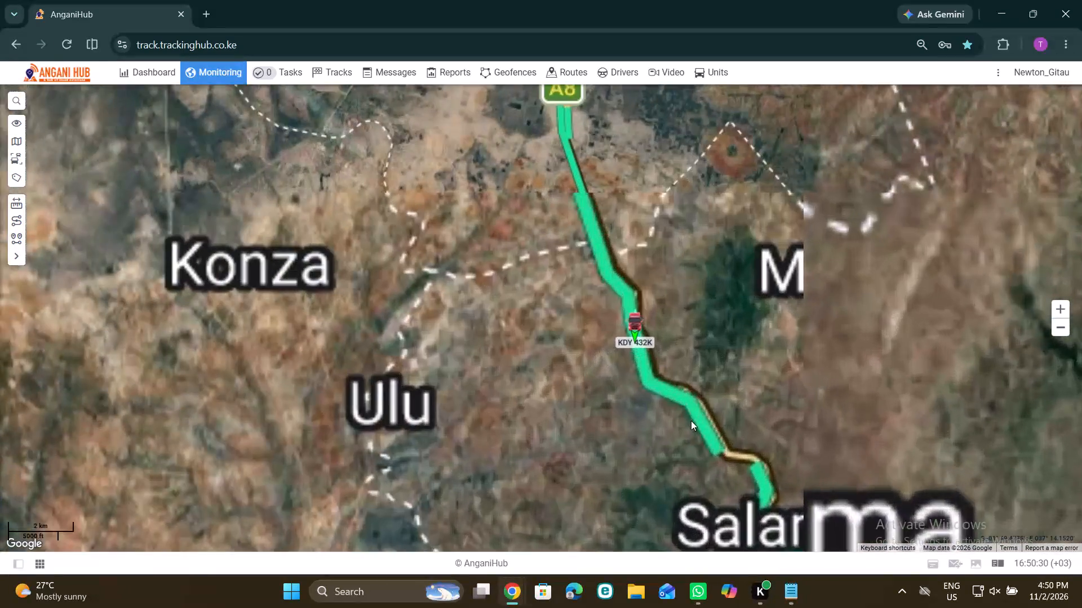
{"action": "scroll", "coordinate": [650, 373], "scroll_direction": "down", "scroll_amount": 1}
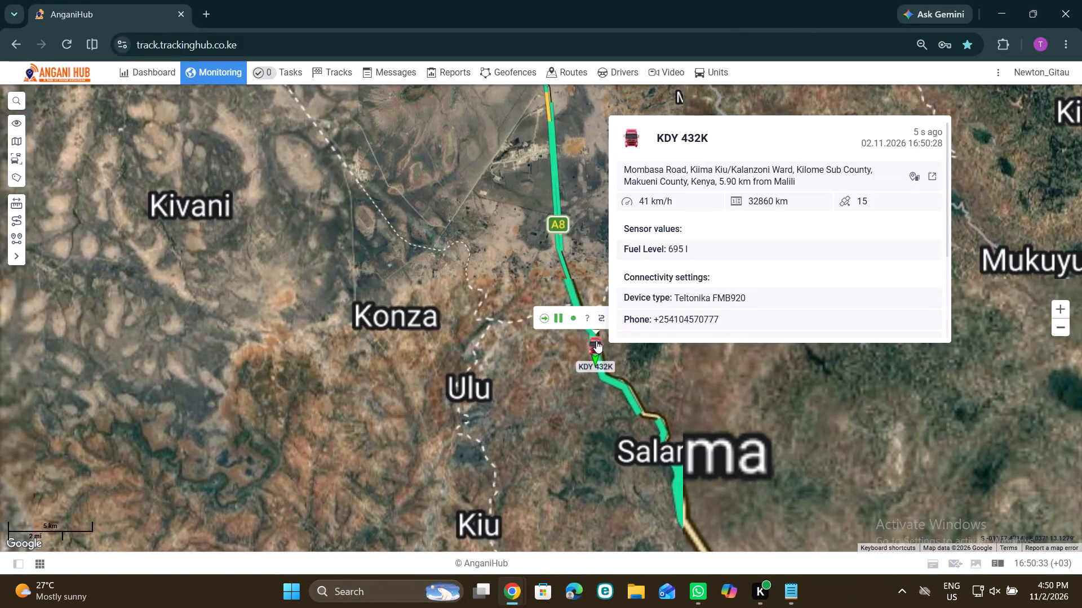
{"action": "key", "text": "shift+super+s"}
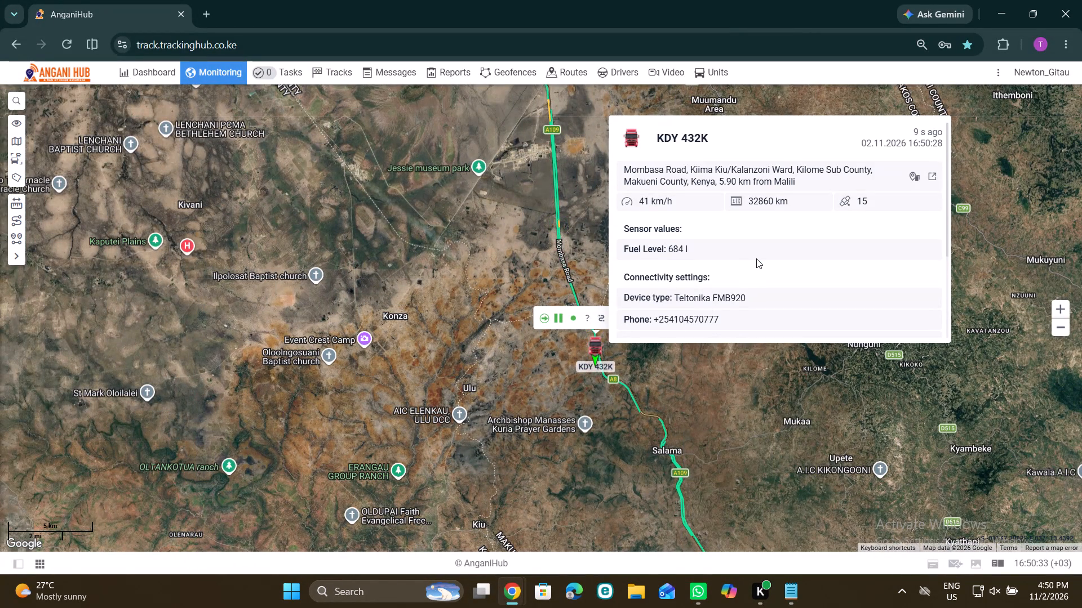
{"action": "triple_click", "coordinate": [756, 258]}
{"action": "triple_click", "coordinate": [756, 258]}
{"action": "double_click", "coordinate": [756, 258]}
Switch from AnganiHub to the eveing updates note in Notepad.
{"action": "key", "text": "alt+Tab"}
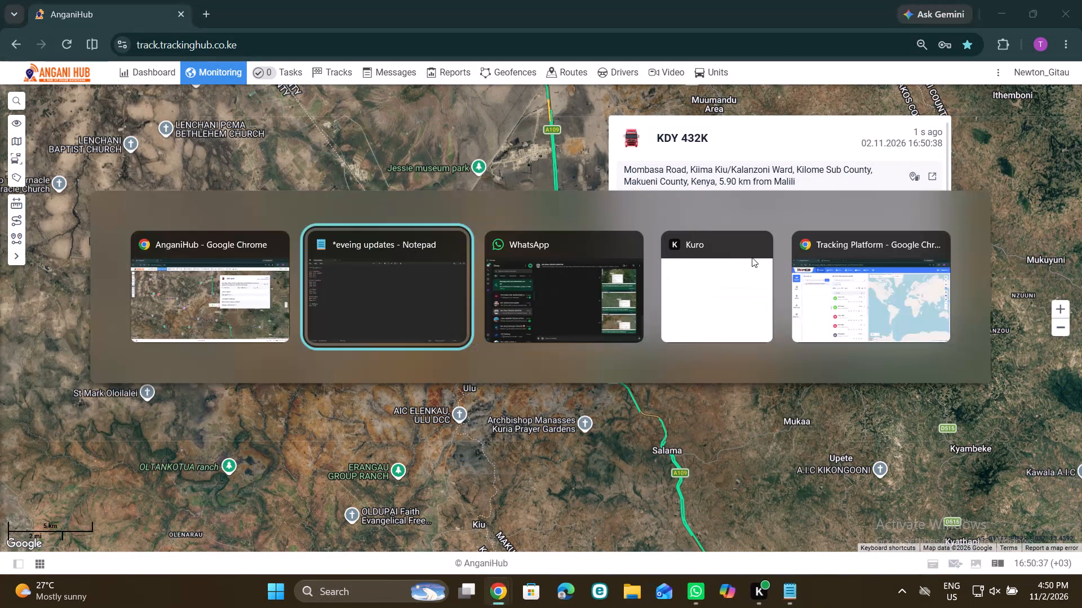
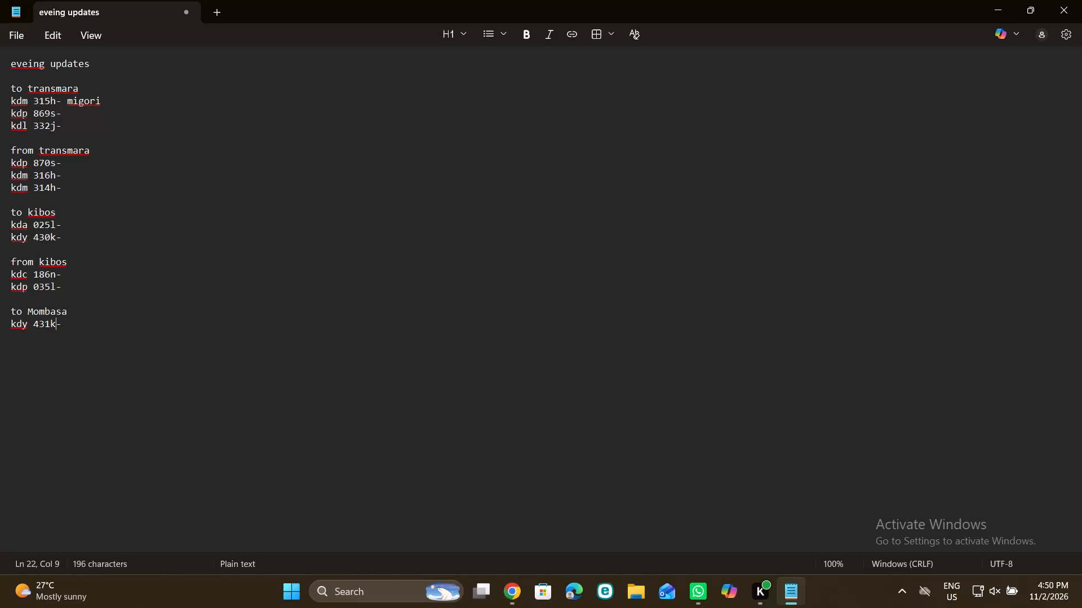
{"action": "left_click", "coordinate": [78, 322]}
{"action": "key", "text": "Return"}
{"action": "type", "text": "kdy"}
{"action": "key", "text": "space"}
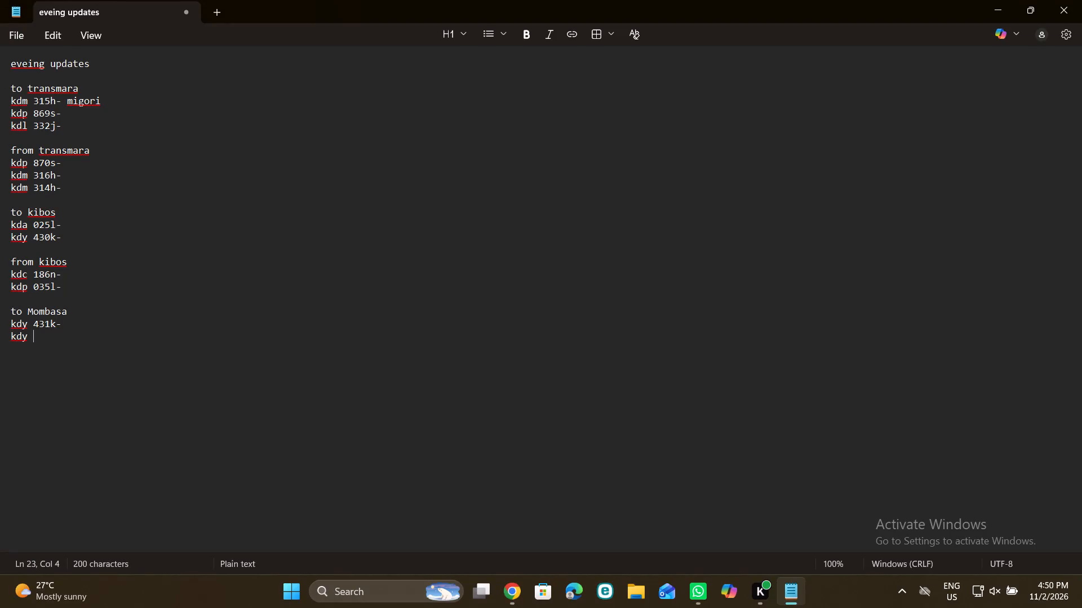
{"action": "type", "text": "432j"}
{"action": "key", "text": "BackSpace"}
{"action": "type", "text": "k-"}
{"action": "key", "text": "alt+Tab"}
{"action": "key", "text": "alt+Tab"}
{"action": "scroll", "coordinate": [220, 319], "scroll_direction": "down", "scroll_amount": 3}
{"action": "left_click_drag", "start_coordinate": [356, 432], "coordinate": [500, 485]}
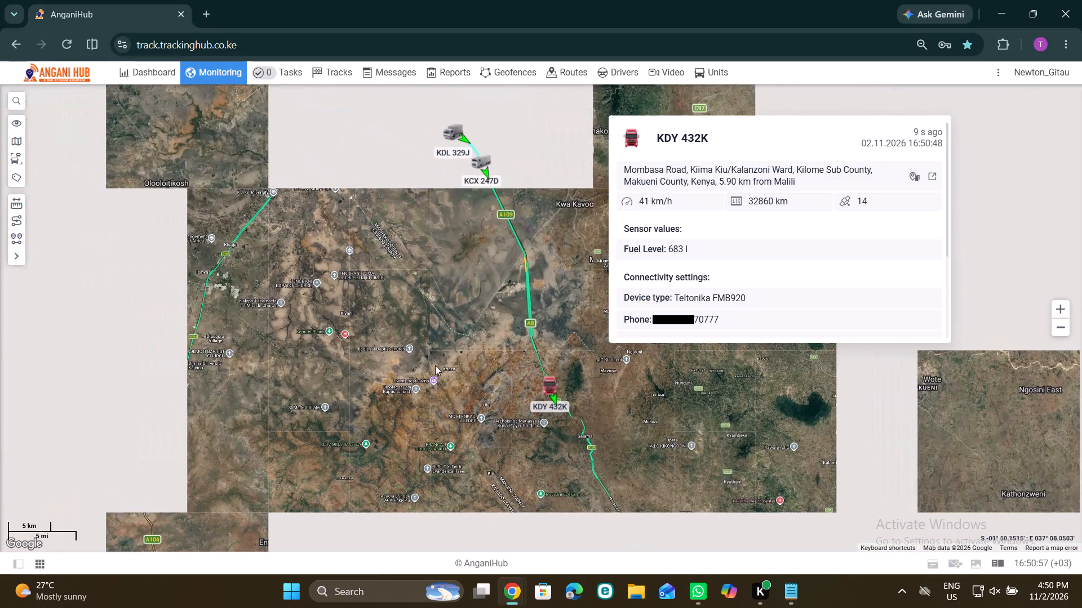
{"action": "left_click_drag", "start_coordinate": [434, 365], "coordinate": [456, 417]}
{"action": "scroll", "coordinate": [517, 230], "scroll_direction": "up", "scroll_amount": 2}
{"action": "left_click_drag", "start_coordinate": [521, 205], "coordinate": [586, 404]}
{"action": "scroll", "coordinate": [535, 290], "scroll_direction": "up", "scroll_amount": 2}
{"action": "left_click", "coordinate": [496, 287]}
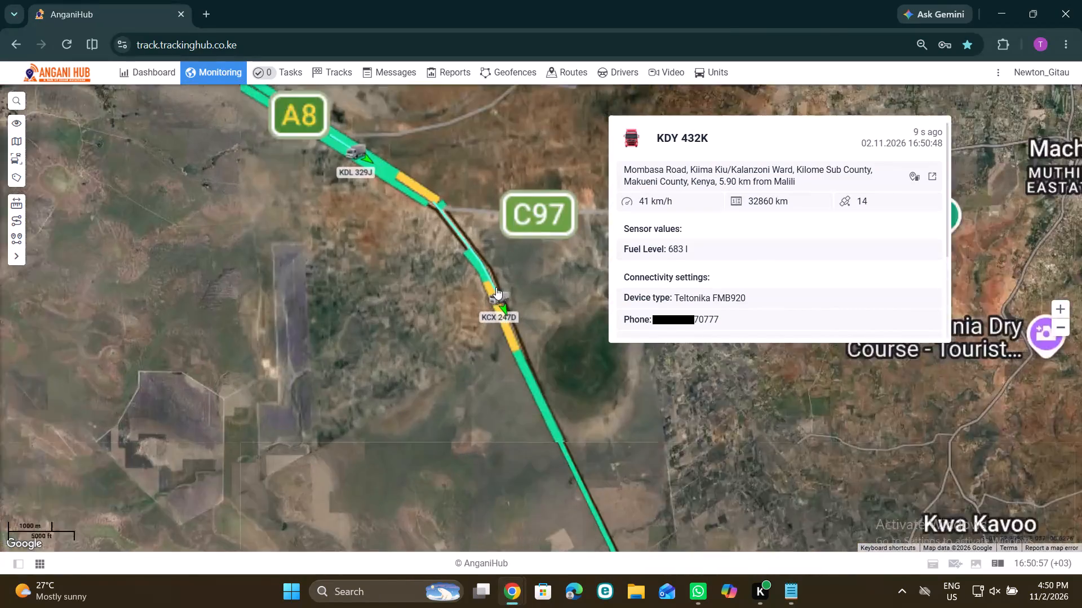
{"action": "left_click", "coordinate": [512, 316]}
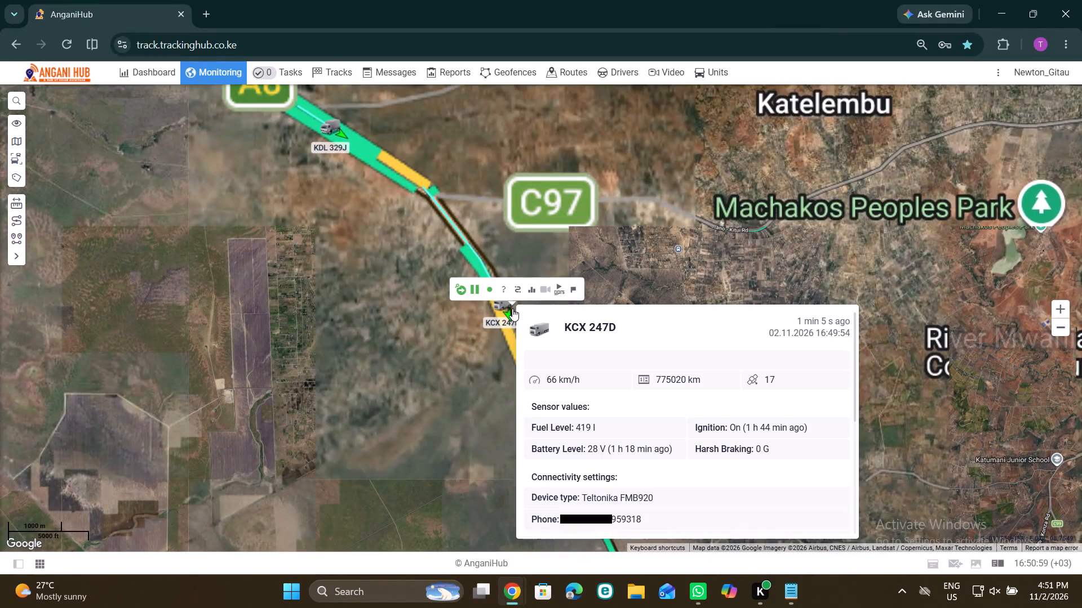
{"action": "key", "text": "shift+super+s"}
{"action": "triple_click", "coordinate": [715, 341]}
{"action": "triple_click", "coordinate": [715, 341]}
{"action": "left_click", "coordinate": [715, 341]}
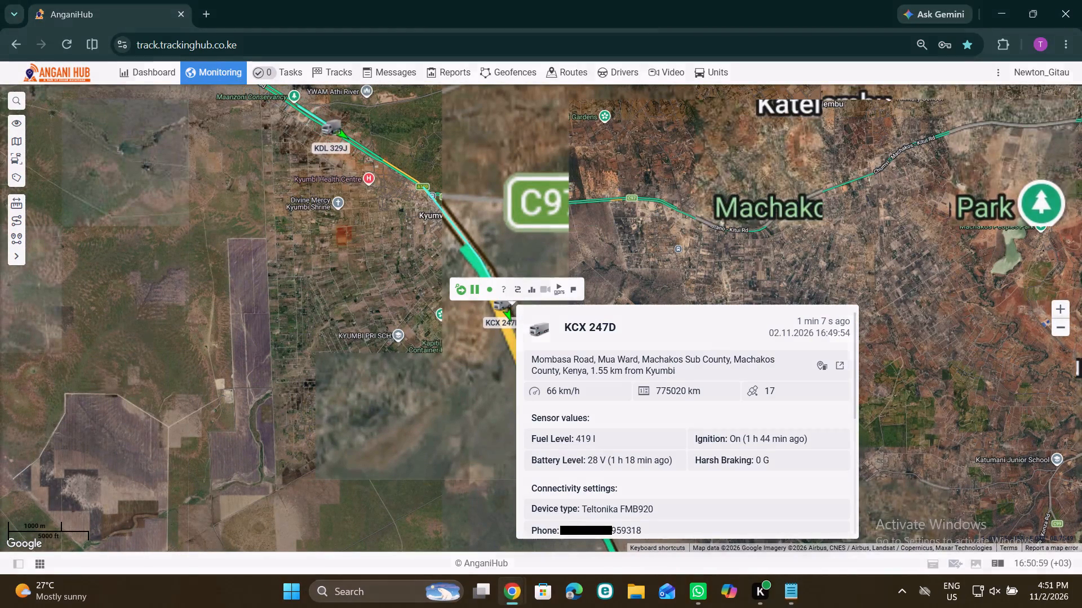
{"action": "key", "text": "shift+super+s"}
{"action": "key", "text": "q"}
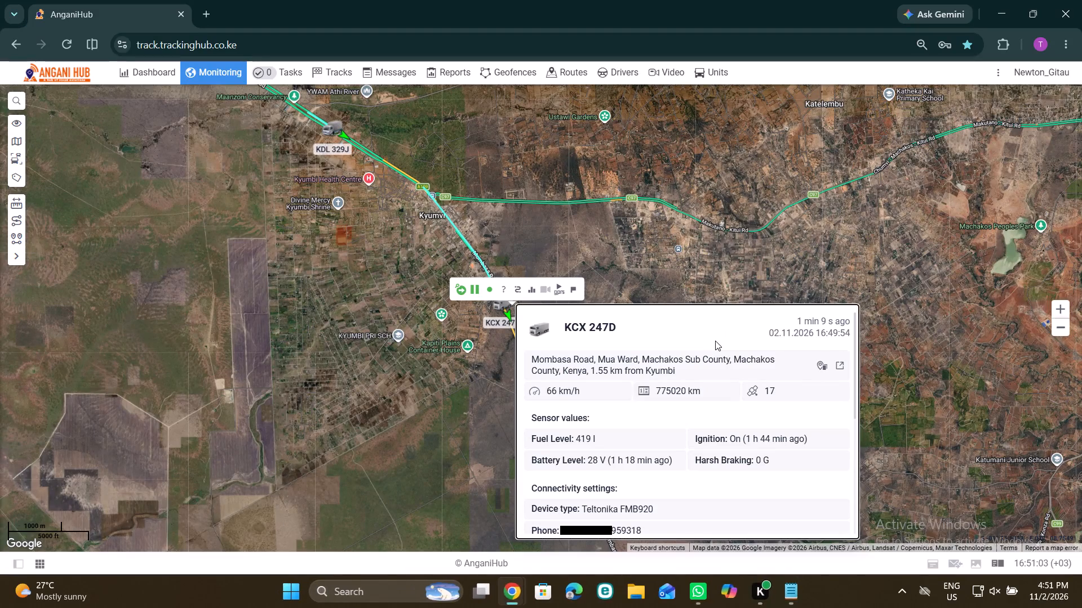
{"action": "key", "text": "shift+super+s"}
{"action": "triple_click", "coordinate": [717, 321]}
{"action": "triple_click", "coordinate": [717, 321]}
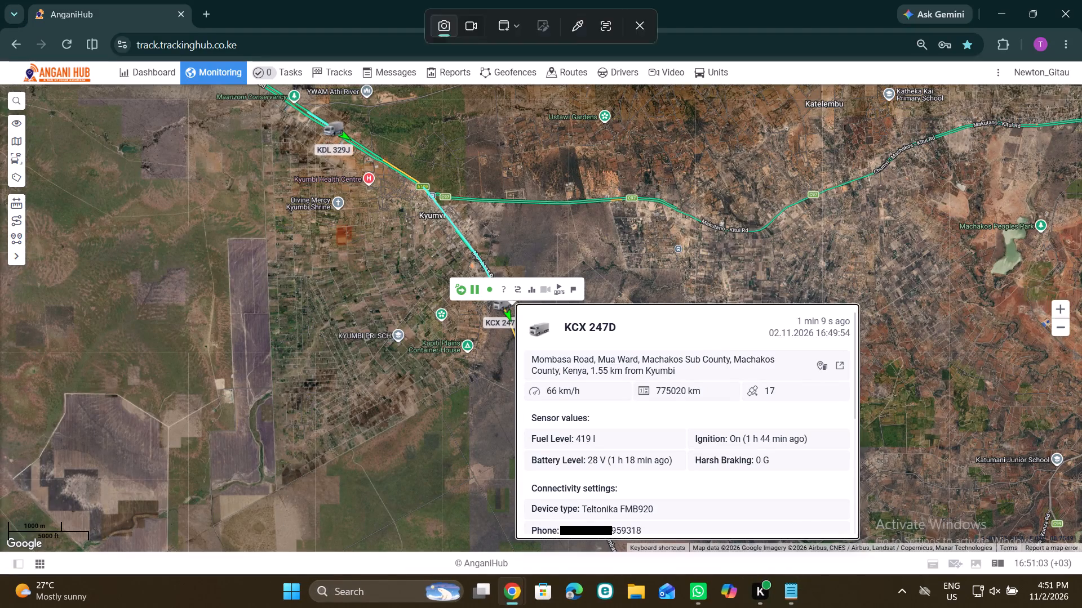
{"action": "double_click", "coordinate": [717, 321]}
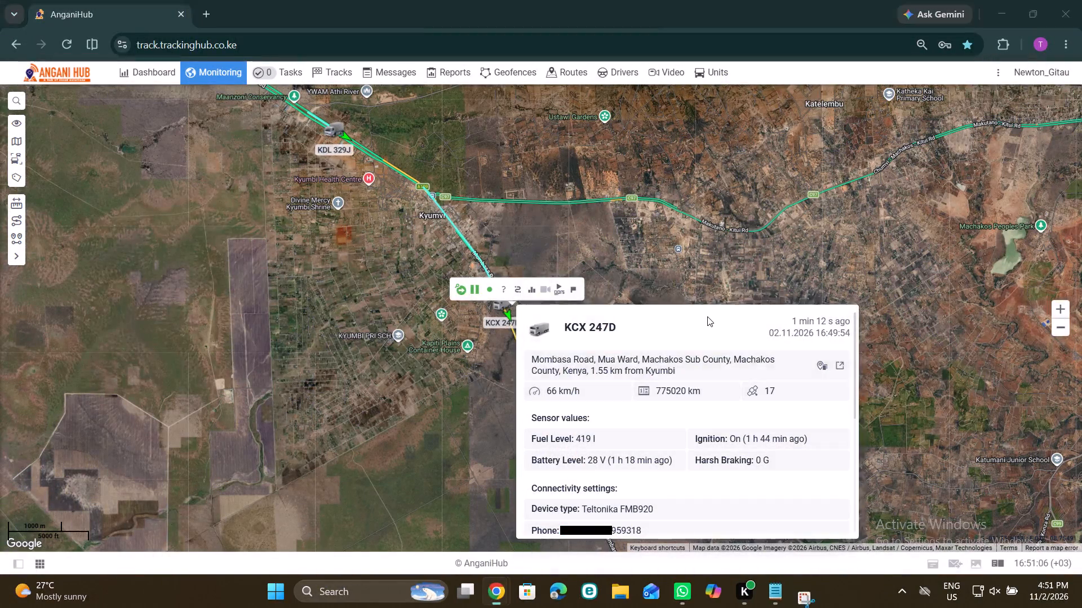
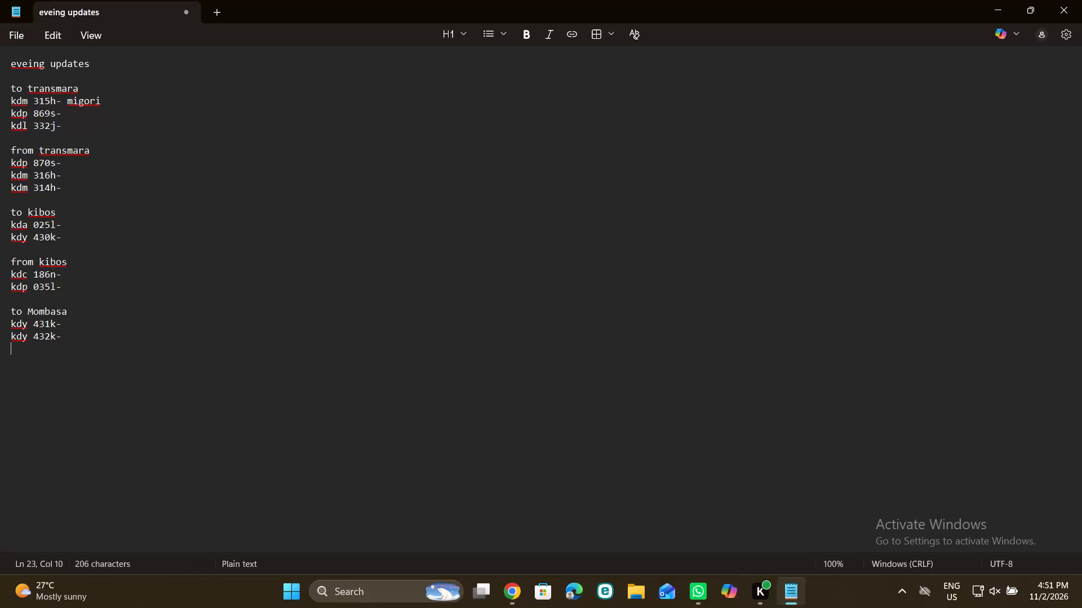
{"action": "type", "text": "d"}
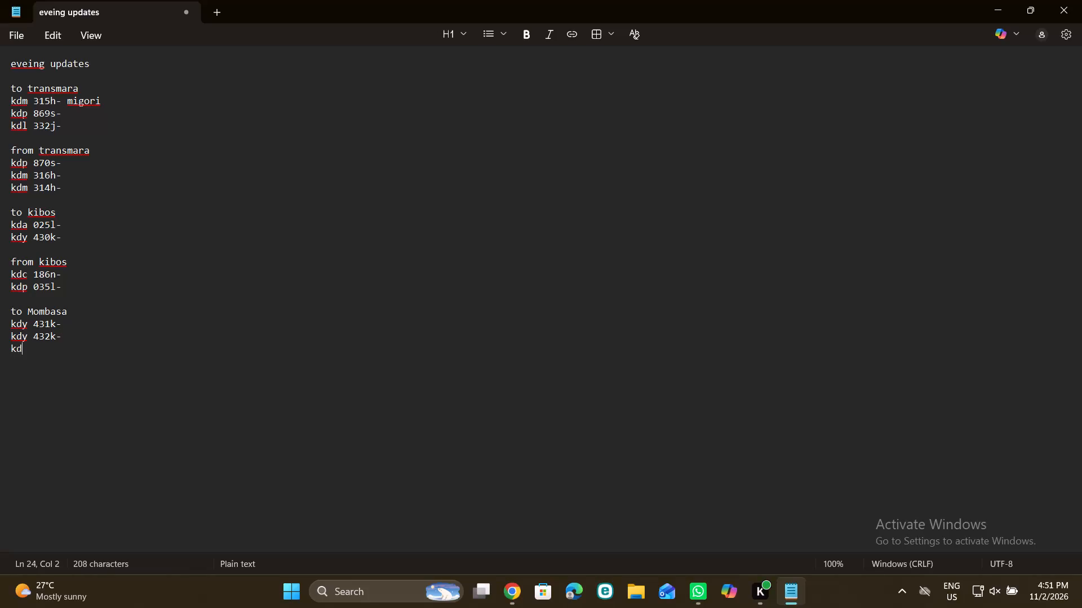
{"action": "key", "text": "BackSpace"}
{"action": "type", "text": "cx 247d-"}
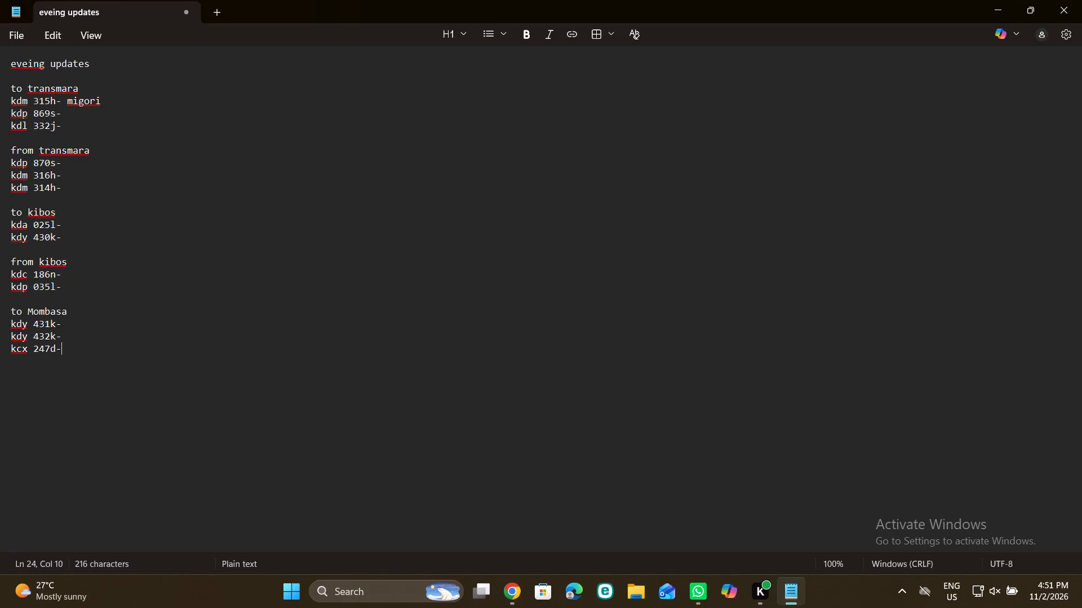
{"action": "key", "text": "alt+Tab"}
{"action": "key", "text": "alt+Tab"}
{"action": "scroll", "coordinate": [176, 369], "scroll_direction": "down", "scroll_amount": 2}
{"action": "left_click_drag", "start_coordinate": [242, 376], "coordinate": [340, 393]}
{"action": "scroll", "coordinate": [281, 275], "scroll_direction": "up", "scroll_amount": 4}
{"action": "left_click_drag", "start_coordinate": [301, 294], "coordinate": [438, 308]}
{"action": "left_click", "coordinate": [360, 223]}
{"action": "left_click", "coordinate": [358, 234]}
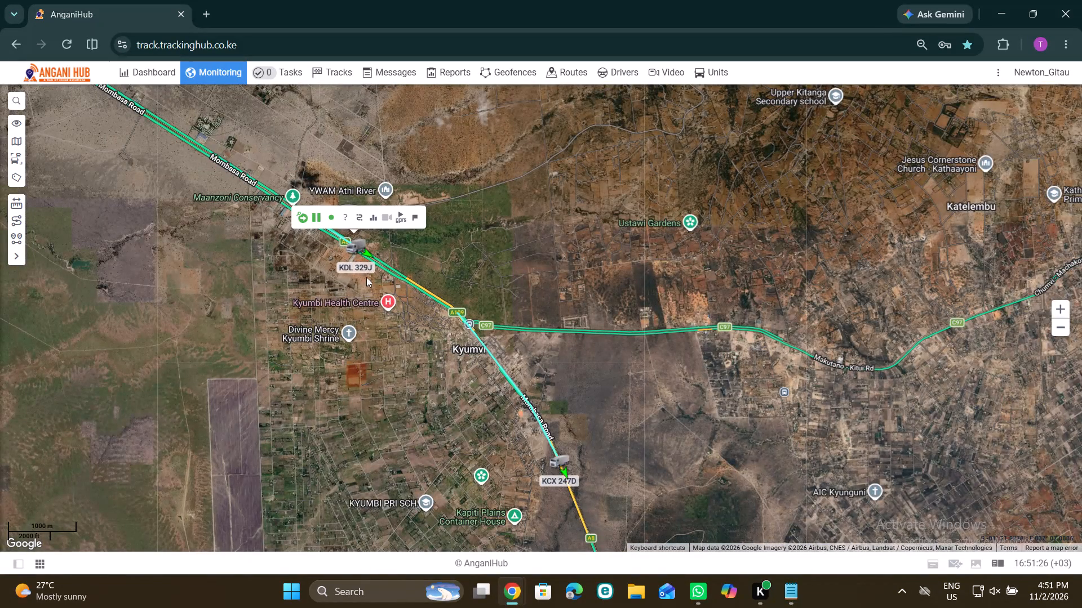
{"action": "left_click", "coordinate": [358, 251]}
{"action": "key", "text": "shift+super+s"}
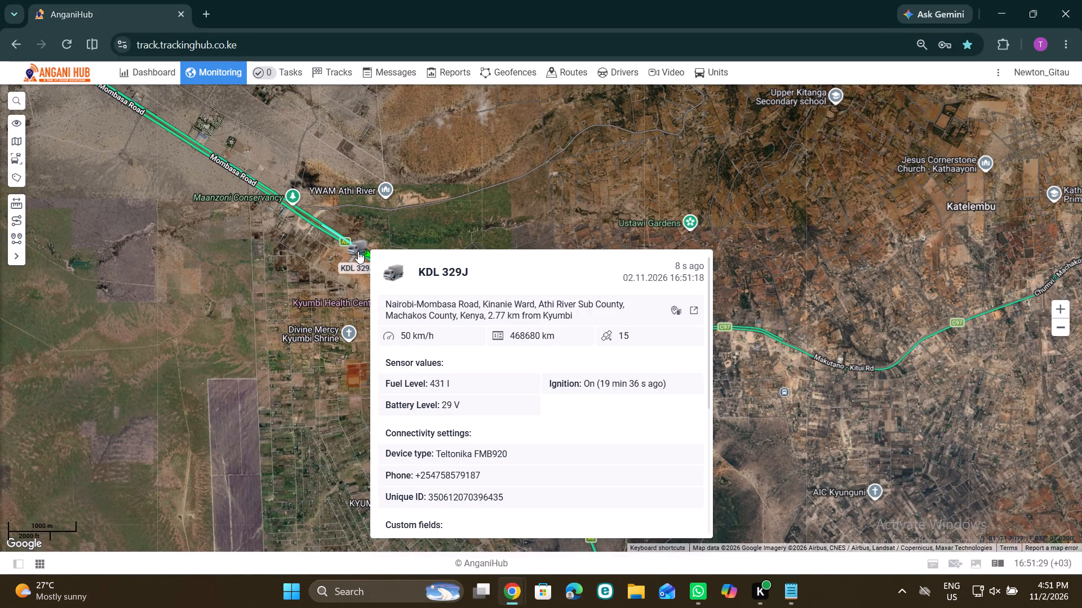
{"action": "triple_click", "coordinate": [554, 290]}
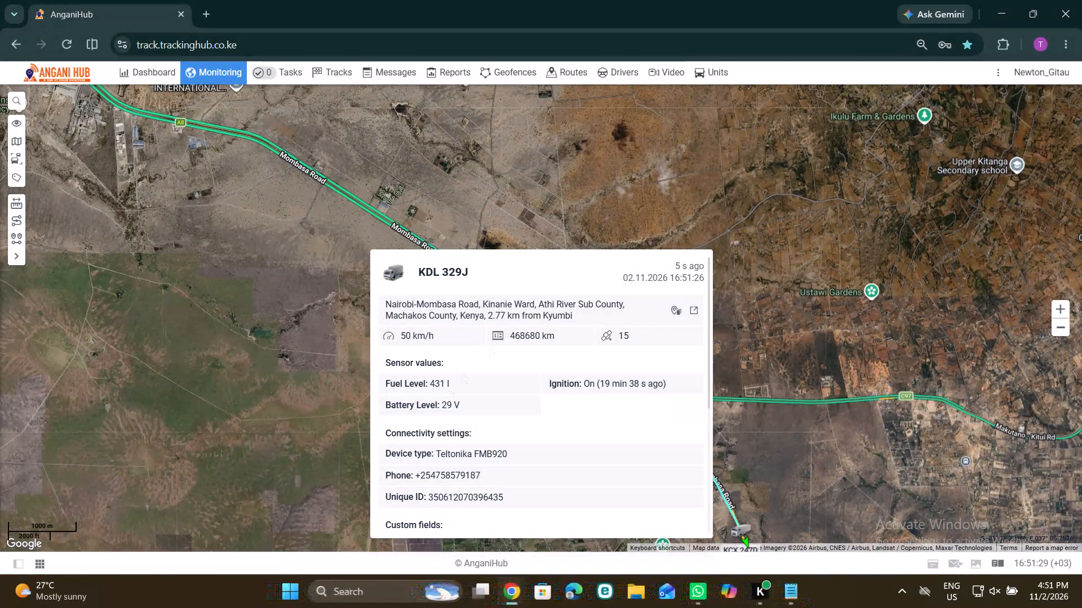
{"action": "key", "text": "shift+super+s"}
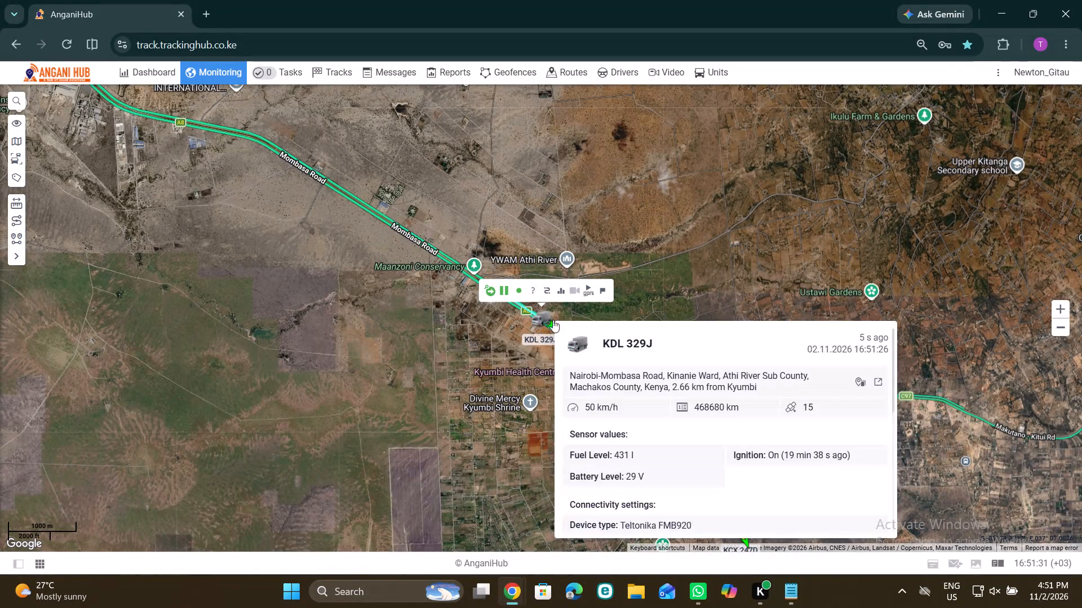
{"action": "triple_click", "coordinate": [810, 361]}
{"action": "left_click", "coordinate": [810, 361]}
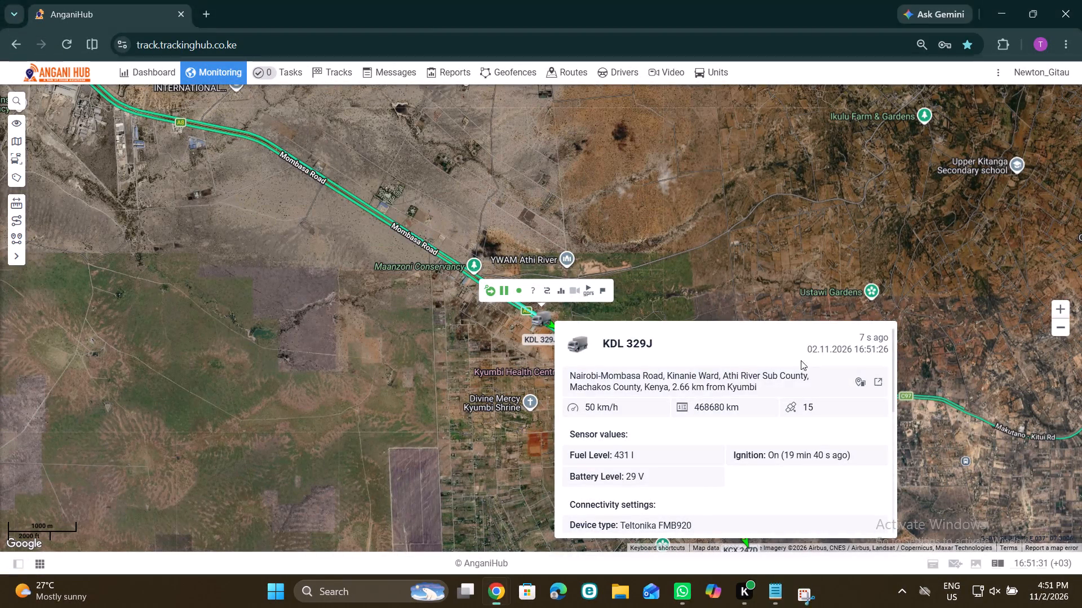
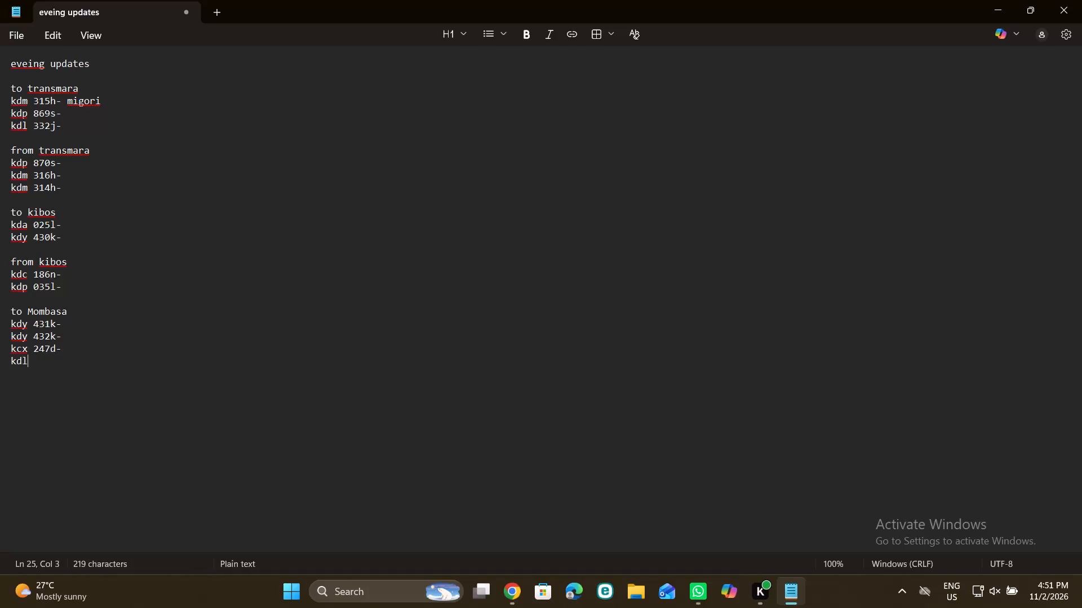
{"action": "key", "text": "alt+Tab"}
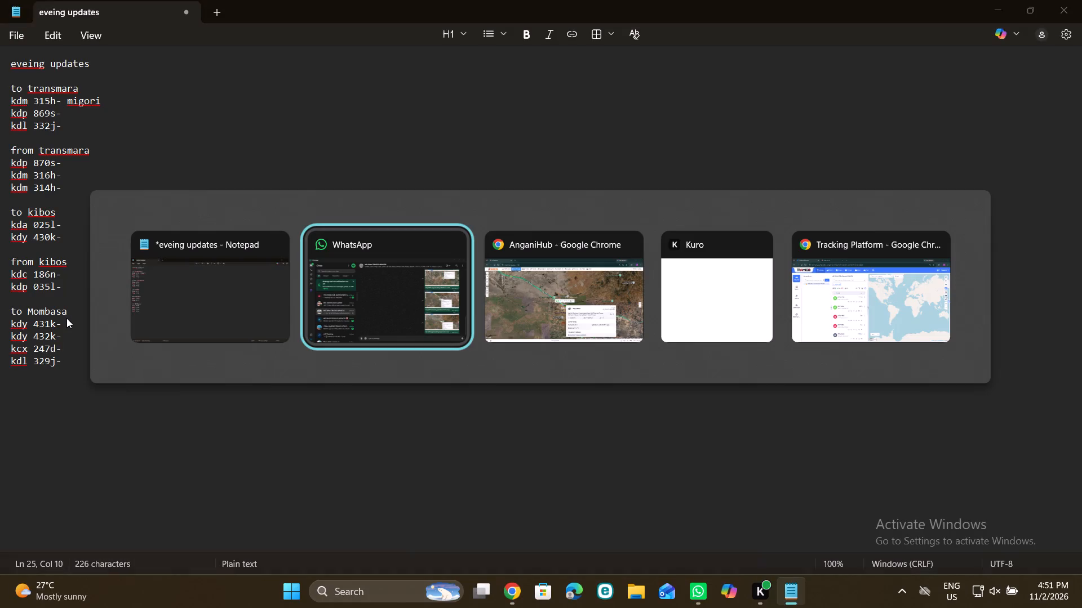
{"action": "key", "text": "alt+Tab"}
{"action": "scroll", "coordinate": [159, 391], "scroll_direction": "down", "scroll_amount": 8}
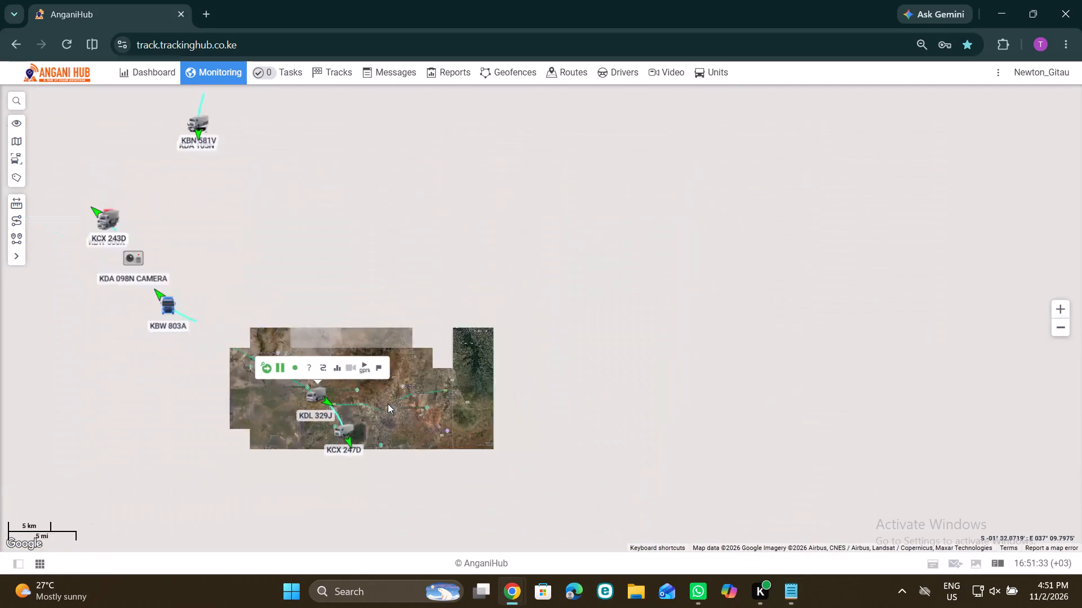
{"action": "left_click_drag", "start_coordinate": [371, 404], "coordinate": [480, 392]}
{"action": "left_click_drag", "start_coordinate": [452, 395], "coordinate": [508, 379]}
{"action": "scroll", "coordinate": [374, 319], "scroll_direction": "up", "scroll_amount": 6}
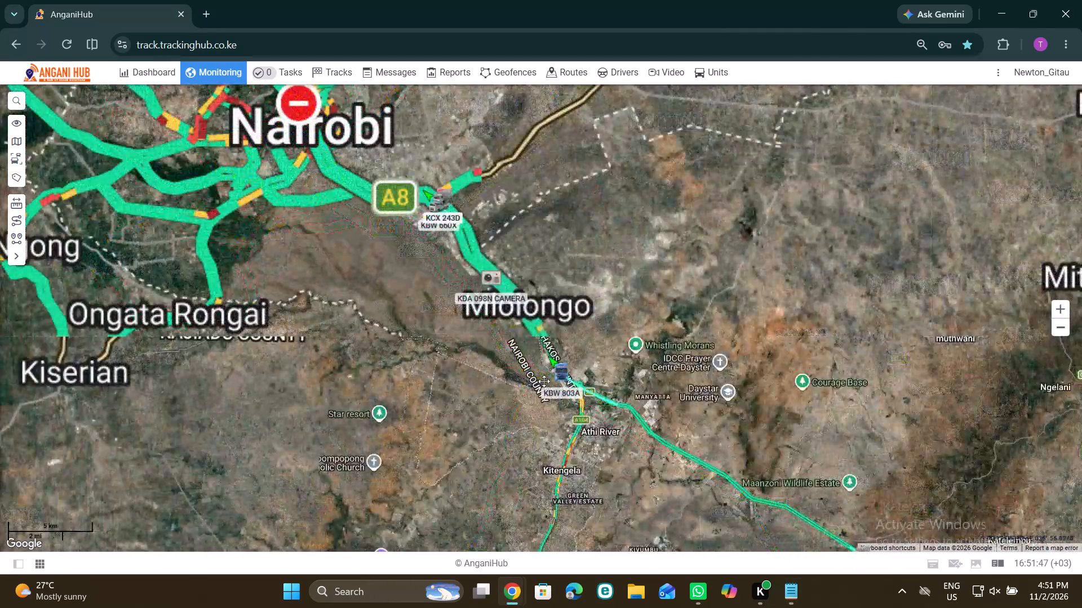
{"action": "left_click", "coordinate": [544, 381]}
{"action": "left_click", "coordinate": [576, 385]}
{"action": "scroll", "coordinate": [567, 374], "scroll_direction": "up", "scroll_amount": 3}
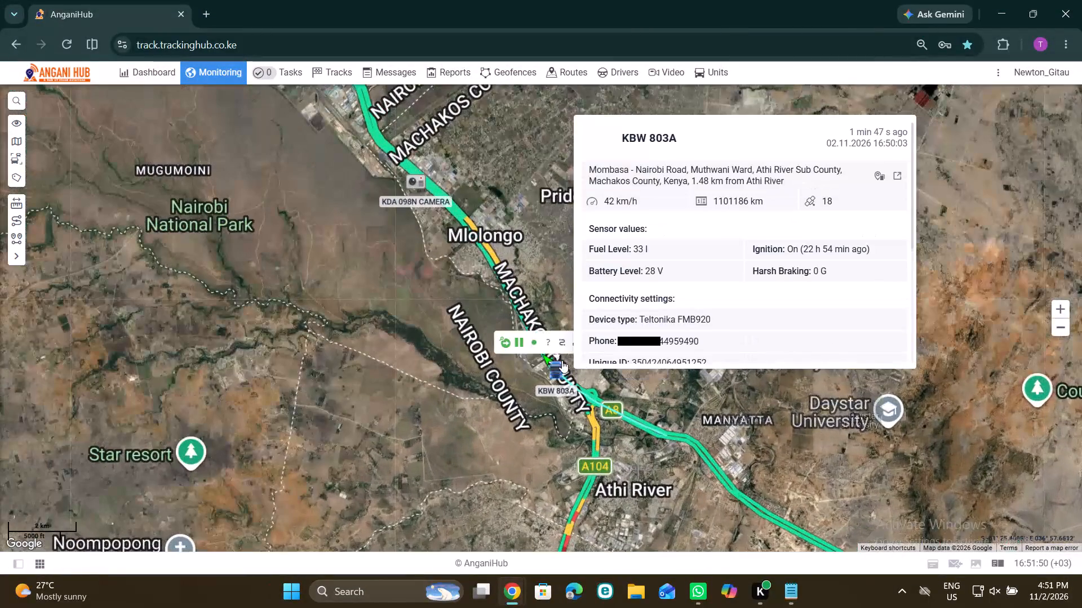
{"action": "key", "text": "shift+super+s"}
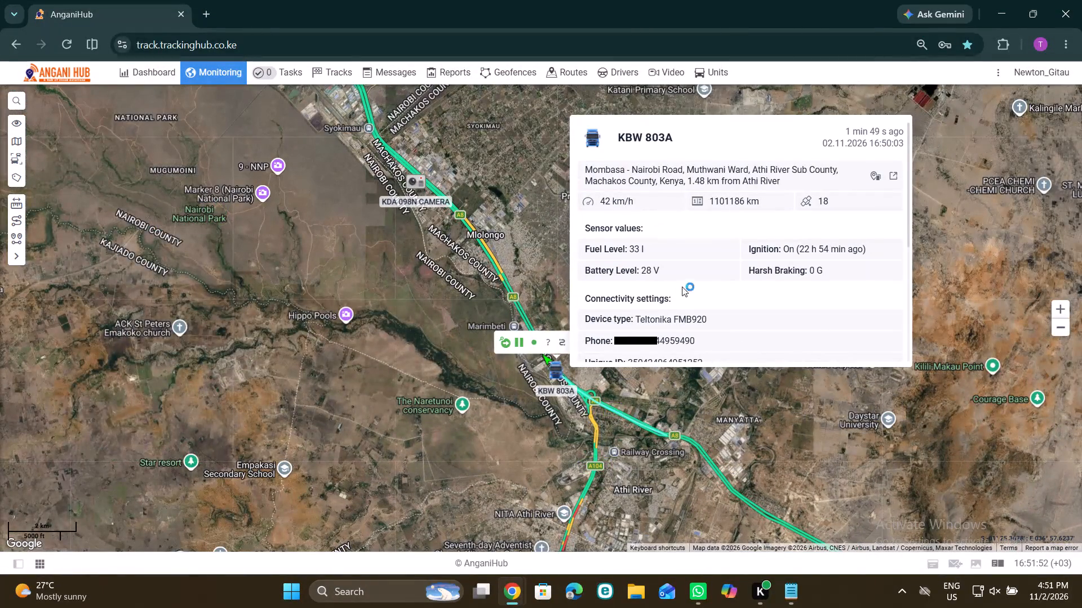
{"action": "triple_click", "coordinate": [697, 274]}
{"action": "double_click", "coordinate": [697, 274]}
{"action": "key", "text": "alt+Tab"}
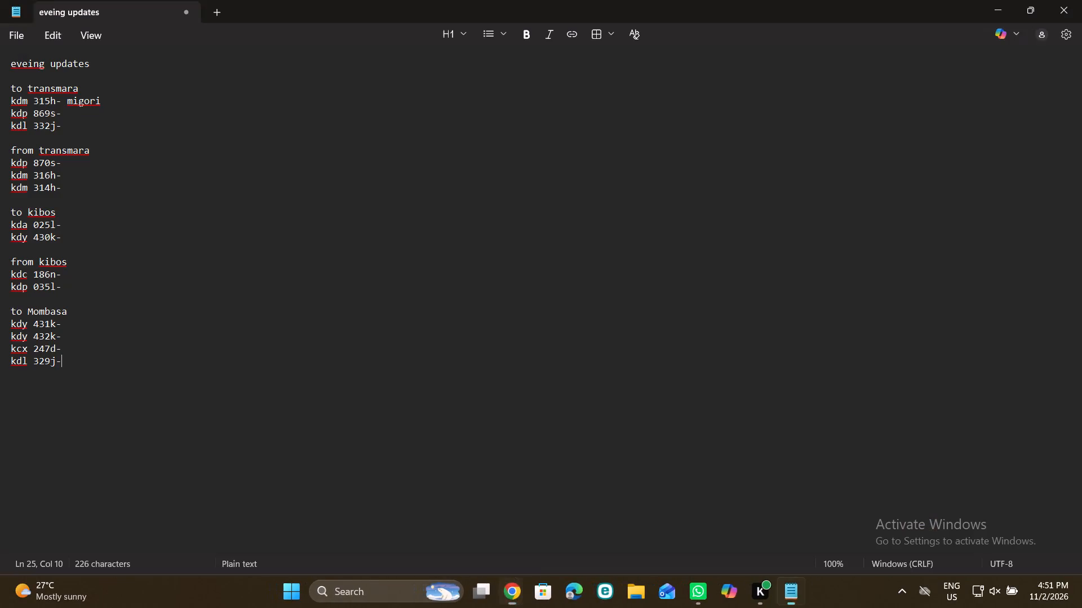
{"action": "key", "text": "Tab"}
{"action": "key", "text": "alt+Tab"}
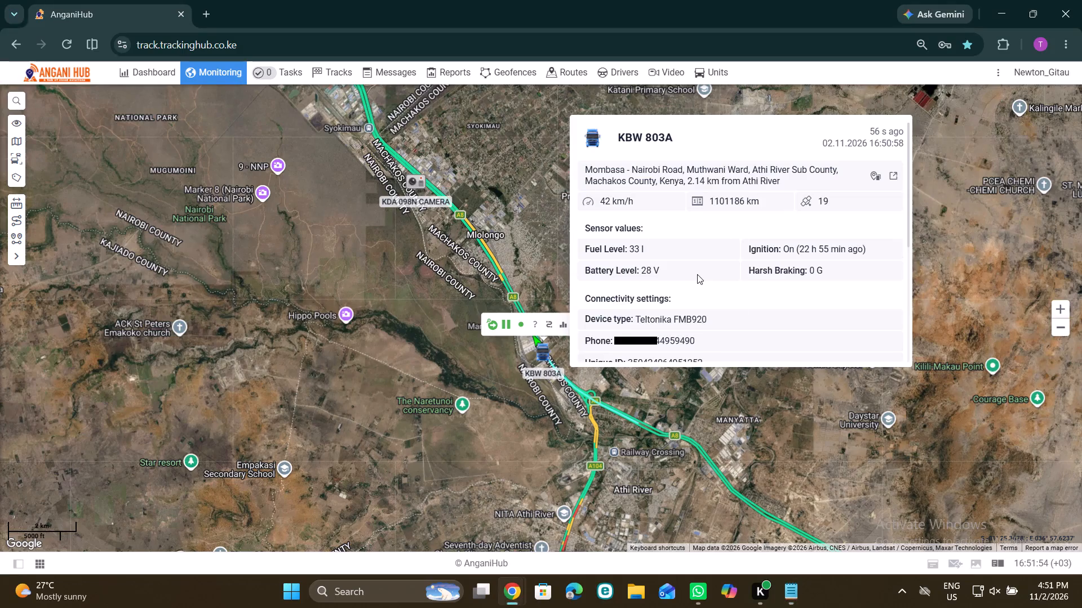
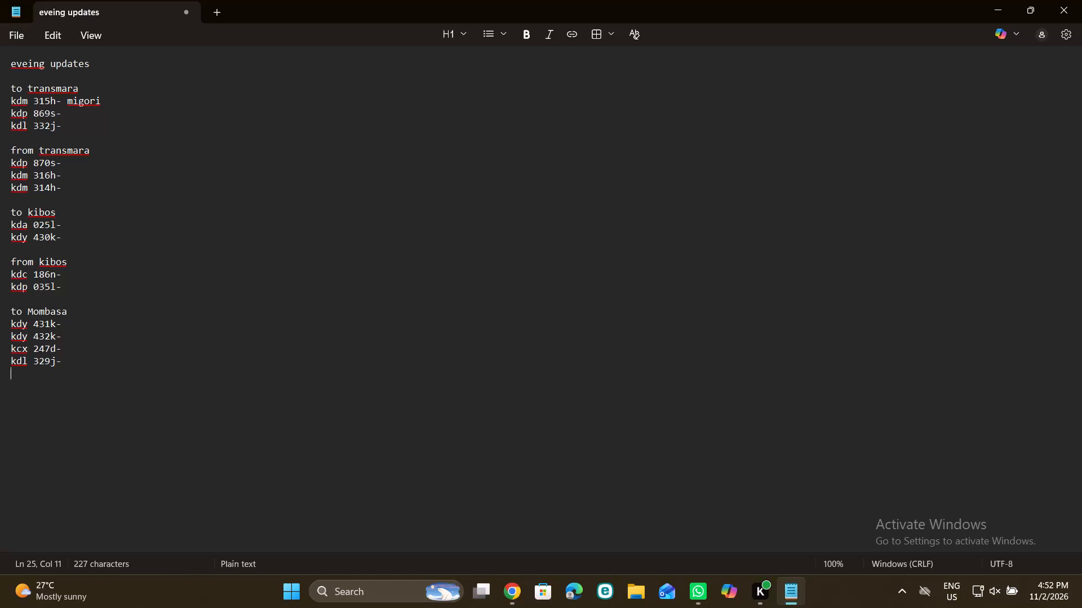
{"action": "key", "text": "Return"}
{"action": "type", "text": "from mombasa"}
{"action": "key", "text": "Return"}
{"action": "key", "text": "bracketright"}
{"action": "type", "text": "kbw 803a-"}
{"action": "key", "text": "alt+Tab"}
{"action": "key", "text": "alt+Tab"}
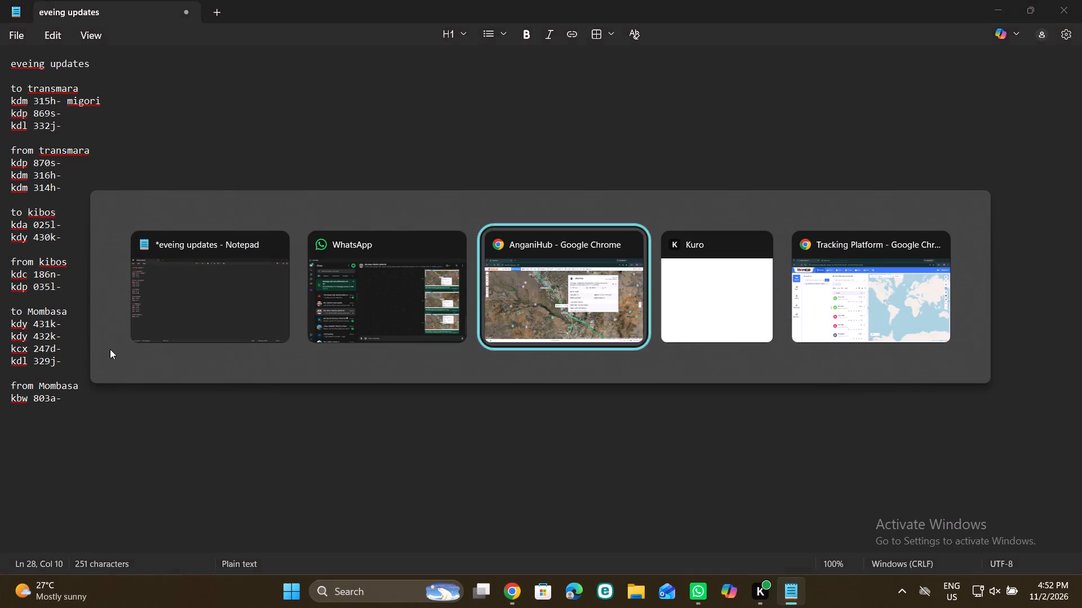
{"action": "scroll", "coordinate": [322, 364], "scroll_direction": "down", "scroll_amount": 5}
{"action": "left_click_drag", "start_coordinate": [434, 380], "coordinate": [449, 380]}
{"action": "scroll", "coordinate": [351, 255], "scroll_direction": "up", "scroll_amount": 2}
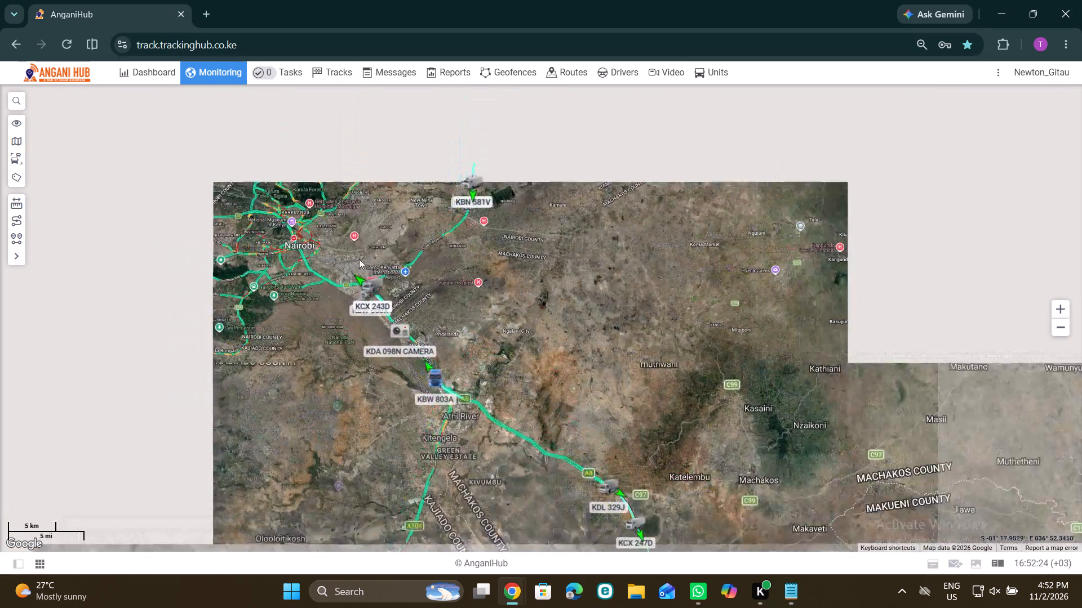
{"action": "scroll", "coordinate": [359, 259], "scroll_direction": "up", "scroll_amount": 6}
{"action": "left_click", "coordinate": [445, 370]}
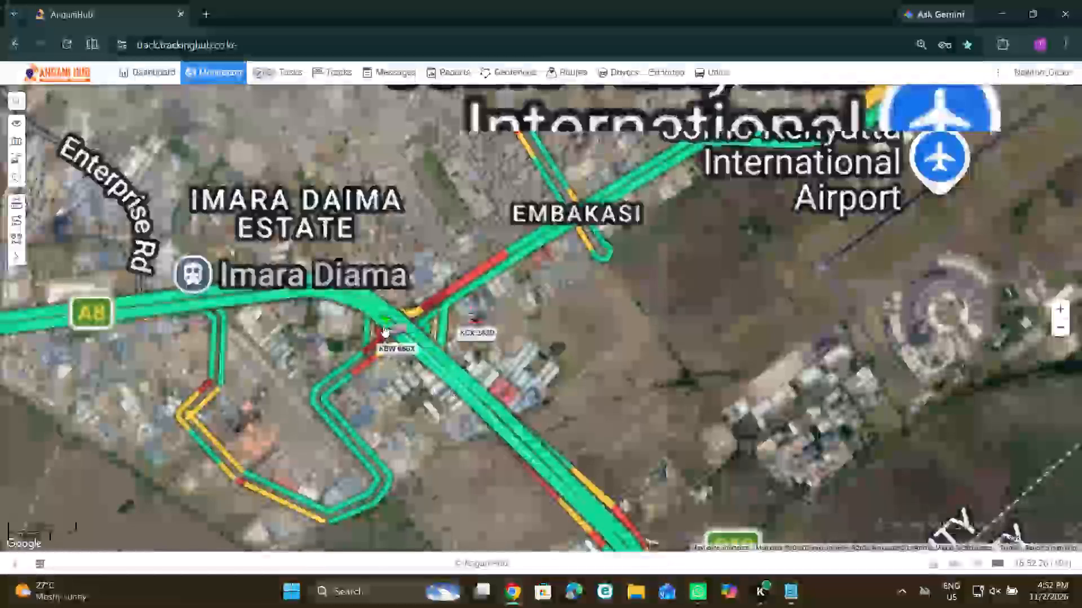
{"action": "left_click", "coordinate": [383, 325]}
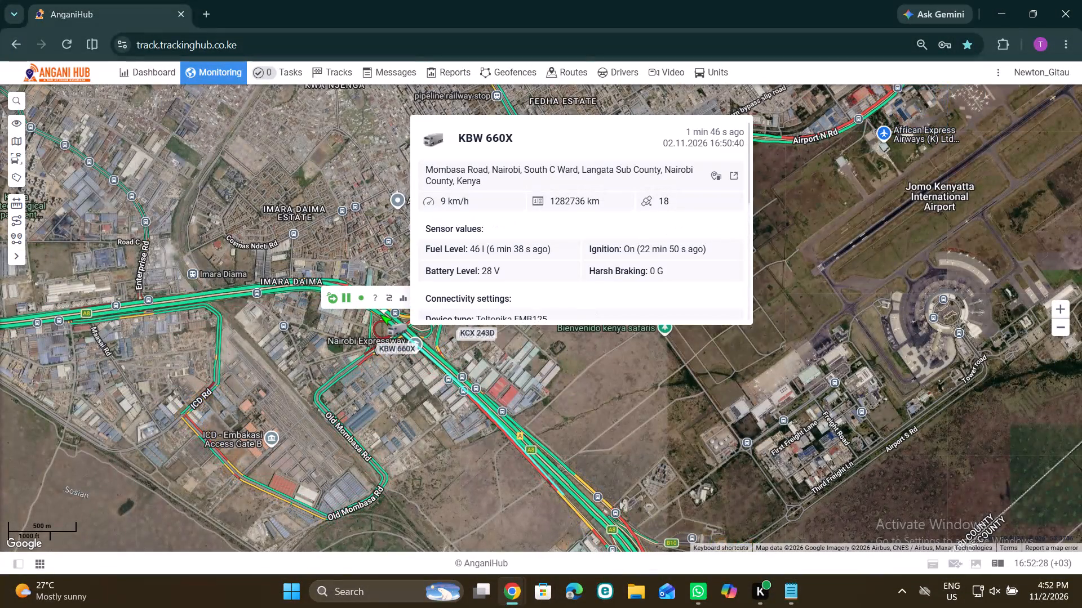
{"action": "key", "text": "shift+super+s"}
{"action": "double_click", "coordinate": [498, 216]}
{"action": "double_click", "coordinate": [498, 216]}
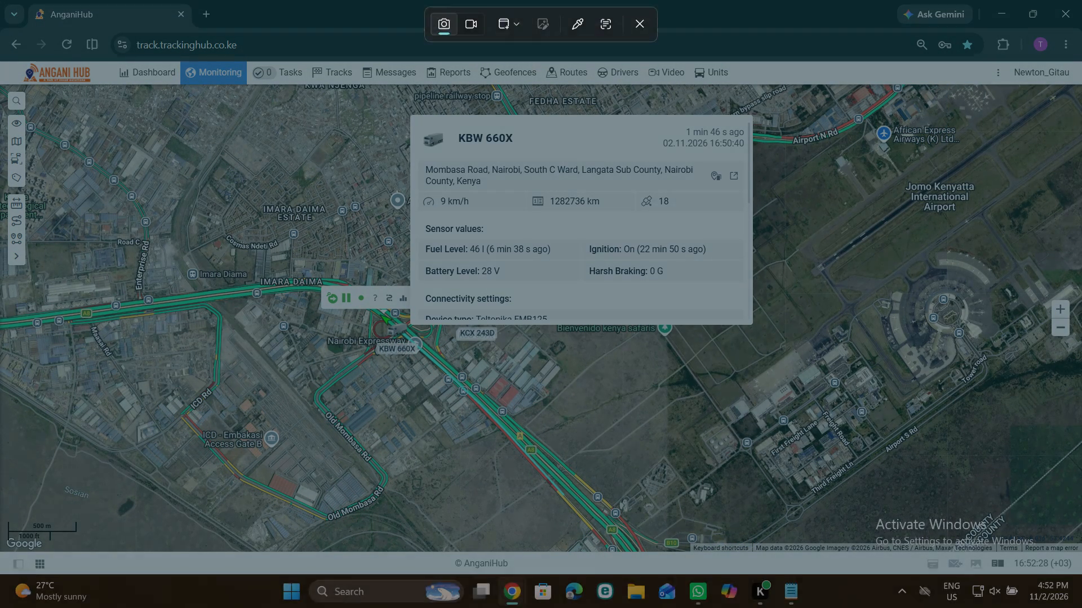
Switch back to the evening updates note in Notepad.
{"action": "key", "text": "alt+Tab"}
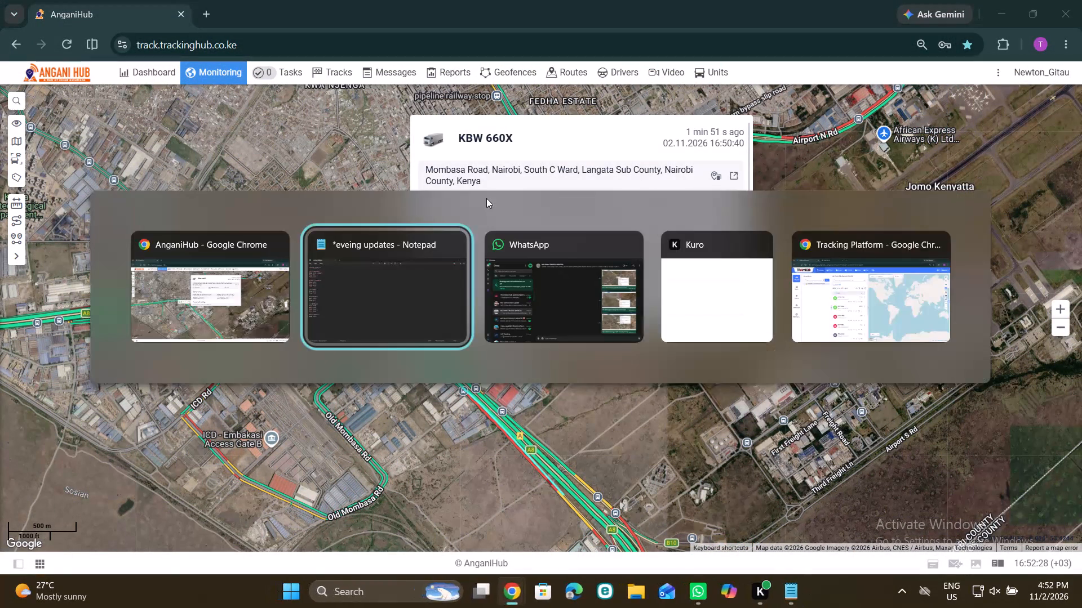
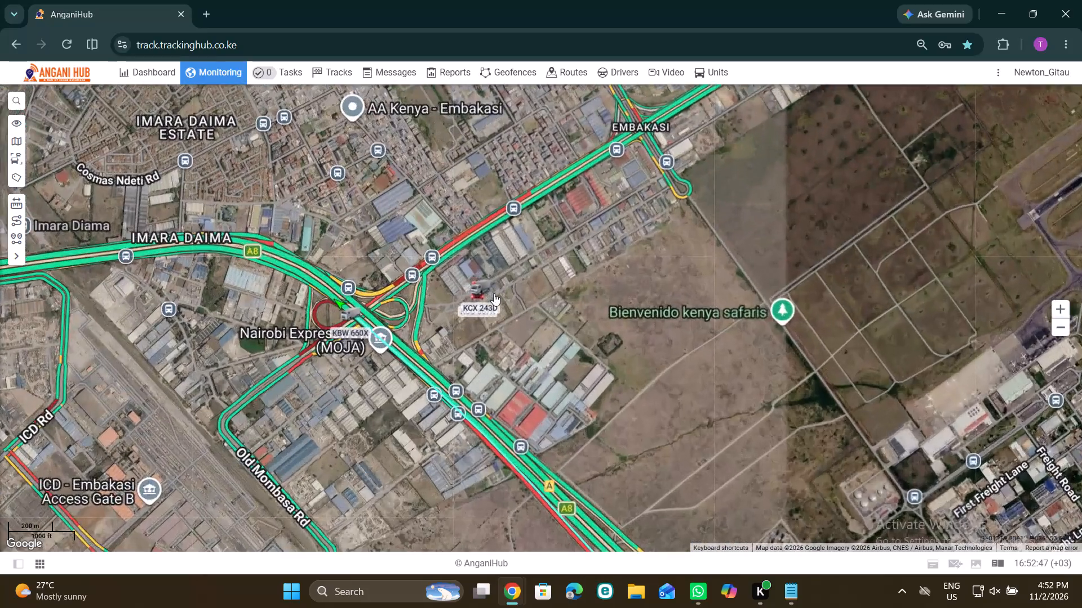
{"action": "left_click", "coordinate": [464, 256]}
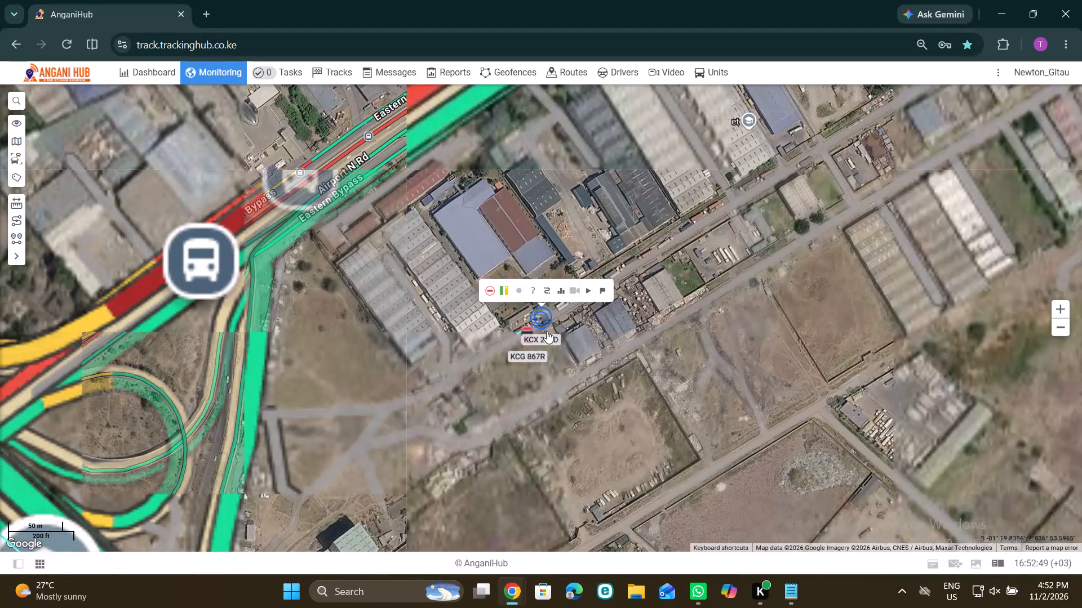
{"action": "scroll", "coordinate": [528, 330], "scroll_direction": "up", "scroll_amount": 2}
{"action": "left_click", "coordinate": [528, 330]}
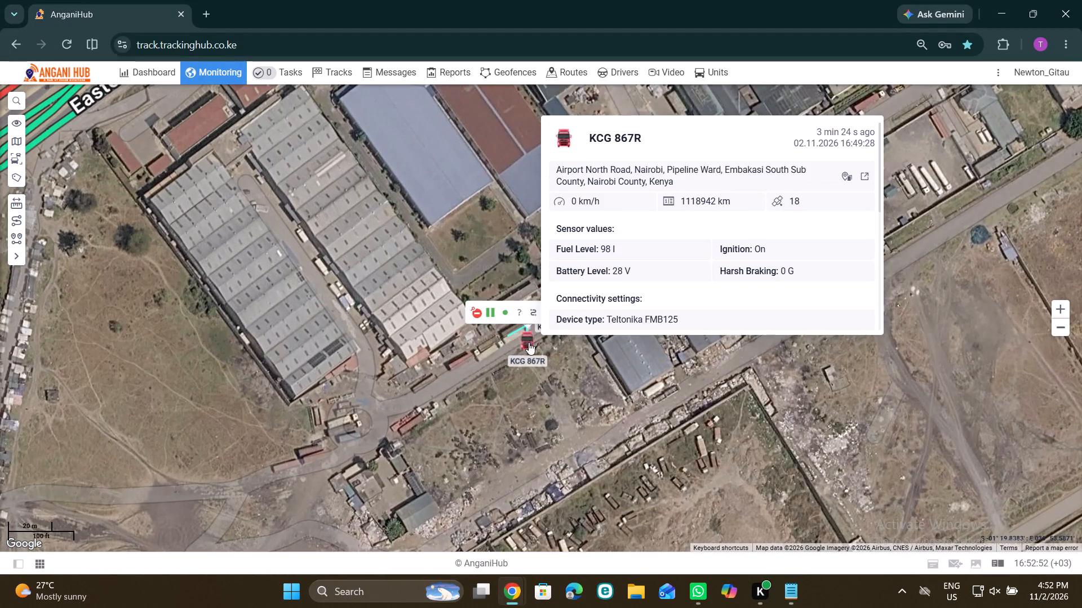
{"action": "key", "text": "alt+Tab"}
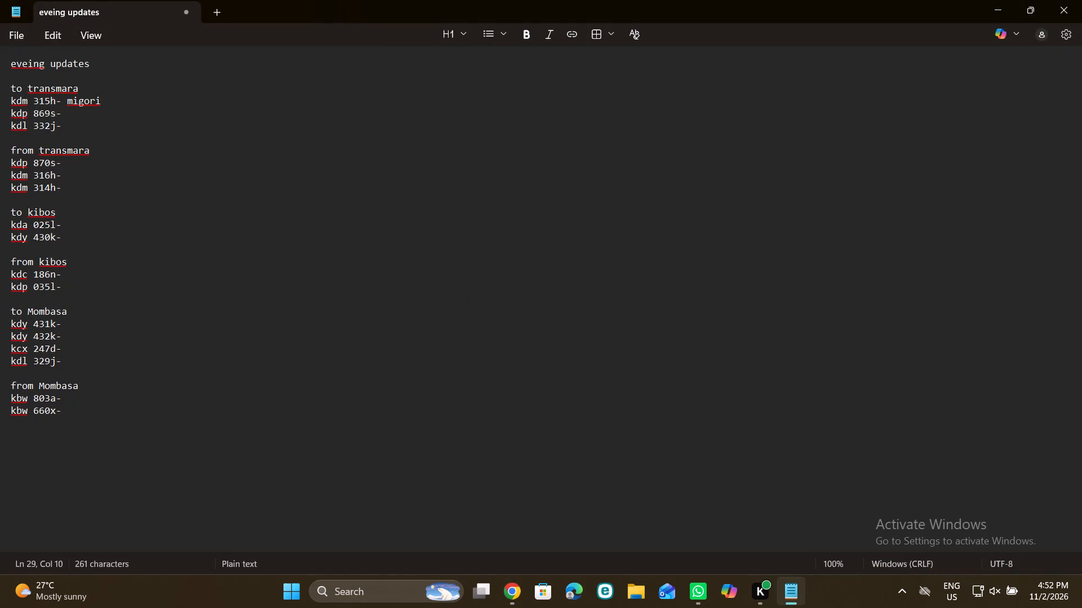
{"action": "key", "text": "Return"}
{"action": "key", "text": "Return"}
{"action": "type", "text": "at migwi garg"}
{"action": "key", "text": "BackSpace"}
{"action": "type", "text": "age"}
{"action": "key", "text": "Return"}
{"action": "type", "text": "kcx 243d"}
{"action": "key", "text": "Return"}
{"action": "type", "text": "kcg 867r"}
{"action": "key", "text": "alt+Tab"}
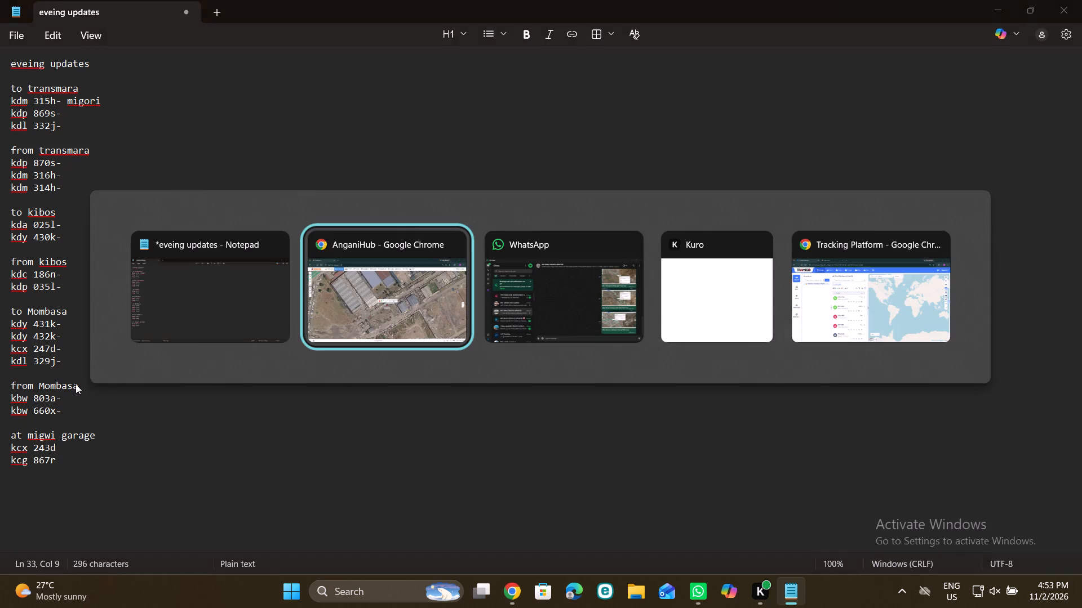
{"action": "scroll", "coordinate": [333, 366], "scroll_direction": "down", "scroll_amount": 3}
{"action": "scroll", "coordinate": [385, 306], "scroll_direction": "up", "scroll_amount": 1}
{"action": "scroll", "coordinate": [389, 296], "scroll_direction": "down", "scroll_amount": 12}
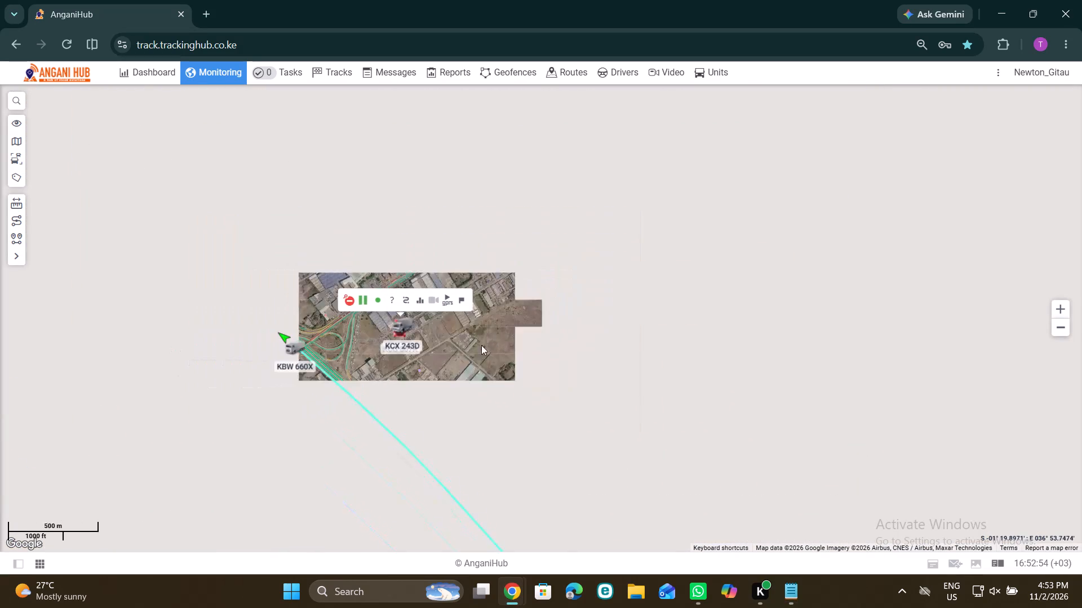
{"action": "scroll", "coordinate": [481, 345], "scroll_direction": "down", "scroll_amount": 5}
{"action": "left_click", "coordinate": [538, 332]}
{"action": "scroll", "coordinate": [559, 321], "scroll_direction": "down", "scroll_amount": 4}
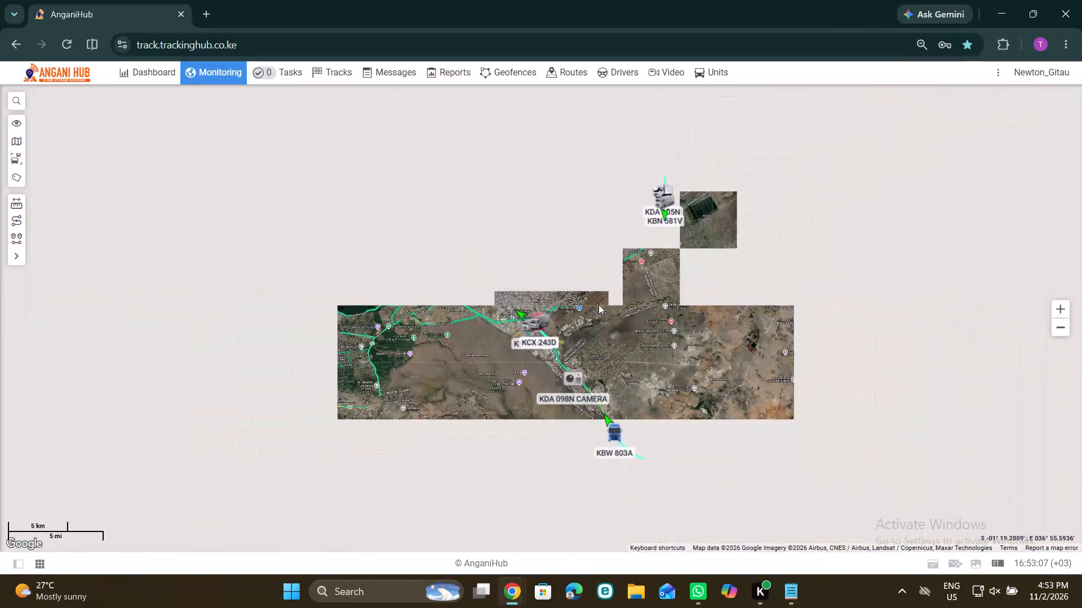
{"action": "left_click_drag", "start_coordinate": [630, 293], "coordinate": [632, 327]}
{"action": "scroll", "coordinate": [644, 293], "scroll_direction": "up", "scroll_amount": 1}
{"action": "scroll", "coordinate": [649, 282], "scroll_direction": "down", "scroll_amount": 2}
{"action": "scroll", "coordinate": [650, 276], "scroll_direction": "up", "scroll_amount": 3}
{"action": "scroll", "coordinate": [637, 228], "scroll_direction": "up", "scroll_amount": 3}
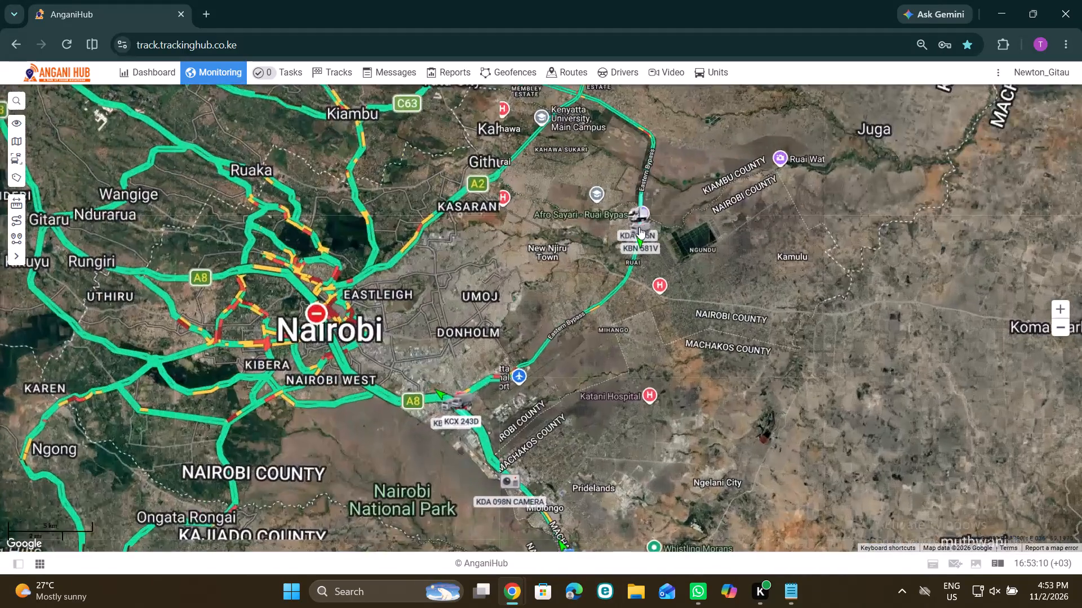
{"action": "scroll", "coordinate": [639, 227], "scroll_direction": "up", "scroll_amount": 7}
{"action": "left_click", "coordinate": [642, 262]}
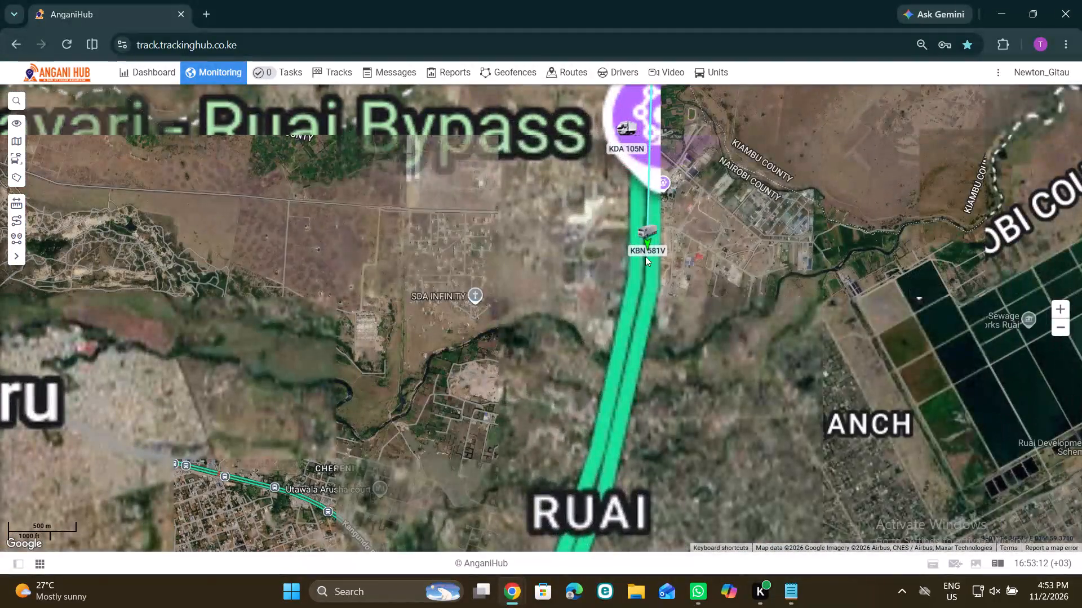
{"action": "left_click", "coordinate": [646, 252]}
{"action": "left_click", "coordinate": [653, 243]}
{"action": "scroll", "coordinate": [654, 240], "scroll_direction": "up", "scroll_amount": 1}
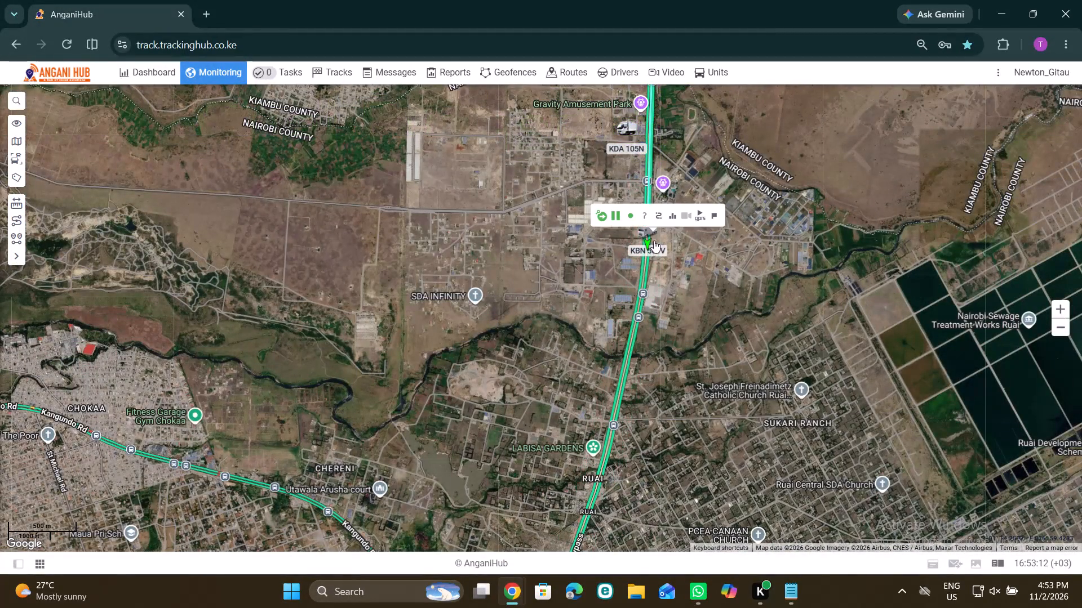
{"action": "scroll", "coordinate": [654, 240], "scroll_direction": "up", "scroll_amount": 2}
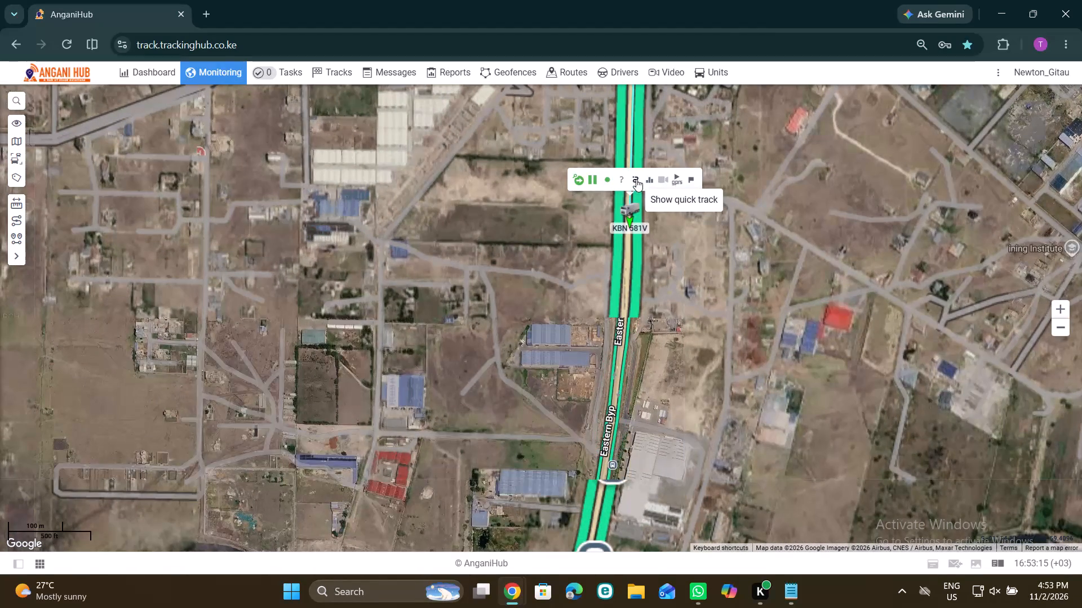
{"action": "scroll", "coordinate": [636, 179], "scroll_direction": "up", "scroll_amount": 3}
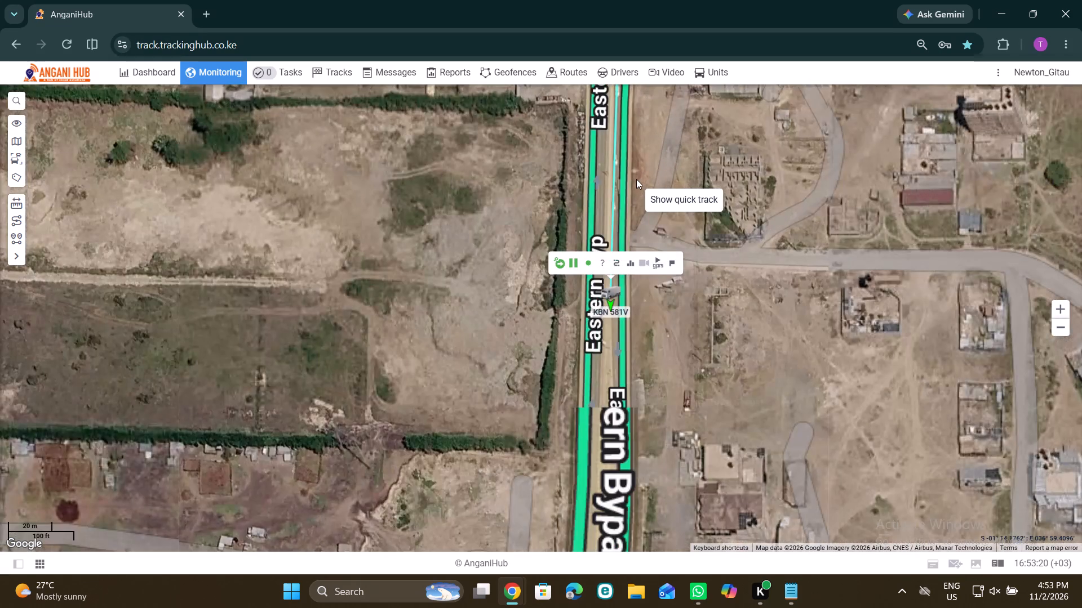
{"action": "scroll", "coordinate": [636, 179], "scroll_direction": "down", "scroll_amount": 10}
{"action": "scroll", "coordinate": [605, 212], "scroll_direction": "down", "scroll_amount": 4}
{"action": "left_click_drag", "start_coordinate": [537, 305], "coordinate": [498, 409]}
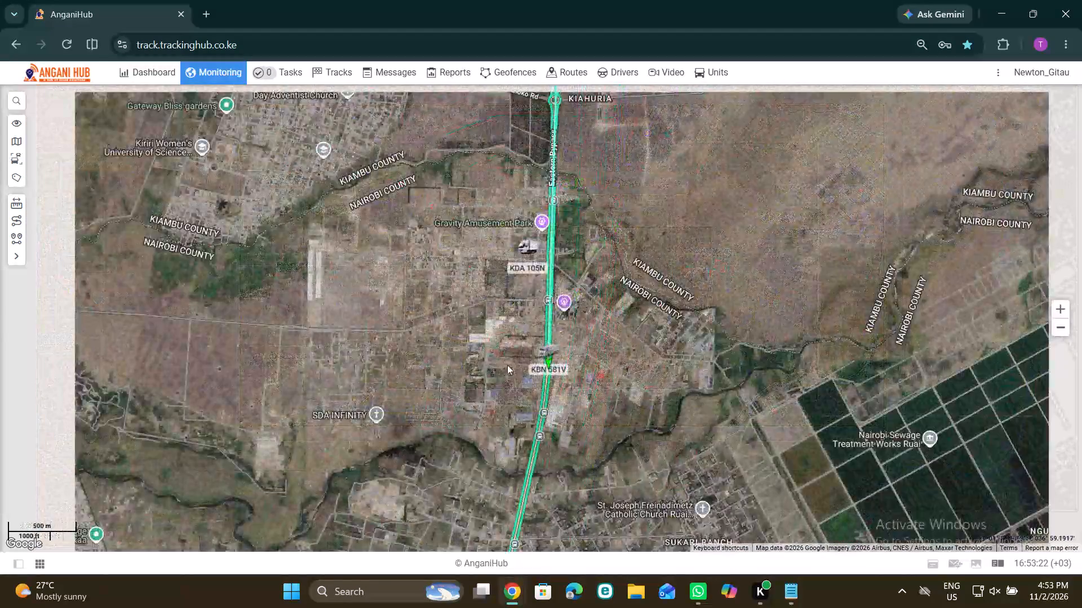
{"action": "left_click", "coordinate": [543, 247]}
{"action": "left_click", "coordinate": [531, 247]}
{"action": "key", "text": "alt+Tab"}
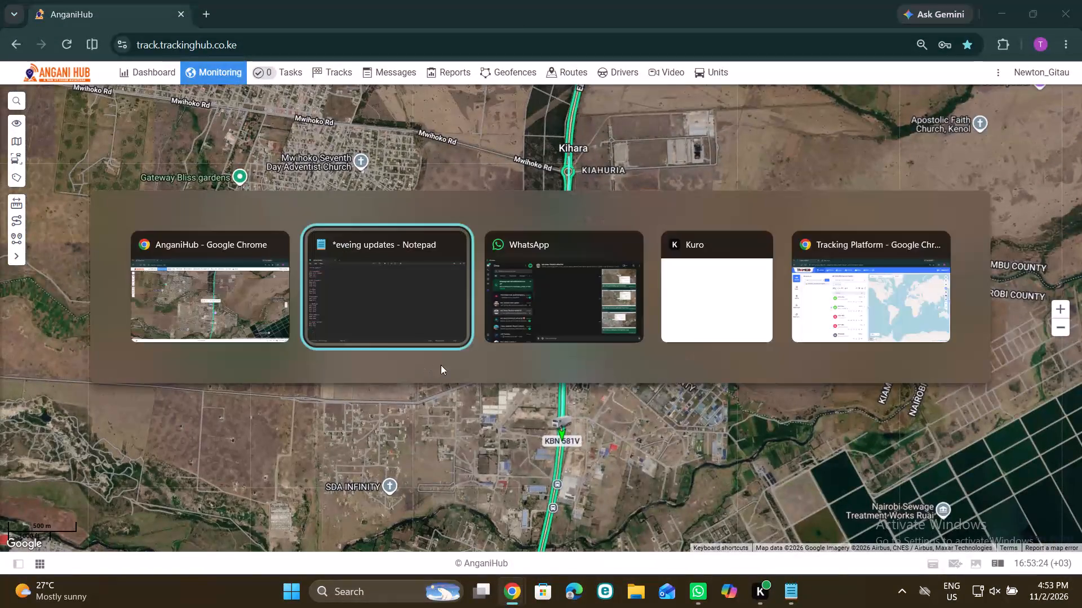
{"action": "key", "text": "Tab"}
{"action": "key", "text": "alt+Tab"}
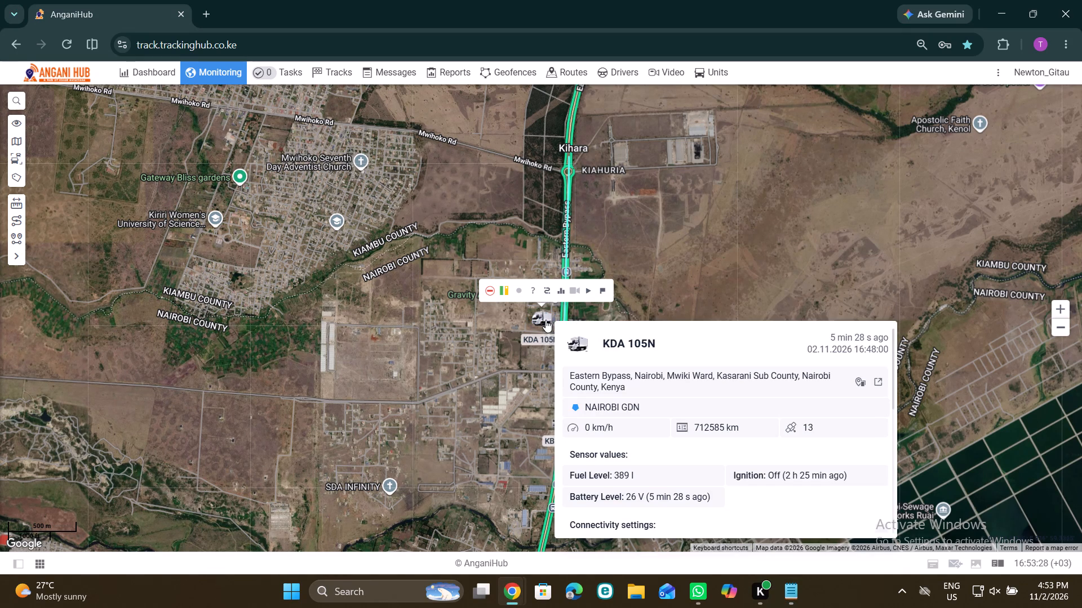
{"action": "key", "text": "Tab"}
{"action": "key", "text": "alt+Tab"}
{"action": "key", "text": "alt+Tab"}
{"action": "key", "text": "alt+Tab"}
{"action": "key", "text": "alt+Tab"}
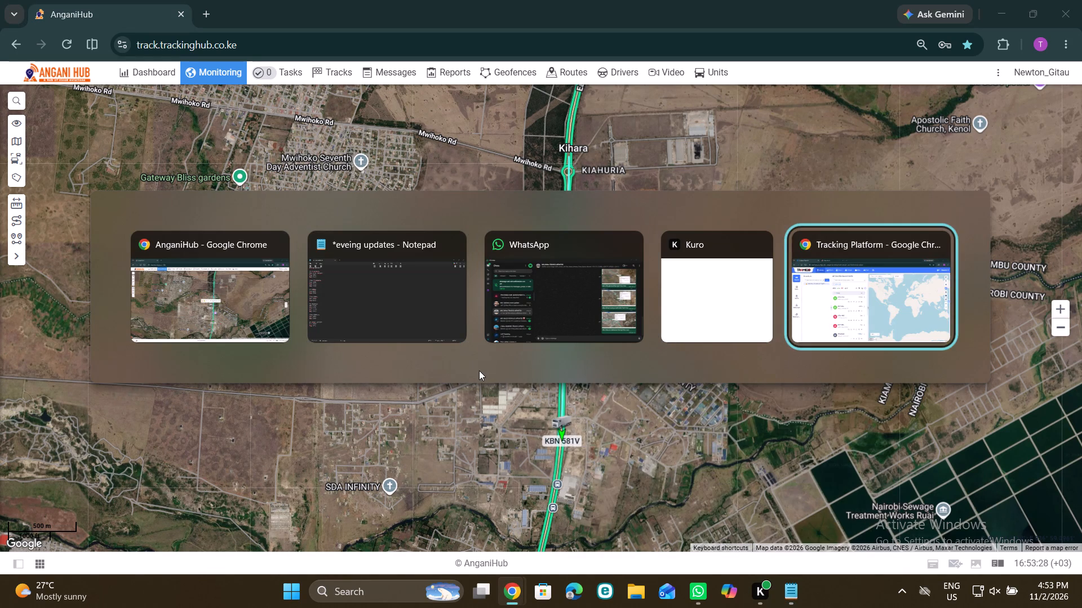
{"action": "key", "text": "alt+Tab"}
{"action": "key", "text": "alt+Tab"}
{"action": "scroll", "coordinate": [312, 395], "scroll_direction": "down", "scroll_amount": 3}
{"action": "scroll", "coordinate": [227, 395], "scroll_direction": "down", "scroll_amount": 2}
{"action": "left_click", "coordinate": [94, 454]}
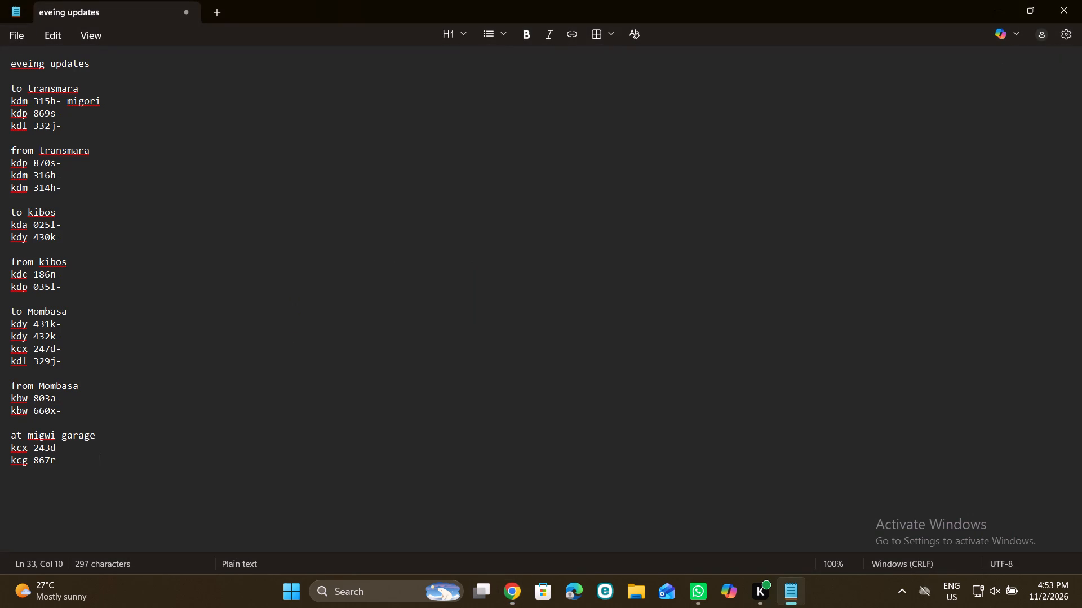
{"action": "key", "text": "Return"}
{"action": "key", "text": "Return"}
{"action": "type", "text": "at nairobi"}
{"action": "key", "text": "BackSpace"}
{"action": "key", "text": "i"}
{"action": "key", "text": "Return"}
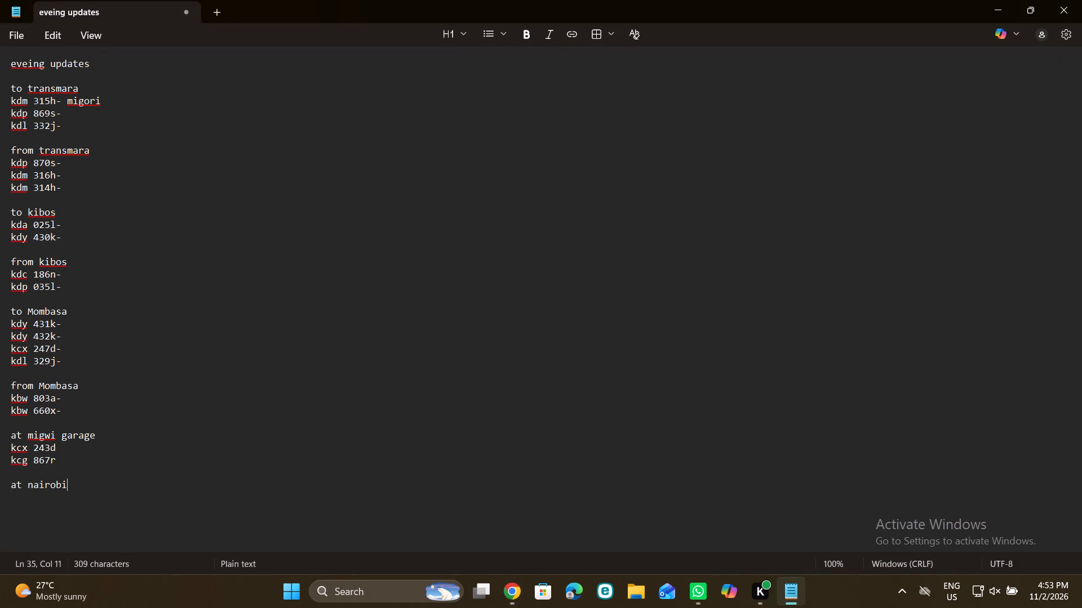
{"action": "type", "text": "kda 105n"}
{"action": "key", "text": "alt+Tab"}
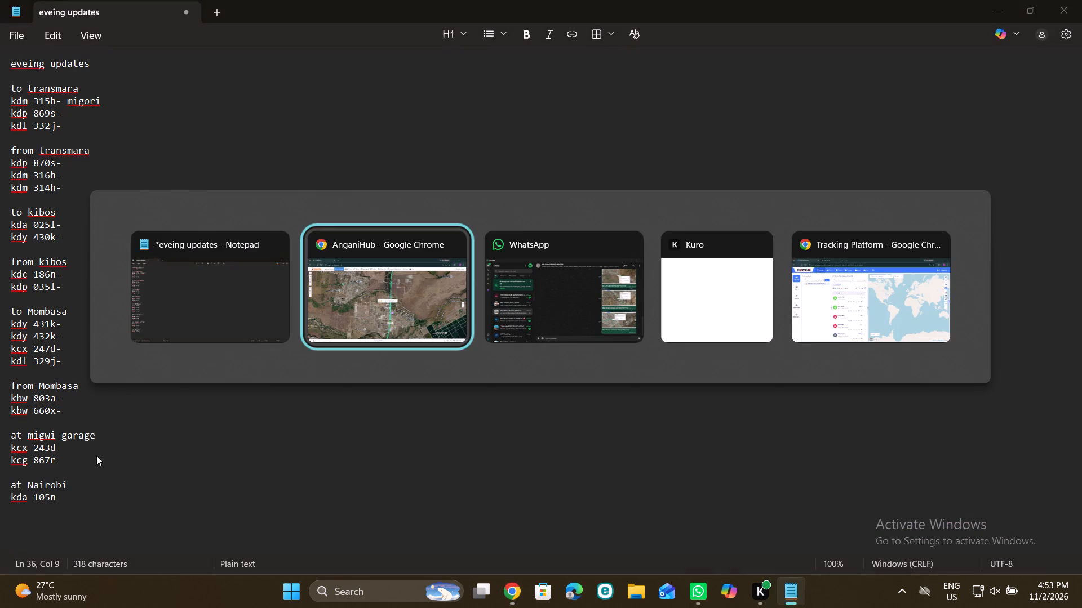
{"action": "scroll", "coordinate": [369, 480], "scroll_direction": "down", "scroll_amount": 11}
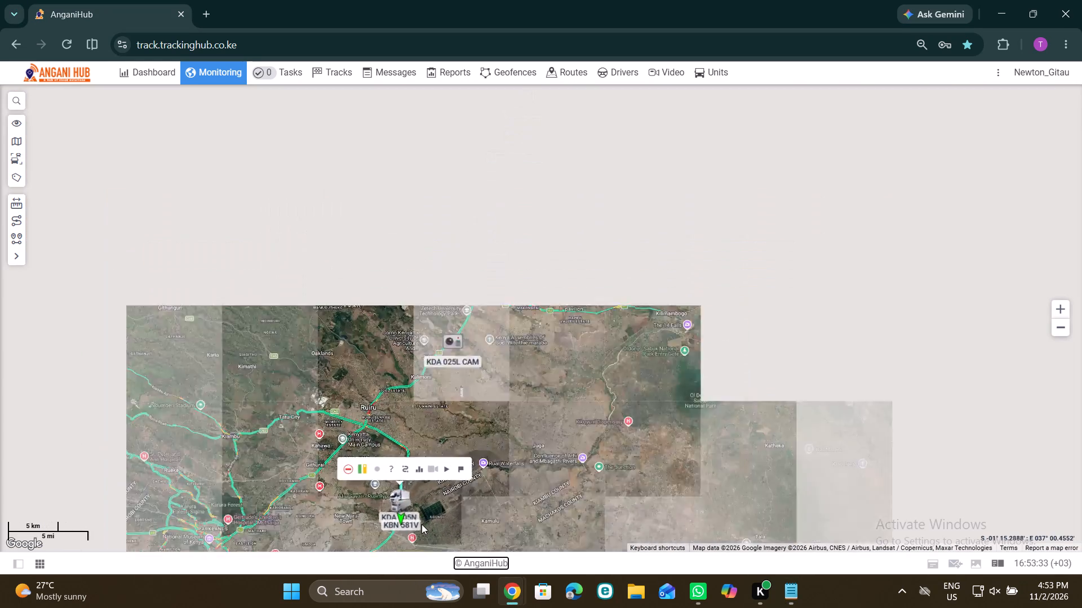
{"action": "left_click_drag", "start_coordinate": [419, 535], "coordinate": [475, 444]}
{"action": "key", "text": "alt+Tab"}
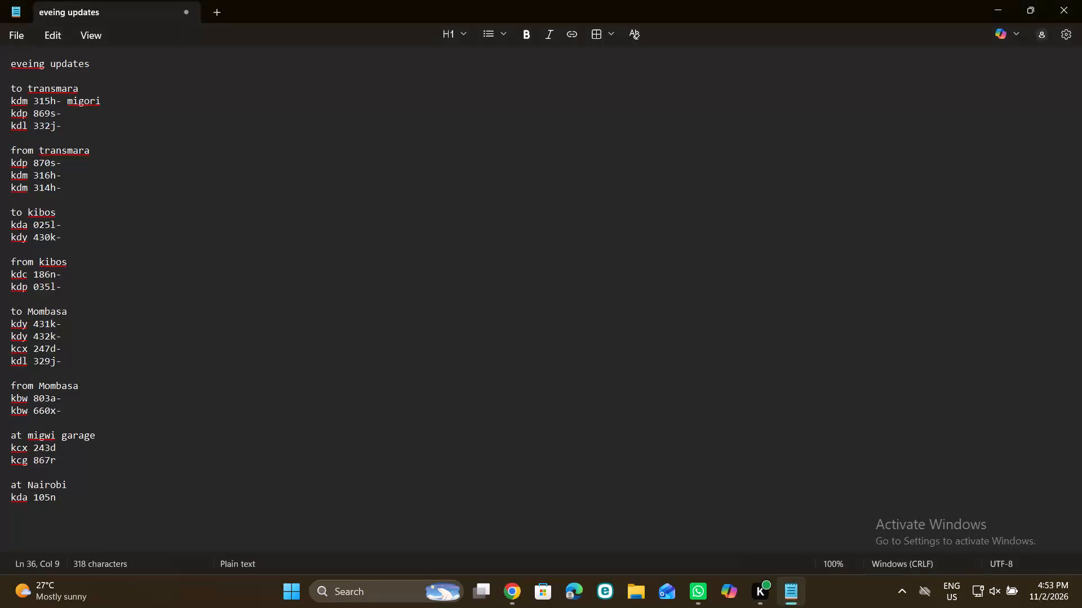
{"action": "key", "text": "Return"}
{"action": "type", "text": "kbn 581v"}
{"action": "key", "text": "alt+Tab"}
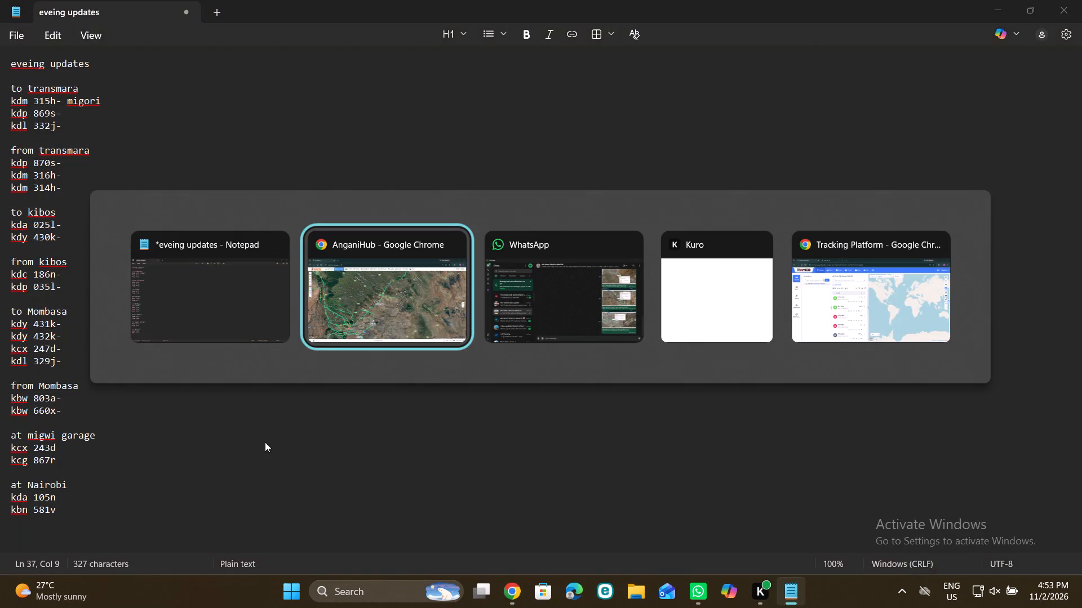
{"action": "left_click_drag", "start_coordinate": [548, 340], "coordinate": [551, 375]}
{"action": "left_click_drag", "start_coordinate": [549, 307], "coordinate": [540, 472]}
{"action": "scroll", "coordinate": [543, 396], "scroll_direction": "down", "scroll_amount": 2}
{"action": "left_click_drag", "start_coordinate": [571, 382], "coordinate": [570, 413]}
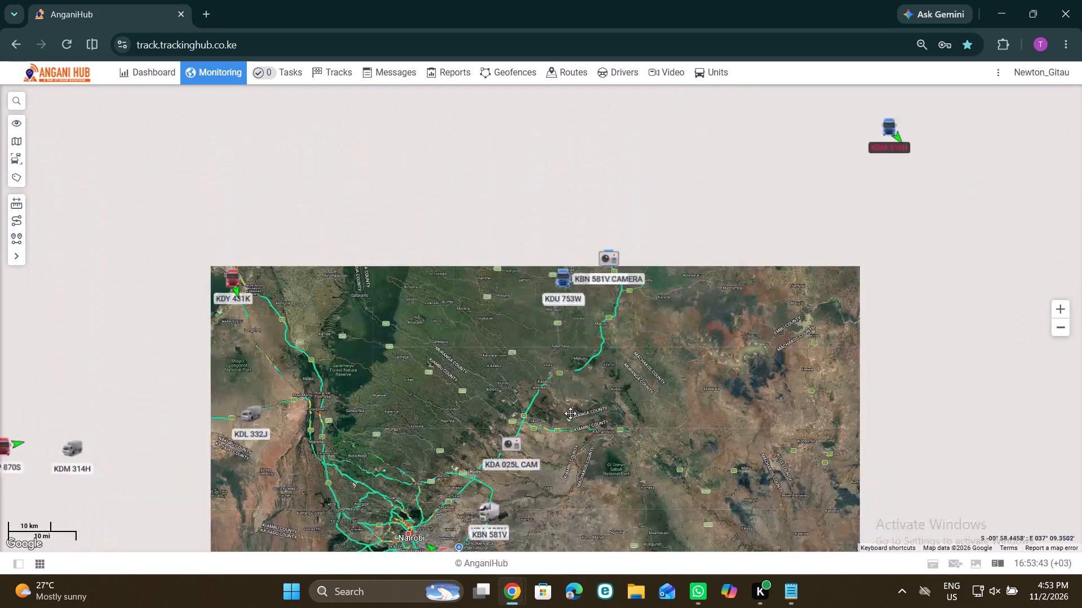
{"action": "left_click_drag", "start_coordinate": [570, 413], "coordinate": [569, 415]}
{"action": "scroll", "coordinate": [552, 298], "scroll_direction": "up", "scroll_amount": 10}
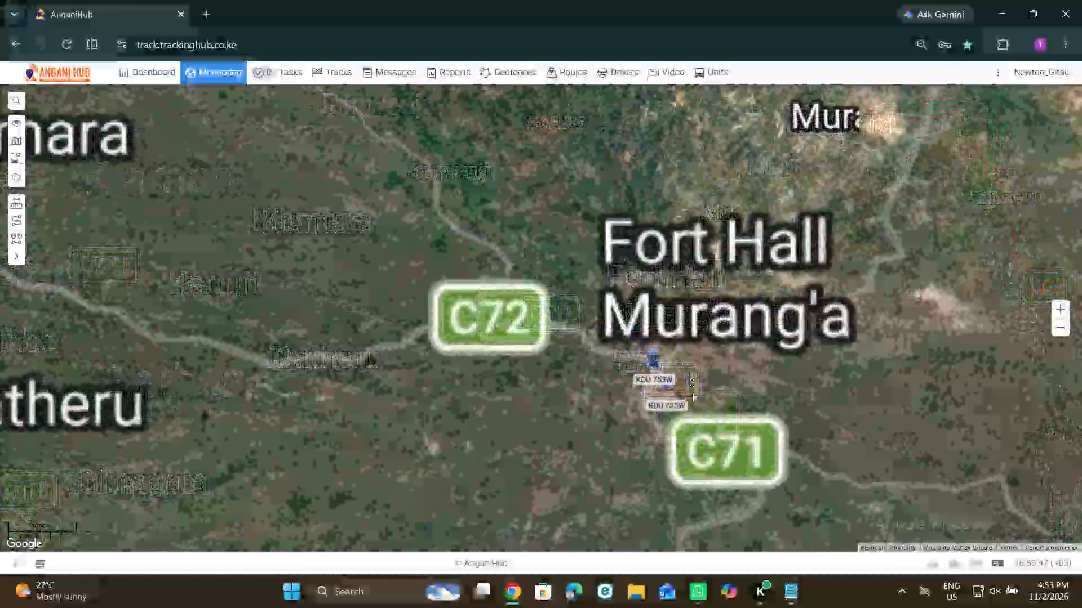
{"action": "scroll", "coordinate": [692, 392], "scroll_direction": "up", "scroll_amount": 2}
{"action": "left_click", "coordinate": [629, 383]}
{"action": "left_click", "coordinate": [658, 399]}
{"action": "scroll", "coordinate": [638, 373], "scroll_direction": "up", "scroll_amount": 3}
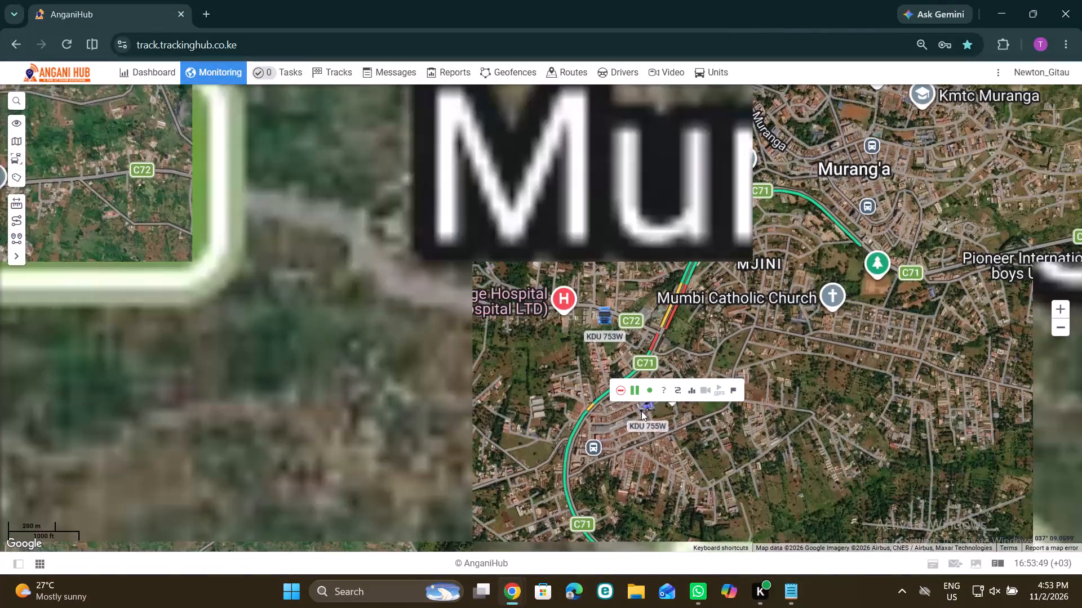
{"action": "scroll", "coordinate": [641, 411], "scroll_direction": "up", "scroll_amount": 2}
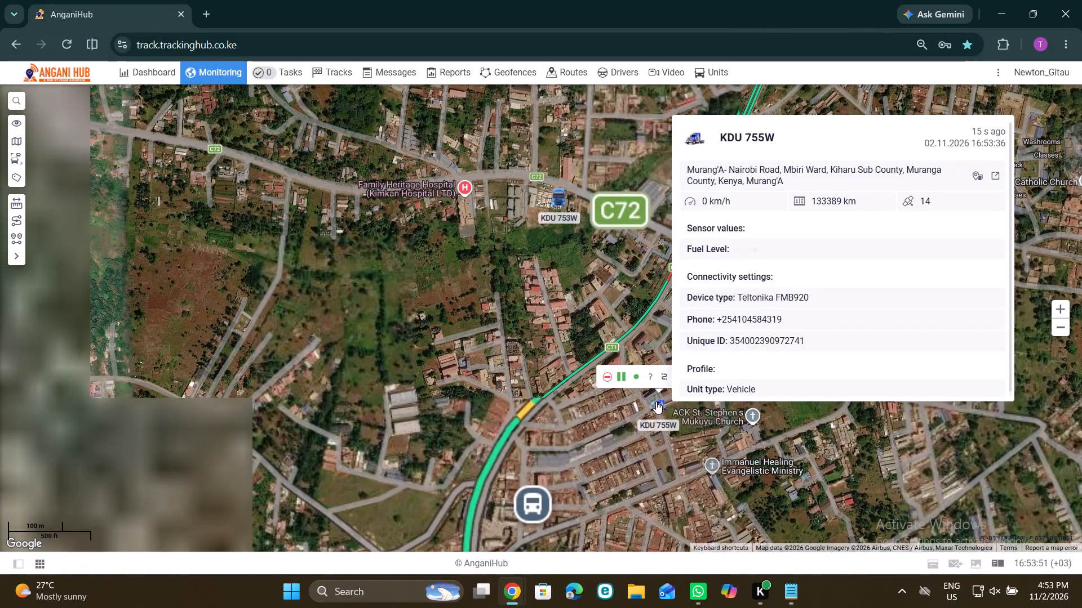
{"action": "key", "text": "shift+super+s"}
{"action": "triple_click", "coordinate": [776, 314]}
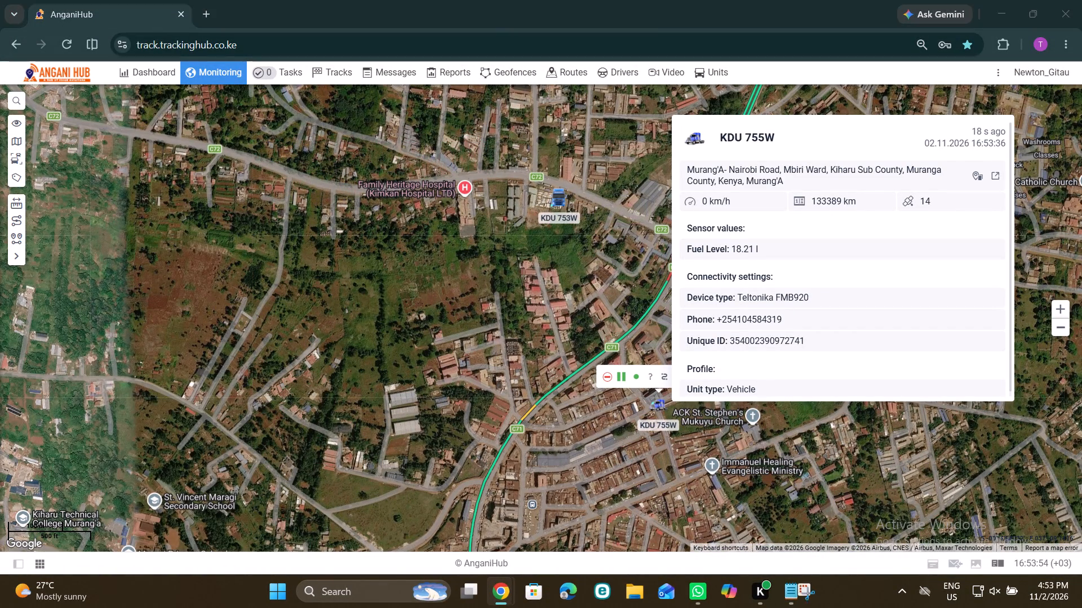
{"action": "triple_click", "coordinate": [776, 314]}
{"action": "double_click", "coordinate": [776, 314]}
Switch back to the evening updates note in Notepad.
{"action": "key", "text": "alt+Tab"}
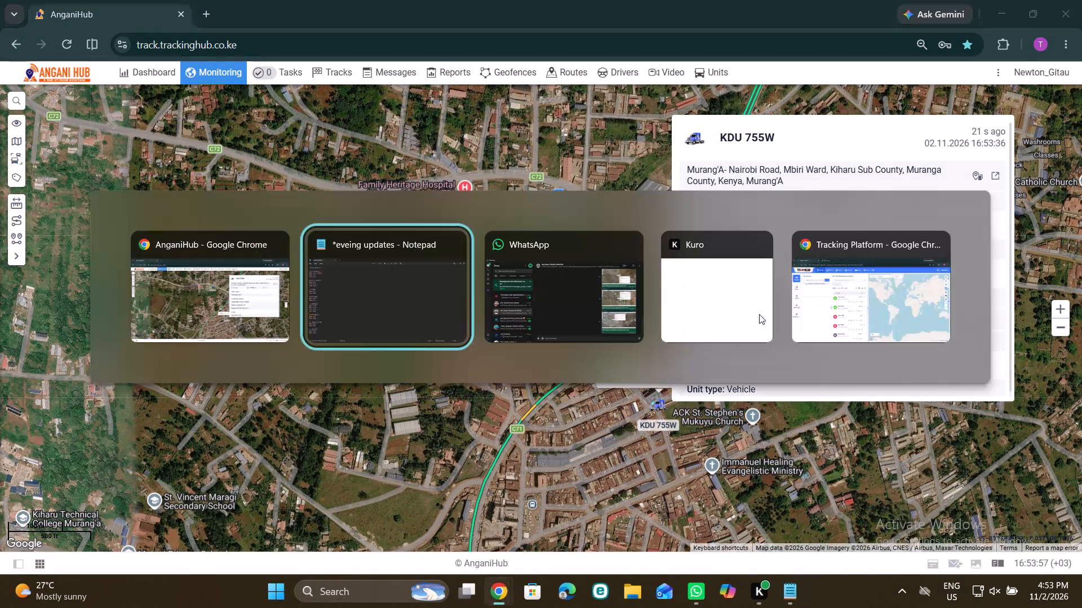
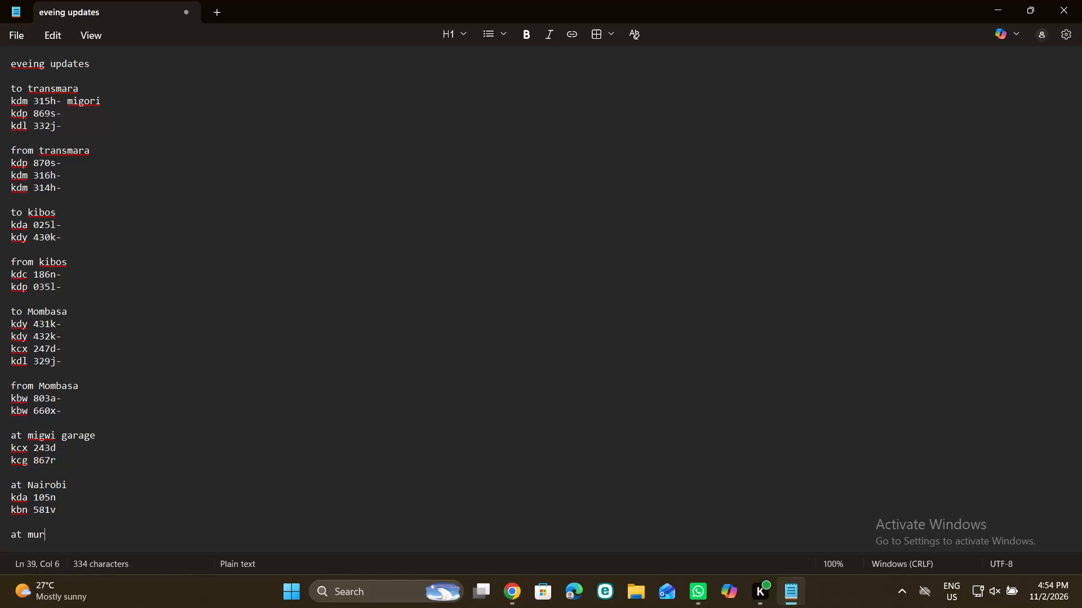
{"action": "key", "text": "Return"}
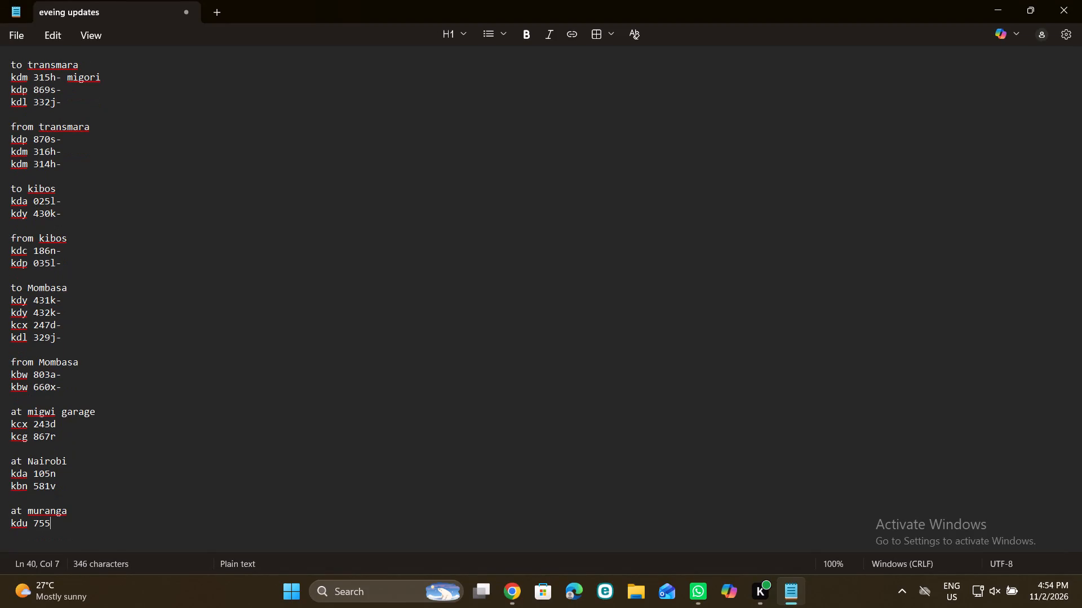
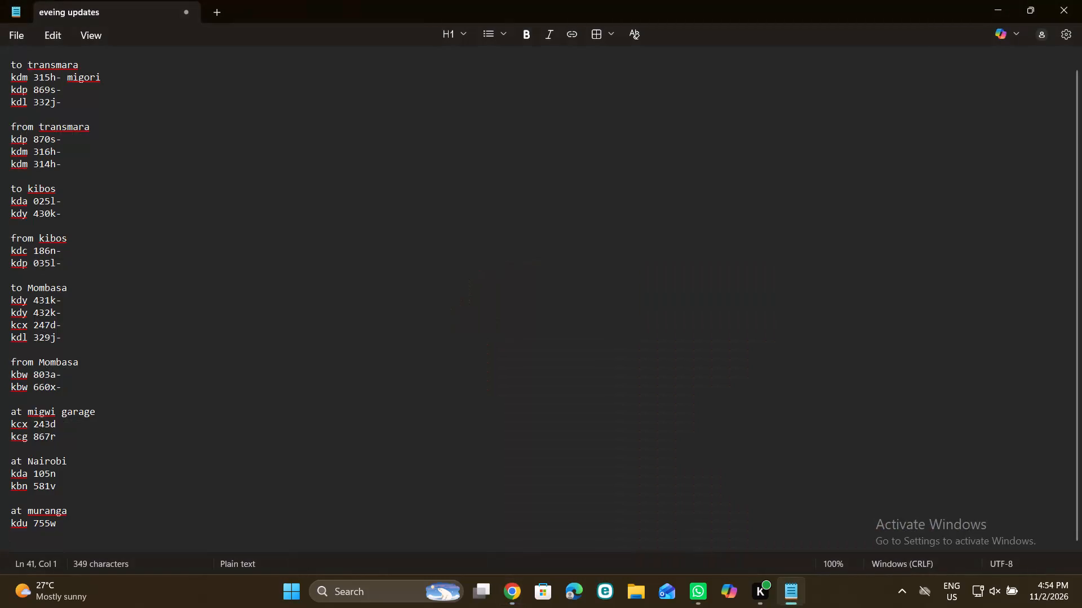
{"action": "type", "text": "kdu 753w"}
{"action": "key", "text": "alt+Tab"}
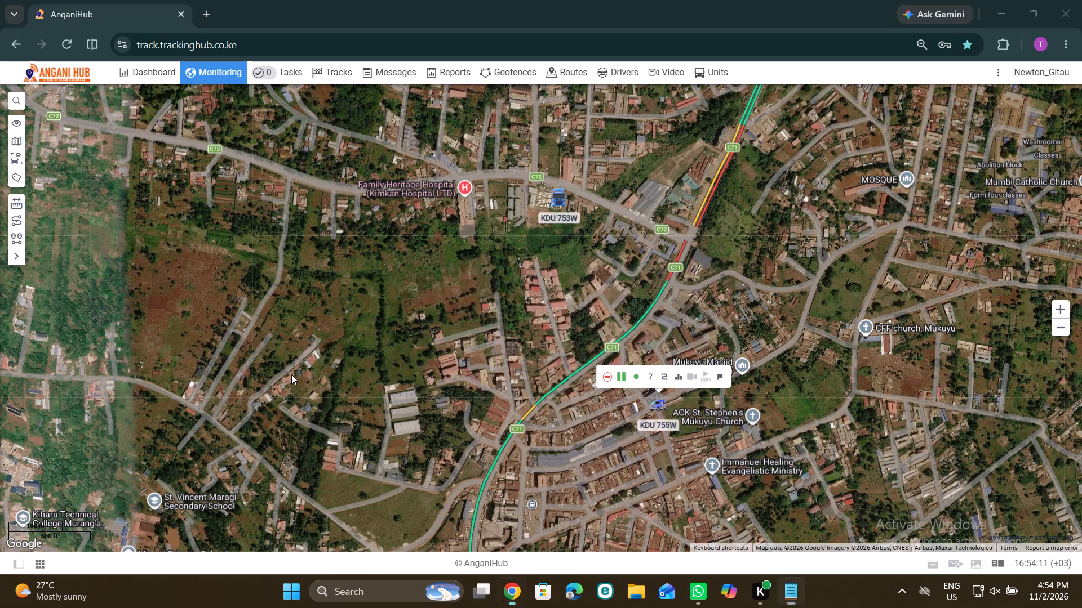
{"action": "scroll", "coordinate": [348, 330], "scroll_direction": "down", "scroll_amount": 4}
{"action": "scroll", "coordinate": [497, 293], "scroll_direction": "down", "scroll_amount": 10}
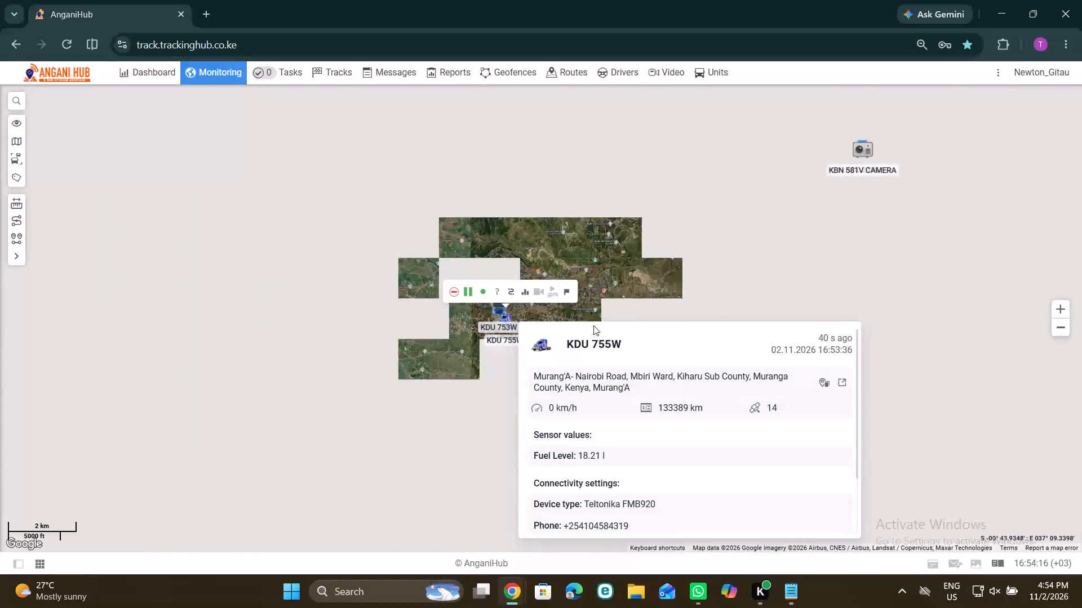
{"action": "left_click_drag", "start_coordinate": [669, 209], "coordinate": [543, 323]}
{"action": "scroll", "coordinate": [554, 320], "scroll_direction": "down", "scroll_amount": 2}
{"action": "scroll", "coordinate": [667, 282], "scroll_direction": "up", "scroll_amount": 2}
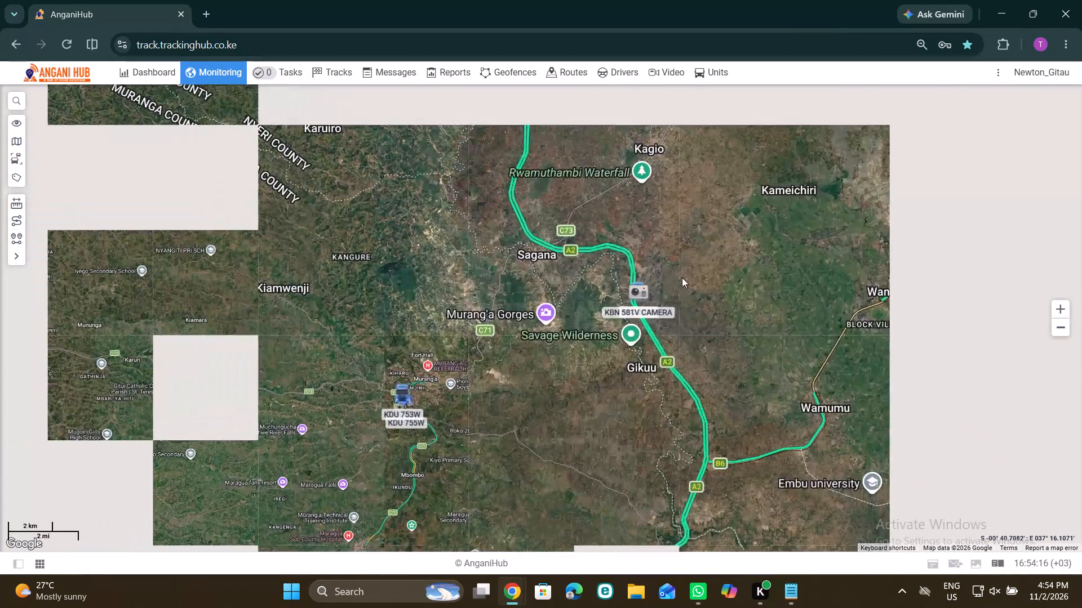
{"action": "scroll", "coordinate": [682, 278], "scroll_direction": "up", "scroll_amount": 12}
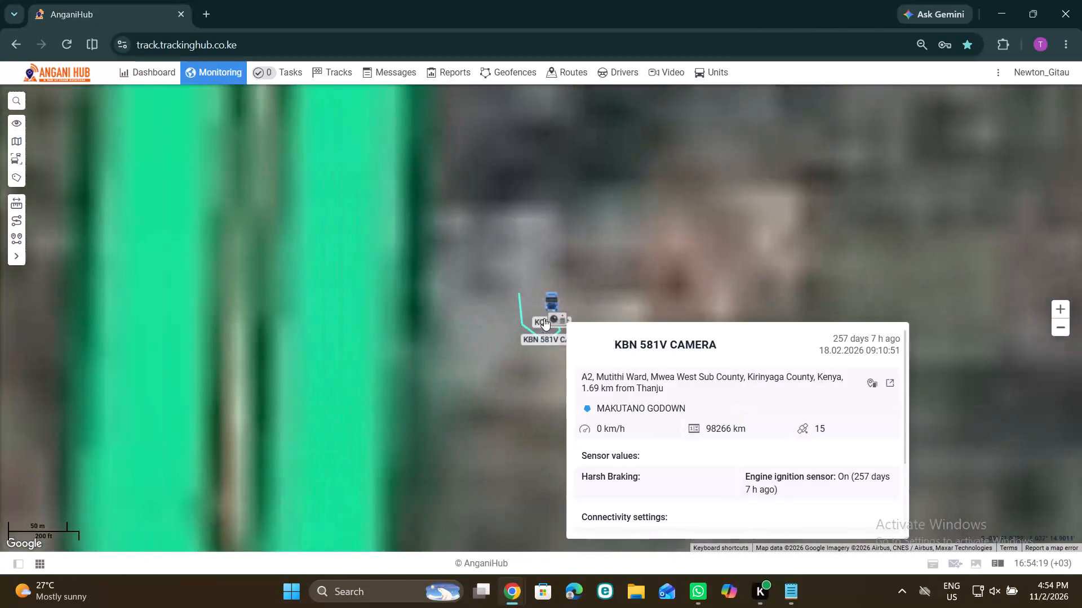
{"action": "scroll", "coordinate": [546, 307], "scroll_direction": "up", "scroll_amount": 1}
{"action": "left_click", "coordinate": [549, 293]}
Return to the evening updates note and add an "at makutano" heading after the Murang'a section.
{"action": "key", "text": "alt+Tab"}
{"action": "scroll", "coordinate": [187, 428], "scroll_direction": "down", "scroll_amount": 4}
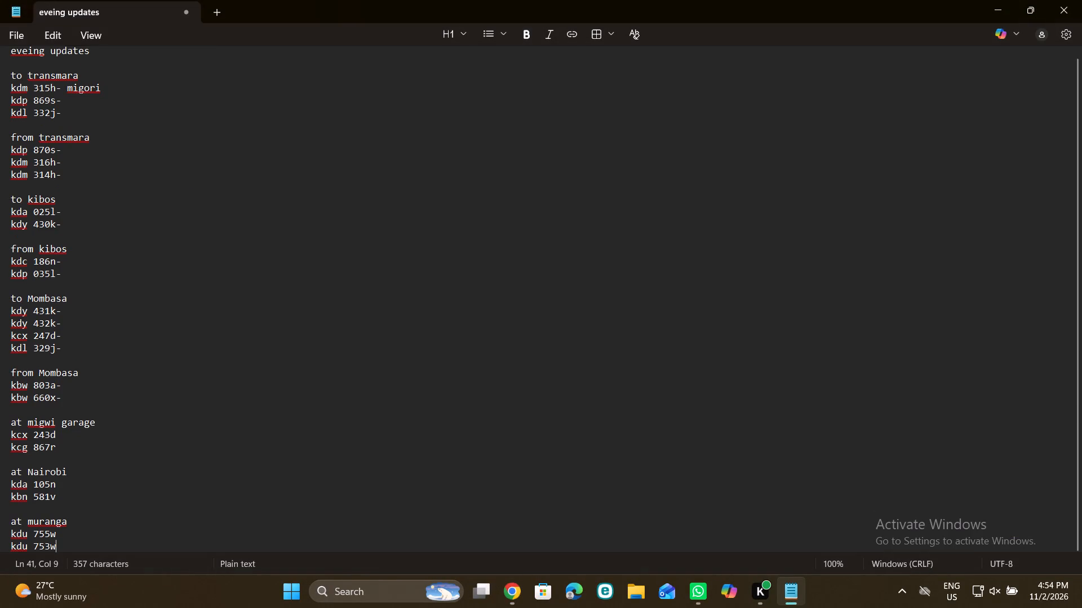
{"action": "scroll", "coordinate": [141, 448], "scroll_direction": "down", "scroll_amount": 3}
{"action": "key", "text": "Return"}
{"action": "key", "text": "Return"}
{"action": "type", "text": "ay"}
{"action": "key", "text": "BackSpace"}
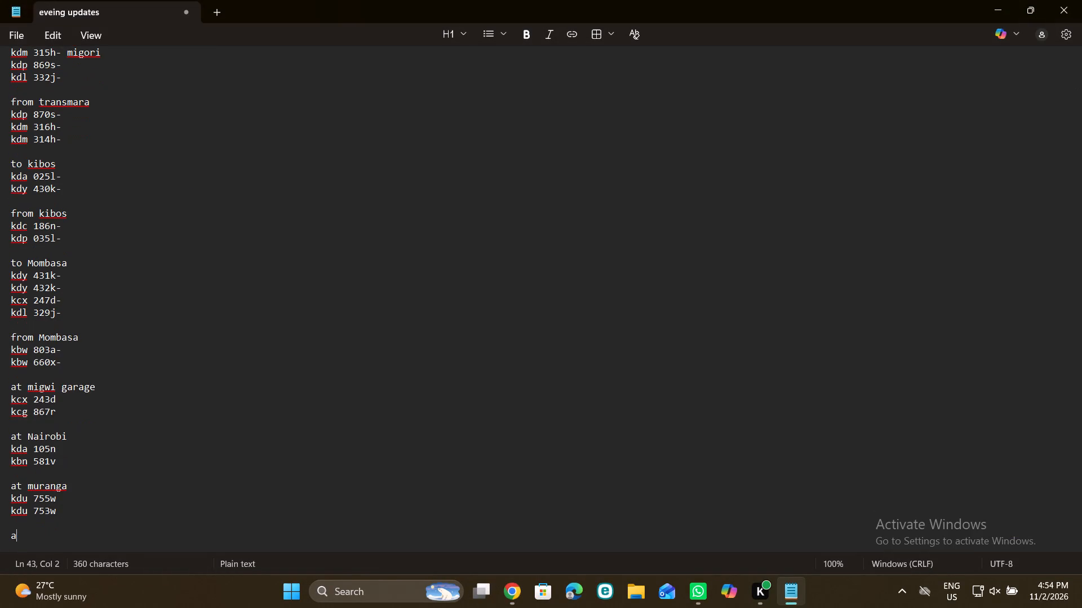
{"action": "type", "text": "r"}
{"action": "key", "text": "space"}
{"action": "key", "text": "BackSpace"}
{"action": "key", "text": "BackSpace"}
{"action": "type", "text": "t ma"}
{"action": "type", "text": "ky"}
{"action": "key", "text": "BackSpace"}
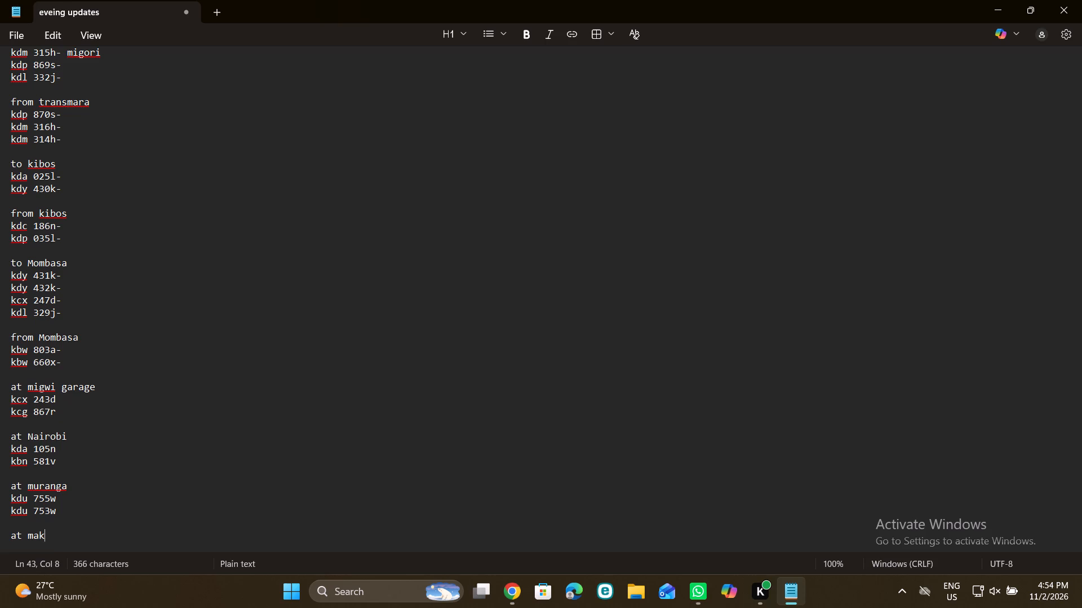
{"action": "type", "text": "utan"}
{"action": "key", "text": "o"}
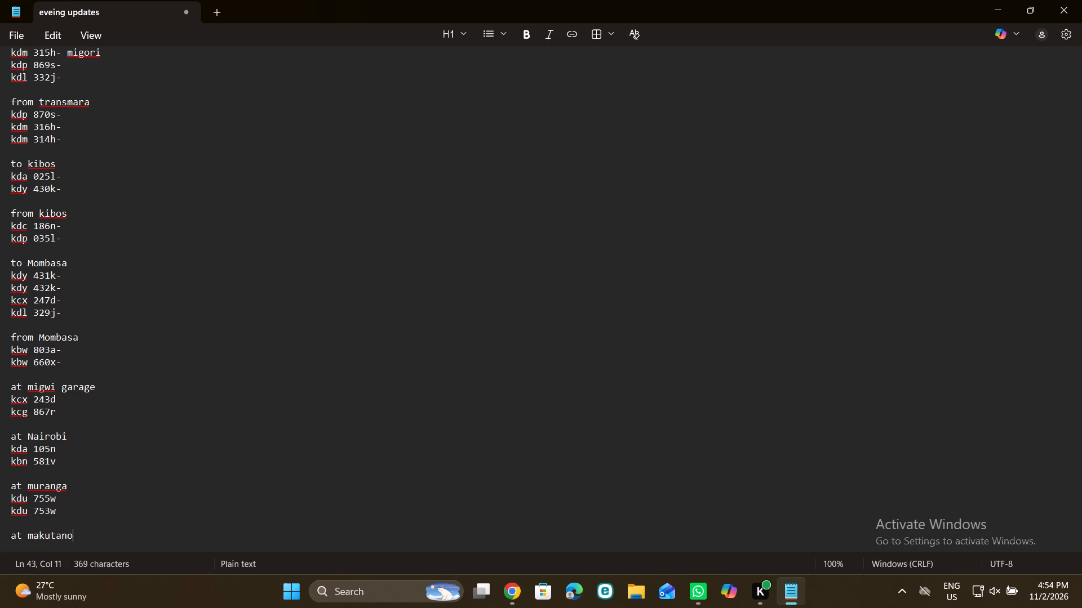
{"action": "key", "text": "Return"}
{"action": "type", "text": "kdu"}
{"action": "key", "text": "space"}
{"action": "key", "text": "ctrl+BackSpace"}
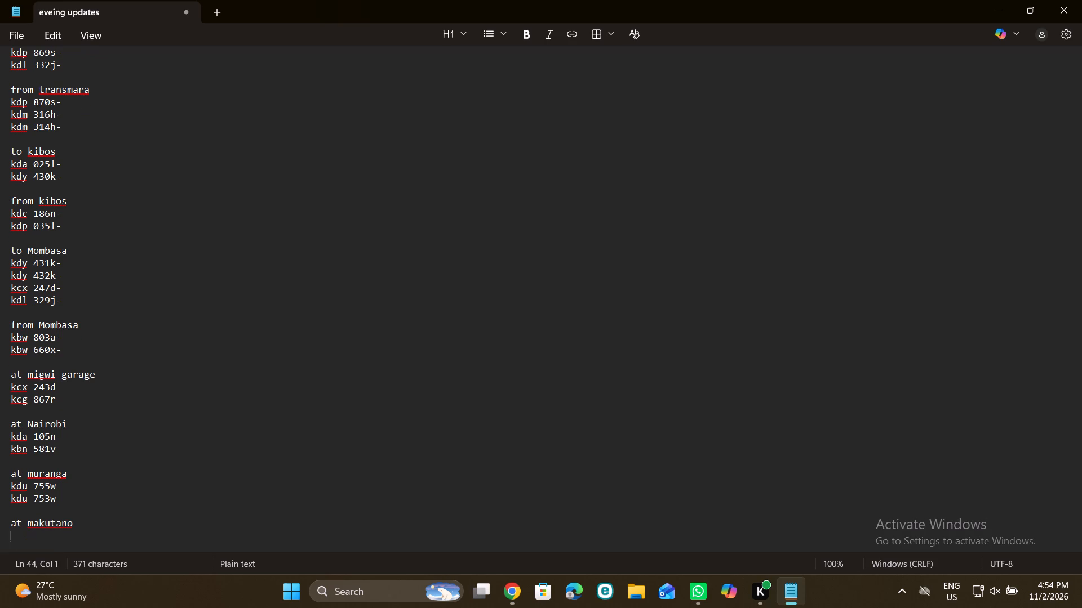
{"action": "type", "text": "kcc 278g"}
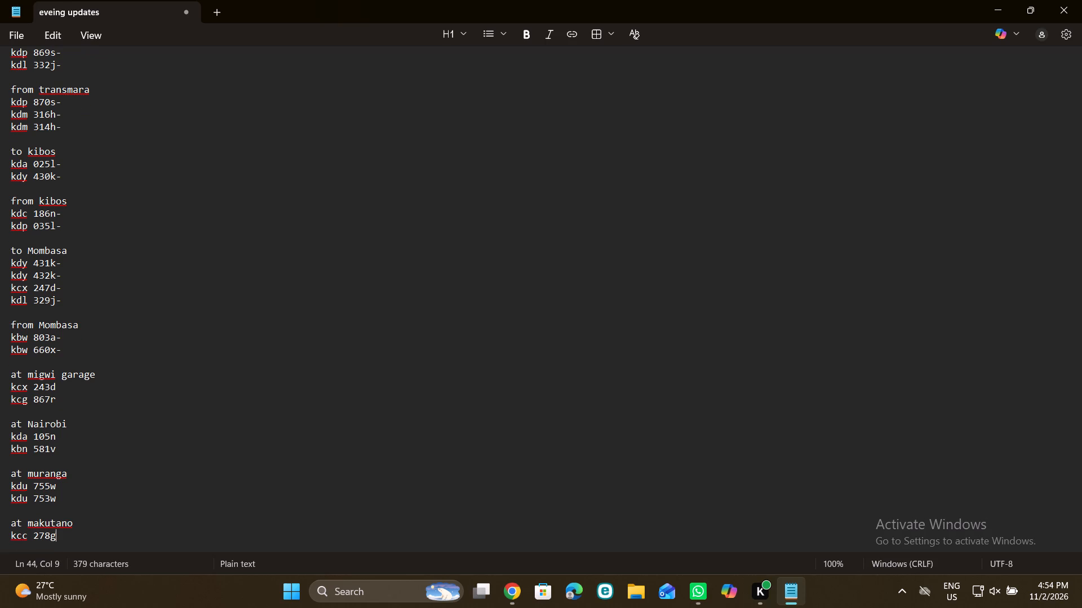
Switch to the AnganiHub map and look over the vehicles around Nairobi and toward Kitui for ones still missing from the note.
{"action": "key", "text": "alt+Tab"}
{"action": "scroll", "coordinate": [173, 417], "scroll_direction": "down", "scroll_amount": 17}
{"action": "scroll", "coordinate": [522, 281], "scroll_direction": "up", "scroll_amount": 1}
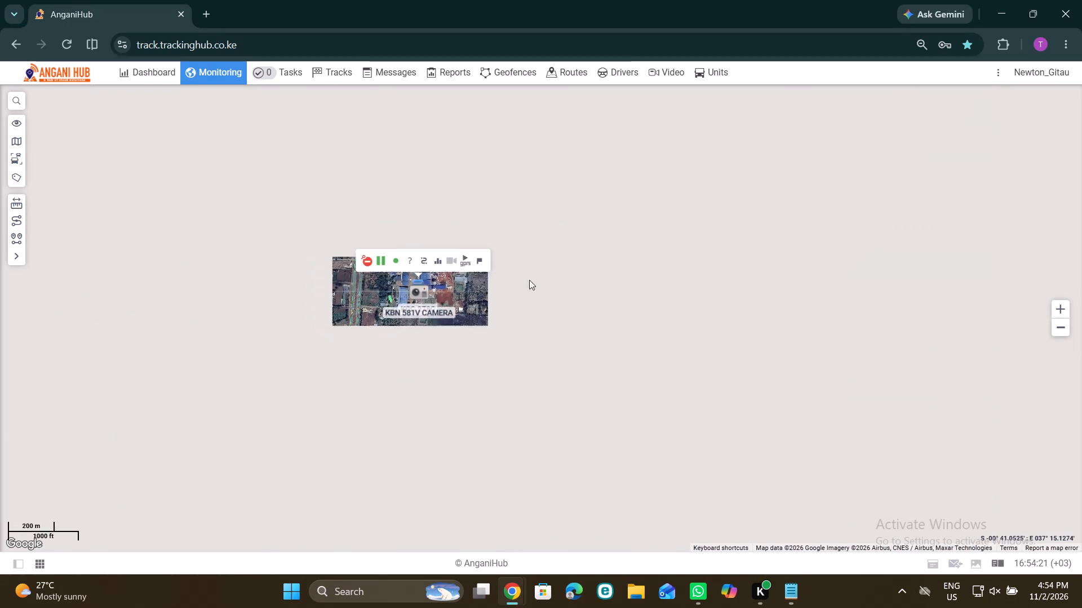
{"action": "scroll", "coordinate": [529, 280], "scroll_direction": "down", "scroll_amount": 20}
{"action": "scroll", "coordinate": [529, 280], "scroll_direction": "down", "scroll_amount": 1}
{"action": "left_click_drag", "start_coordinate": [496, 410], "coordinate": [473, 365]}
{"action": "scroll", "coordinate": [461, 316], "scroll_direction": "down", "scroll_amount": 2}
{"action": "left_click_drag", "start_coordinate": [500, 406], "coordinate": [499, 323]}
{"action": "left_click_drag", "start_coordinate": [495, 419], "coordinate": [459, 292]}
{"action": "left_click_drag", "start_coordinate": [506, 432], "coordinate": [496, 391]}
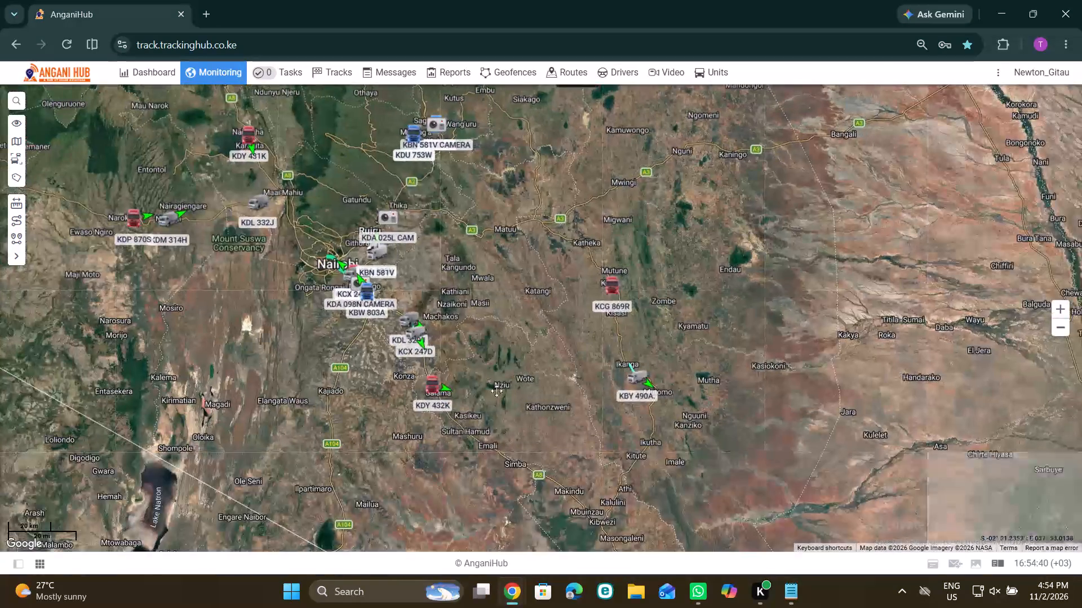
{"action": "left_click_drag", "start_coordinate": [496, 391], "coordinate": [477, 321]}
{"action": "left_click_drag", "start_coordinate": [576, 342], "coordinate": [552, 433]}
{"action": "scroll", "coordinate": [609, 329], "scroll_direction": "up", "scroll_amount": 4}
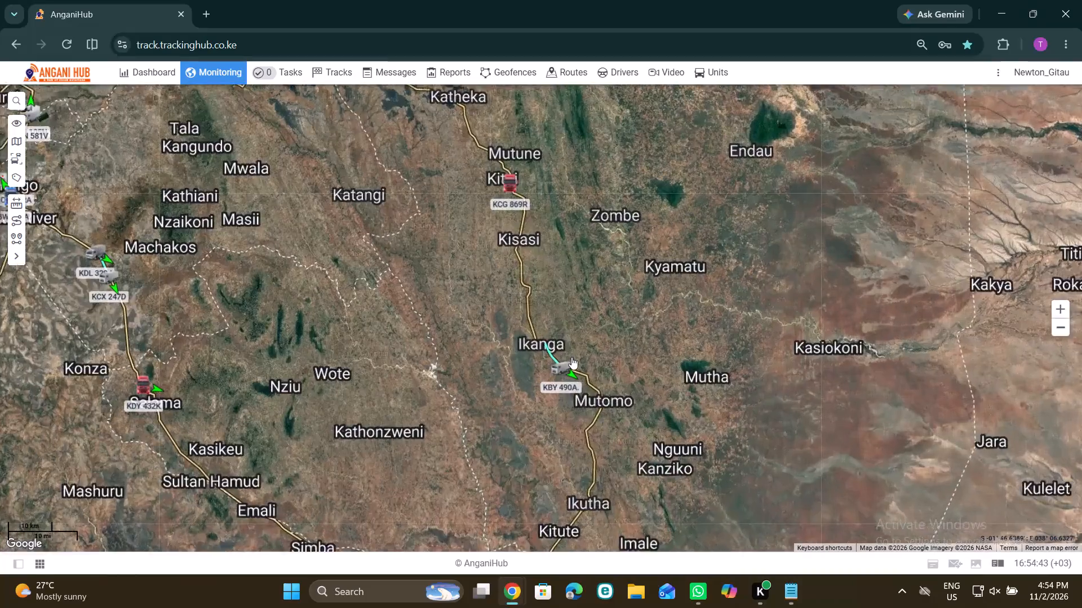
{"action": "scroll", "coordinate": [571, 357], "scroll_direction": "up", "scroll_amount": 2}
{"action": "left_click", "coordinate": [562, 386]}
{"action": "left_click", "coordinate": [562, 386]}
{"action": "scroll", "coordinate": [560, 390], "scroll_direction": "up", "scroll_amount": 1}
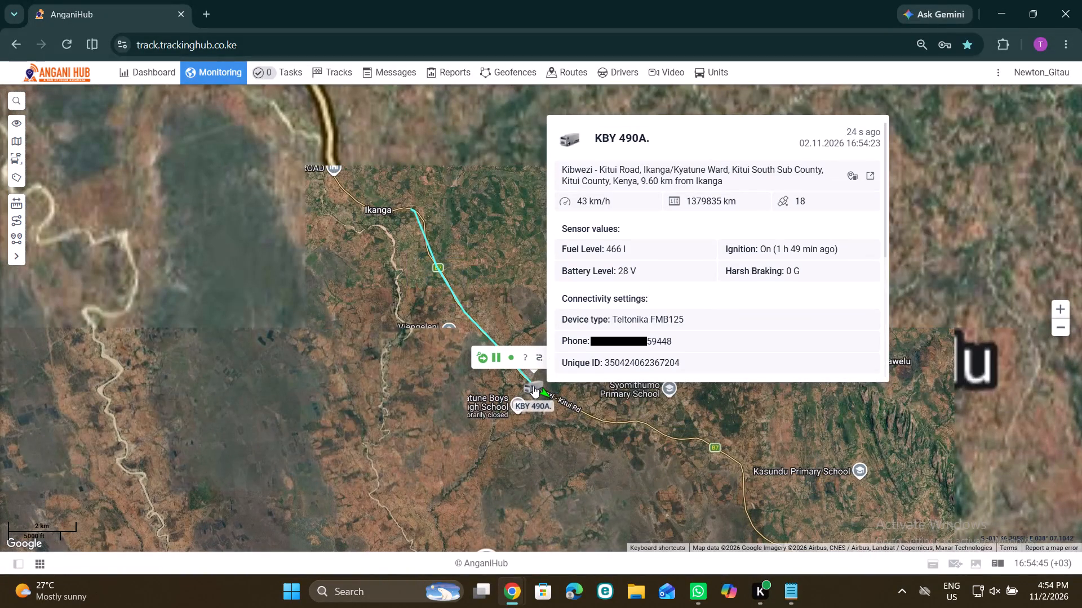
{"action": "scroll", "coordinate": [525, 386], "scroll_direction": "up", "scroll_amount": 1}
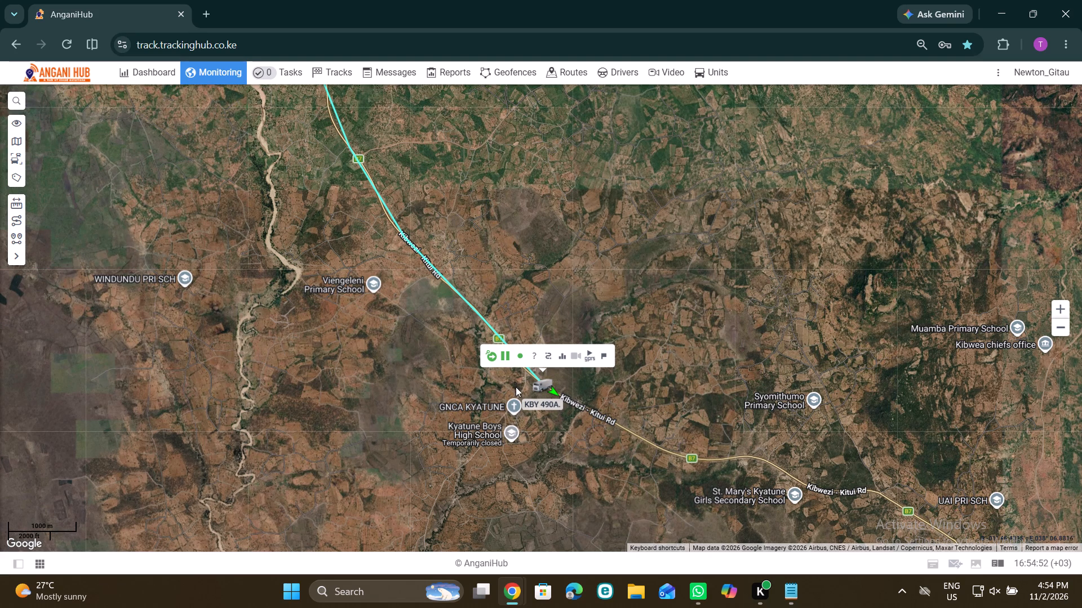
{"action": "scroll", "coordinate": [544, 376], "scroll_direction": "down", "scroll_amount": 1}
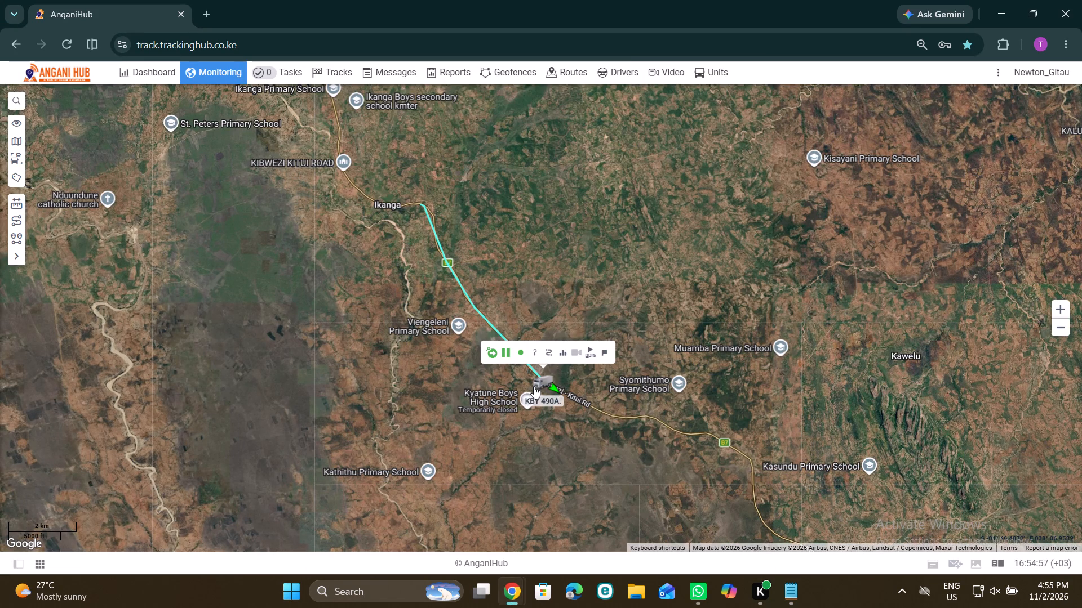
{"action": "scroll", "coordinate": [554, 381], "scroll_direction": "up", "scroll_amount": 1}
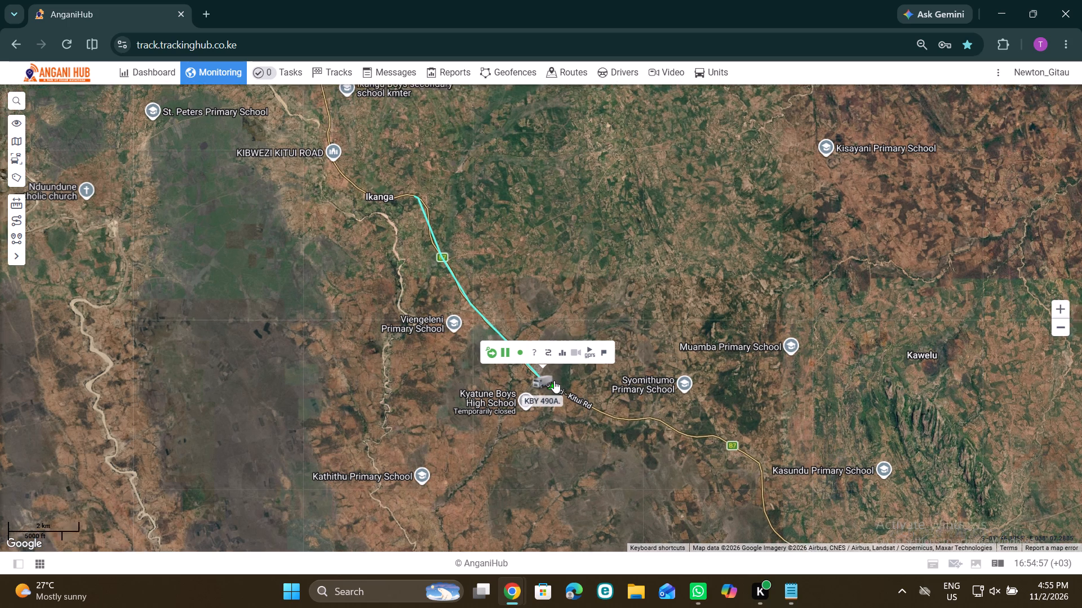
{"action": "key", "text": "shift+super+s"}
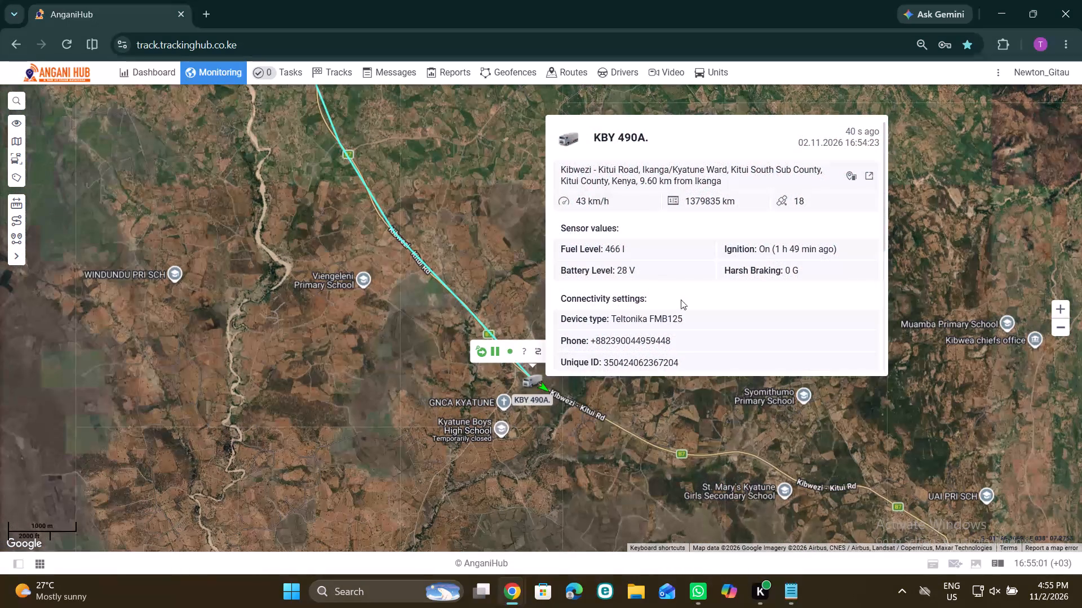
{"action": "triple_click", "coordinate": [681, 299]}
{"action": "double_click", "coordinate": [681, 299]}
{"action": "key", "text": "alt+Tab"}
{"action": "key", "text": "alt+Tab"}
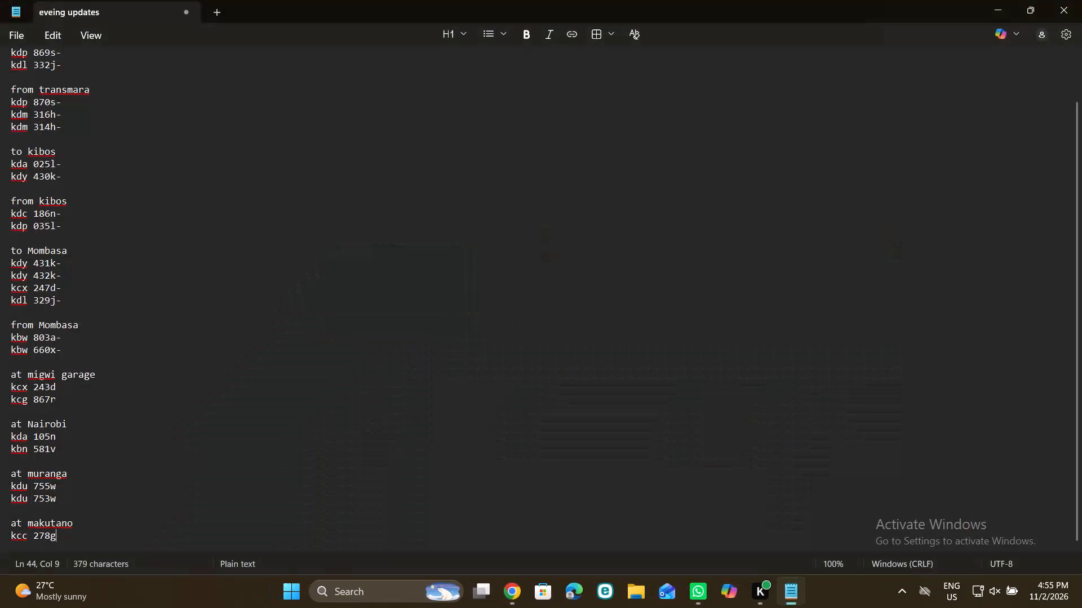
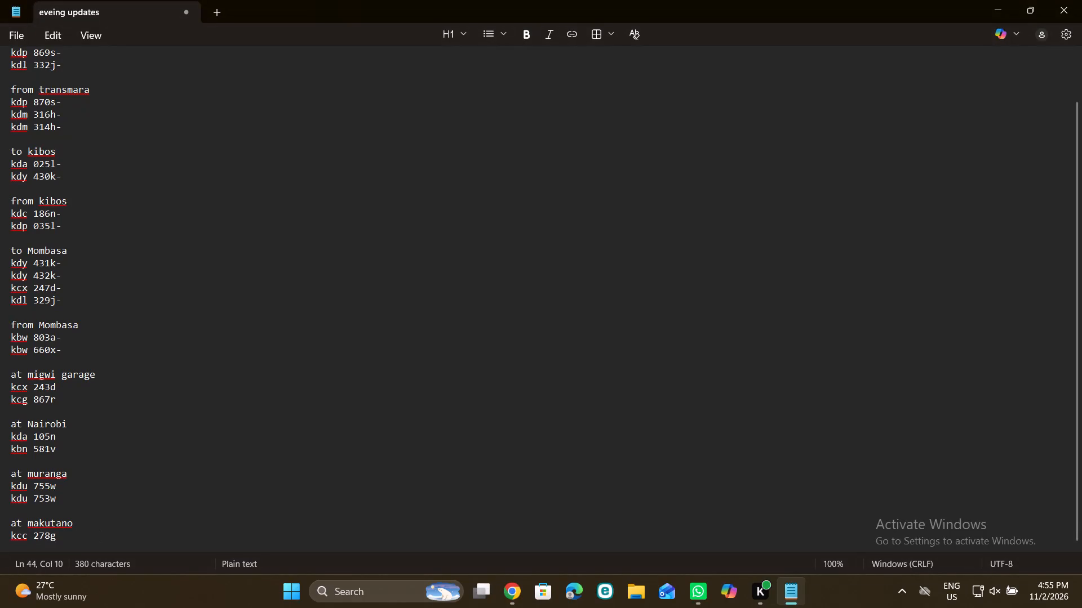
{"action": "left_click", "coordinate": [105, 289]}
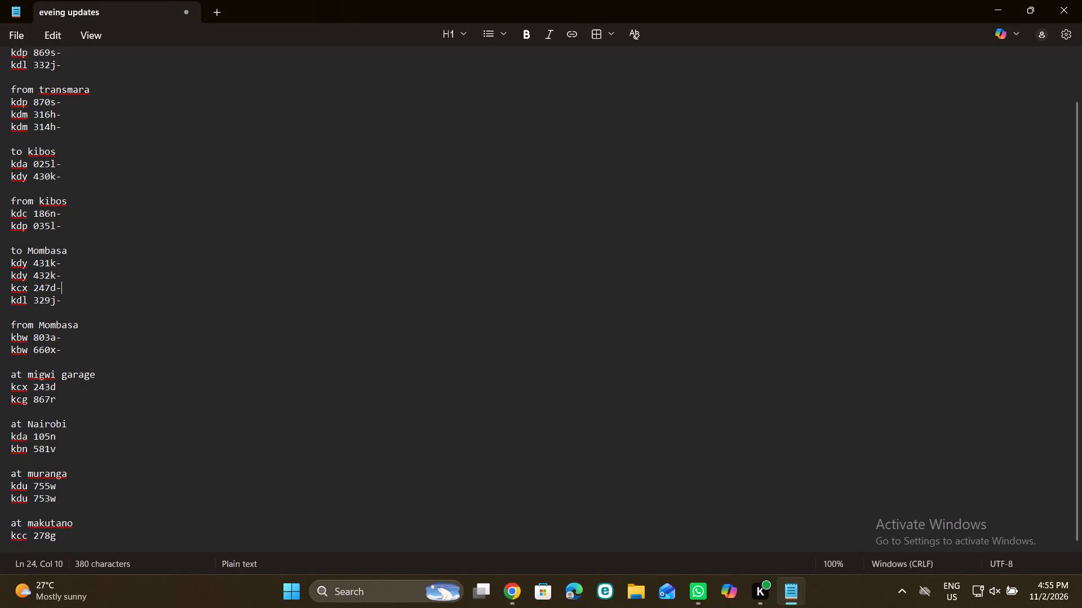
{"action": "left_click", "coordinate": [103, 295]}
{"action": "key", "text": "Return"}
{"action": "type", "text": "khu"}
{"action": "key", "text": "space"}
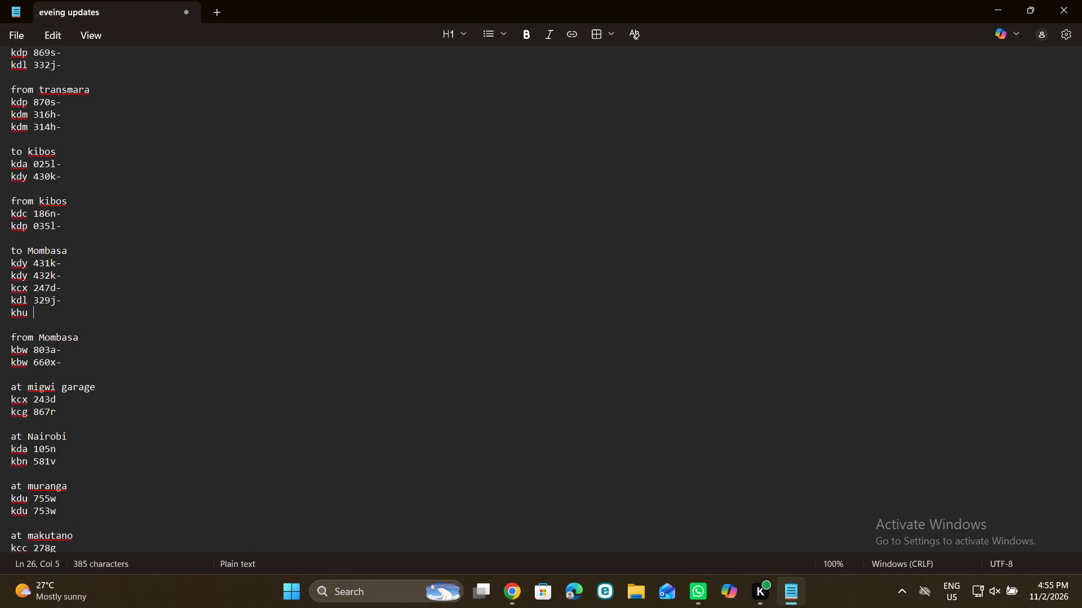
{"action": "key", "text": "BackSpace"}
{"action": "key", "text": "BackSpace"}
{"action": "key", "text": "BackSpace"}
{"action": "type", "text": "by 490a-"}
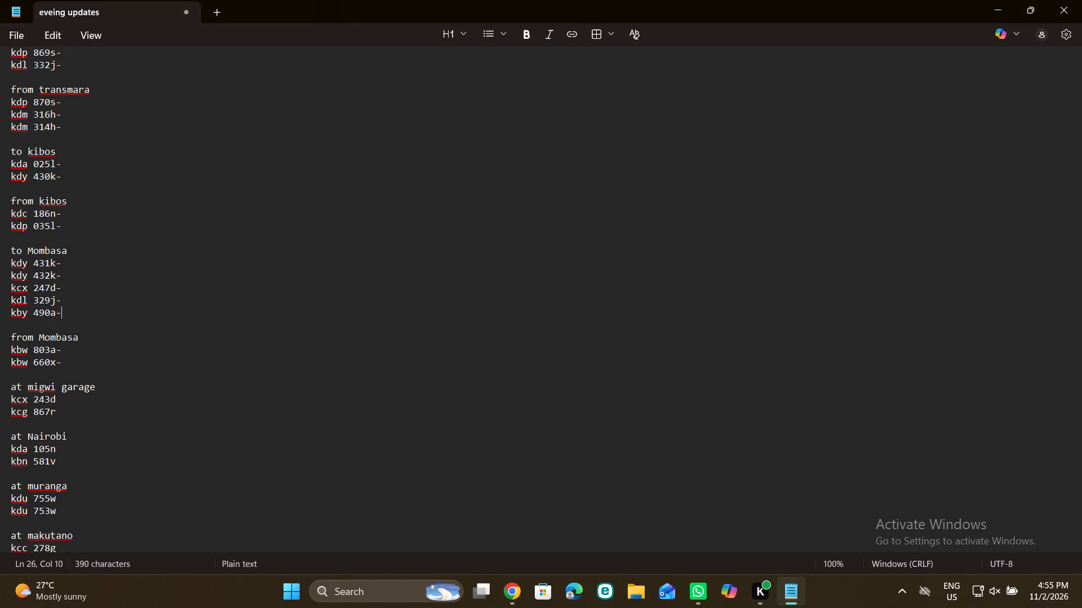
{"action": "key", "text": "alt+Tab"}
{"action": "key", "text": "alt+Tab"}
{"action": "scroll", "coordinate": [209, 271], "scroll_direction": "down", "scroll_amount": 11}
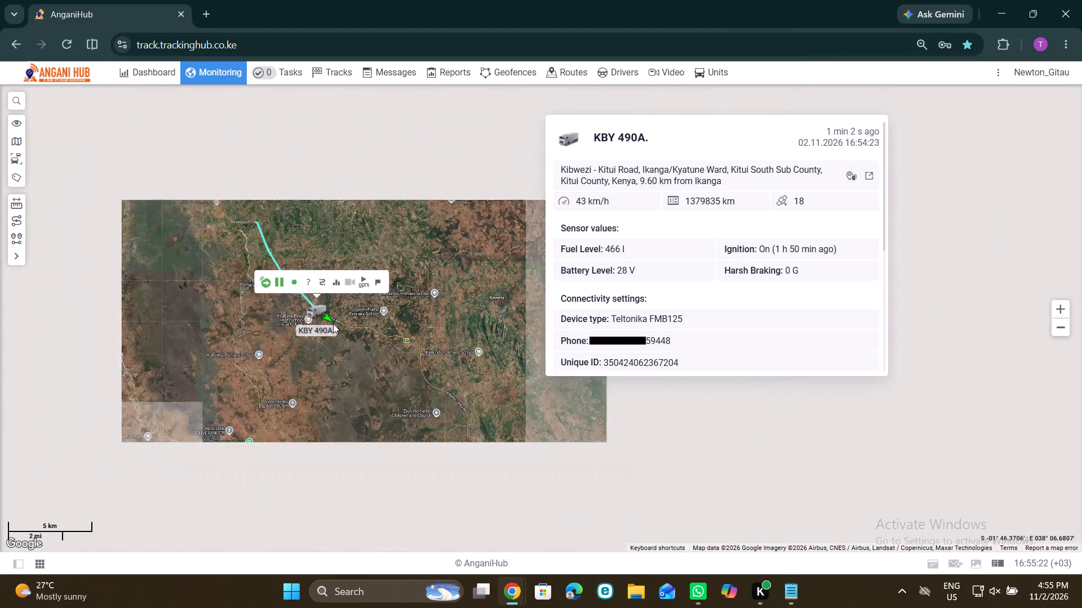
{"action": "left_click_drag", "start_coordinate": [315, 352], "coordinate": [379, 318]}
{"action": "scroll", "coordinate": [395, 309], "scroll_direction": "down", "scroll_amount": 2}
{"action": "left_click_drag", "start_coordinate": [385, 337], "coordinate": [403, 395]}
{"action": "left_click_drag", "start_coordinate": [399, 359], "coordinate": [414, 407]}
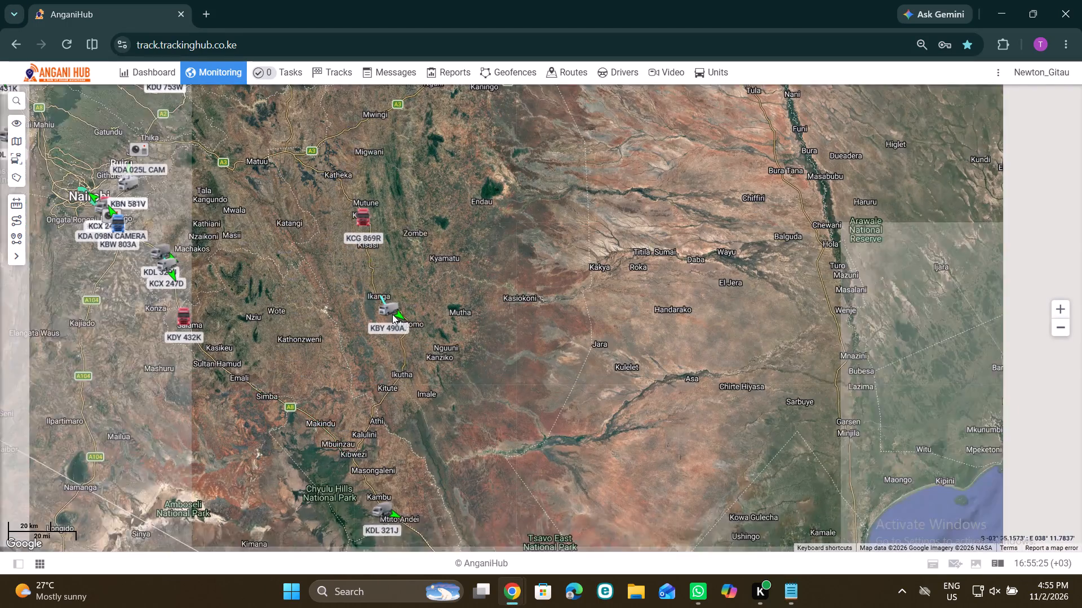
{"action": "left_click", "coordinate": [374, 244]}
{"action": "key", "text": "alt+Tab"}
{"action": "scroll", "coordinate": [181, 364], "scroll_direction": "down", "scroll_amount": 3}
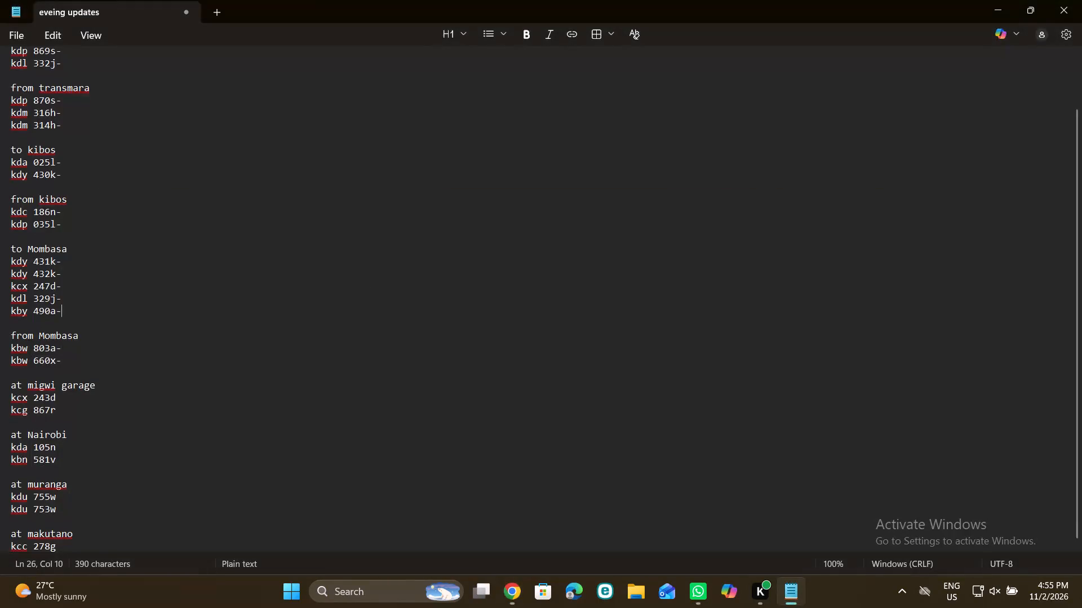
{"action": "left_click", "coordinate": [111, 559]}
{"action": "left_click", "coordinate": [114, 538]}
{"action": "key", "text": "Down"}
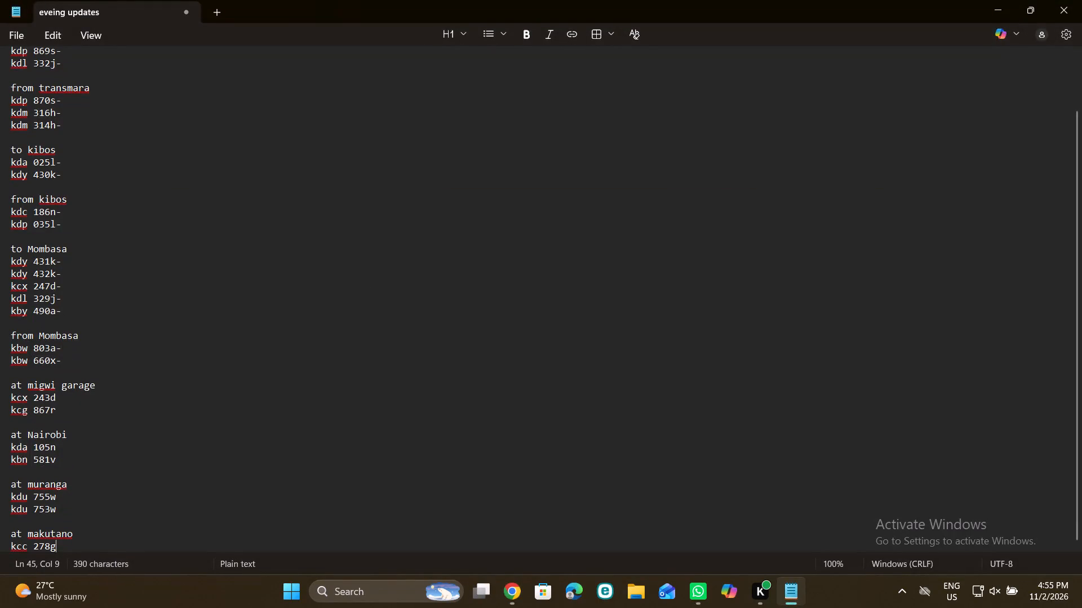
{"action": "key", "text": "Return"}
{"action": "key", "text": "Return"}
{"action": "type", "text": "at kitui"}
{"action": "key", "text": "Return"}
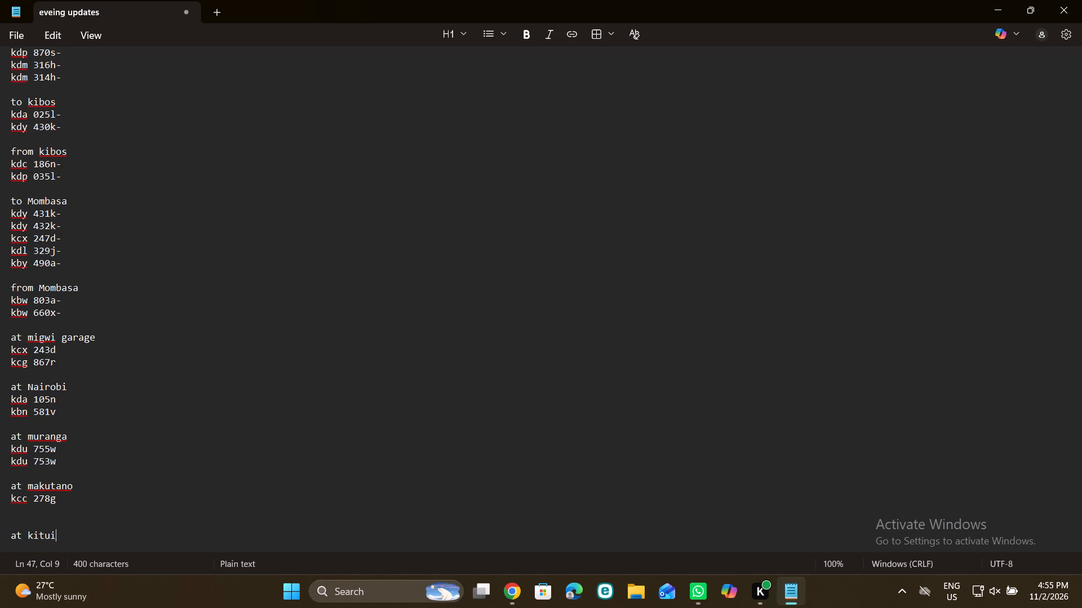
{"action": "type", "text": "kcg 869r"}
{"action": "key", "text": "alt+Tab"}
{"action": "scroll", "coordinate": [197, 399], "scroll_direction": "down", "scroll_amount": 3}
{"action": "left_click_drag", "start_coordinate": [340, 382], "coordinate": [340, 470]}
{"action": "scroll", "coordinate": [370, 321], "scroll_direction": "up", "scroll_amount": 2}
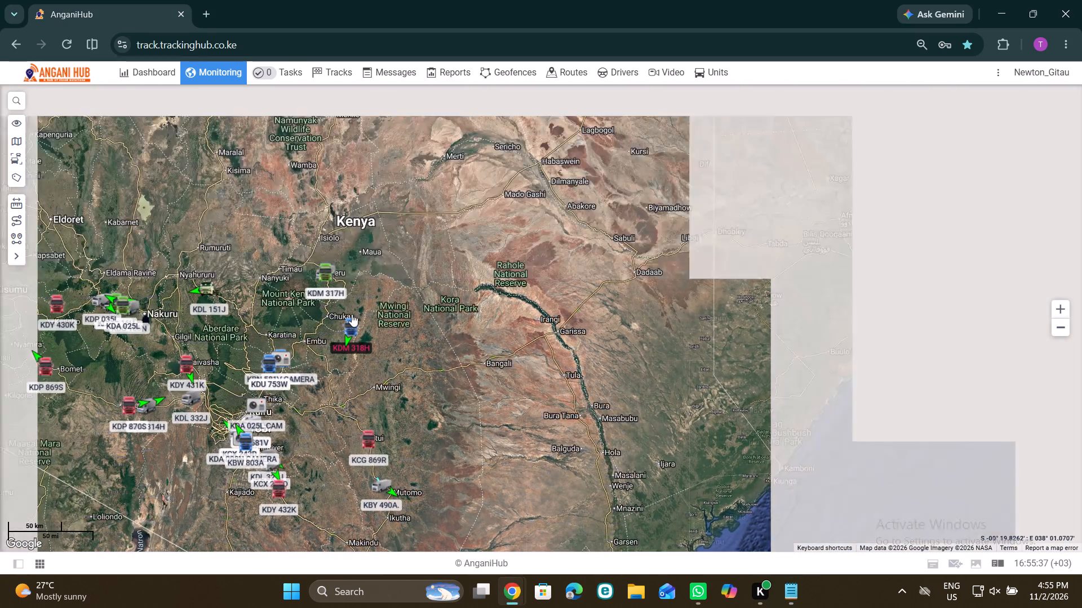
{"action": "scroll", "coordinate": [352, 314], "scroll_direction": "up", "scroll_amount": 4}
{"action": "scroll", "coordinate": [370, 338], "scroll_direction": "down", "scroll_amount": 1}
{"action": "scroll", "coordinate": [371, 338], "scroll_direction": "up", "scroll_amount": 3}
{"action": "left_click_drag", "start_coordinate": [276, 335], "coordinate": [426, 369]}
{"action": "scroll", "coordinate": [400, 276], "scroll_direction": "up", "scroll_amount": 1}
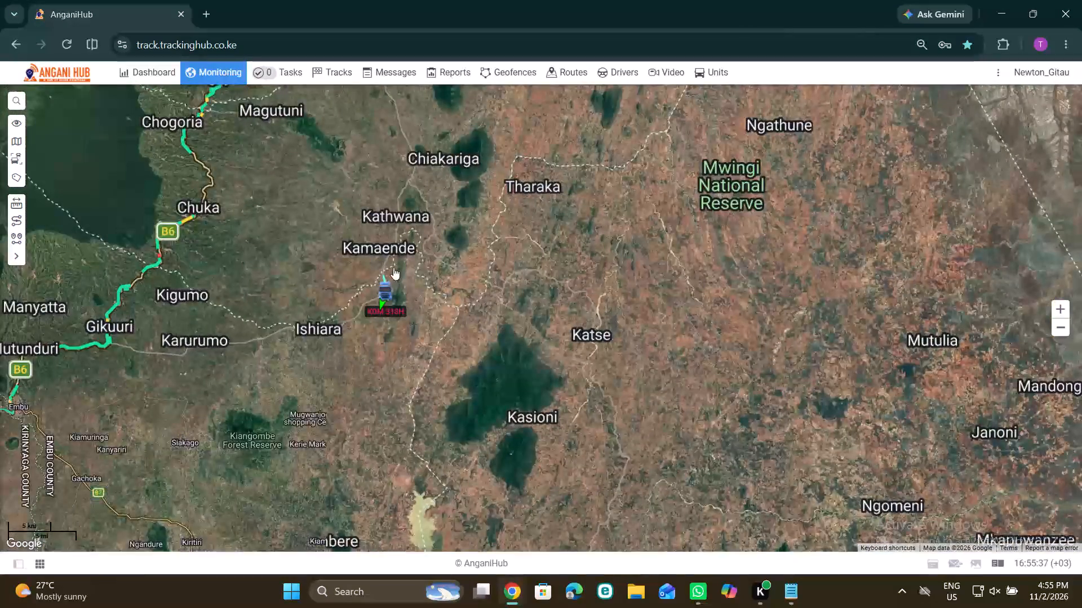
{"action": "scroll", "coordinate": [393, 267], "scroll_direction": "up", "scroll_amount": 2}
{"action": "left_click_drag", "start_coordinate": [369, 323], "coordinate": [409, 307]}
{"action": "left_click", "coordinate": [388, 320]}
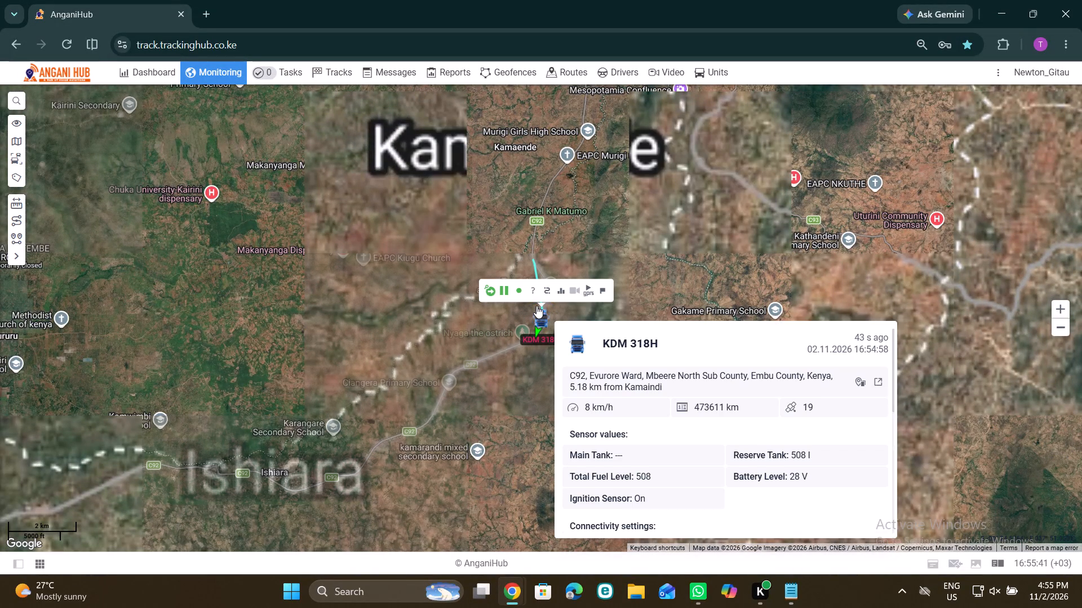
{"action": "key", "text": "shift+super+s"}
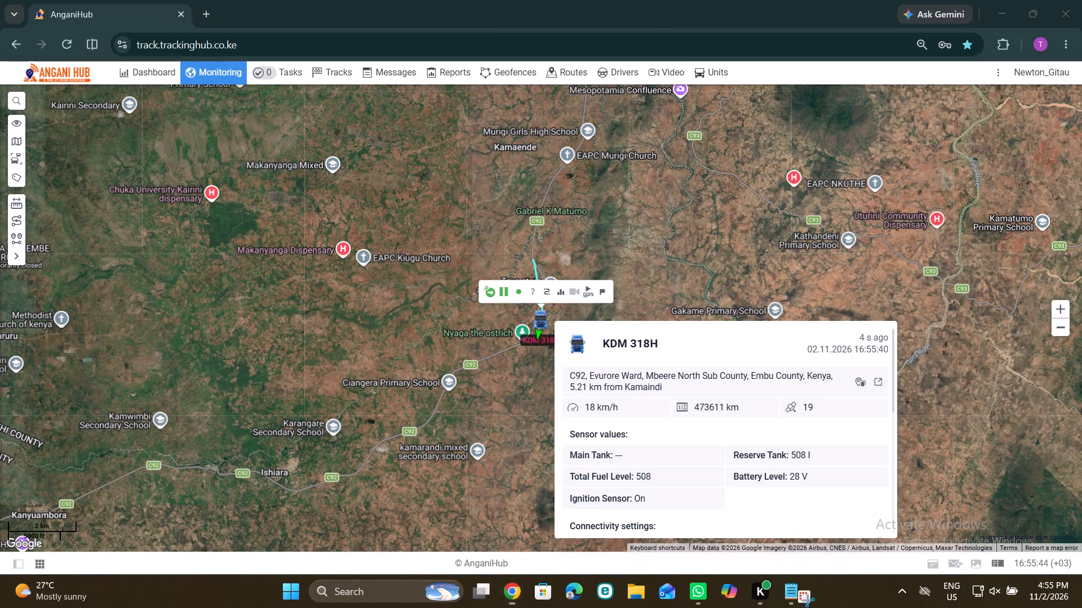
{"action": "double_click", "coordinate": [694, 336]}
{"action": "key", "text": "alt+Tab"}
{"action": "key", "text": "alt+Tab"}
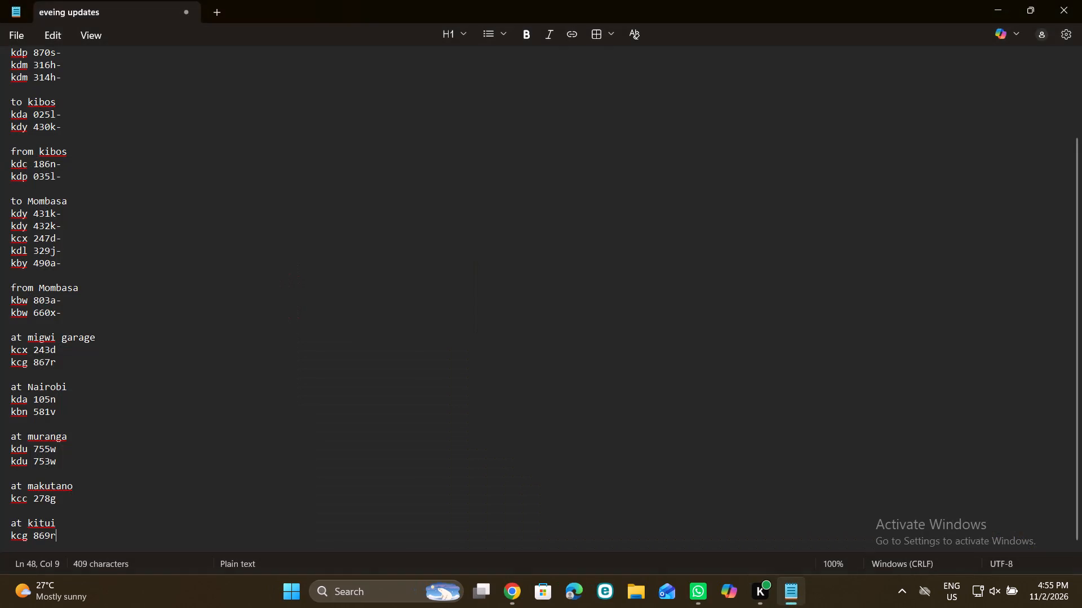
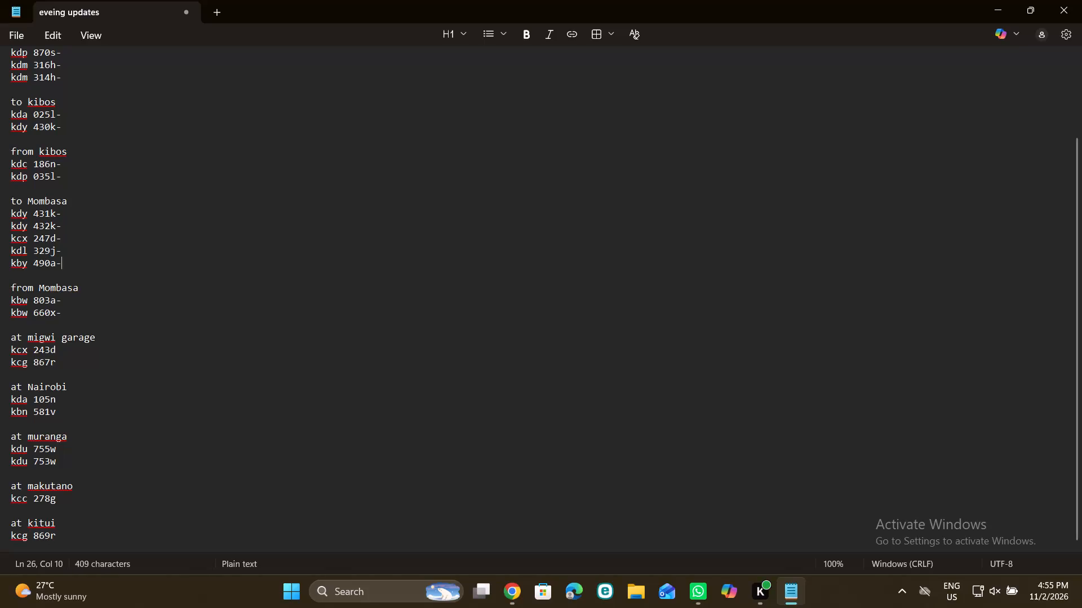
{"action": "key", "text": "Return"}
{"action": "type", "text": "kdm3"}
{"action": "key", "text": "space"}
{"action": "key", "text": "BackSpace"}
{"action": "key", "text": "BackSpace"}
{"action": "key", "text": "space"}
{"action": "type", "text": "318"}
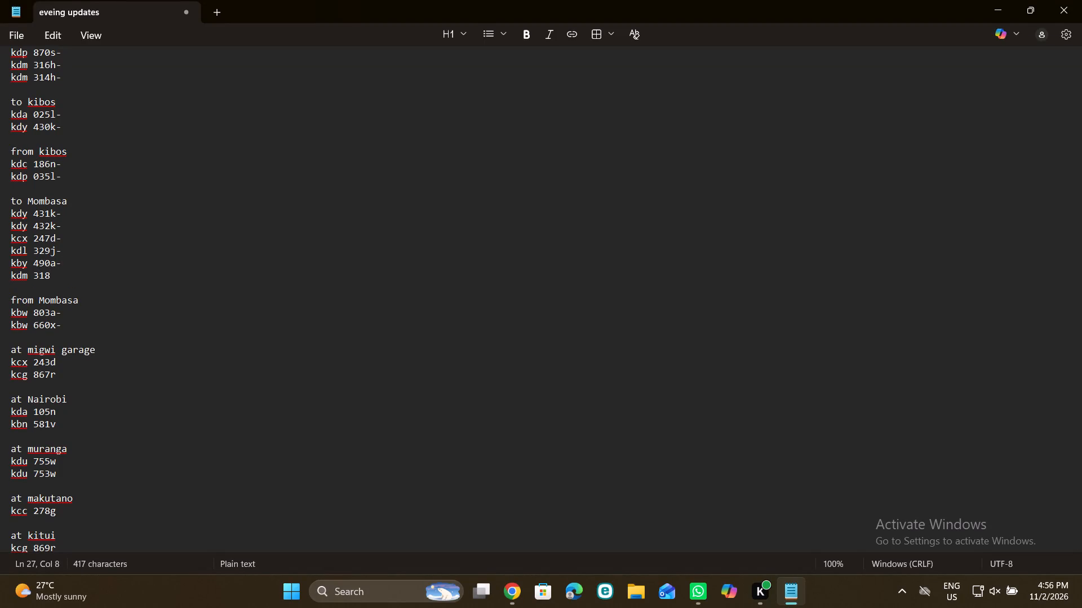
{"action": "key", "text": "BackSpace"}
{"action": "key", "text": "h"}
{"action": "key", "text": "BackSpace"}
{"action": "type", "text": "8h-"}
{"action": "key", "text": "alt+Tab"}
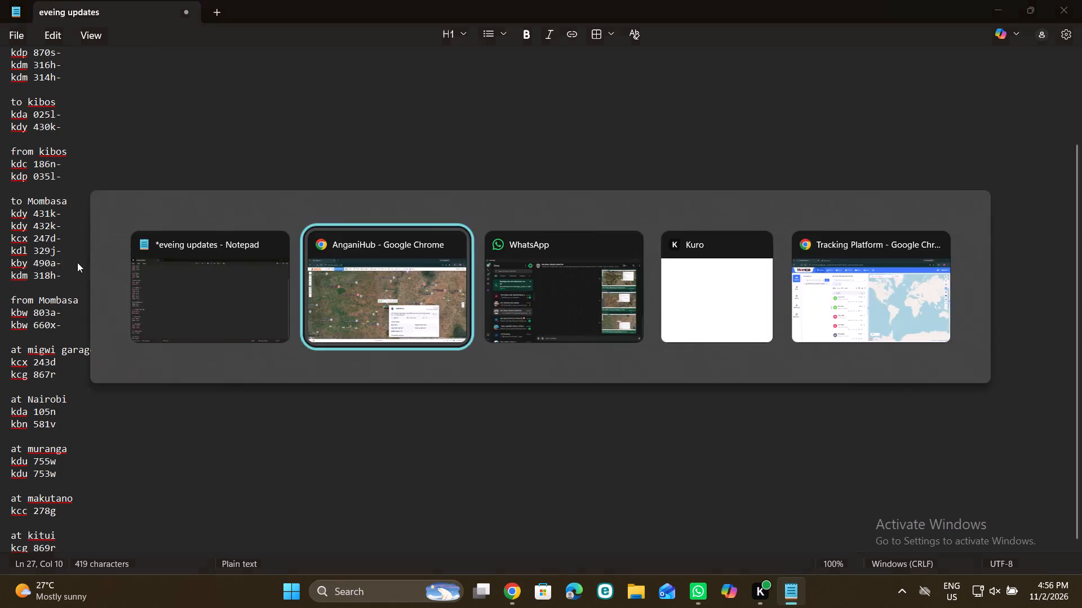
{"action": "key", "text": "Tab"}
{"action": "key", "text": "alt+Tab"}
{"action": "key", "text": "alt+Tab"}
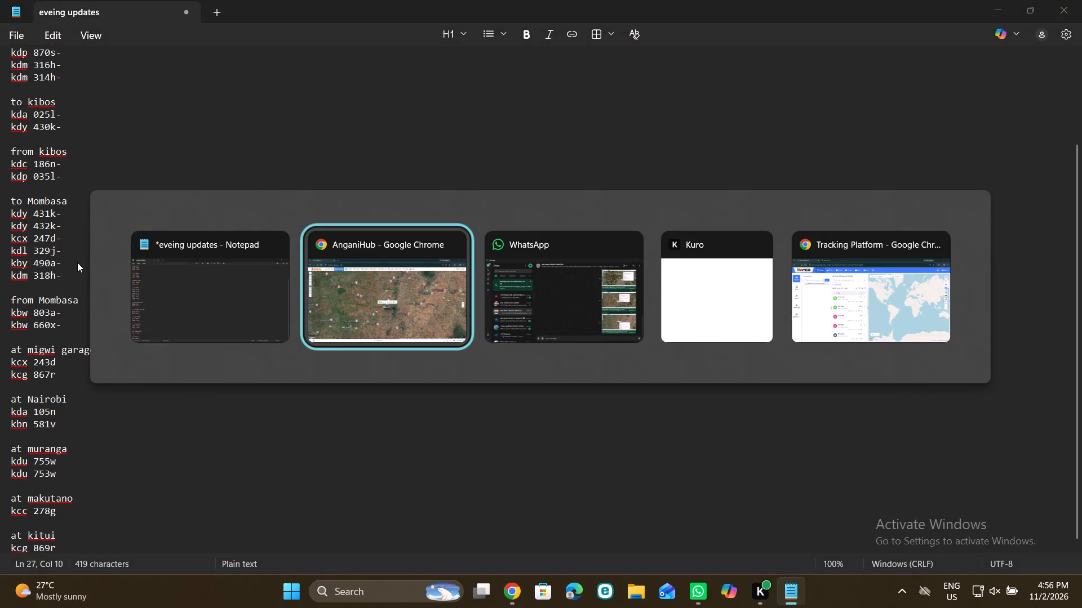
{"action": "scroll", "coordinate": [109, 185], "scroll_direction": "down", "scroll_amount": 9}
{"action": "left_click_drag", "start_coordinate": [235, 338], "coordinate": [325, 419]}
{"action": "scroll", "coordinate": [312, 324], "scroll_direction": "down", "scroll_amount": 2}
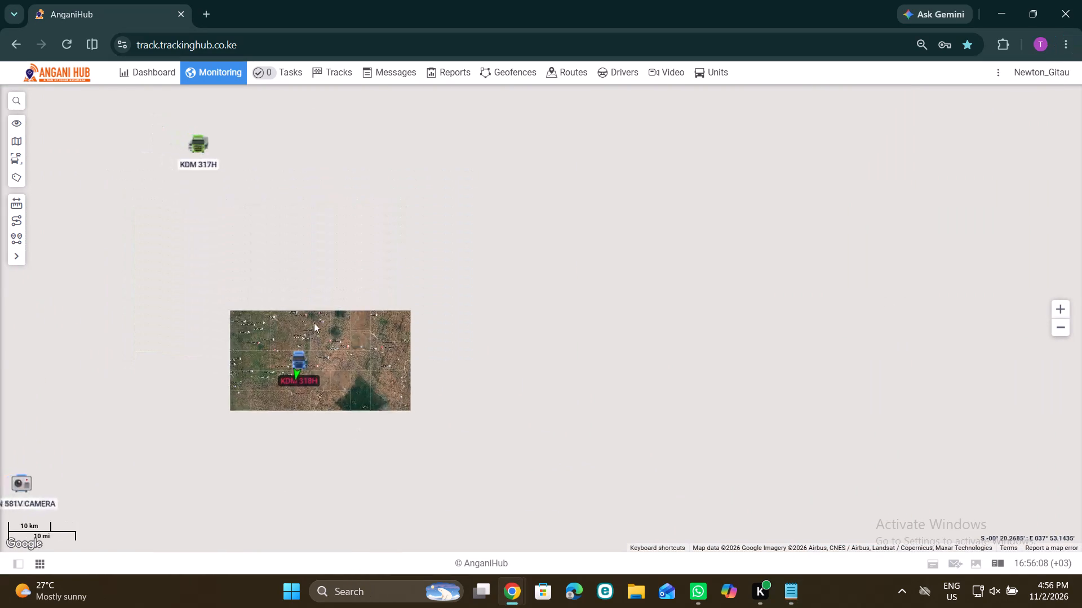
{"action": "left_click_drag", "start_coordinate": [338, 342], "coordinate": [498, 387]}
{"action": "left_click_drag", "start_coordinate": [397, 341], "coordinate": [472, 346]}
{"action": "scroll", "coordinate": [408, 234], "scroll_direction": "up", "scroll_amount": 8}
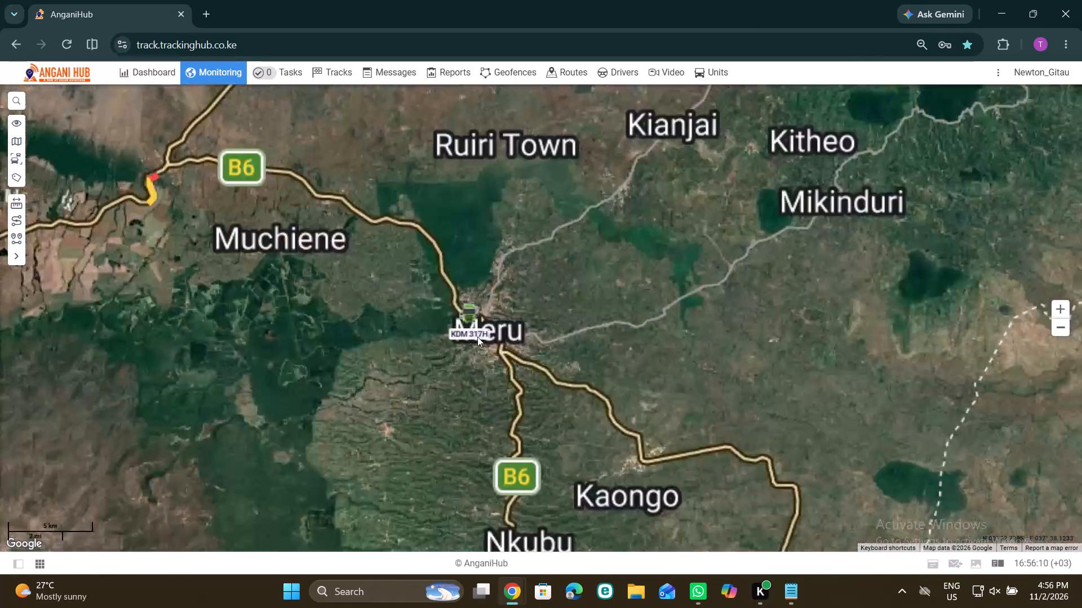
{"action": "scroll", "coordinate": [477, 337], "scroll_direction": "up", "scroll_amount": 14}
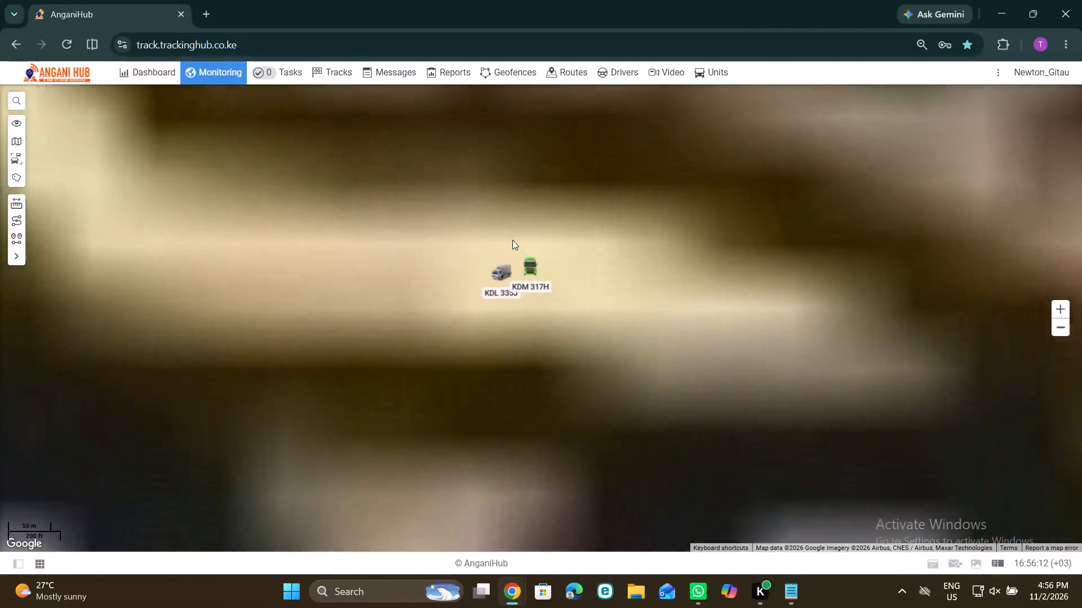
{"action": "left_click", "coordinate": [562, 292]}
{"action": "left_click", "coordinate": [545, 278]}
{"action": "left_click", "coordinate": [504, 282]}
{"action": "left_click", "coordinate": [493, 324]}
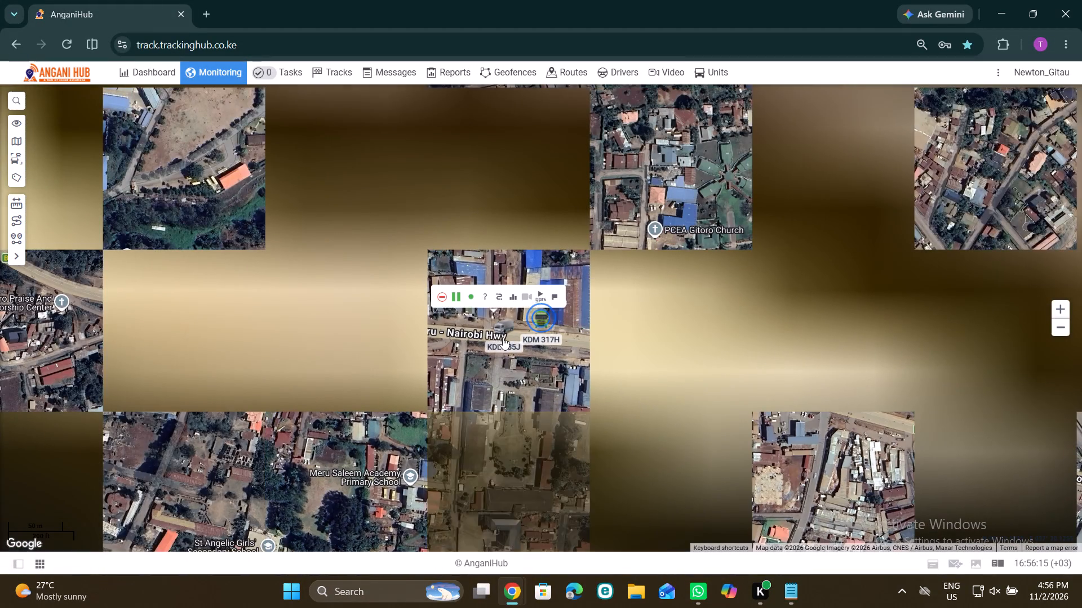
{"action": "key", "text": "alt+Tab"}
{"action": "scroll", "coordinate": [101, 328], "scroll_direction": "down", "scroll_amount": 4}
{"action": "scroll", "coordinate": [102, 384], "scroll_direction": "down", "scroll_amount": 3}
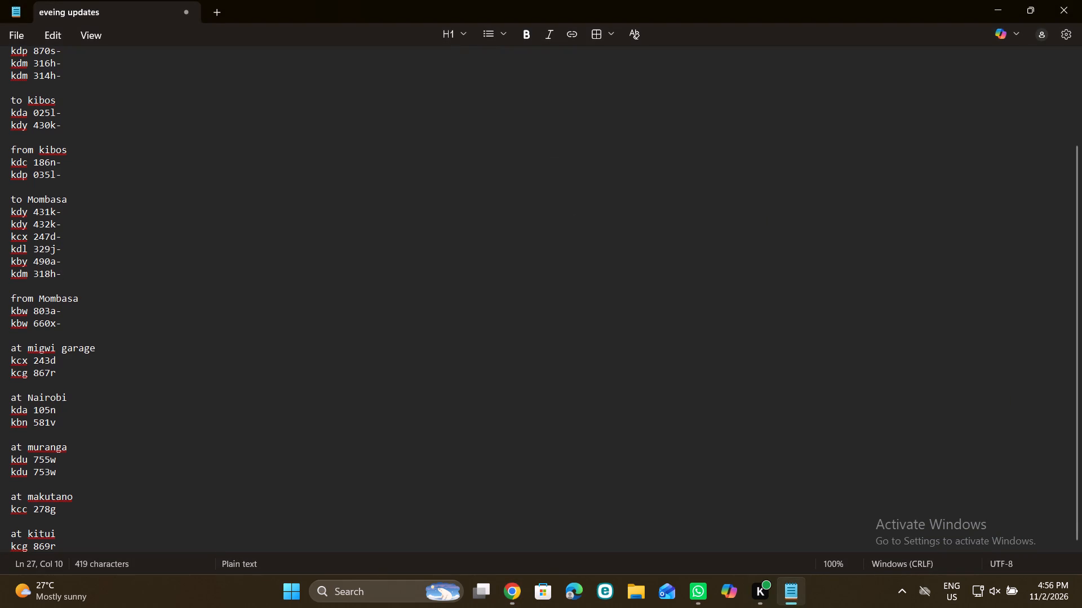
{"action": "left_click", "coordinate": [83, 548]}
{"action": "key", "text": "Return"}
{"action": "key", "text": "Return"}
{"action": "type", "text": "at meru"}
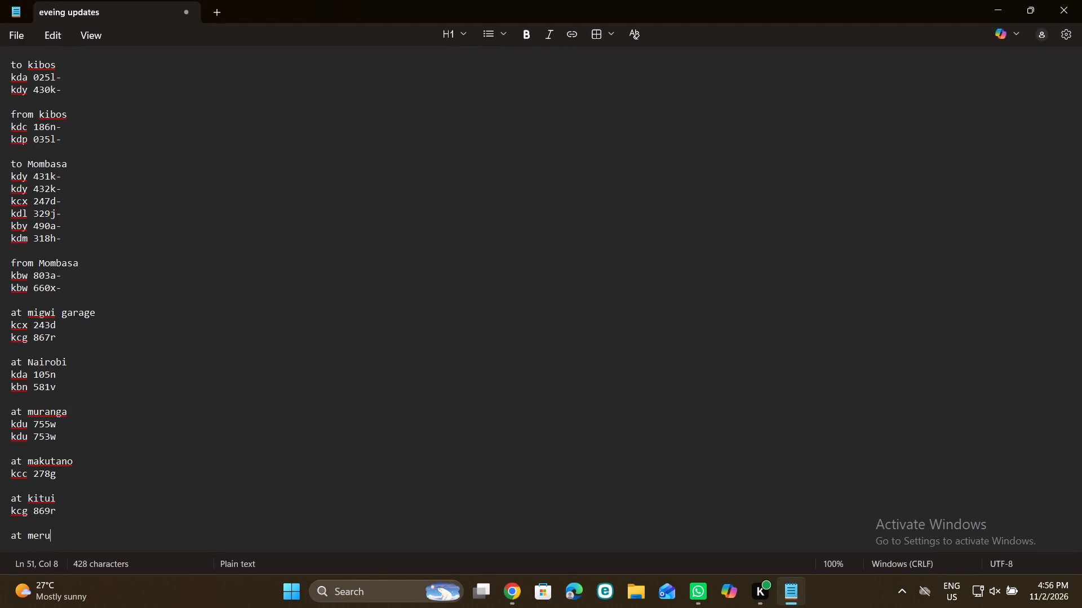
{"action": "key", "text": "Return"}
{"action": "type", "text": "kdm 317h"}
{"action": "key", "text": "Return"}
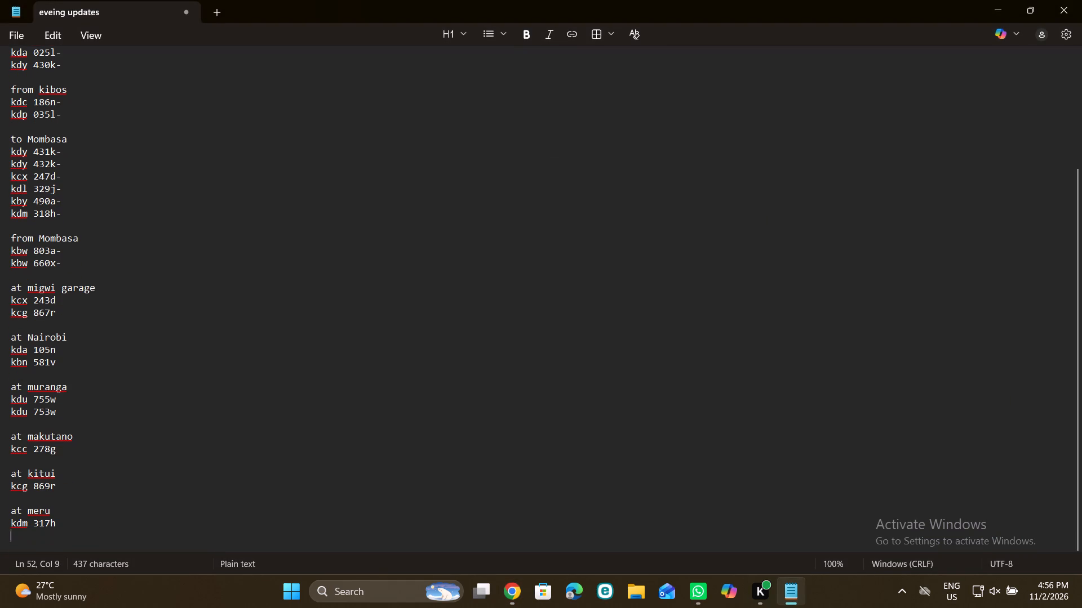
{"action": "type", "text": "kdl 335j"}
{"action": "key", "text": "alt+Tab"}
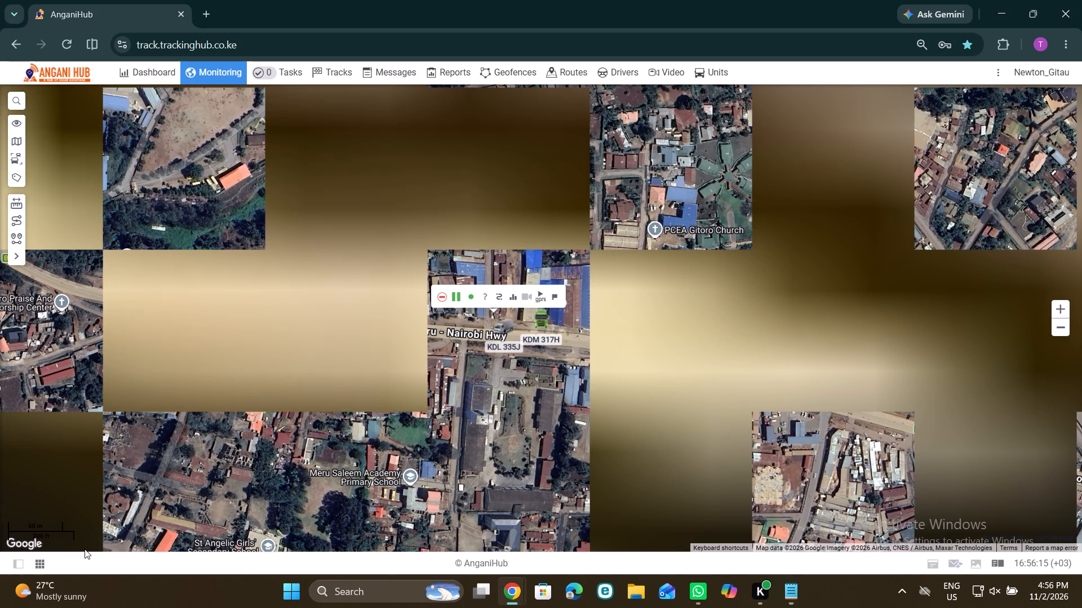
{"action": "scroll", "coordinate": [371, 504], "scroll_direction": "down", "scroll_amount": 16}
{"action": "left_click_drag", "start_coordinate": [463, 388], "coordinate": [529, 341]}
{"action": "scroll", "coordinate": [571, 318], "scroll_direction": "down", "scroll_amount": 1}
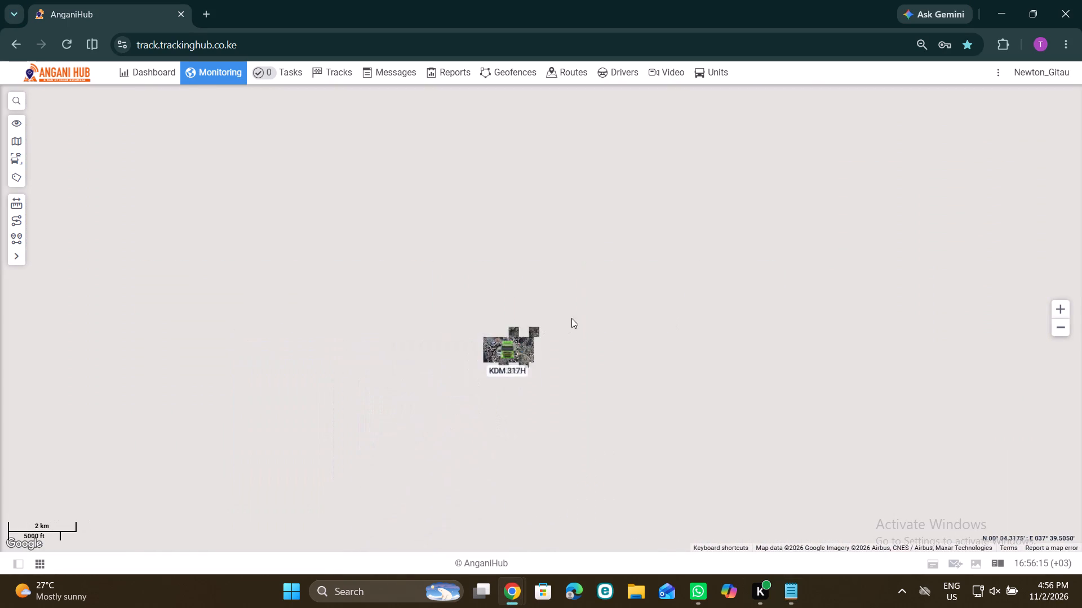
{"action": "scroll", "coordinate": [571, 318], "scroll_direction": "down", "scroll_amount": 2}
{"action": "scroll", "coordinate": [530, 352], "scroll_direction": "down", "scroll_amount": 2}
{"action": "left_click_drag", "start_coordinate": [505, 375], "coordinate": [570, 334]}
{"action": "left_click_drag", "start_coordinate": [565, 337], "coordinate": [623, 307]}
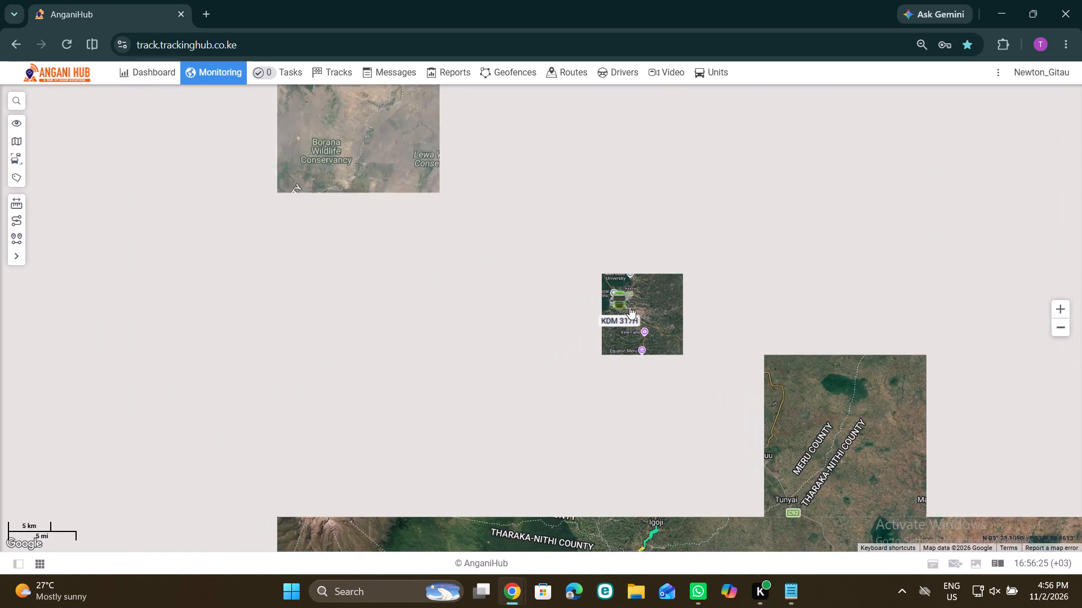
{"action": "scroll", "coordinate": [614, 324], "scroll_direction": "down", "scroll_amount": 2}
{"action": "left_click_drag", "start_coordinate": [496, 365], "coordinate": [513, 346]}
{"action": "left_click_drag", "start_coordinate": [318, 351], "coordinate": [440, 320]}
{"action": "left_click_drag", "start_coordinate": [295, 370], "coordinate": [380, 340]}
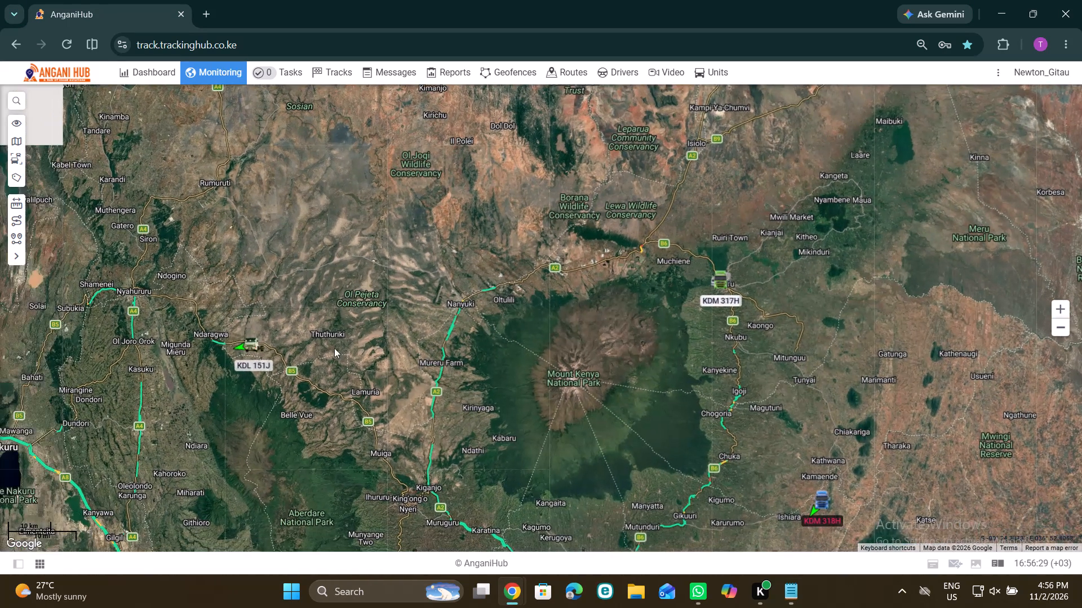
{"action": "left_click_drag", "start_coordinate": [322, 354], "coordinate": [383, 338]}
{"action": "left_click_drag", "start_coordinate": [277, 368], "coordinate": [335, 359]}
{"action": "scroll", "coordinate": [344, 352], "scroll_direction": "up", "scroll_amount": 5}
{"action": "left_click", "coordinate": [388, 283]}
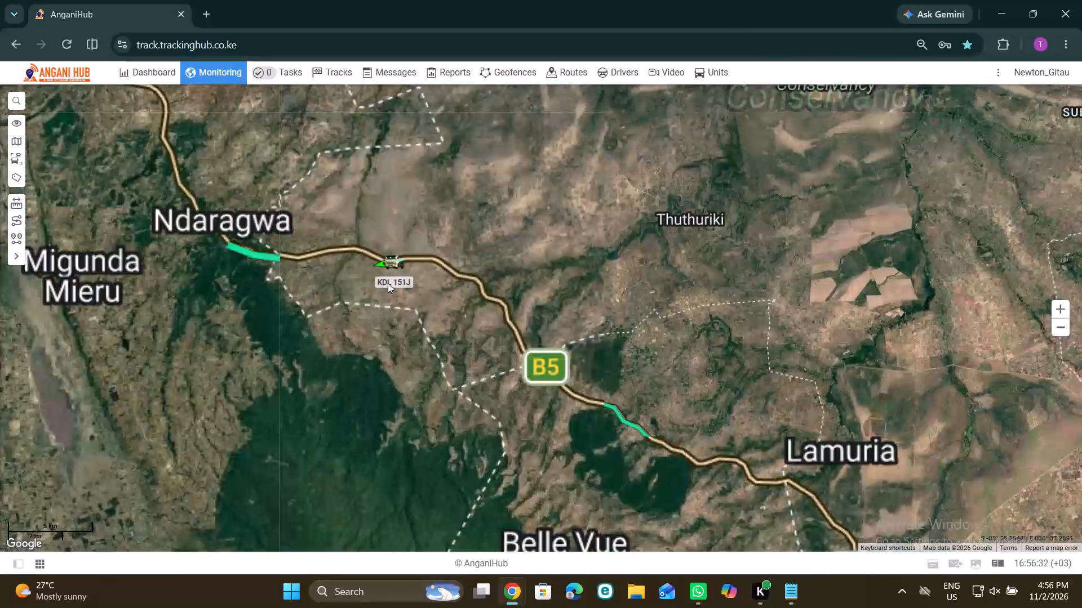
{"action": "left_click", "coordinate": [397, 263]}
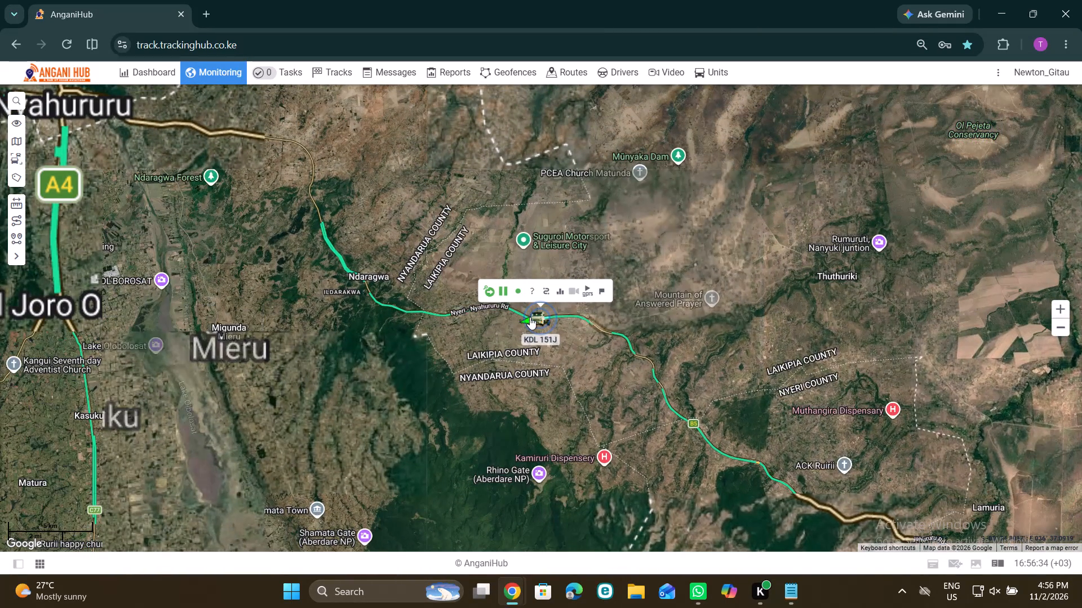
{"action": "key", "text": "shift+super+s"}
{"action": "triple_click", "coordinate": [750, 319]}
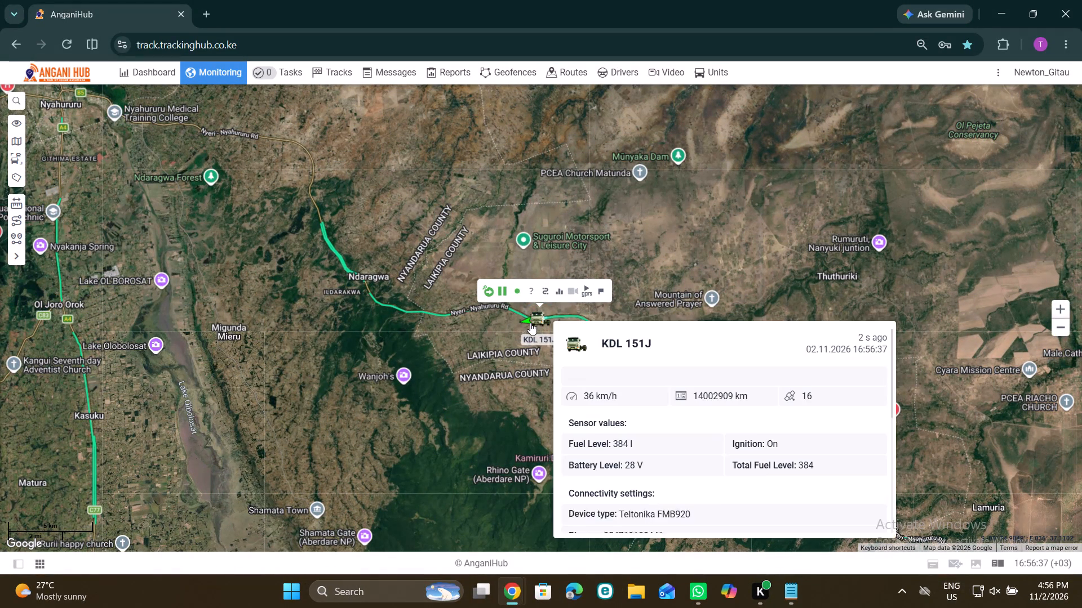
{"action": "key", "text": "shift+super+s"}
{"action": "double_click", "coordinate": [705, 347]}
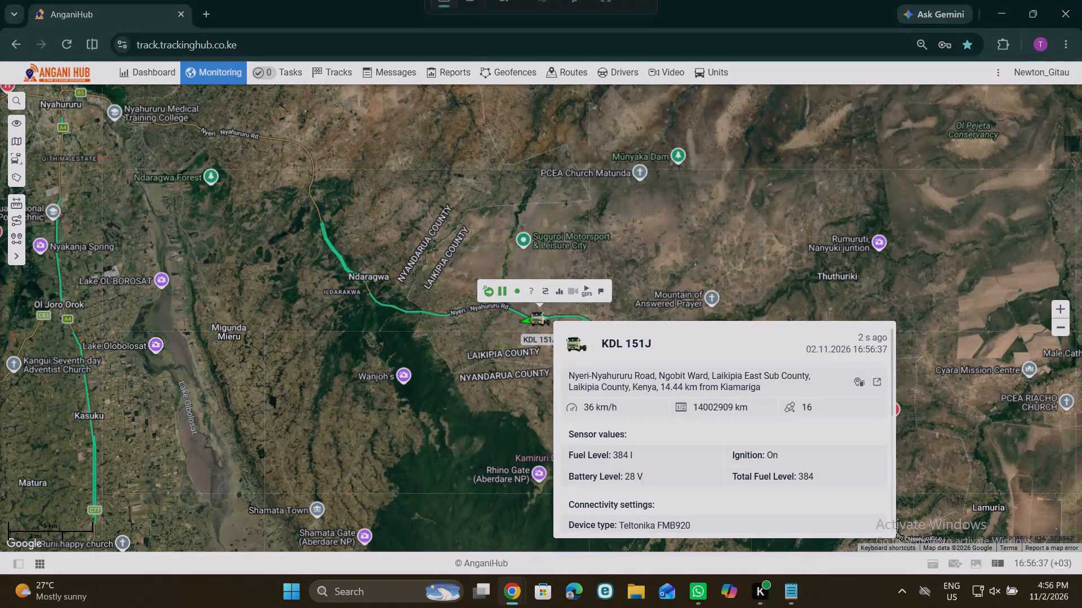
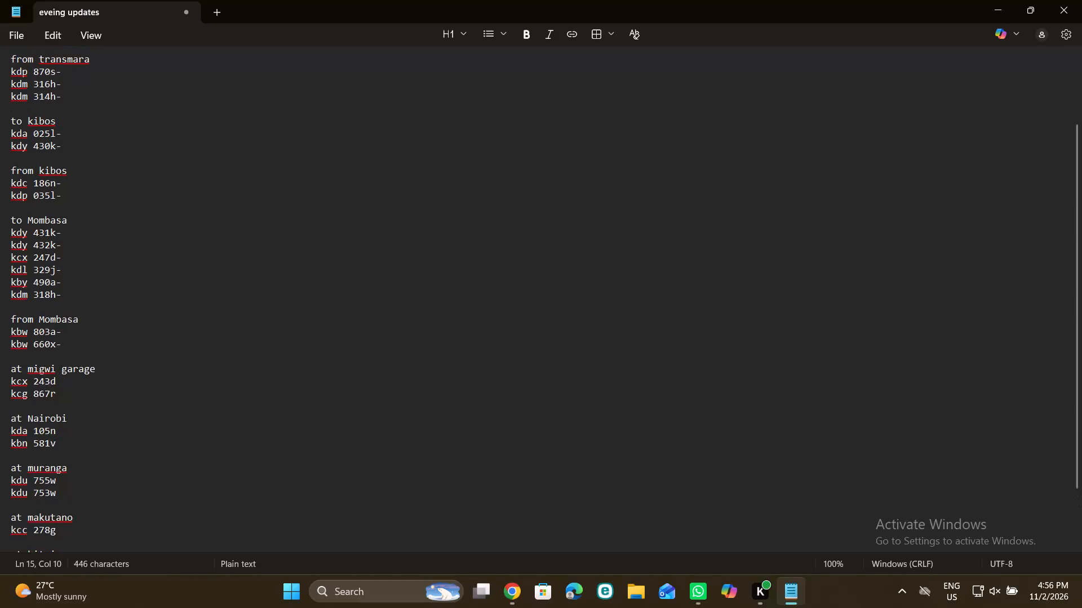
Add "kdl 151j-" as a new line at the end of the "to kibos" list in the evening updates note.
{"action": "key", "text": "Return"}
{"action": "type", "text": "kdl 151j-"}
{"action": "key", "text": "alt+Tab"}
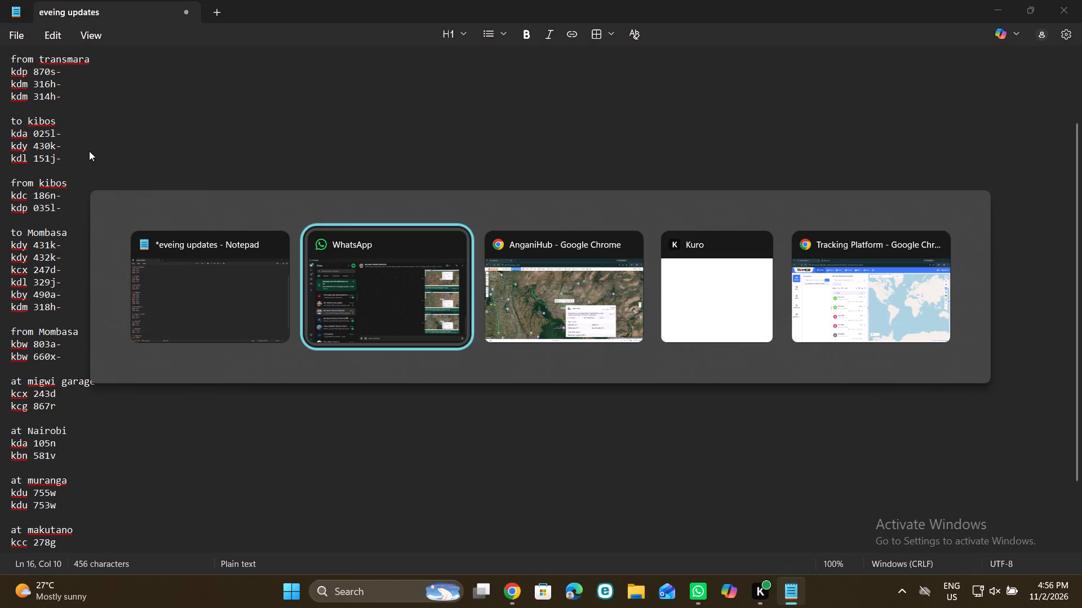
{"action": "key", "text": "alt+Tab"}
{"action": "scroll", "coordinate": [254, 142], "scroll_direction": "down", "scroll_amount": 8}
{"action": "scroll", "coordinate": [332, 204], "scroll_direction": "up", "scroll_amount": 1}
{"action": "scroll", "coordinate": [388, 195], "scroll_direction": "down", "scroll_amount": 10}
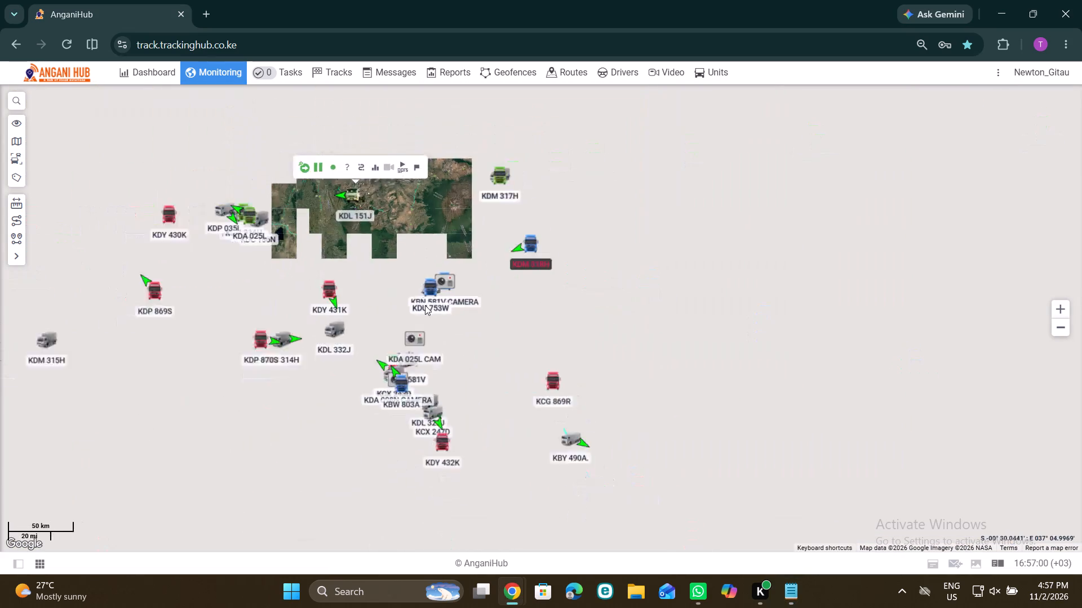
{"action": "left_click_drag", "start_coordinate": [413, 366], "coordinate": [429, 315]}
{"action": "scroll", "coordinate": [489, 359], "scroll_direction": "up", "scroll_amount": 5}
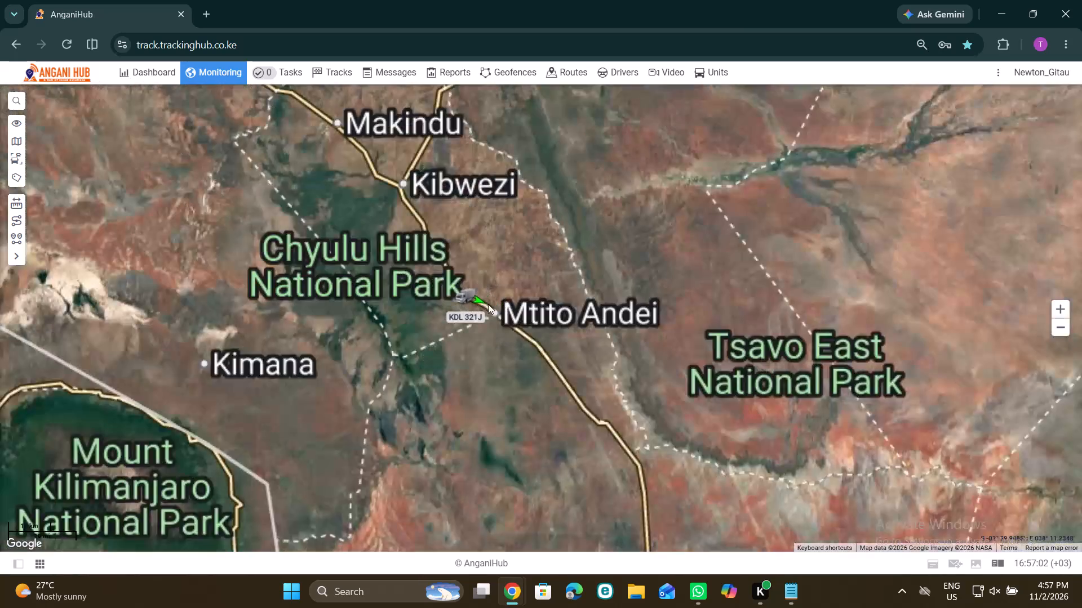
{"action": "scroll", "coordinate": [488, 304], "scroll_direction": "up", "scroll_amount": 1}
{"action": "left_click", "coordinate": [438, 302]}
{"action": "scroll", "coordinate": [440, 291], "scroll_direction": "up", "scroll_amount": 3}
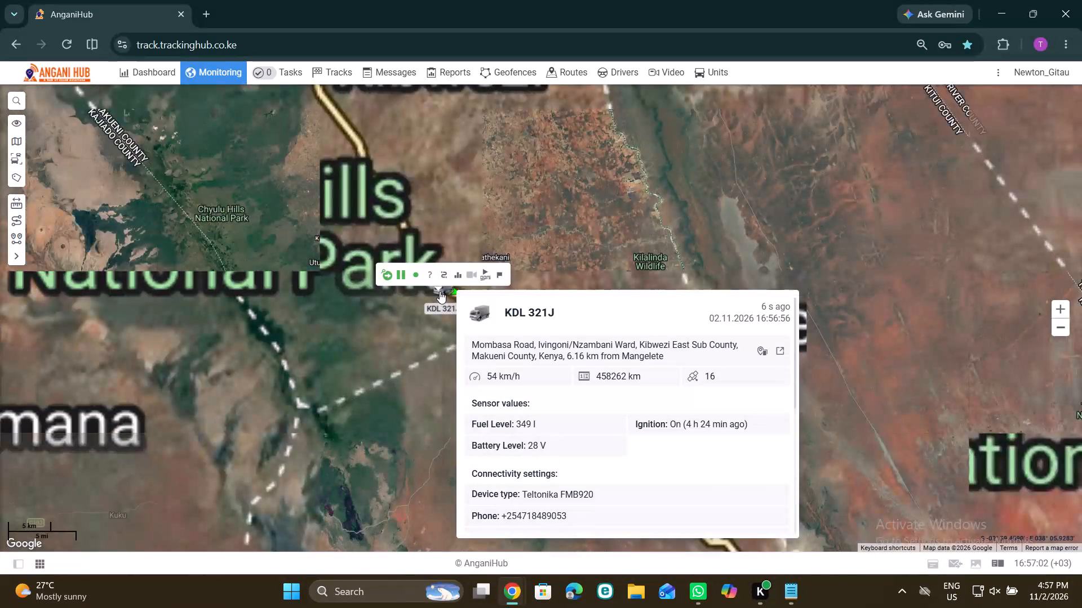
{"action": "scroll", "coordinate": [440, 291], "scroll_direction": "up", "scroll_amount": 4}
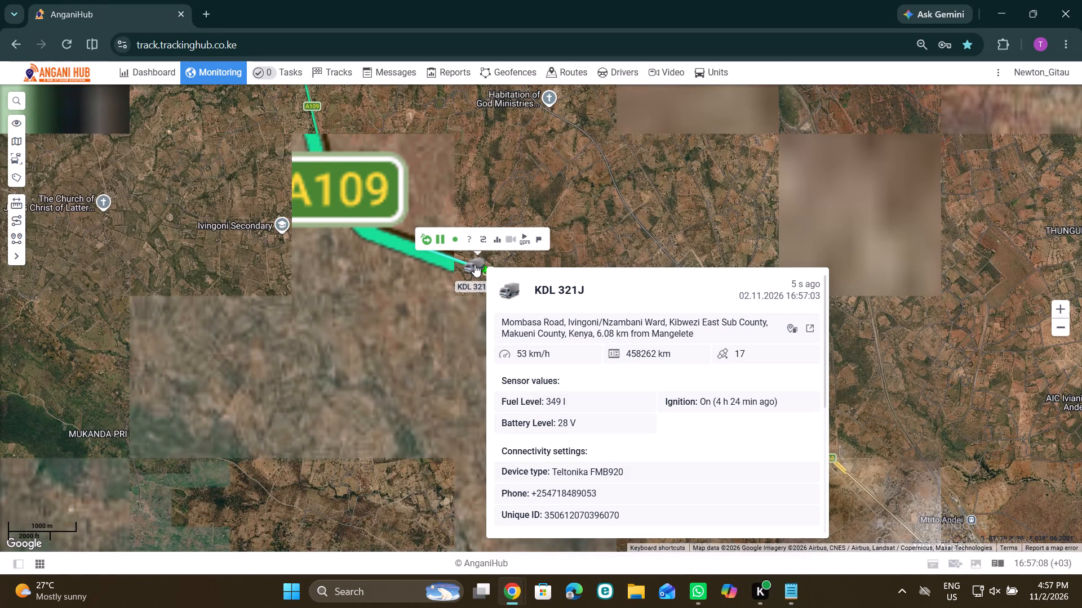
{"action": "key", "text": "shift+super+s"}
{"action": "left_click", "coordinate": [688, 283]}
{"action": "triple_click", "coordinate": [688, 283]}
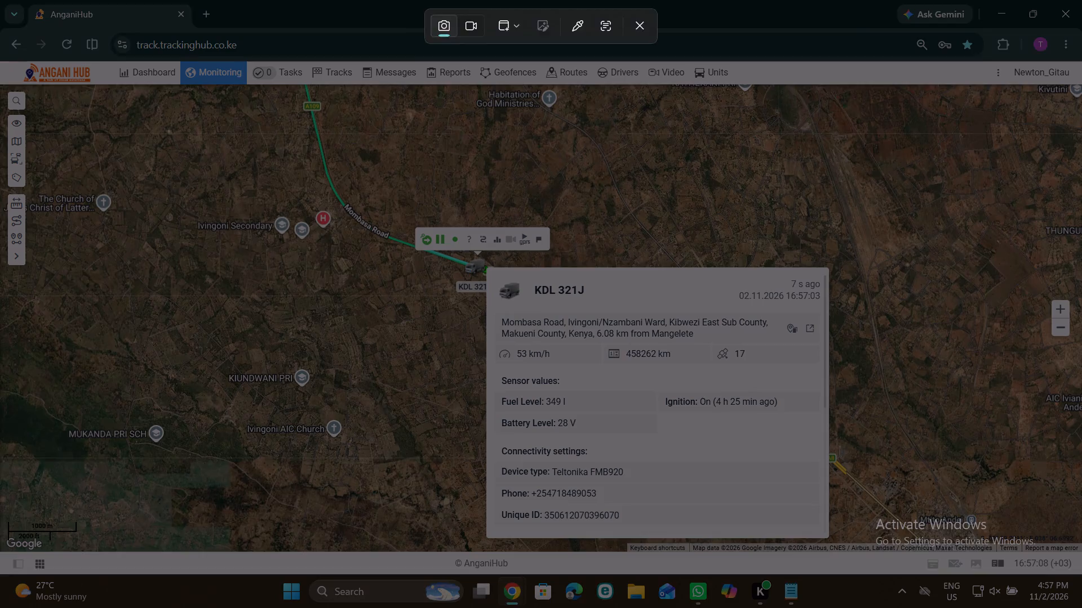
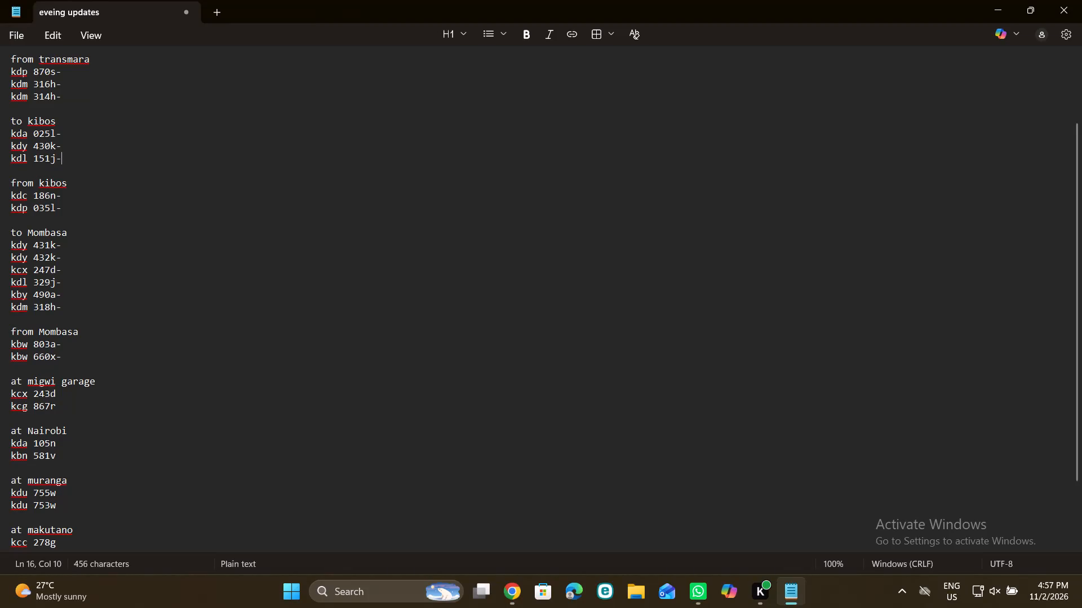
{"action": "left_click", "coordinate": [94, 301]}
{"action": "left_click", "coordinate": [92, 312]}
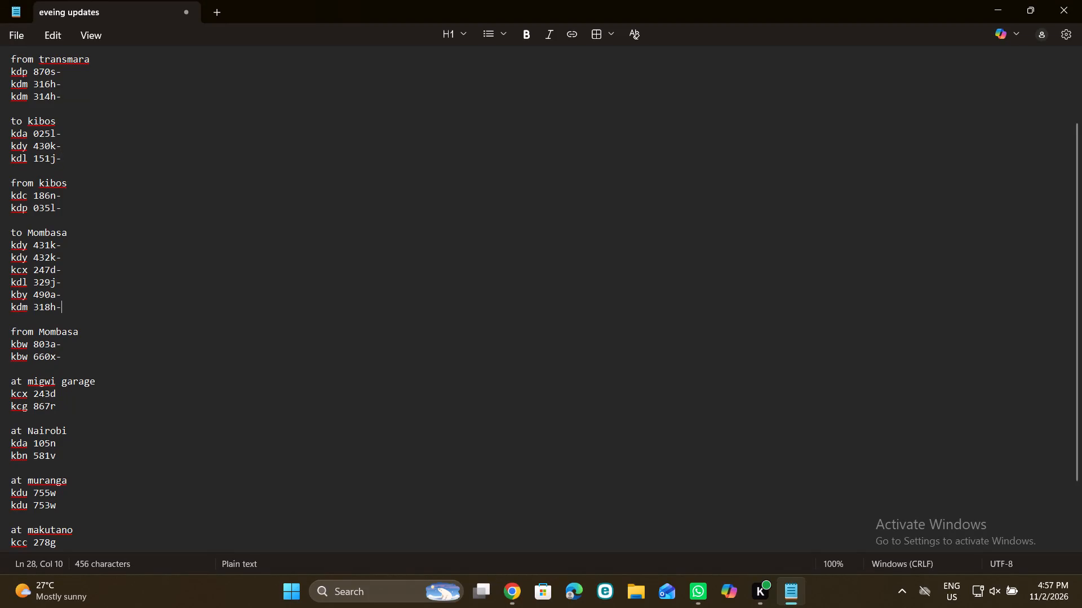
{"action": "key", "text": "Return"}
{"action": "key", "text": "ctrl+v"}
{"action": "key", "text": "minus"}
Switch to the AnganiHub map and look over the vehicles along the road from Mtito Andei down to Mombasa.
{"action": "key", "text": "alt+Tab"}
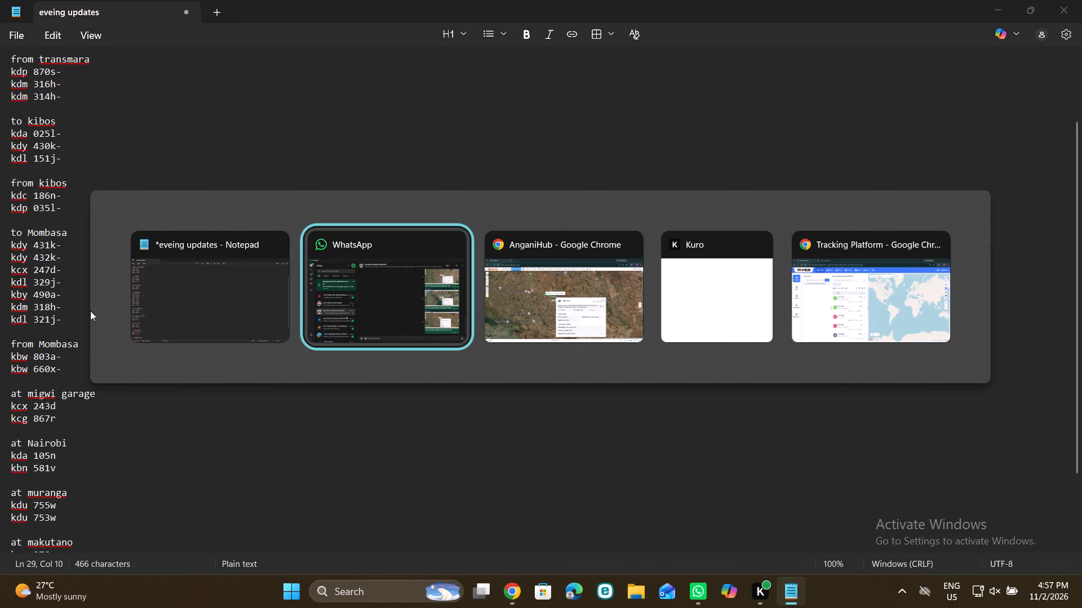
{"action": "key", "text": "alt+Tab"}
{"action": "scroll", "coordinate": [204, 342], "scroll_direction": "down", "scroll_amount": 2}
{"action": "scroll", "coordinate": [206, 373], "scroll_direction": "up", "scroll_amount": 1}
{"action": "scroll", "coordinate": [206, 373], "scroll_direction": "down", "scroll_amount": 6}
{"action": "left_click_drag", "start_coordinate": [293, 476], "coordinate": [319, 391]}
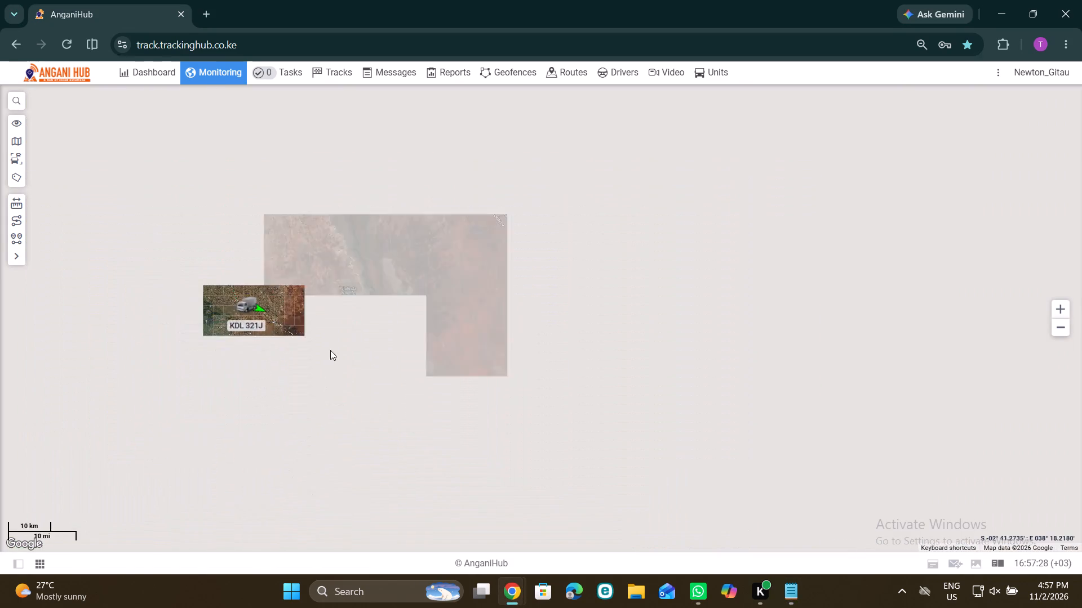
{"action": "scroll", "coordinate": [330, 350], "scroll_direction": "down", "scroll_amount": 2}
{"action": "left_click_drag", "start_coordinate": [348, 464], "coordinate": [369, 329]}
{"action": "left_click", "coordinate": [473, 426]}
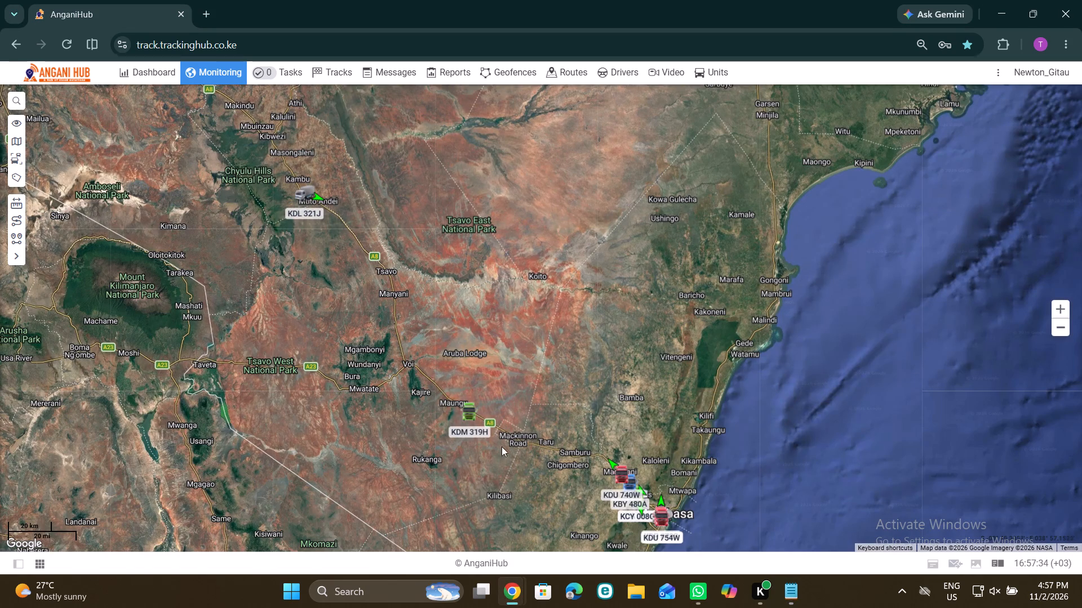
{"action": "left_click_drag", "start_coordinate": [500, 454], "coordinate": [497, 385]}
{"action": "scroll", "coordinate": [670, 380], "scroll_direction": "up", "scroll_amount": 2}
{"action": "left_click_drag", "start_coordinate": [673, 553], "coordinate": [640, 473]}
{"action": "scroll", "coordinate": [643, 551], "scroll_direction": "up", "scroll_amount": 3}
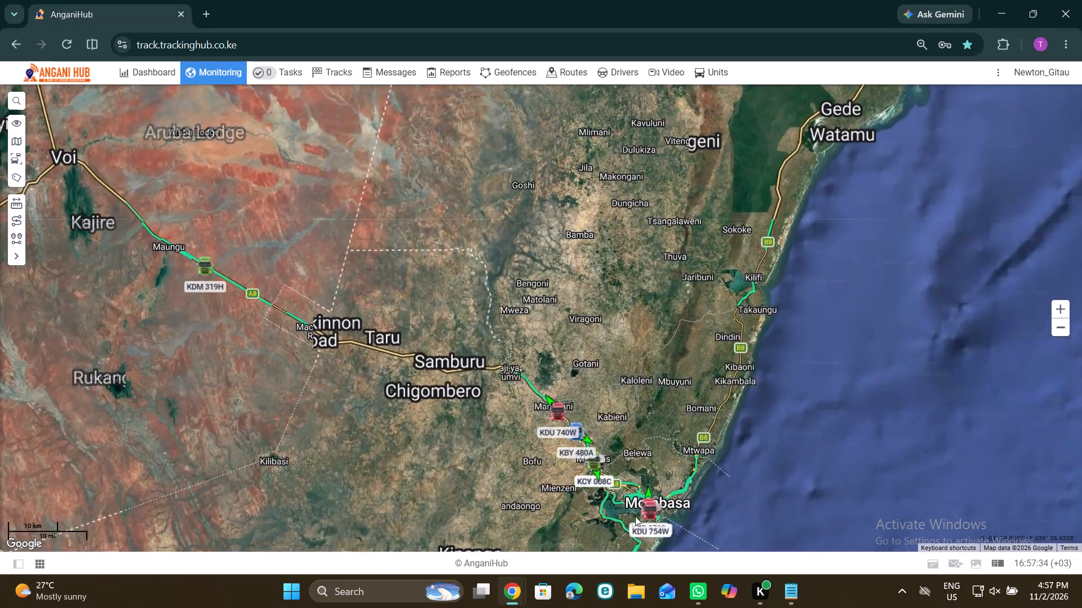
{"action": "scroll", "coordinate": [629, 491], "scroll_direction": "up", "scroll_amount": 3}
{"action": "left_click_drag", "start_coordinate": [668, 461], "coordinate": [642, 405]}
{"action": "scroll", "coordinate": [753, 423], "scroll_direction": "up", "scroll_amount": 5}
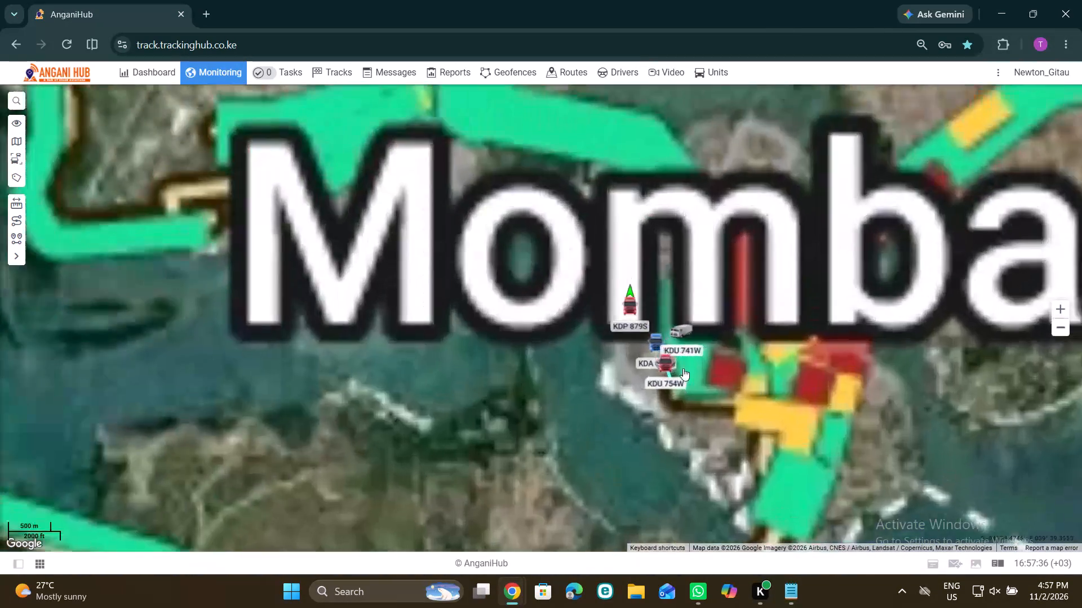
Return to the evening updates note and add an "at Mombasa" heading as a new section below the "from Mombasa" list.
{"action": "key", "text": "alt+Tab"}
{"action": "scroll", "coordinate": [142, 342], "scroll_direction": "down", "scroll_amount": 2}
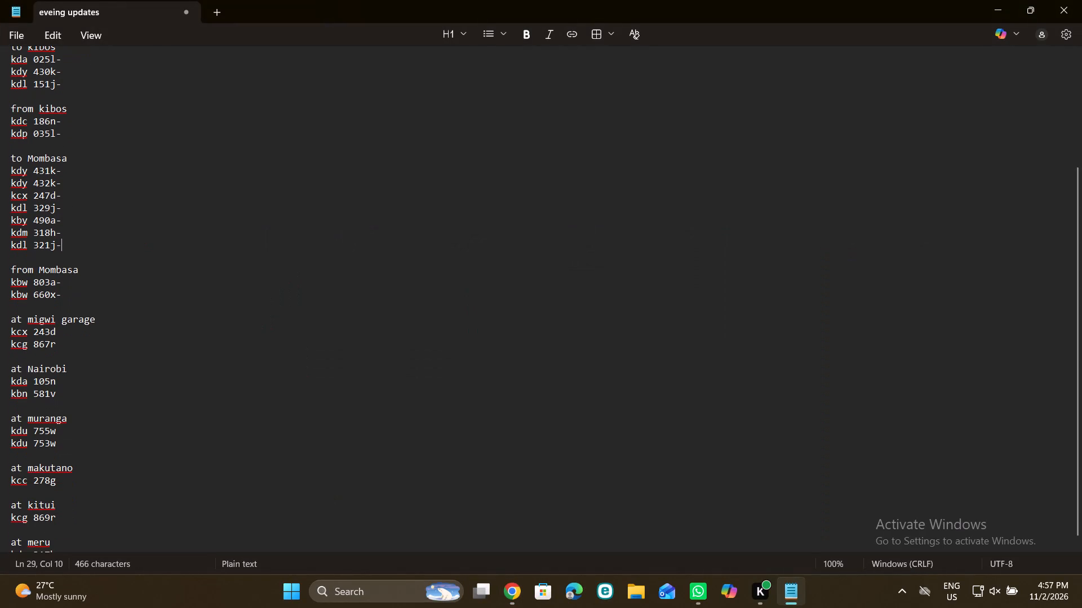
{"action": "left_click", "coordinate": [86, 281]}
{"action": "left_click", "coordinate": [79, 297]}
{"action": "key", "text": "Return"}
{"action": "key", "text": "Return"}
{"action": "type", "text": "at mombassa"}
{"action": "key", "text": "BackSpace"}
{"action": "key", "text": "BackSpace"}
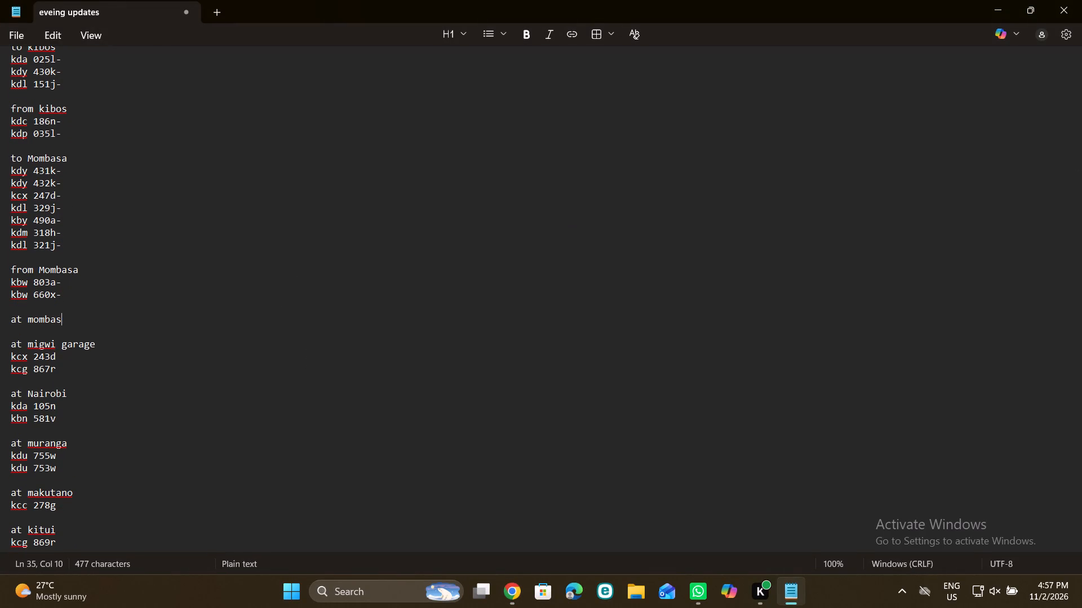
{"action": "key", "text": "a"}
{"action": "key", "text": "Return"}
{"action": "key", "text": "alt+Tab"}
{"action": "scroll", "coordinate": [79, 297], "scroll_direction": "up", "scroll_amount": 1}
{"action": "scroll", "coordinate": [685, 313], "scroll_direction": "up", "scroll_amount": 2}
{"action": "left_click_drag", "start_coordinate": [847, 296], "coordinate": [323, 248]}
{"action": "scroll", "coordinate": [274, 240], "scroll_direction": "down", "scroll_amount": 2}
{"action": "scroll", "coordinate": [620, 326], "scroll_direction": "down", "scroll_amount": 2}
{"action": "scroll", "coordinate": [712, 348], "scroll_direction": "up", "scroll_amount": 9}
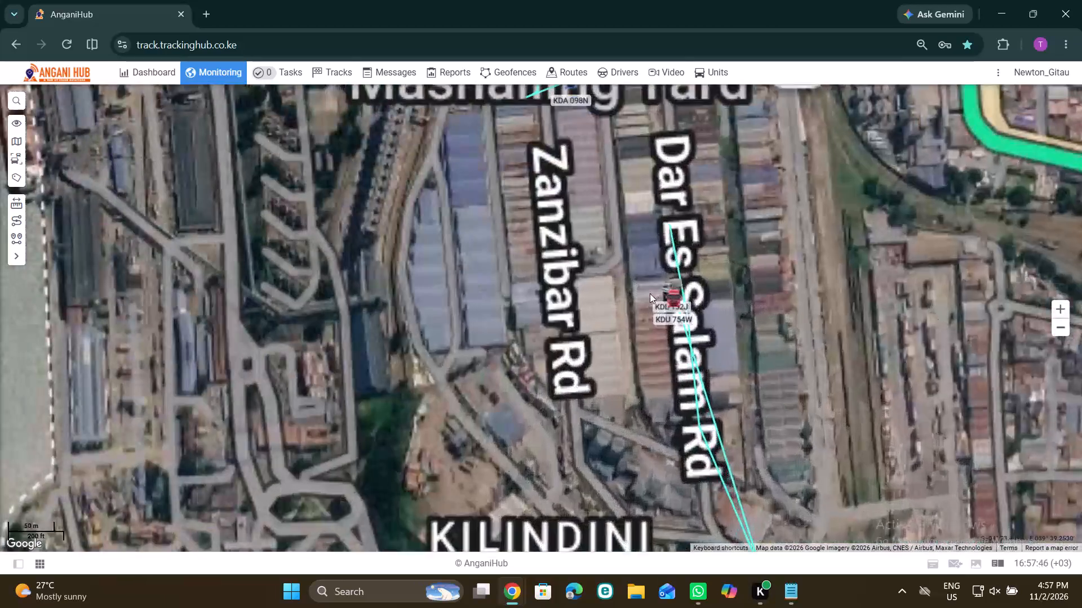
{"action": "left_click", "coordinate": [667, 271]}
{"action": "scroll", "coordinate": [684, 288], "scroll_direction": "up", "scroll_amount": 3}
{"action": "left_click", "coordinate": [626, 324]}
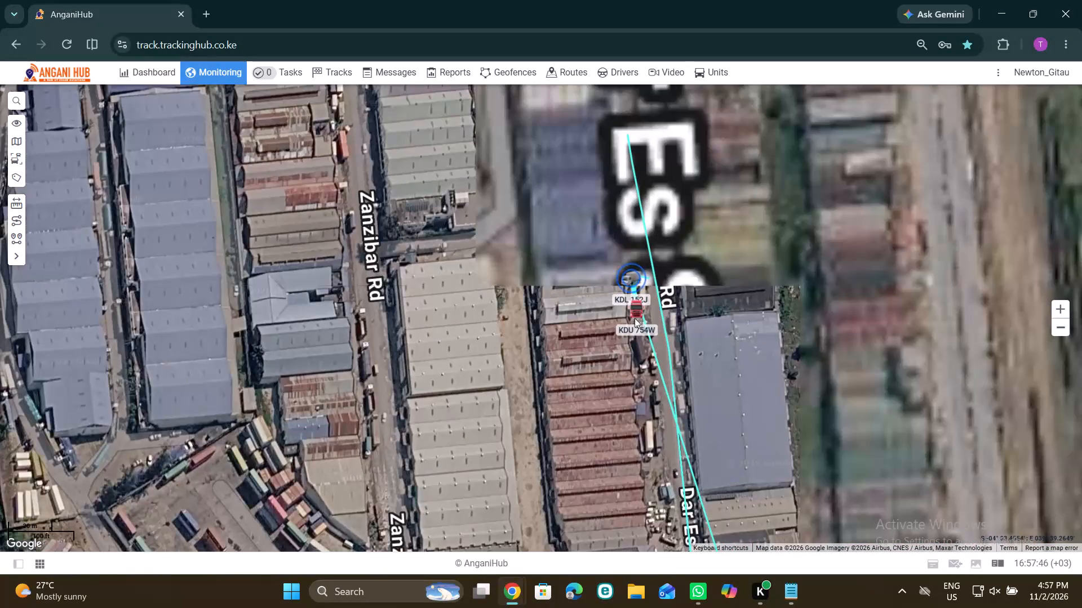
{"action": "left_click", "coordinate": [636, 315]}
{"action": "key", "text": "alt+Tab"}
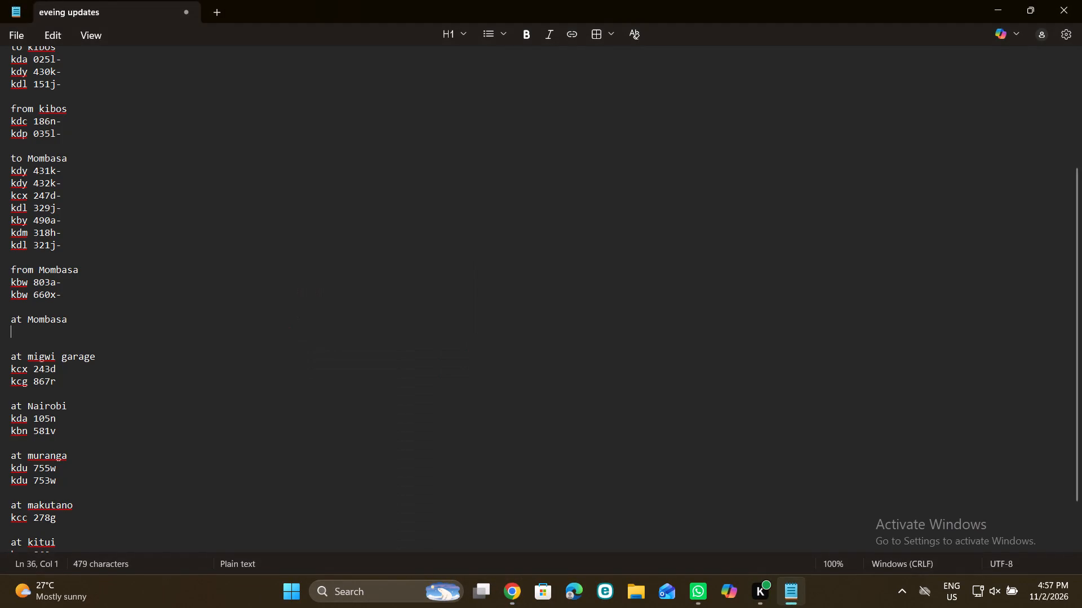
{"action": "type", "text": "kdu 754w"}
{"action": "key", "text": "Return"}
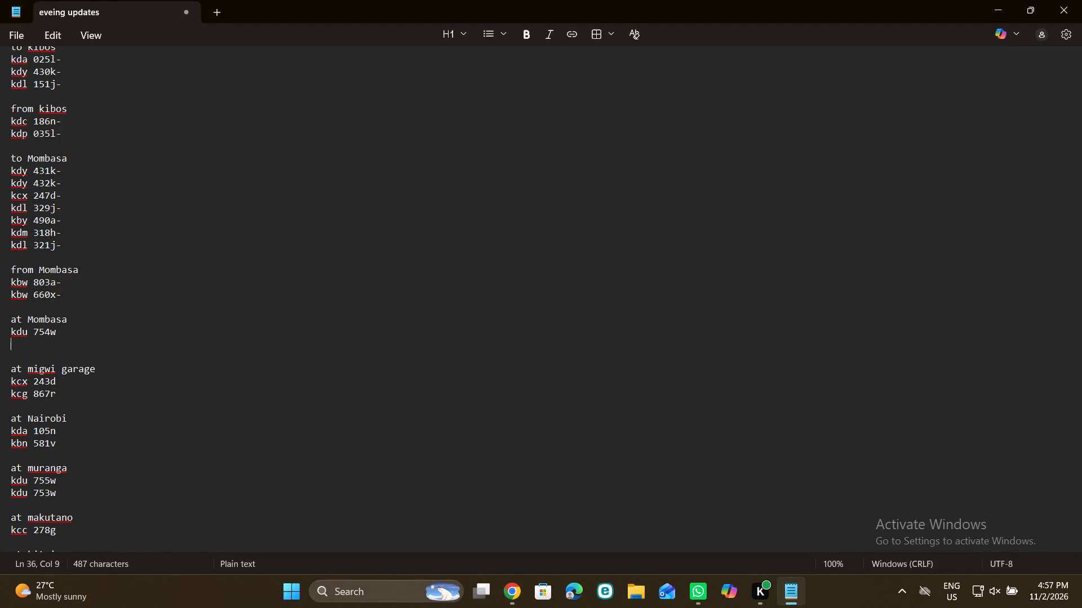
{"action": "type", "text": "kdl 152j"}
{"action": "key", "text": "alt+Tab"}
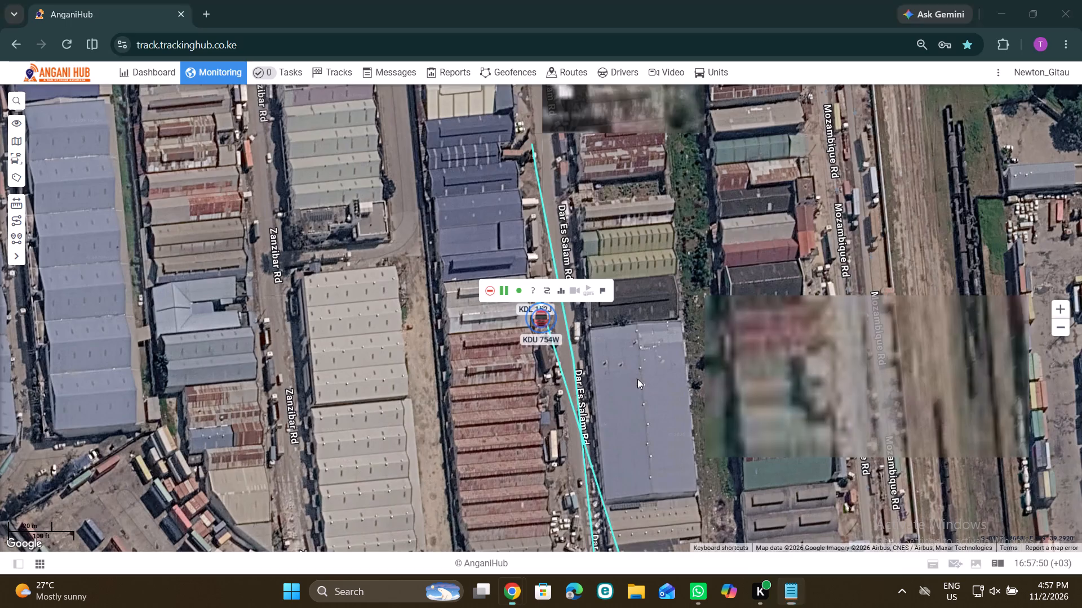
{"action": "scroll", "coordinate": [686, 333], "scroll_direction": "down", "scroll_amount": 11}
{"action": "left_click_drag", "start_coordinate": [504, 360], "coordinate": [493, 373]}
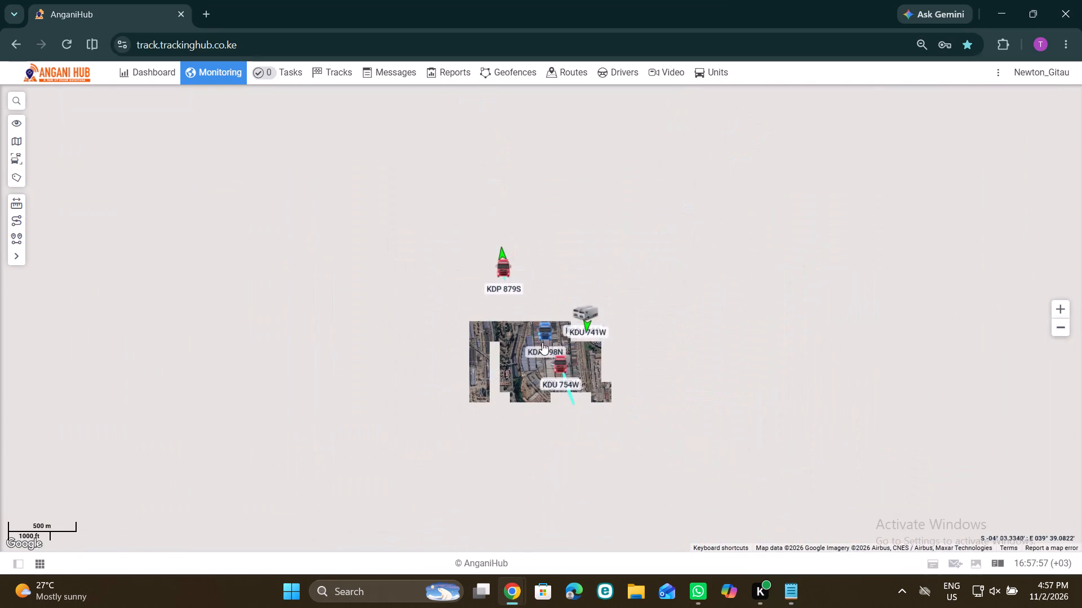
{"action": "left_click", "coordinate": [577, 347]}
{"action": "left_click", "coordinate": [544, 338]}
{"action": "scroll", "coordinate": [547, 332], "scroll_direction": "up", "scroll_amount": 3}
{"action": "key", "text": "alt+Tab"}
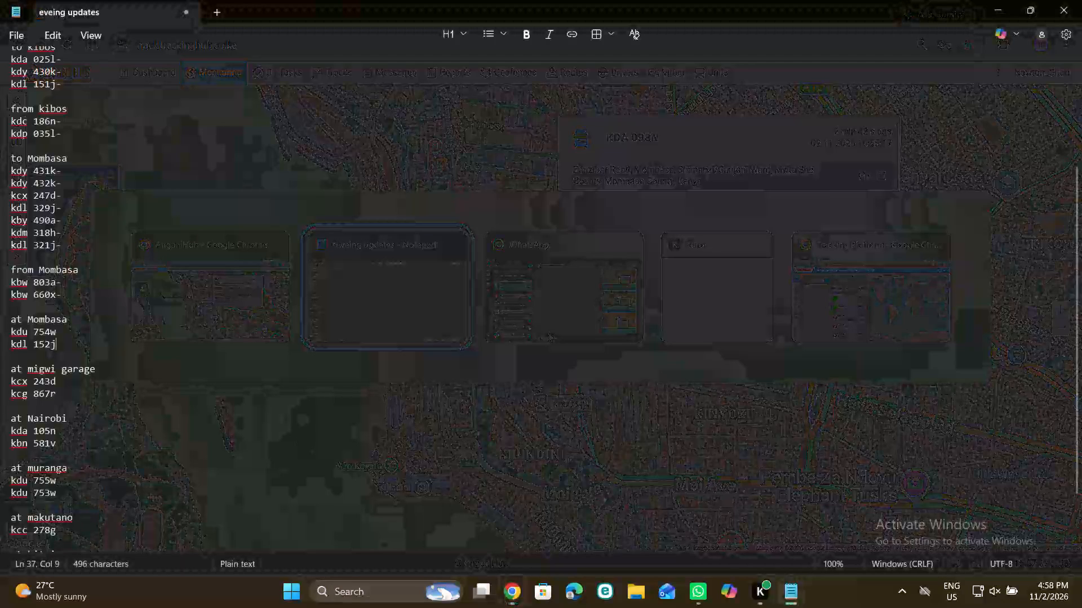
{"action": "key", "text": "Return"}
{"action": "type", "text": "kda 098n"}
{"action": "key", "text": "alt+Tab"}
{"action": "left_click", "coordinate": [583, 394]}
{"action": "left_click", "coordinate": [634, 269]}
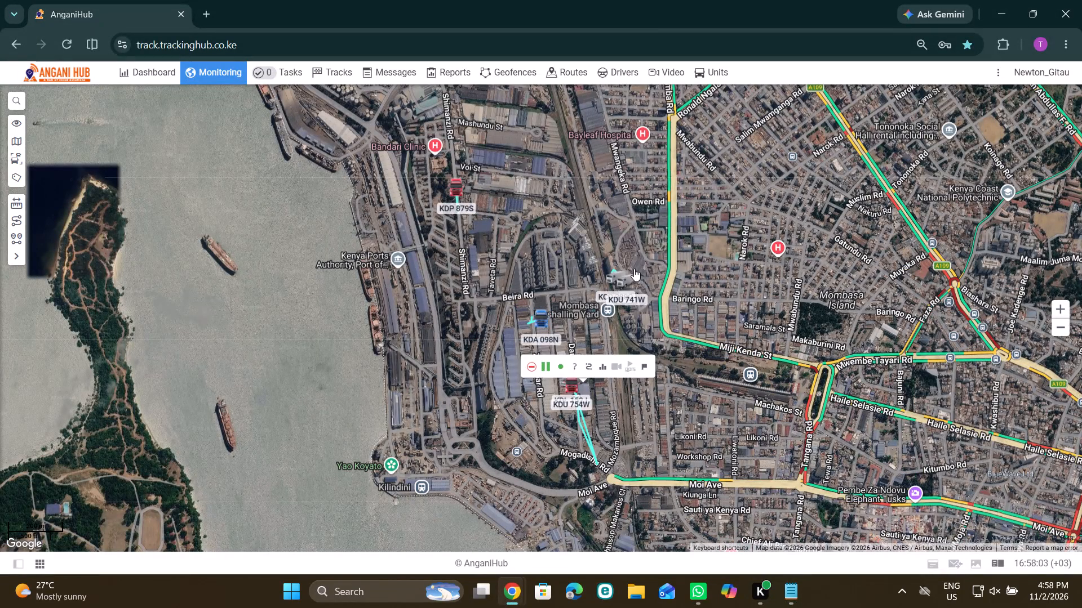
{"action": "scroll", "coordinate": [656, 303], "scroll_direction": "up", "scroll_amount": 2}
{"action": "scroll", "coordinate": [508, 300], "scroll_direction": "up", "scroll_amount": 2}
{"action": "left_click", "coordinate": [258, 279]}
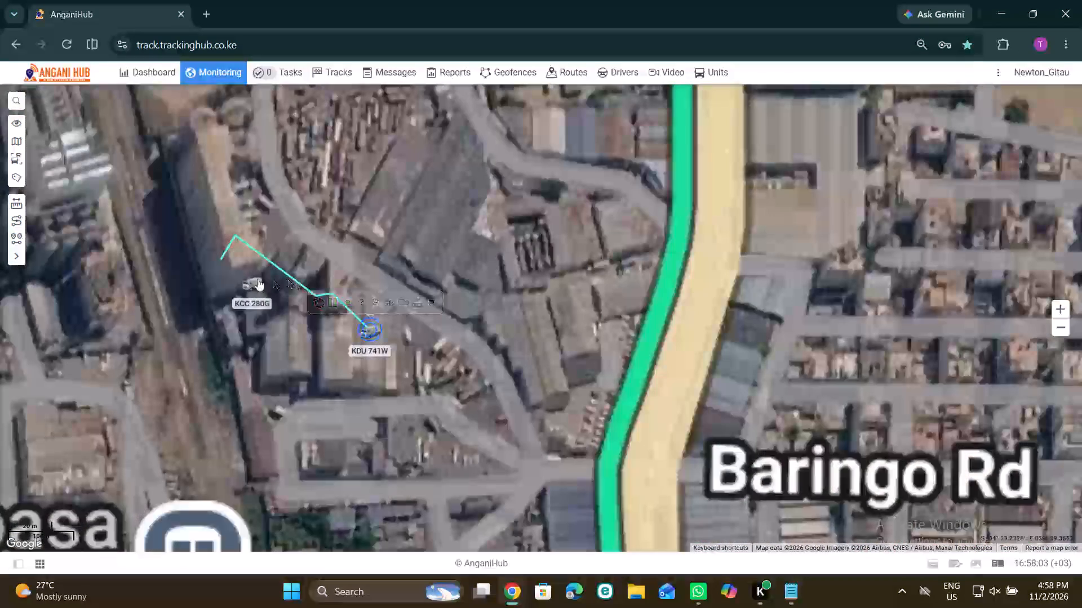
{"action": "key", "text": "alt+Tab"}
{"action": "key", "text": "Tab"}
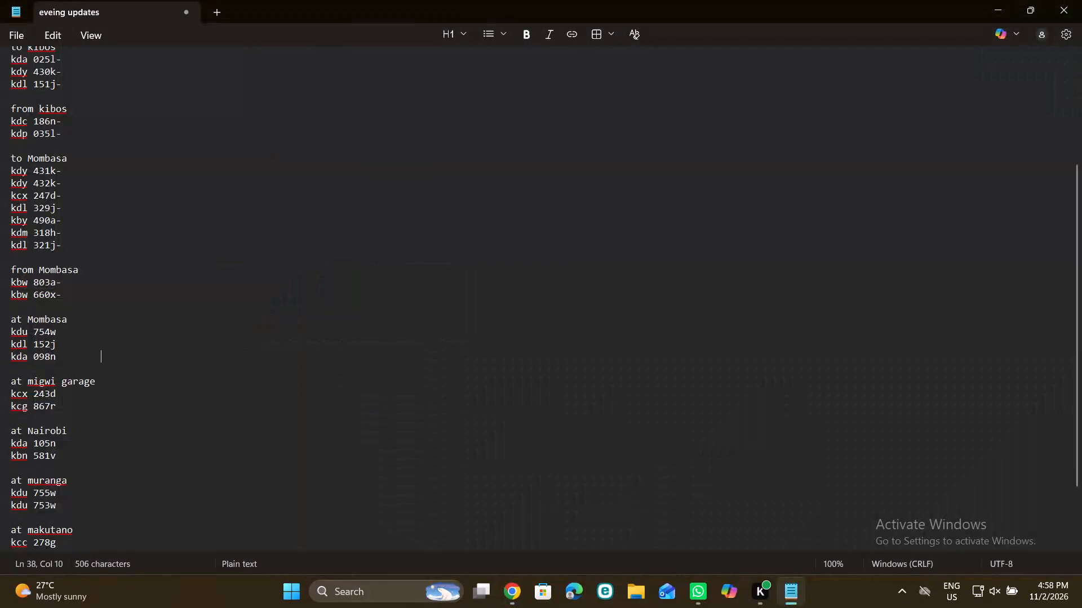
{"action": "key", "text": "alt+Tab"}
{"action": "key", "text": "alt+Tab"}
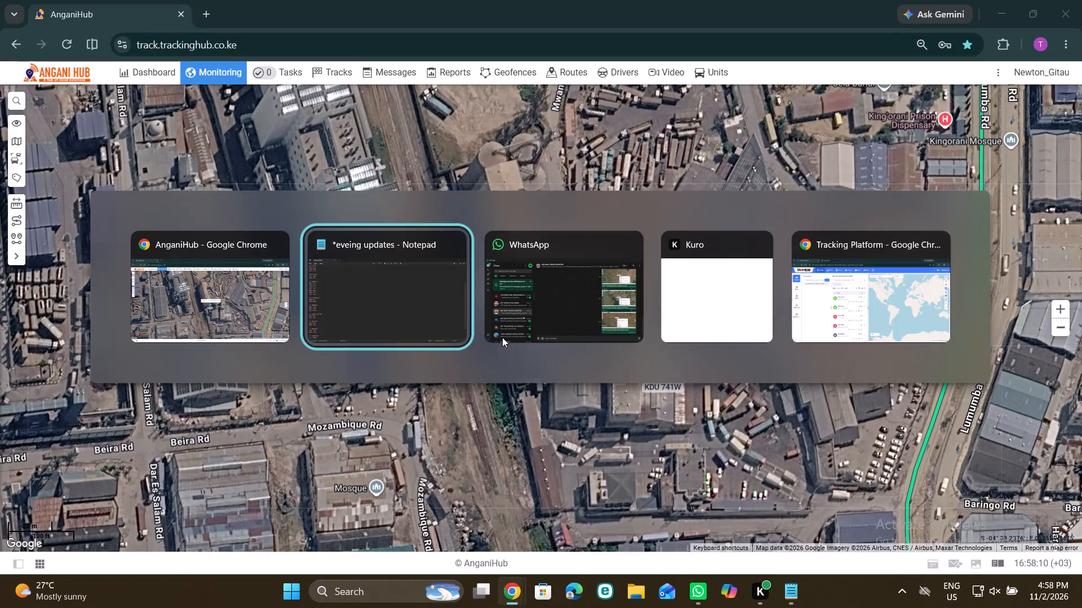
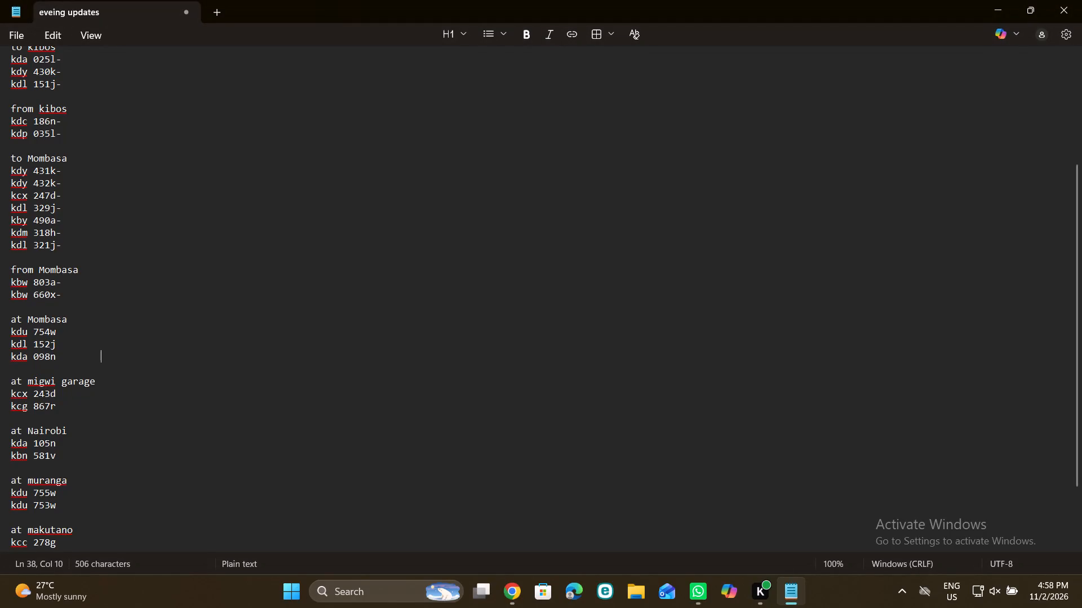
{"action": "key", "text": "Return"}
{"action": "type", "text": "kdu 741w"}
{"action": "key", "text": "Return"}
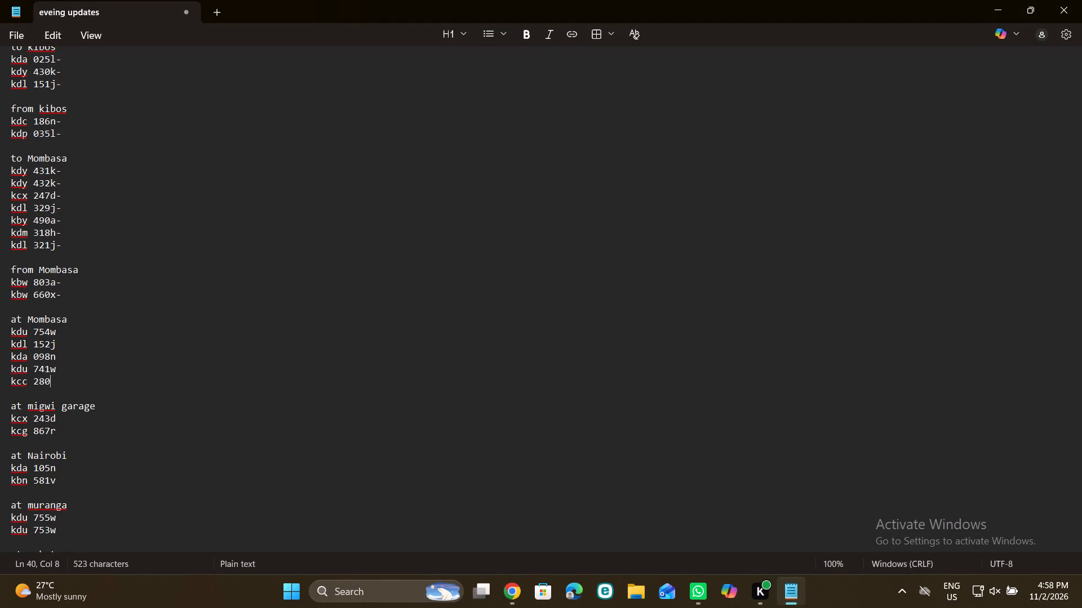
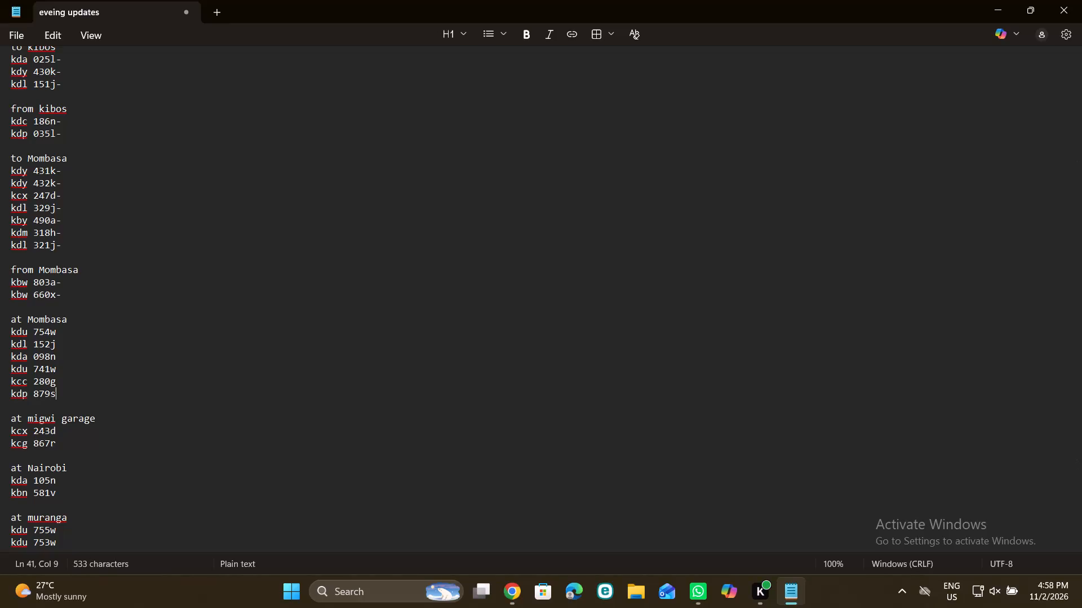
{"action": "key", "text": "alt+Tab"}
{"action": "key", "text": "alt+Tab"}
{"action": "scroll", "coordinate": [379, 255], "scroll_direction": "down", "scroll_amount": 7}
{"action": "scroll", "coordinate": [415, 283], "scroll_direction": "down", "scroll_amount": 2}
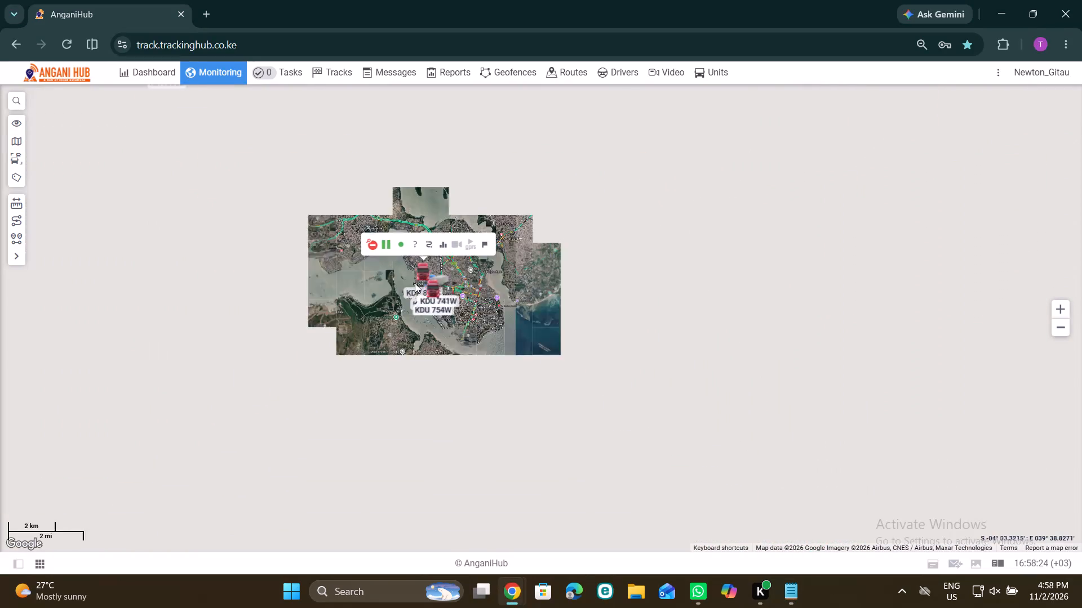
{"action": "left_click_drag", "start_coordinate": [381, 274], "coordinate": [449, 289]}
{"action": "left_click_drag", "start_coordinate": [384, 271], "coordinate": [551, 354]}
{"action": "scroll", "coordinate": [434, 185], "scroll_direction": "up", "scroll_amount": 7}
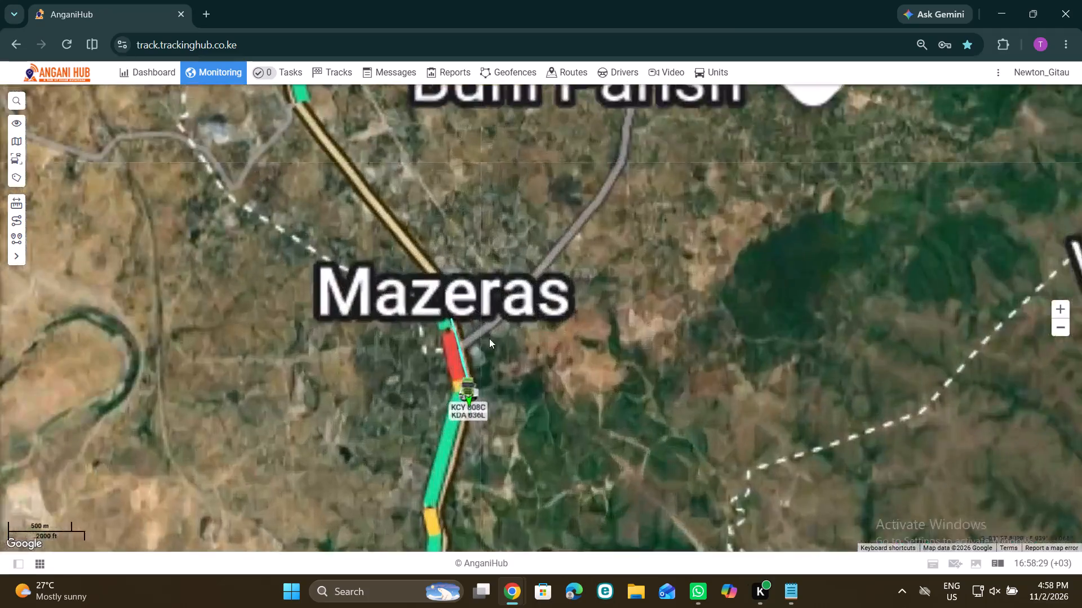
{"action": "left_click_drag", "start_coordinate": [493, 350], "coordinate": [535, 227]}
{"action": "left_click", "coordinate": [525, 262]}
{"action": "left_click", "coordinate": [520, 283]}
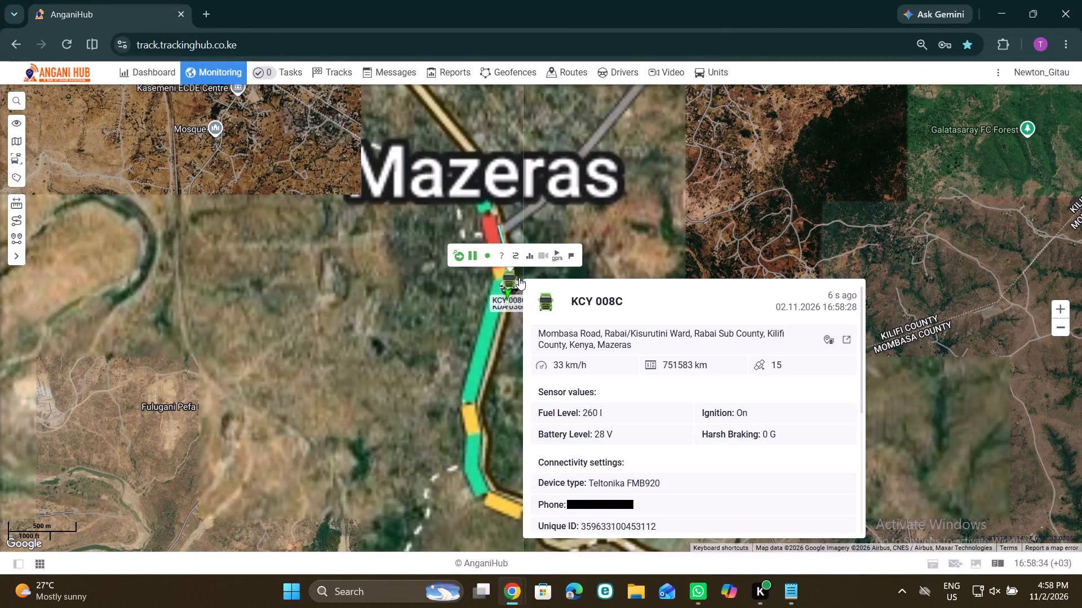
{"action": "key", "text": "shift+super+s"}
{"action": "triple_click", "coordinate": [658, 299]}
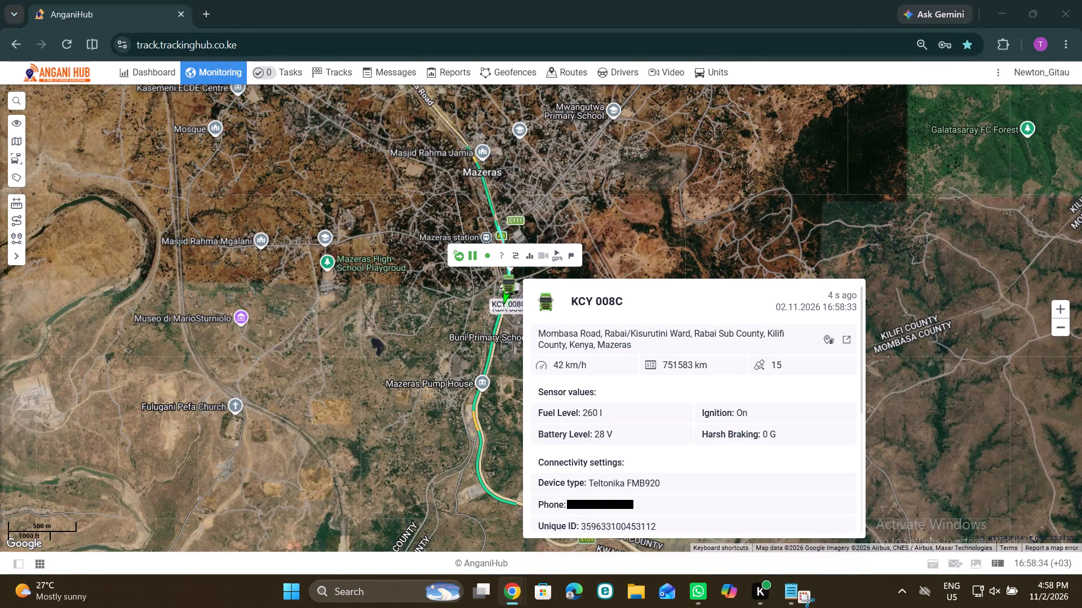
{"action": "double_click", "coordinate": [658, 299]}
Switch to the Tramigo Tracking Platform and open its live video page.
{"action": "scroll", "coordinate": [485, 309], "scroll_direction": "up", "scroll_amount": 3}
{"action": "scroll", "coordinate": [559, 246], "scroll_direction": "up", "scroll_amount": 2}
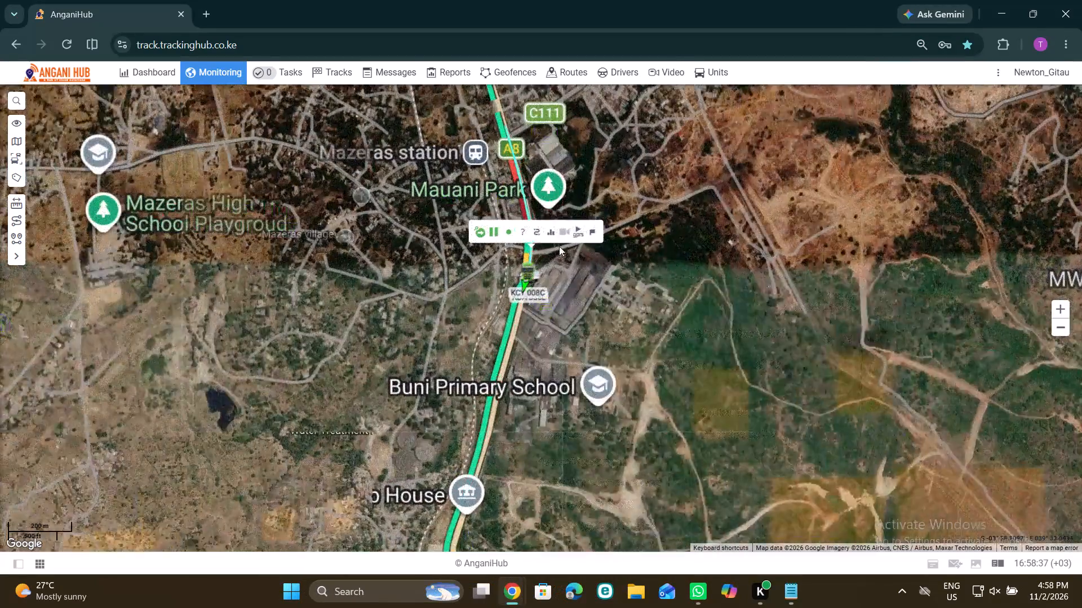
{"action": "key", "text": "alt+Tab"}
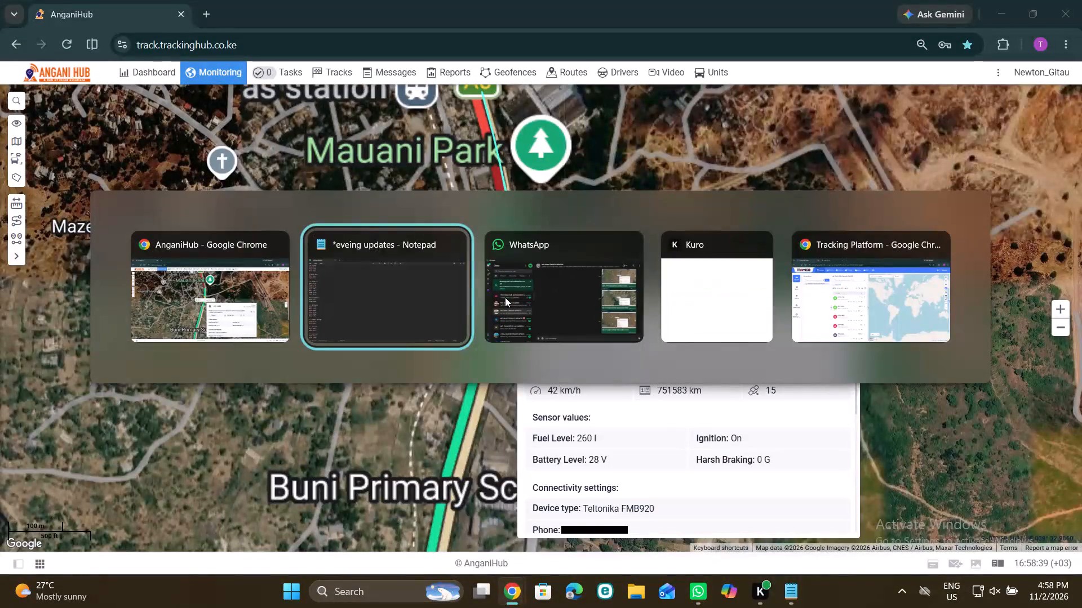
{"action": "key", "text": "alt+Tab"}
{"action": "key", "text": "alt+Tab"}
{"action": "key", "text": "alt+Tab"}
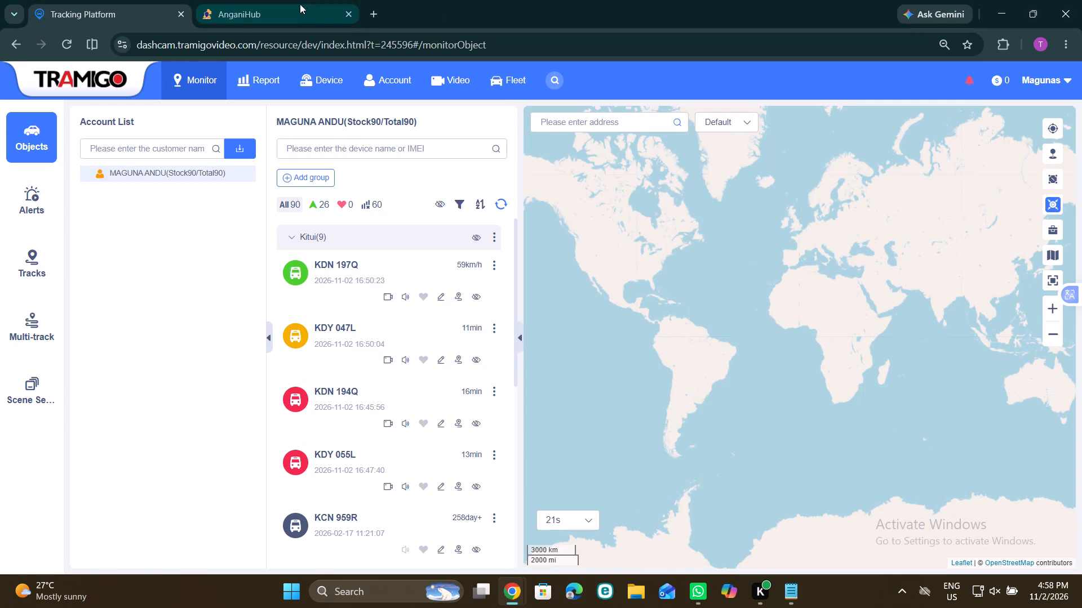
{"action": "left_click", "coordinate": [441, 74]}
{"action": "double_click", "coordinate": [34, 187]}
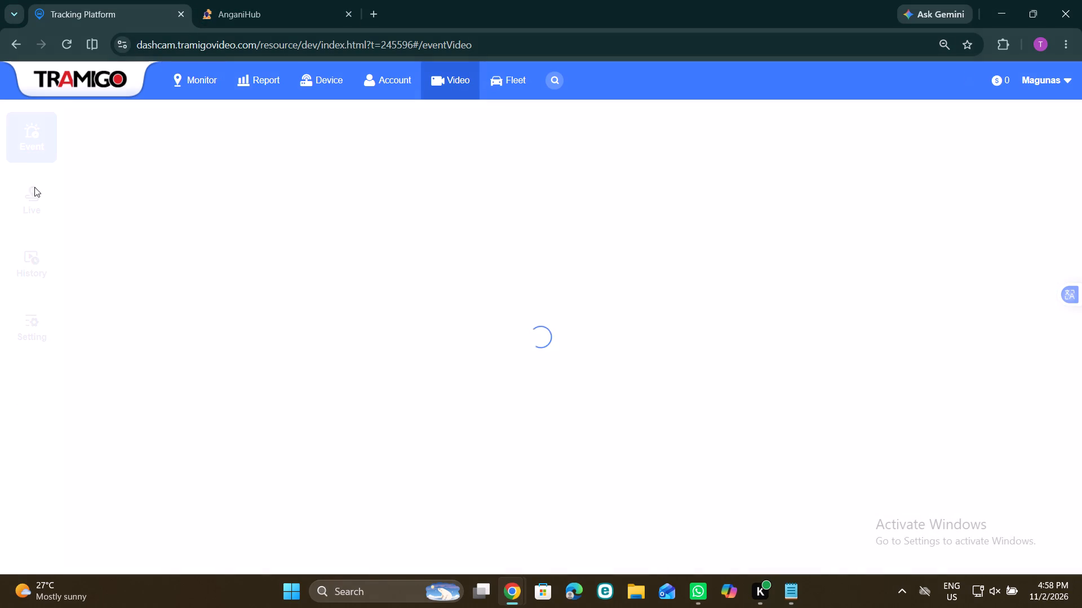
{"action": "triple_click", "coordinate": [34, 193]}
{"action": "double_click", "coordinate": [34, 193]}
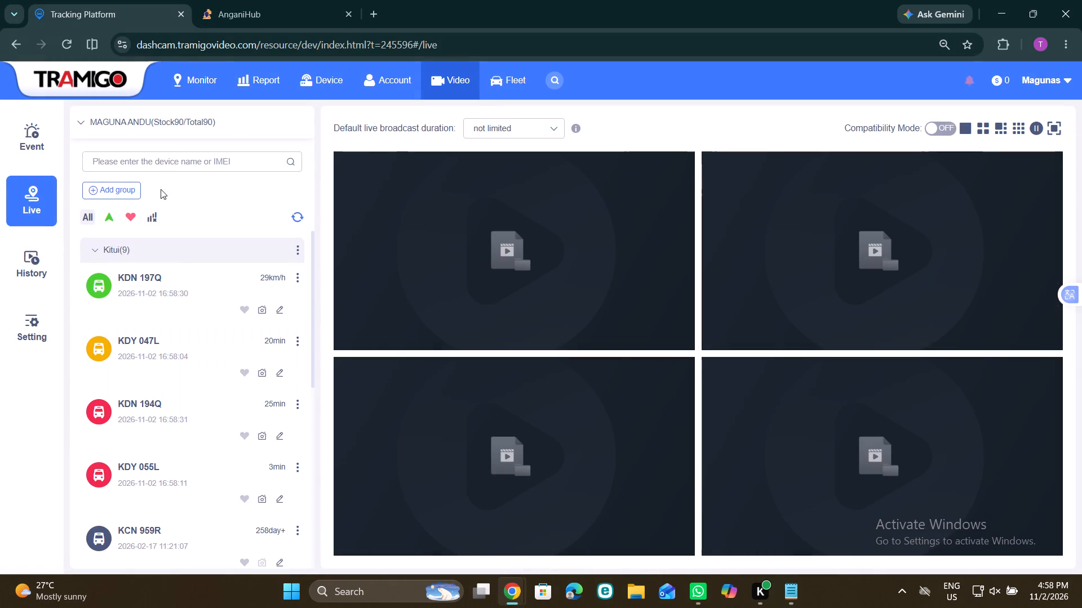
{"action": "left_click", "coordinate": [157, 153]}
{"action": "key", "text": "0"}
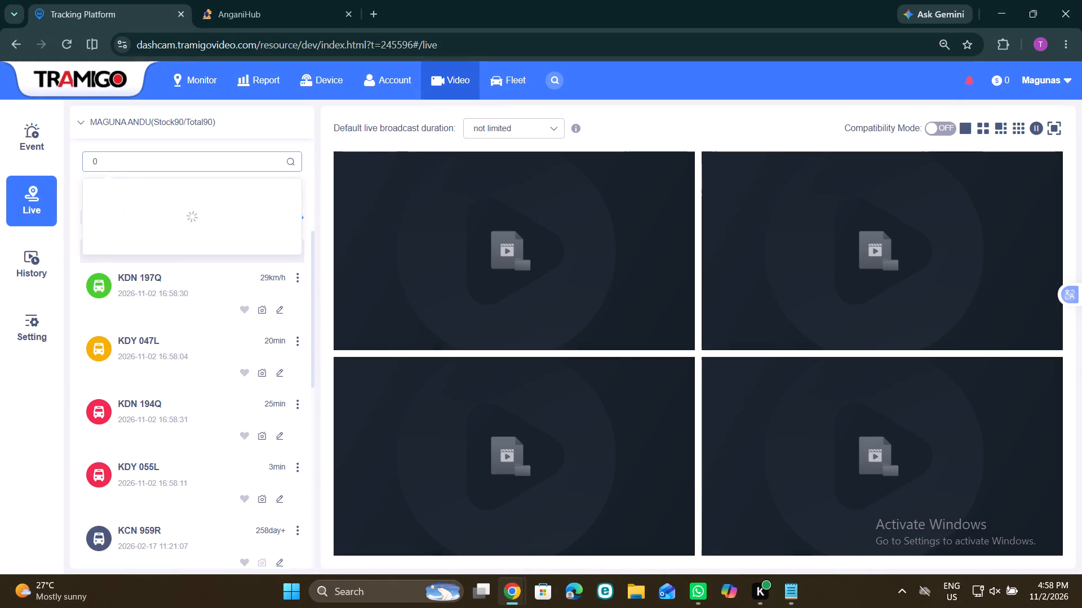
{"action": "key", "text": "BackSpace"}
{"action": "type", "text": "12"}
{"action": "key", "text": "BackSpace"}
{"action": "type", "text": "34"}
{"action": "left_click", "coordinate": [149, 211]}
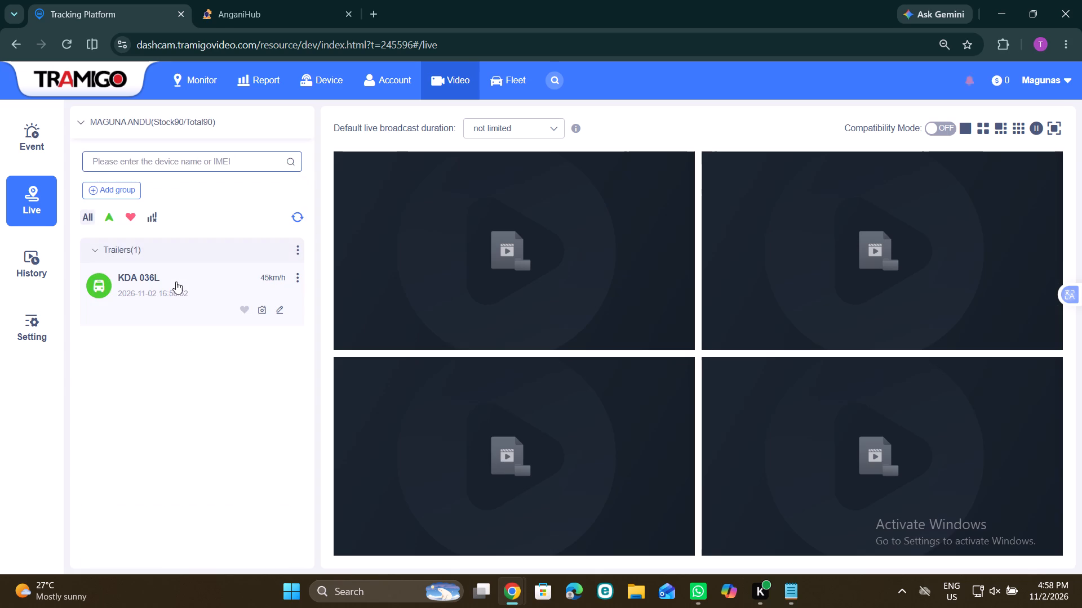
{"action": "double_click", "coordinate": [176, 281]}
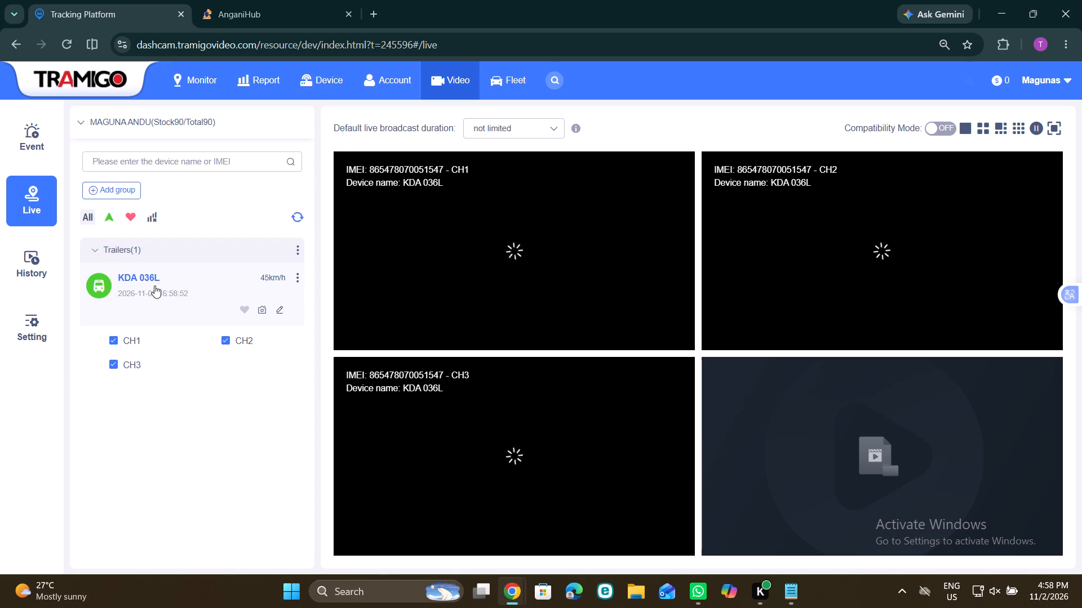
{"action": "key", "text": "alt+Tab"}
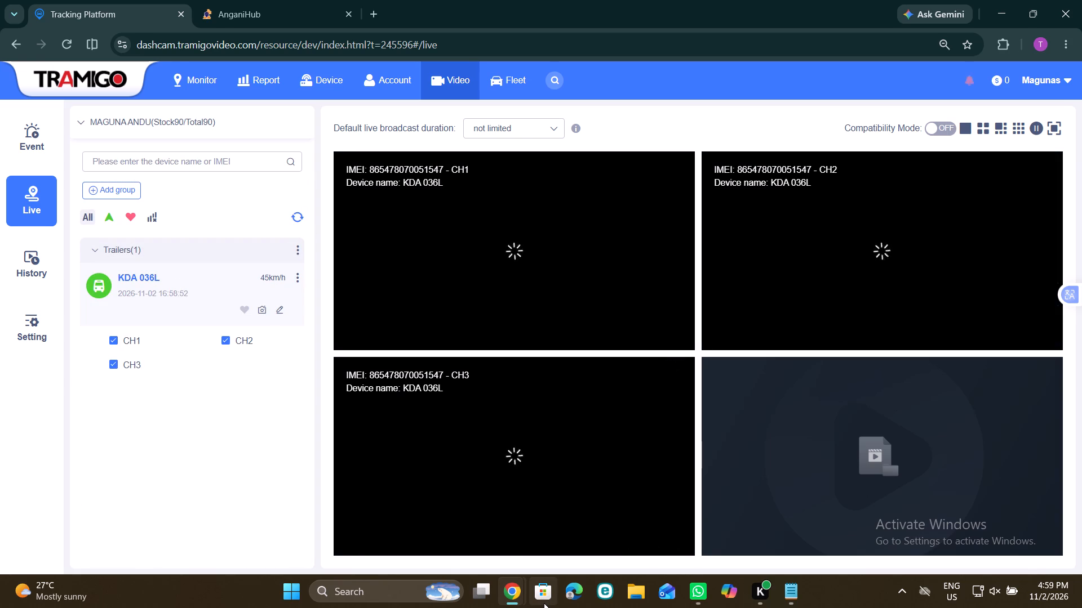
{"action": "scroll", "coordinate": [569, 548], "scroll_direction": "down", "scroll_amount": 1}
{"action": "scroll", "coordinate": [487, 417], "scroll_direction": "up", "scroll_amount": 3}
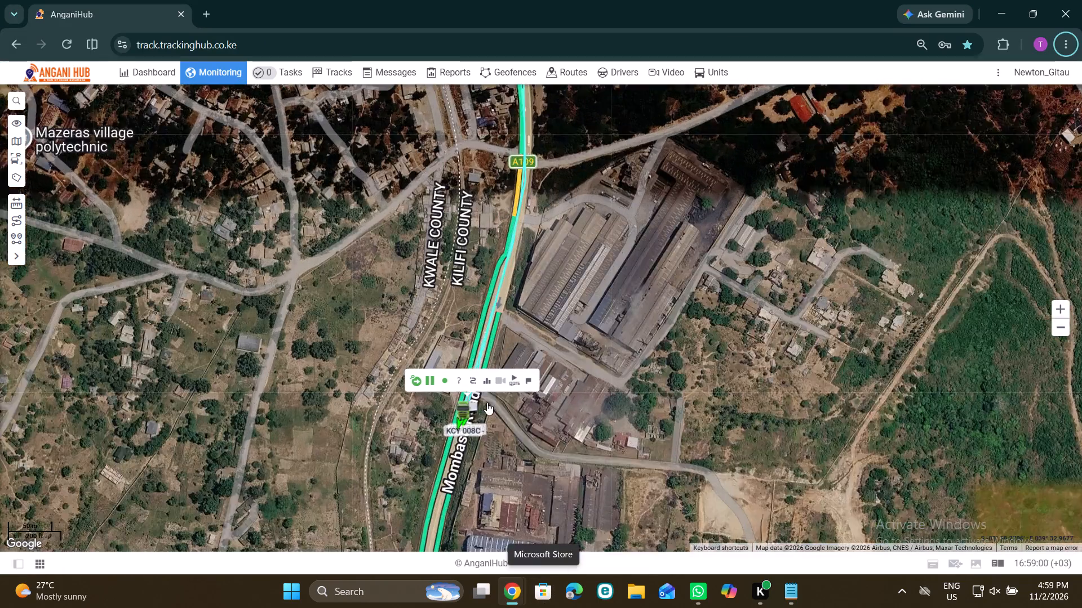
{"action": "scroll", "coordinate": [487, 403], "scroll_direction": "up", "scroll_amount": 2}
{"action": "left_click", "coordinate": [398, 413]}
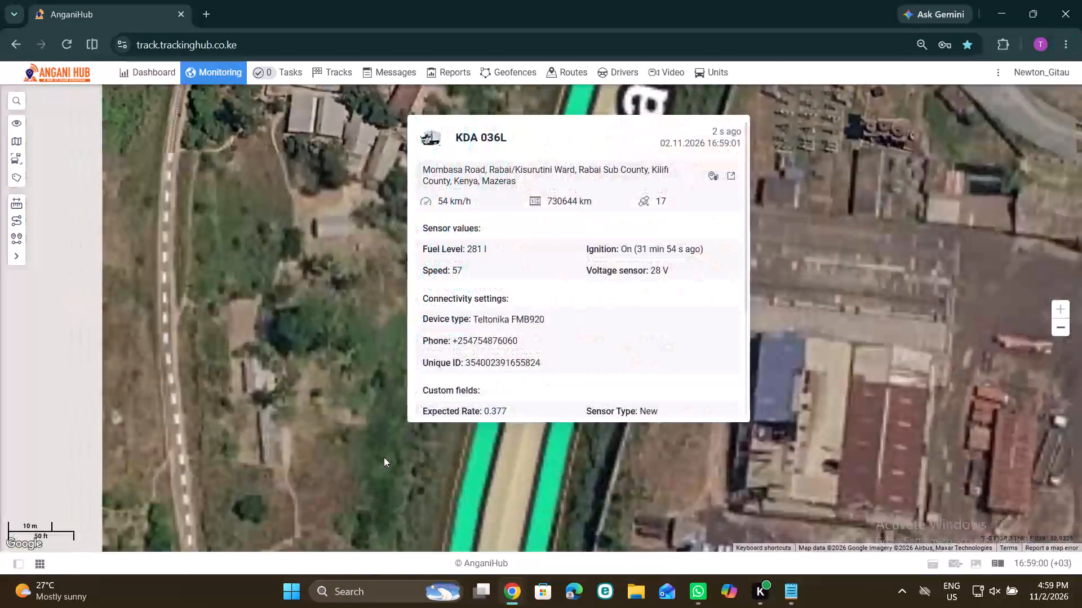
{"action": "scroll", "coordinate": [431, 421], "scroll_direction": "down", "scroll_amount": 2}
{"action": "scroll", "coordinate": [478, 389], "scroll_direction": "down", "scroll_amount": 2}
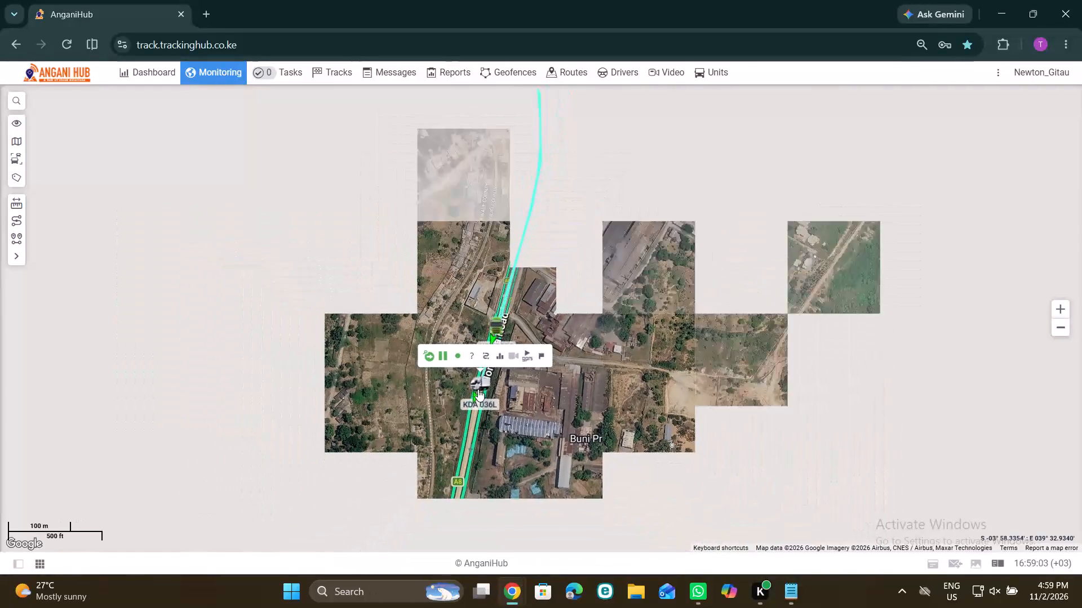
{"action": "scroll", "coordinate": [479, 387], "scroll_direction": "up", "scroll_amount": 1}
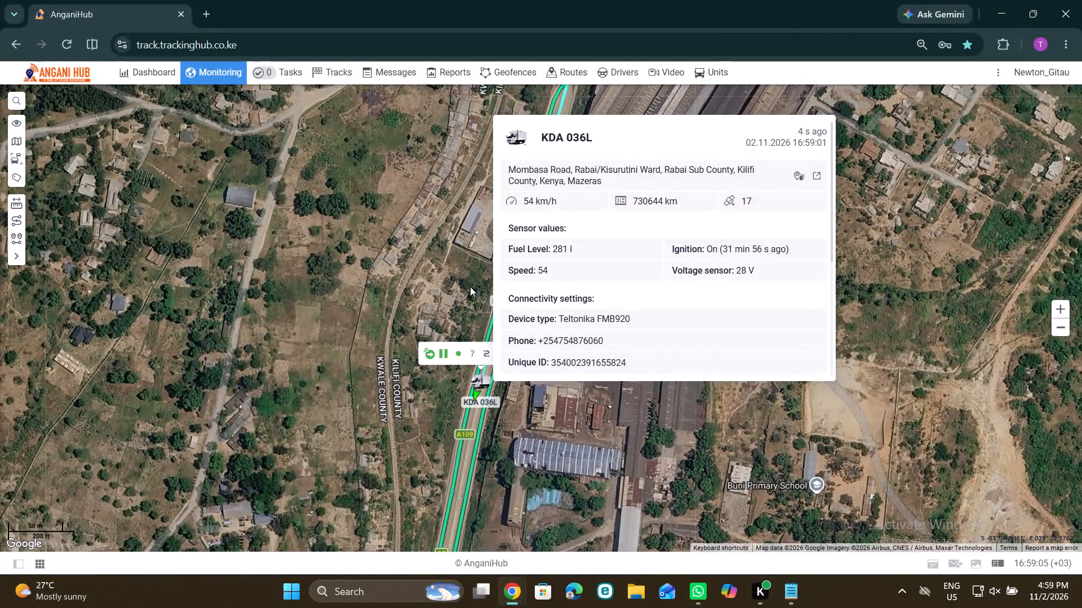
{"action": "key", "text": "shift+super+s"}
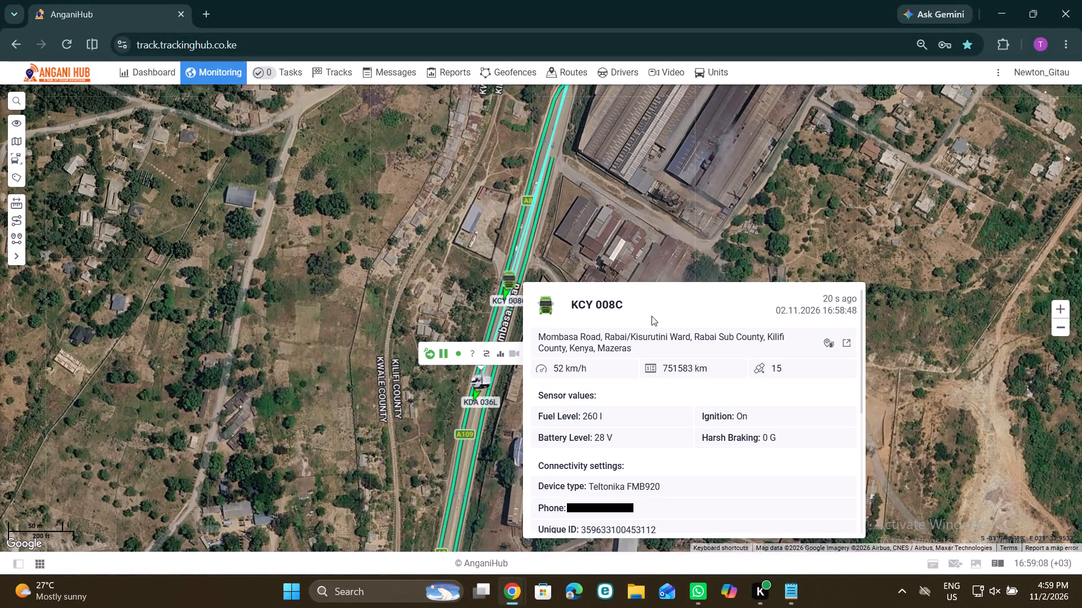
{"action": "triple_click", "coordinate": [651, 316]}
{"action": "left_click", "coordinate": [651, 316]}
{"action": "key", "text": "alt+Tab"}
{"action": "key", "text": "alt+Tab"}
{"action": "key", "text": "alt+Tab"}
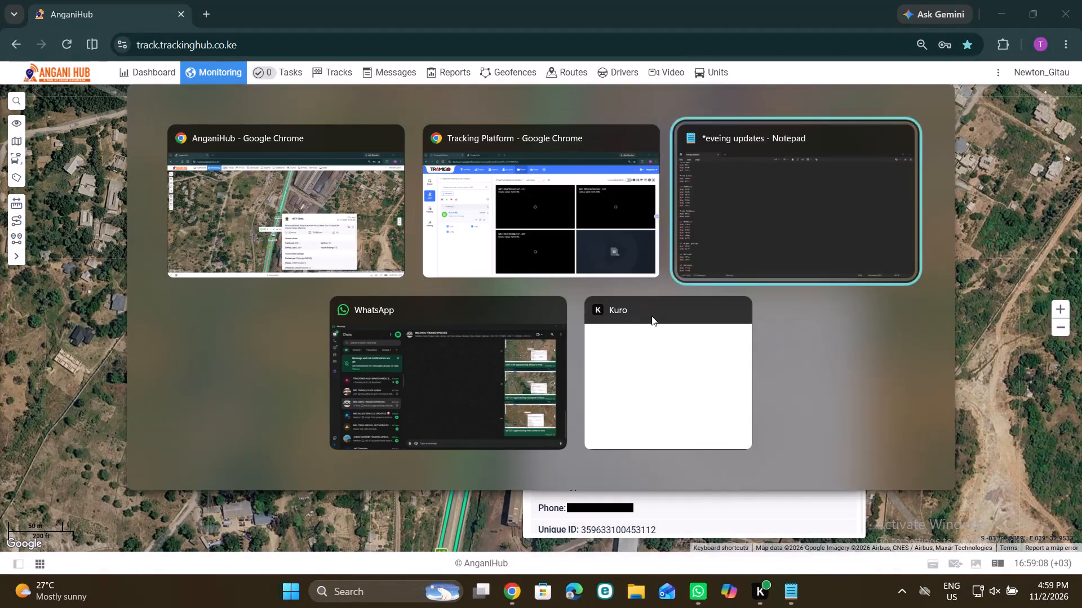
{"action": "key", "text": "alt+Tab"}
{"action": "key", "text": "alt+Tab"}
{"action": "key", "text": "alt+Tab"}
{"action": "key", "text": "alt+Tab"}
{"action": "key", "text": "alt+Tab"}
{"action": "key", "text": "alt+Tab"}
{"action": "key", "text": "alt+Tab"}
{"action": "key", "text": "alt+Tab"}
{"action": "key", "text": "alt+Tab"}
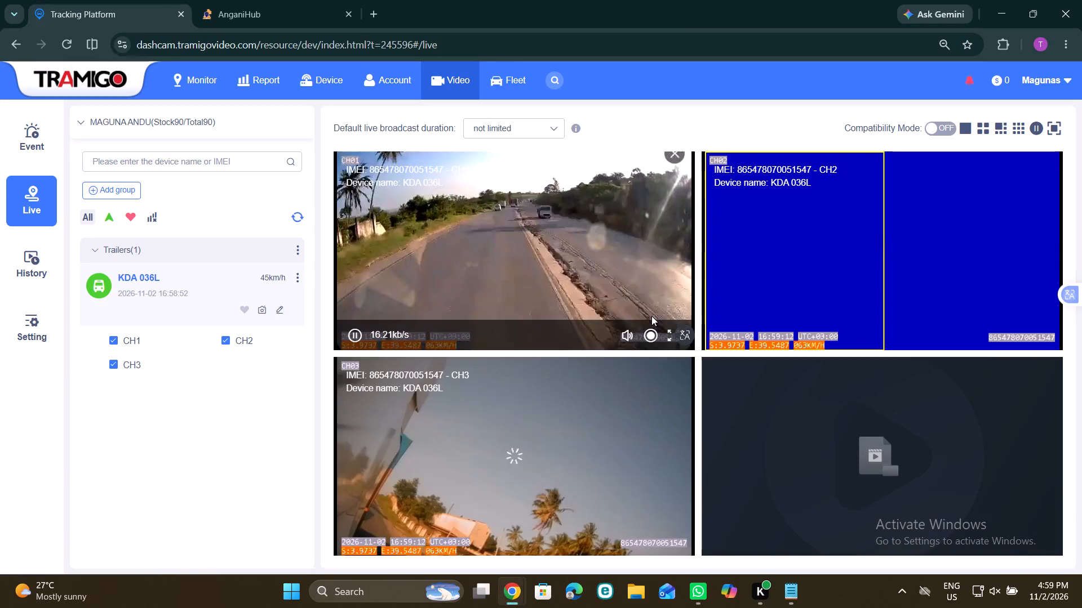
{"action": "key", "text": "alt+Tab"}
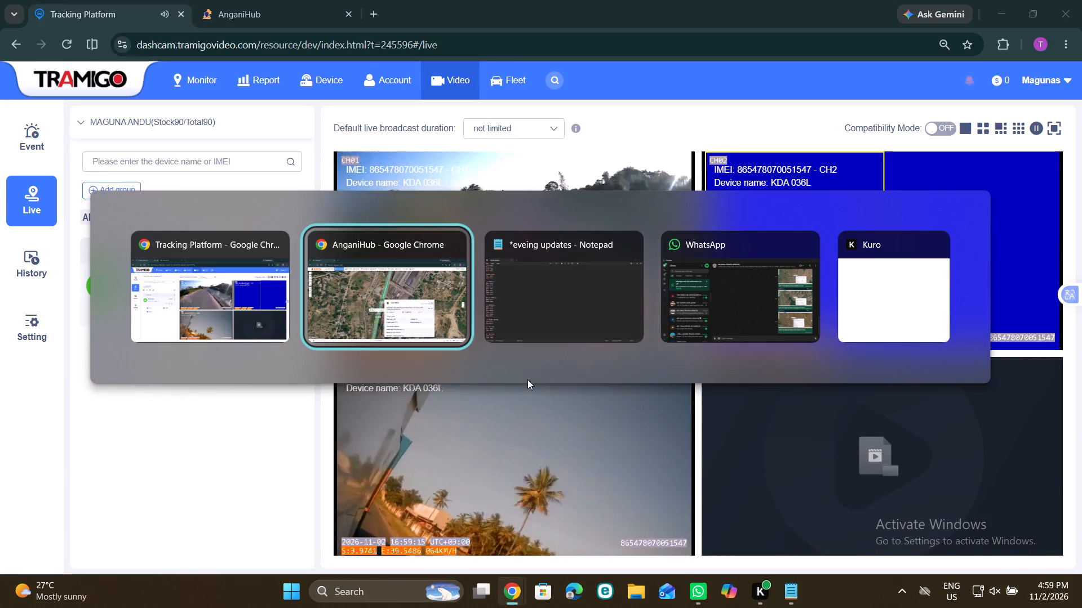
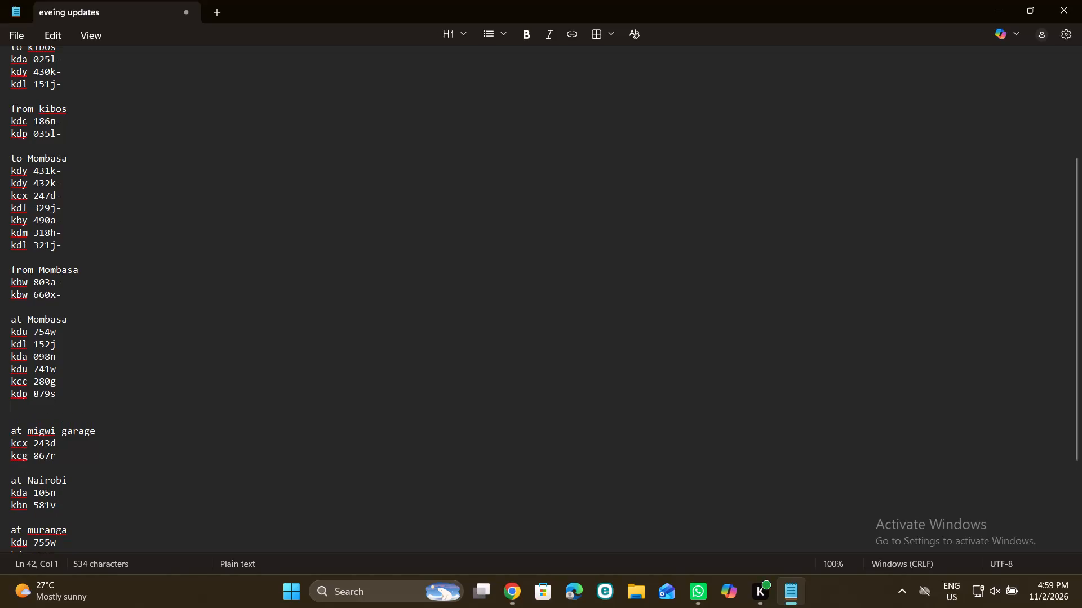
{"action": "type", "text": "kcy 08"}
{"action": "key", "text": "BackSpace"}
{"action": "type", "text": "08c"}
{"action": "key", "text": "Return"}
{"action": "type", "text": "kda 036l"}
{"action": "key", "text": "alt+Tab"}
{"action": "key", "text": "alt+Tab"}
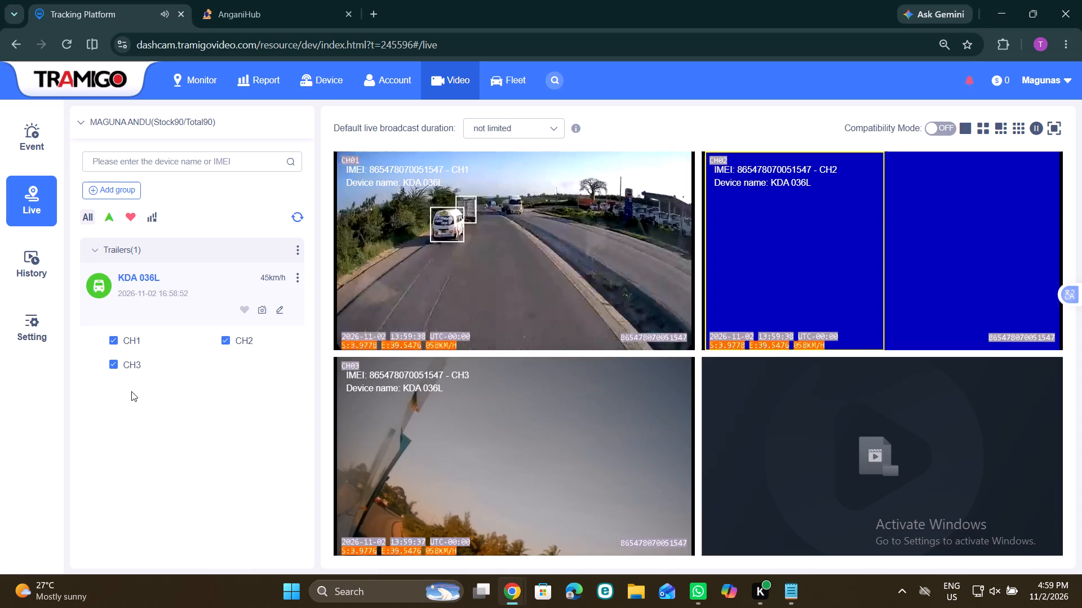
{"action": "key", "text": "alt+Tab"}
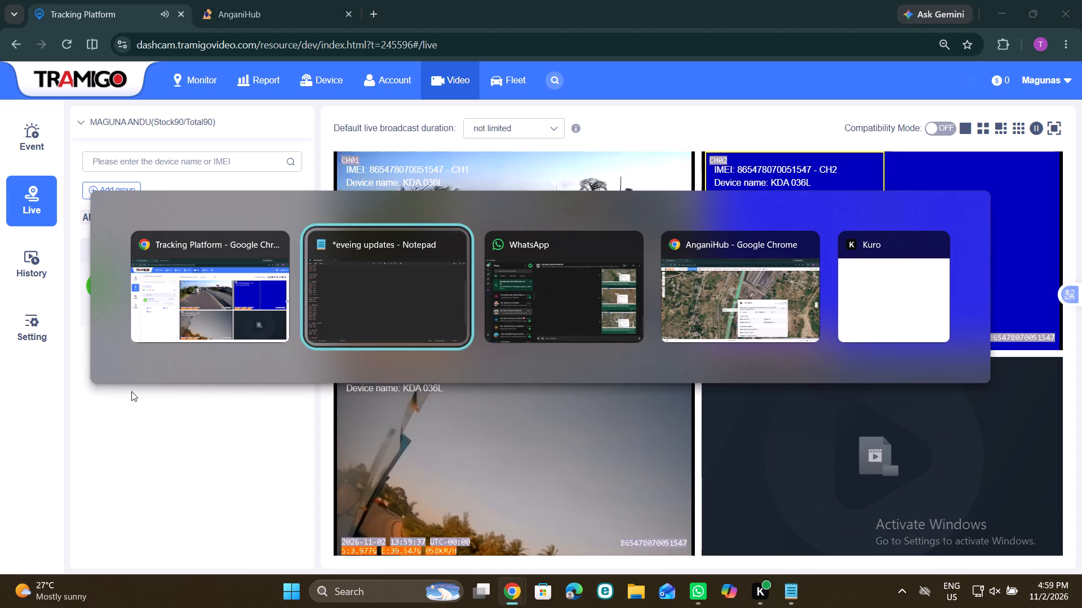
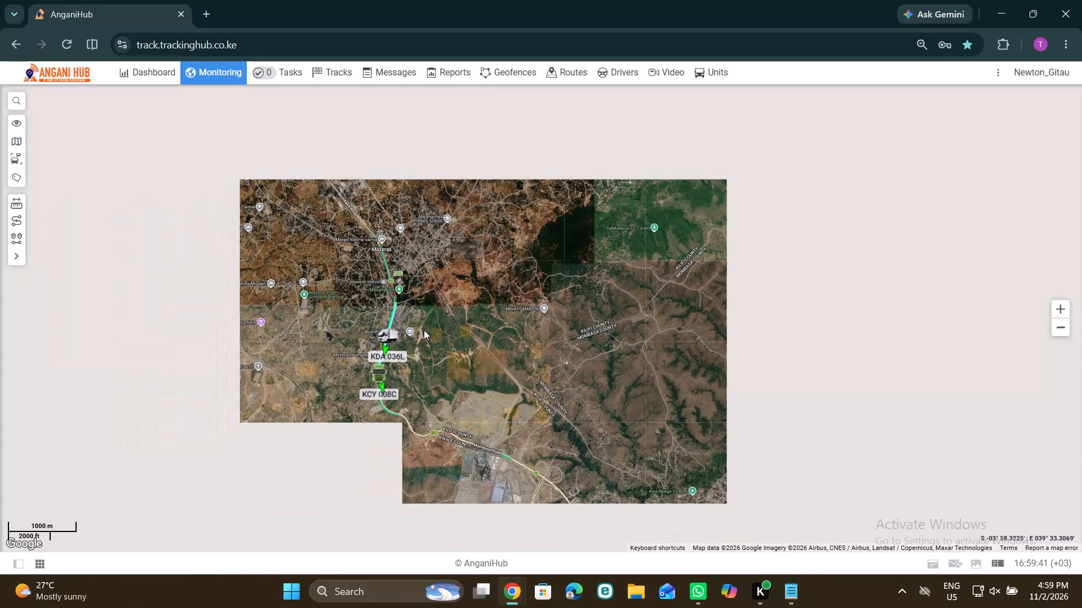
{"action": "scroll", "coordinate": [424, 330], "scroll_direction": "down", "scroll_amount": 3}
{"action": "left_click_drag", "start_coordinate": [414, 357], "coordinate": [445, 326]}
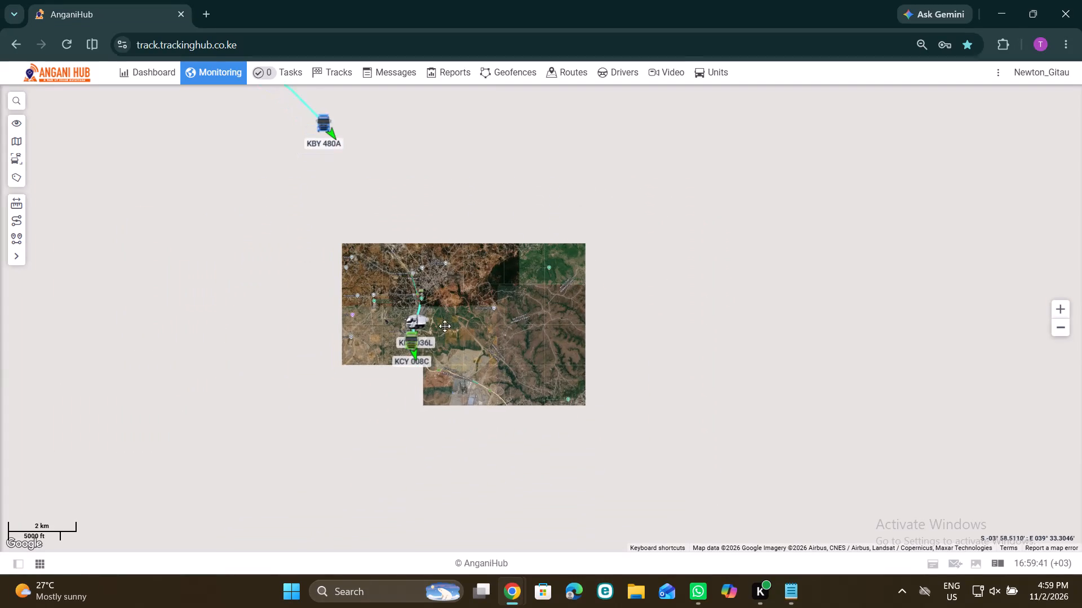
{"action": "left_click_drag", "start_coordinate": [445, 326], "coordinate": [442, 328]}
{"action": "left_click_drag", "start_coordinate": [445, 357], "coordinate": [484, 392]}
{"action": "scroll", "coordinate": [493, 389], "scroll_direction": "down", "scroll_amount": 2}
{"action": "left_click_drag", "start_coordinate": [493, 389], "coordinate": [543, 370]}
{"action": "scroll", "coordinate": [481, 241], "scroll_direction": "up", "scroll_amount": 2}
{"action": "left_click_drag", "start_coordinate": [477, 265], "coordinate": [539, 361]}
{"action": "left_click", "coordinate": [530, 342]}
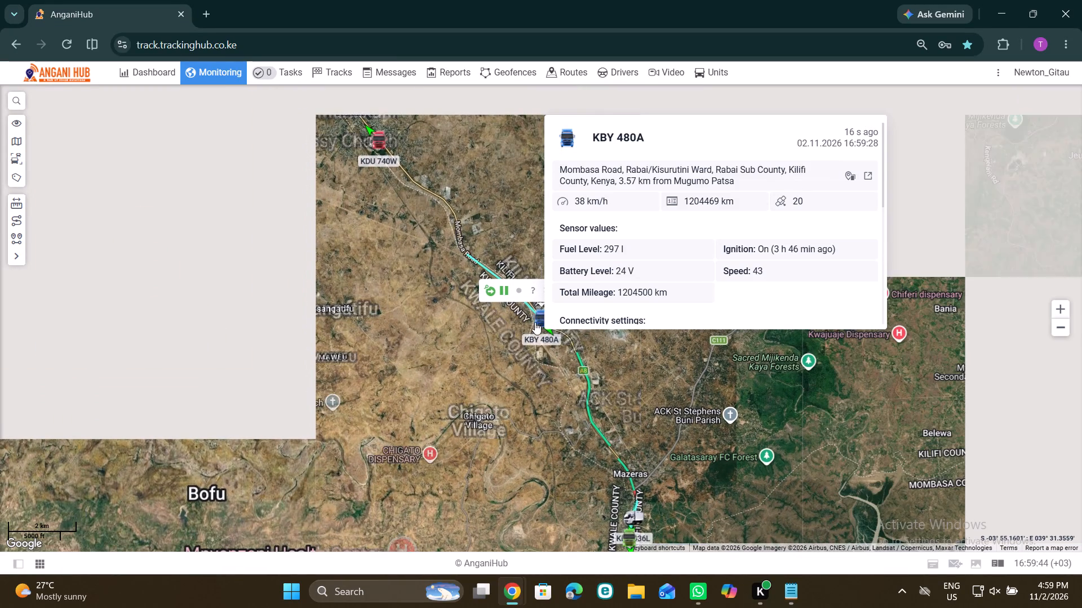
{"action": "scroll", "coordinate": [543, 322], "scroll_direction": "up", "scroll_amount": 1}
{"action": "scroll", "coordinate": [543, 323], "scroll_direction": "down", "scroll_amount": 1}
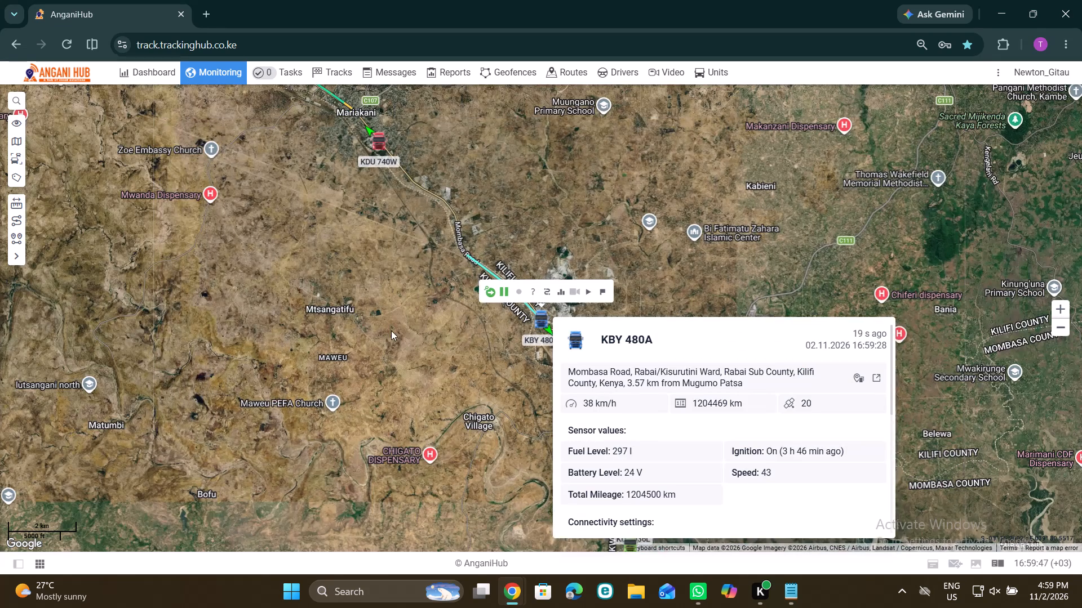
{"action": "key", "text": "shift+super+s"}
{"action": "triple_click", "coordinate": [709, 366]}
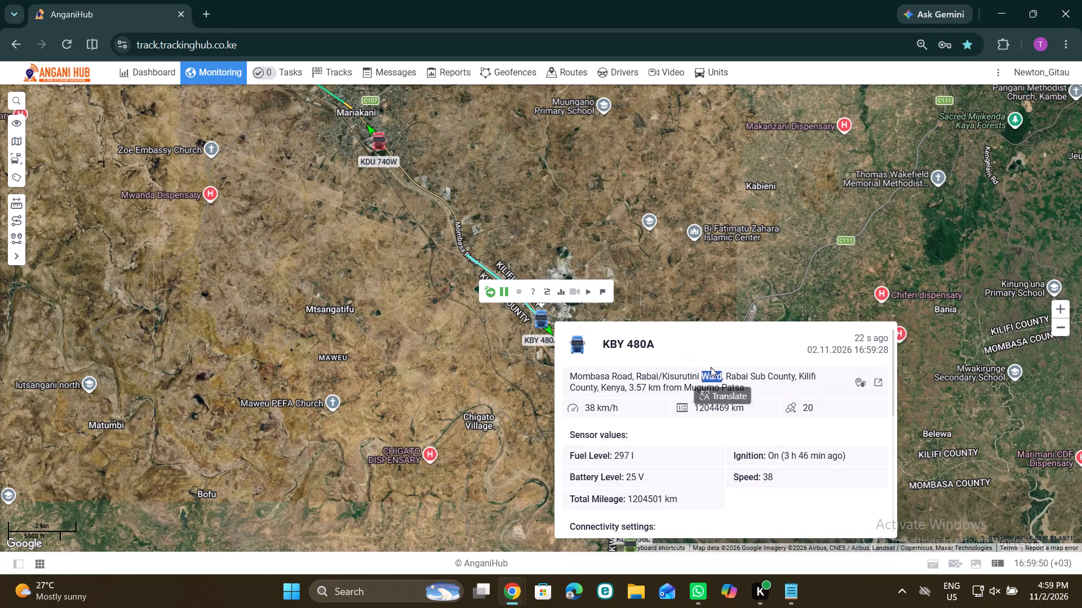
{"action": "left_click", "coordinate": [711, 367]}
{"action": "double_click", "coordinate": [719, 358]}
{"action": "left_click", "coordinate": [719, 358]}
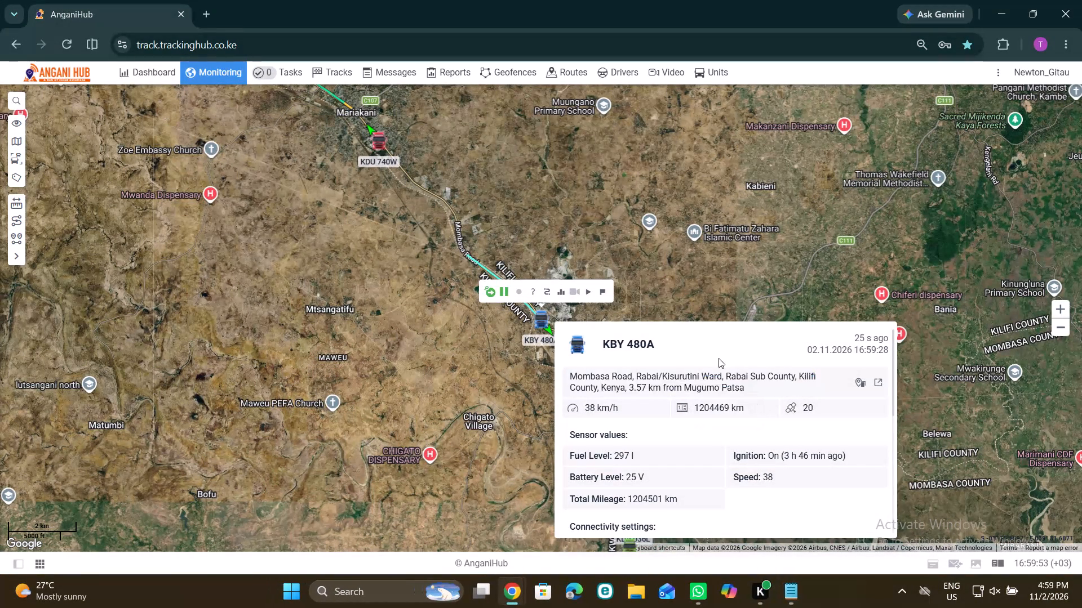
{"action": "key", "text": "shift+super+s"}
{"action": "triple_click", "coordinate": [719, 358]}
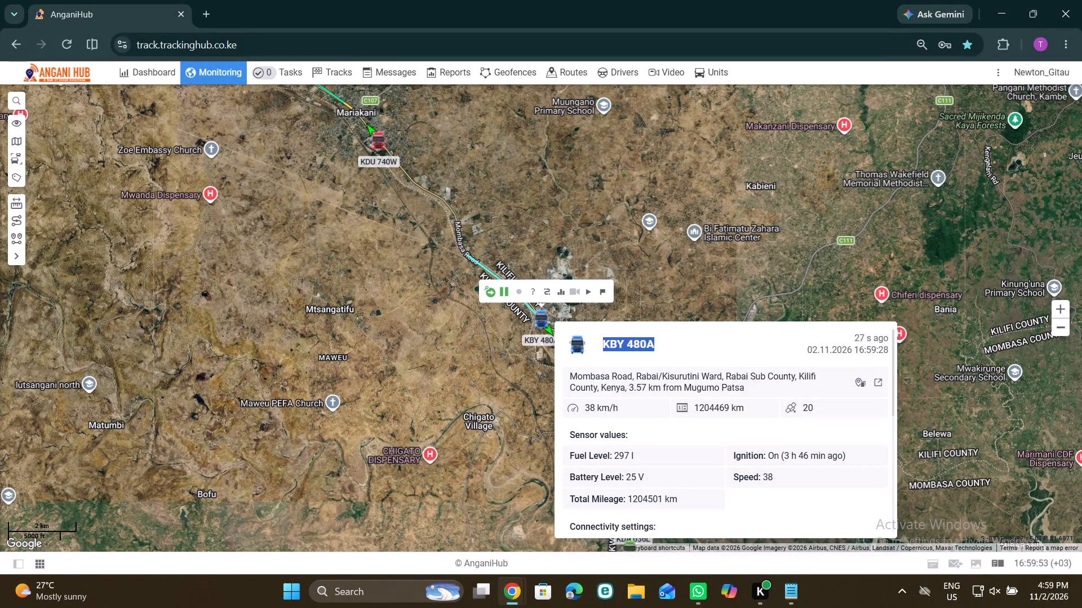
{"action": "double_click", "coordinate": [719, 358]}
{"action": "left_click", "coordinate": [719, 358]}
Switch from the AnganiHub map to WhatsApp.
{"action": "key", "text": "alt+Tab"}
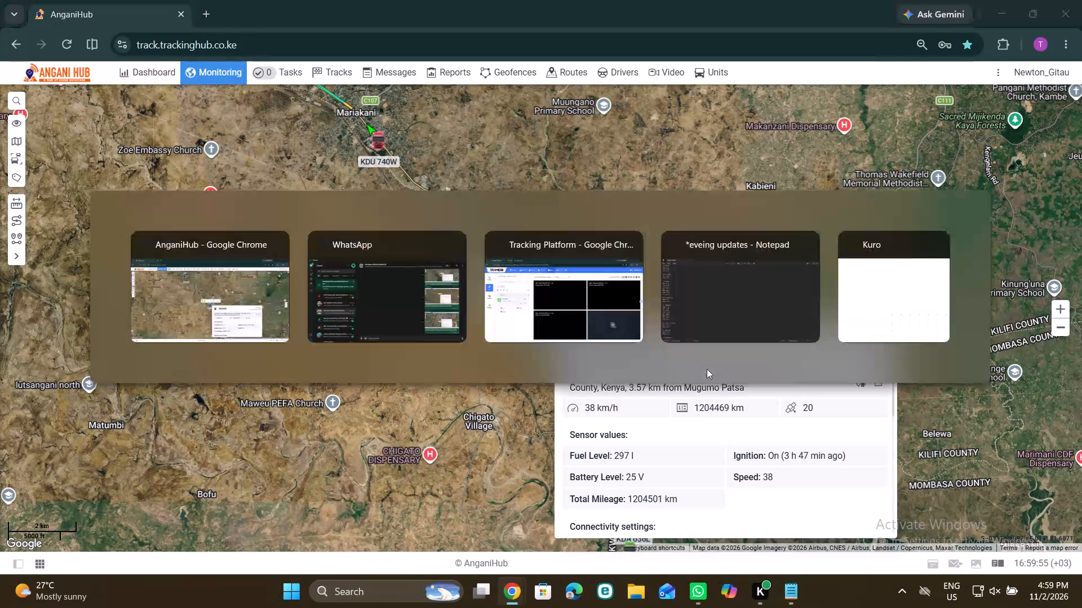
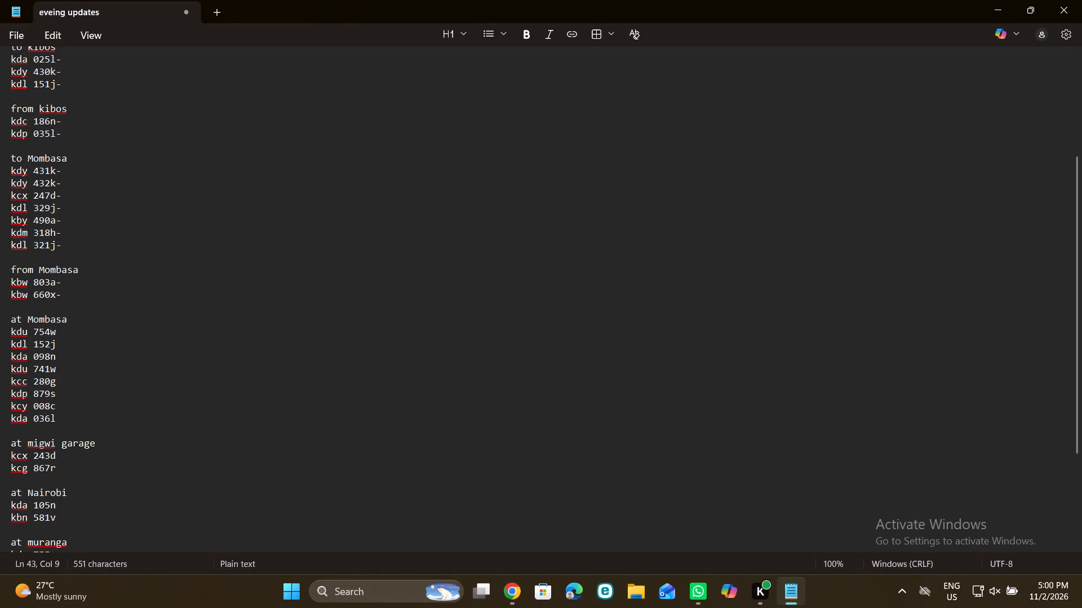
{"action": "key", "text": "Return"}
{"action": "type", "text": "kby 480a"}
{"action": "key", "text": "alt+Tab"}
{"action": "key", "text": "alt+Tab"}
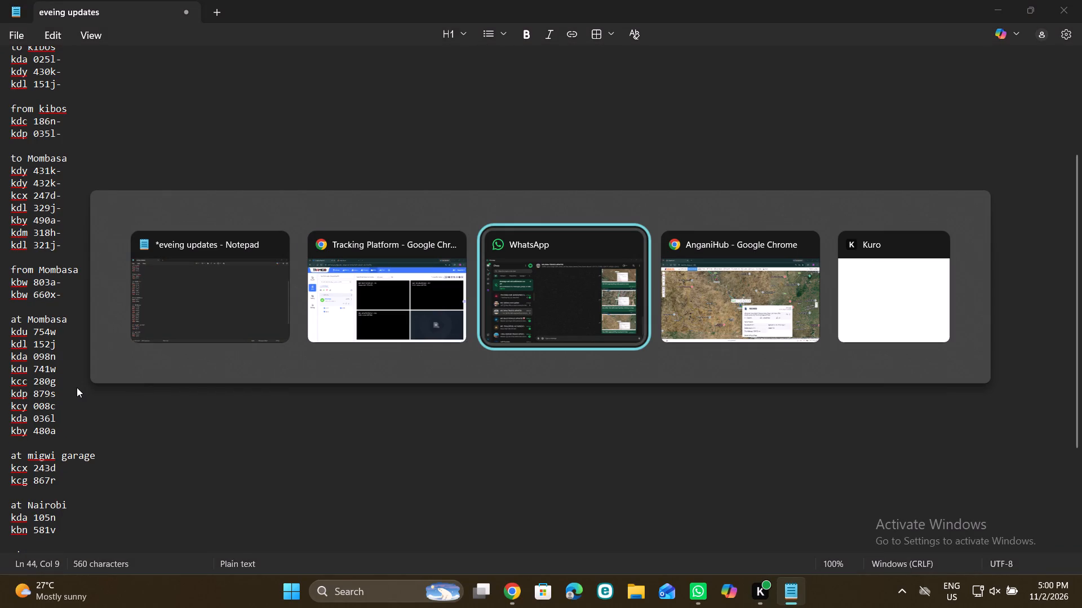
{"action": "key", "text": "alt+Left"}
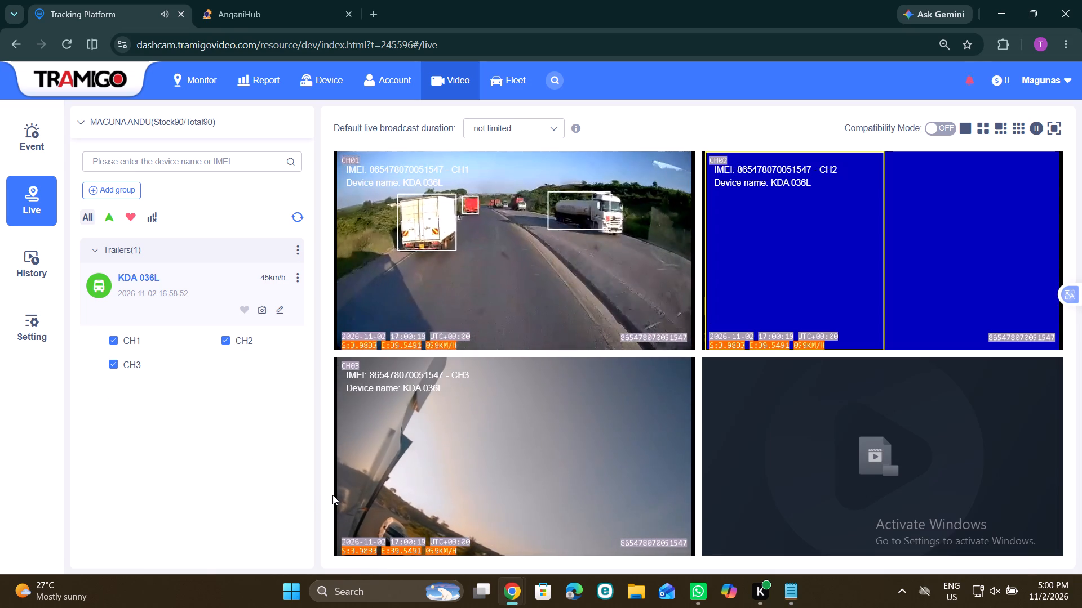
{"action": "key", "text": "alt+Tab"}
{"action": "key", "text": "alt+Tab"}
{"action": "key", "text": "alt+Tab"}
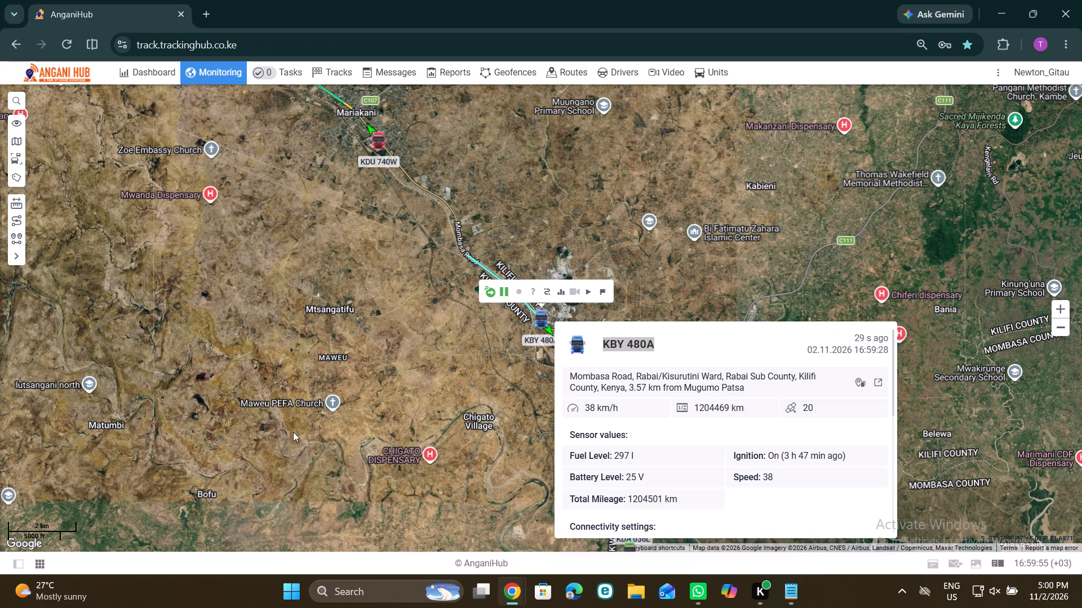
{"action": "left_click_drag", "start_coordinate": [356, 418], "coordinate": [429, 449]}
{"action": "left_click_drag", "start_coordinate": [463, 207], "coordinate": [508, 354]}
{"action": "scroll", "coordinate": [480, 268], "scroll_direction": "up", "scroll_amount": 4}
{"action": "left_click", "coordinate": [485, 354]}
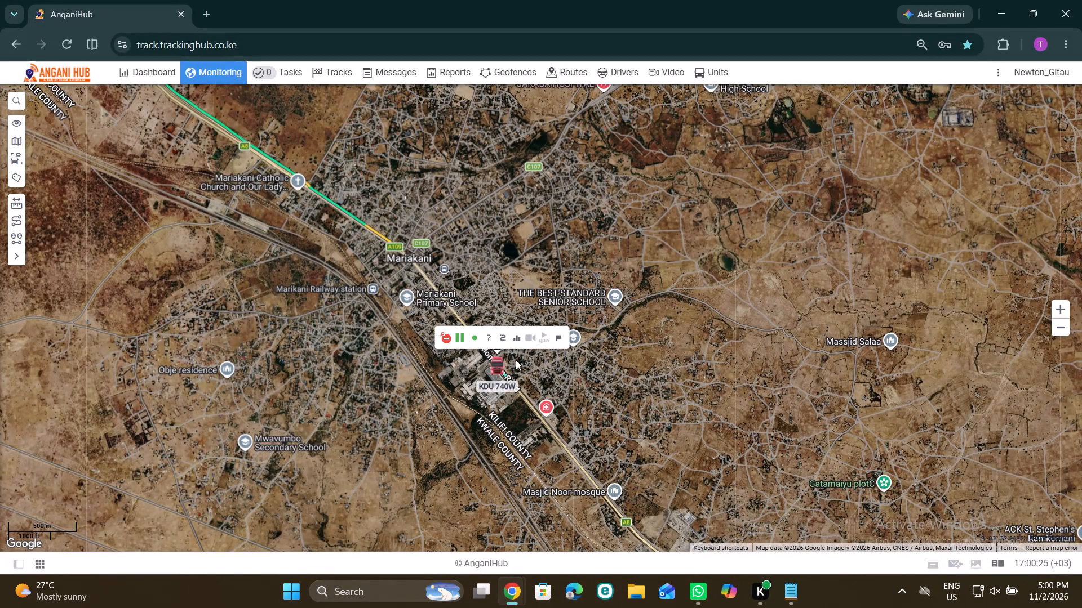
{"action": "scroll", "coordinate": [472, 369], "scroll_direction": "up", "scroll_amount": 1}
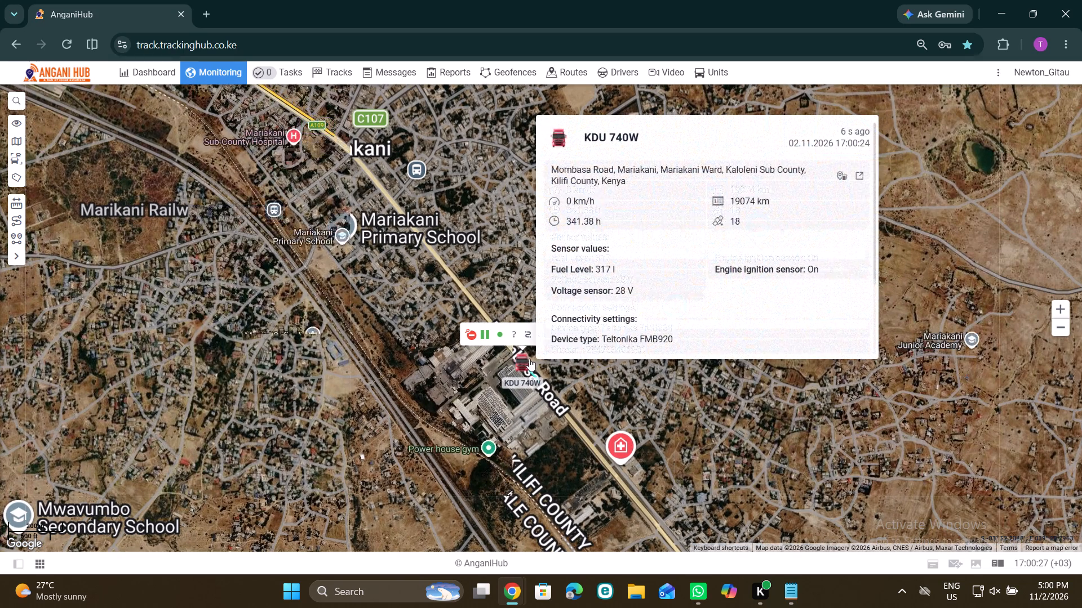
{"action": "key", "text": "Print"}
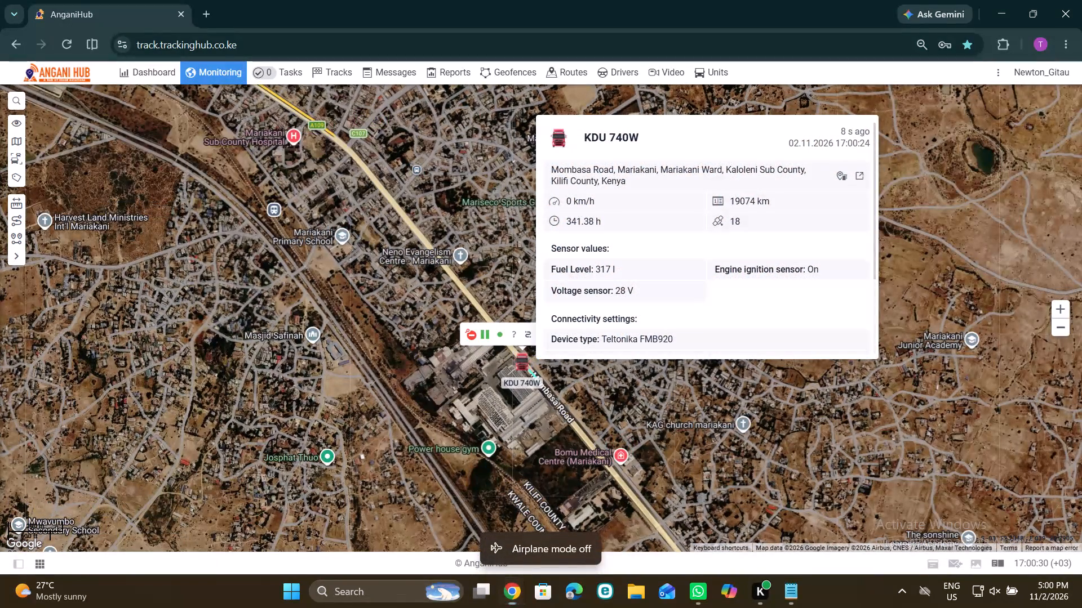
{"action": "key", "text": "Print"}
{"action": "key", "text": "Print"}
{"action": "key", "text": "Print"}
{"action": "double_click", "coordinate": [526, 359]}
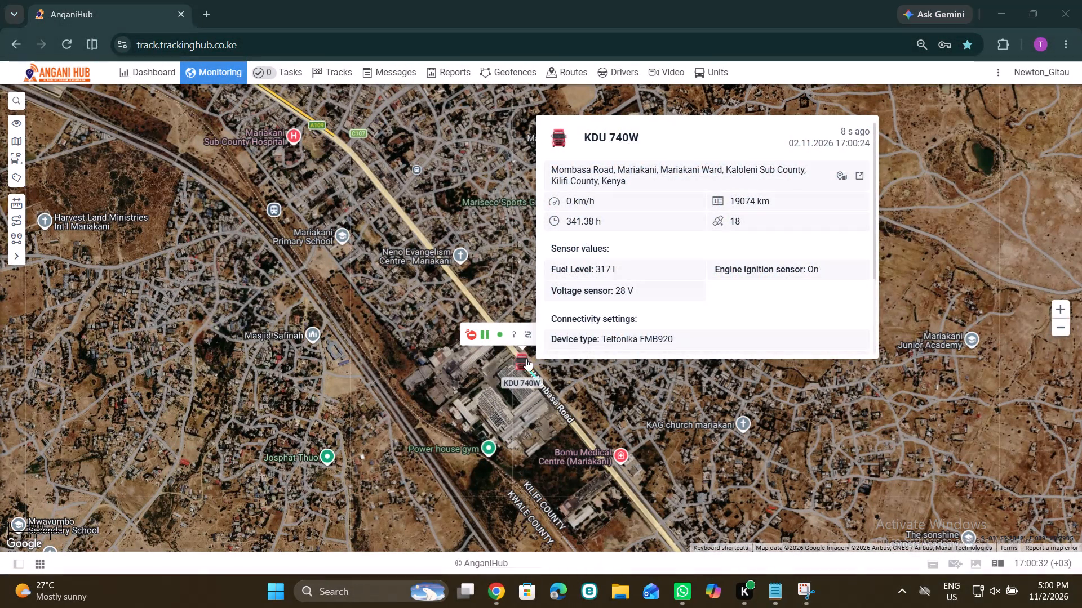
Switch from the AnganiHub map to another open window.
{"action": "key", "text": "alt+Tab"}
{"action": "key", "text": "alt+Tab"}
{"action": "key", "text": "alt+Tab"}
{"action": "key", "text": "alt+Tab"}
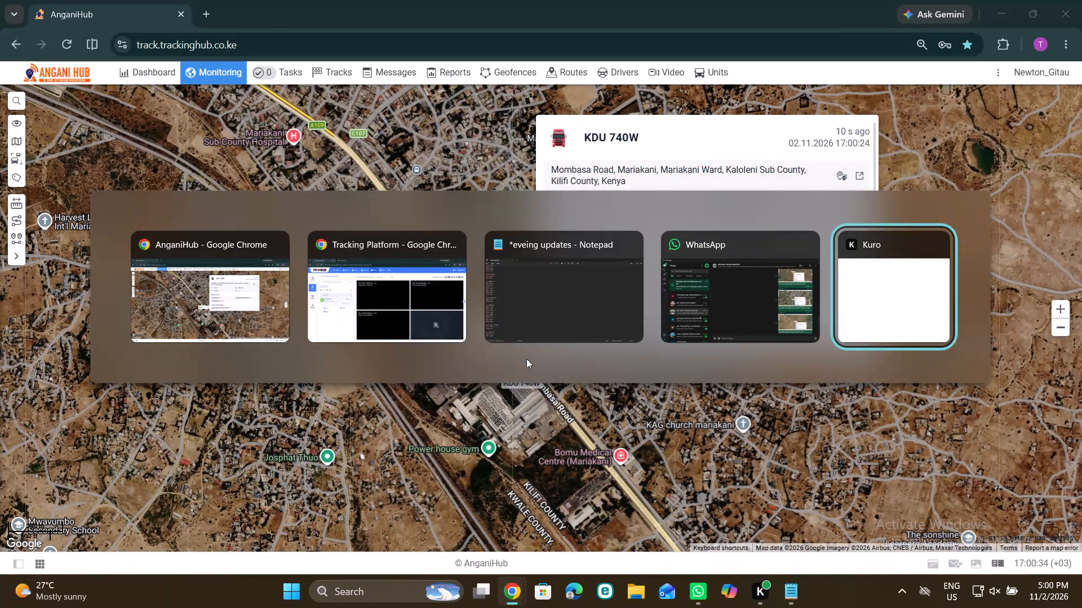
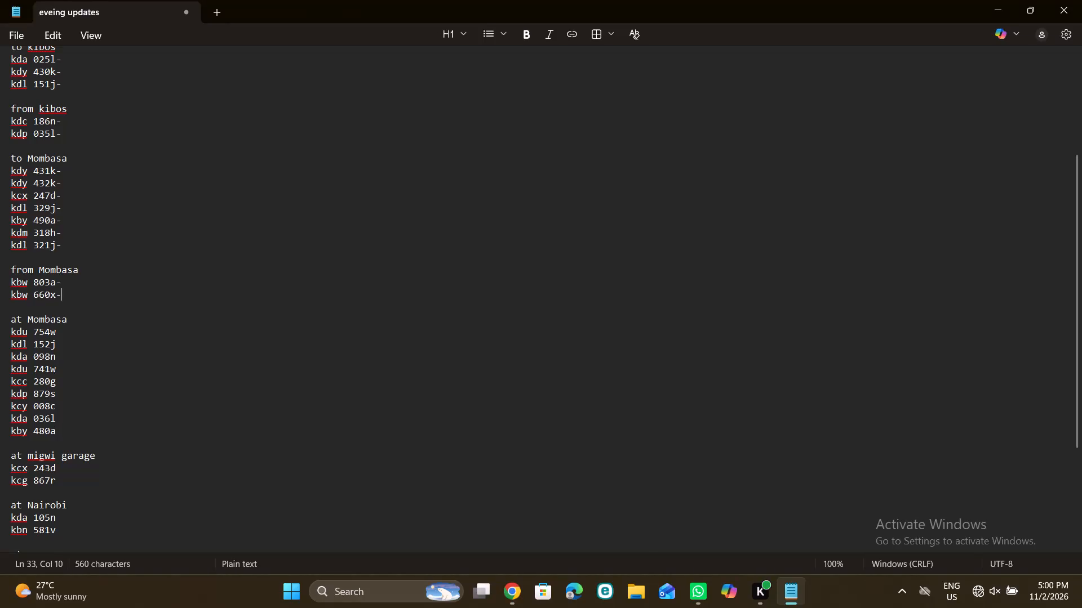
{"action": "key", "text": "Return"}
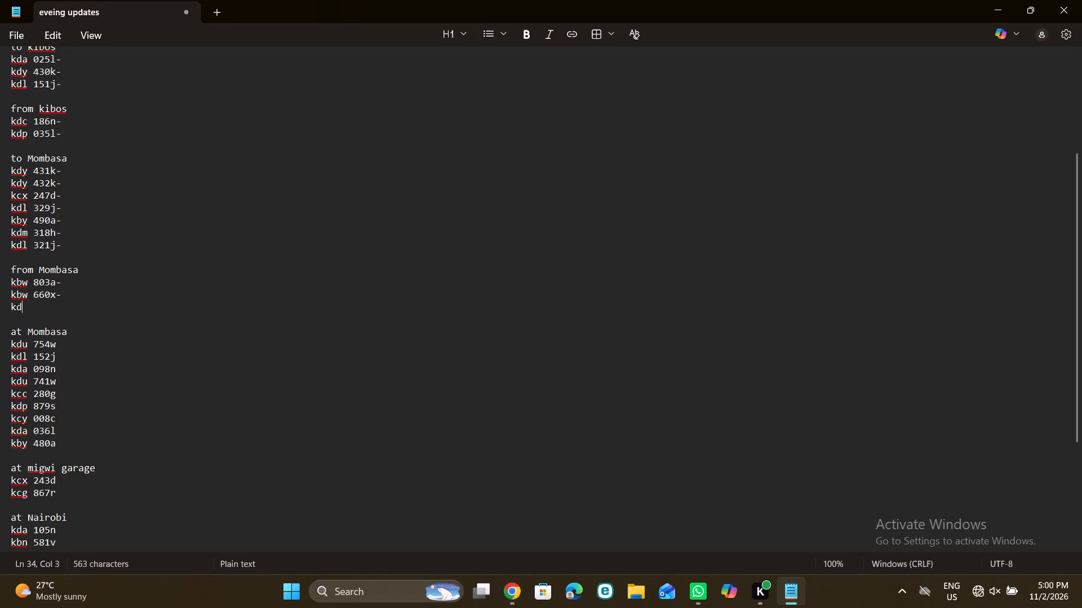
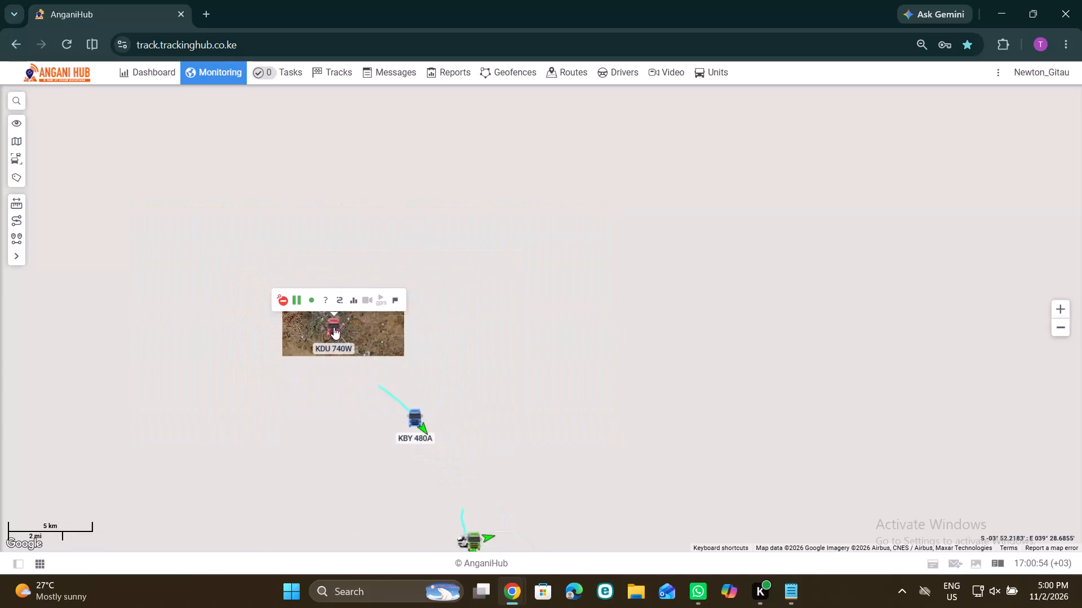
{"action": "left_click_drag", "start_coordinate": [326, 325], "coordinate": [451, 337]}
{"action": "scroll", "coordinate": [281, 271], "scroll_direction": "down", "scroll_amount": 6}
{"action": "left_click_drag", "start_coordinate": [278, 302], "coordinate": [309, 350]}
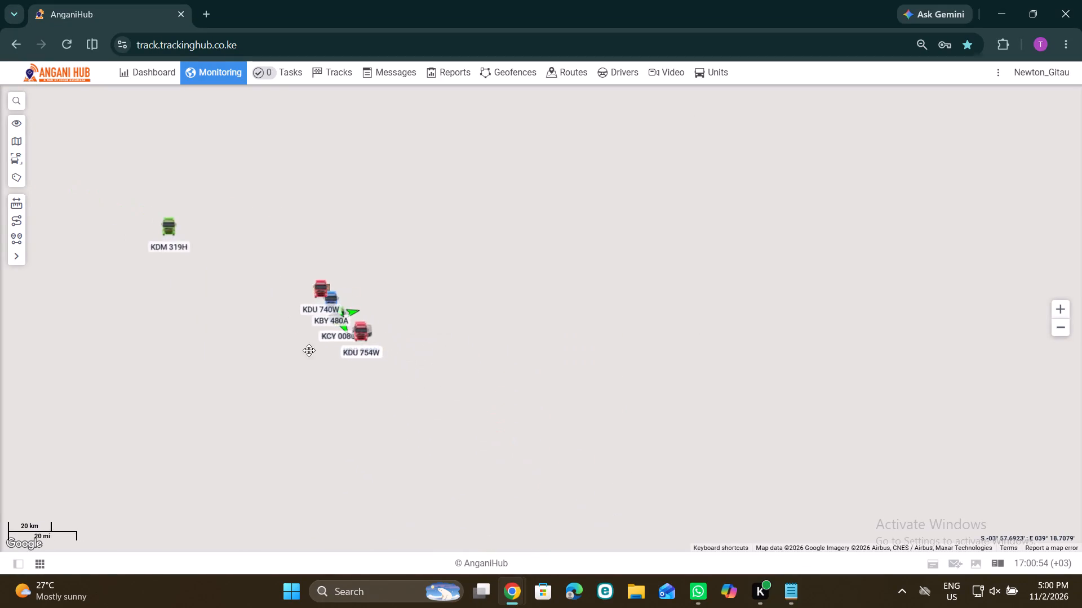
{"action": "left_click_drag", "start_coordinate": [309, 350], "coordinate": [319, 361]}
{"action": "scroll", "coordinate": [223, 293], "scroll_direction": "up", "scroll_amount": 9}
{"action": "left_click_drag", "start_coordinate": [148, 231], "coordinate": [382, 354]}
{"action": "scroll", "coordinate": [480, 357], "scroll_direction": "up", "scroll_amount": 2}
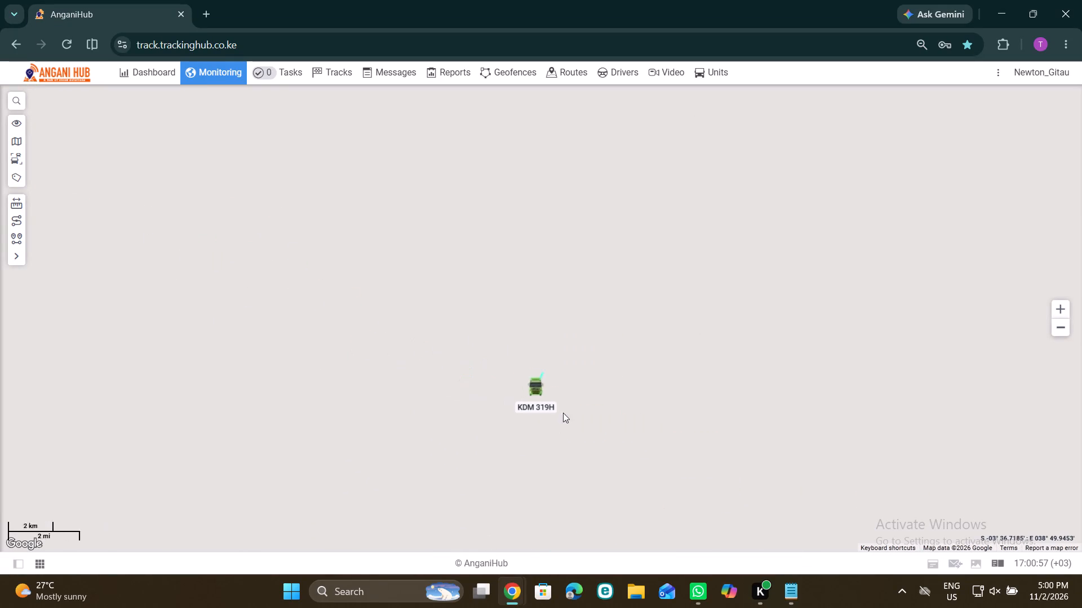
{"action": "scroll", "coordinate": [563, 413], "scroll_direction": "up", "scroll_amount": 3}
{"action": "left_click_drag", "start_coordinate": [508, 411], "coordinate": [487, 278]}
{"action": "left_click", "coordinate": [546, 280]}
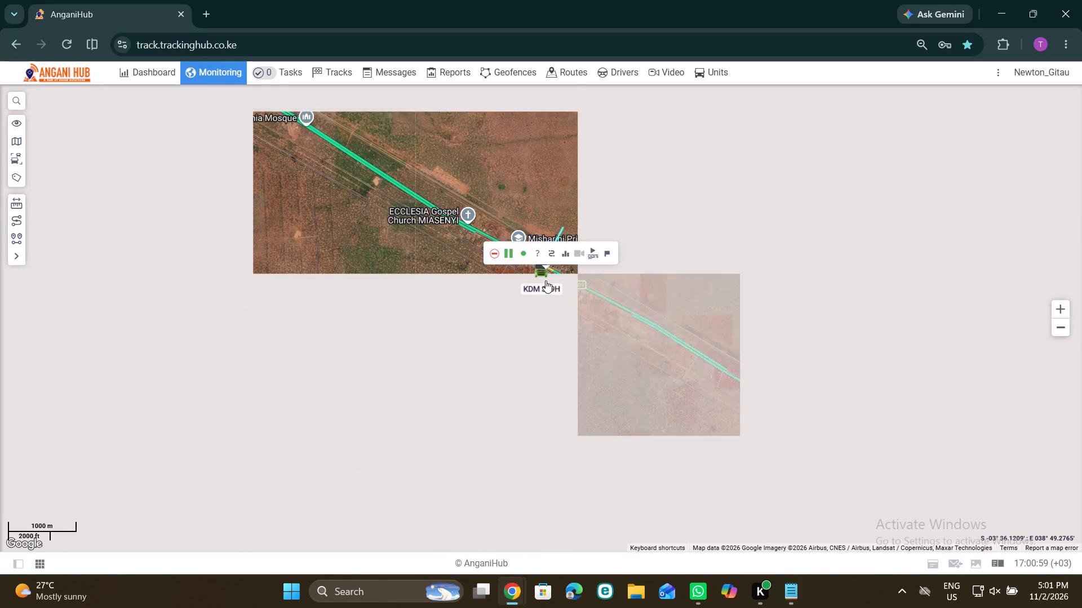
{"action": "scroll", "coordinate": [552, 278], "scroll_direction": "up", "scroll_amount": 5}
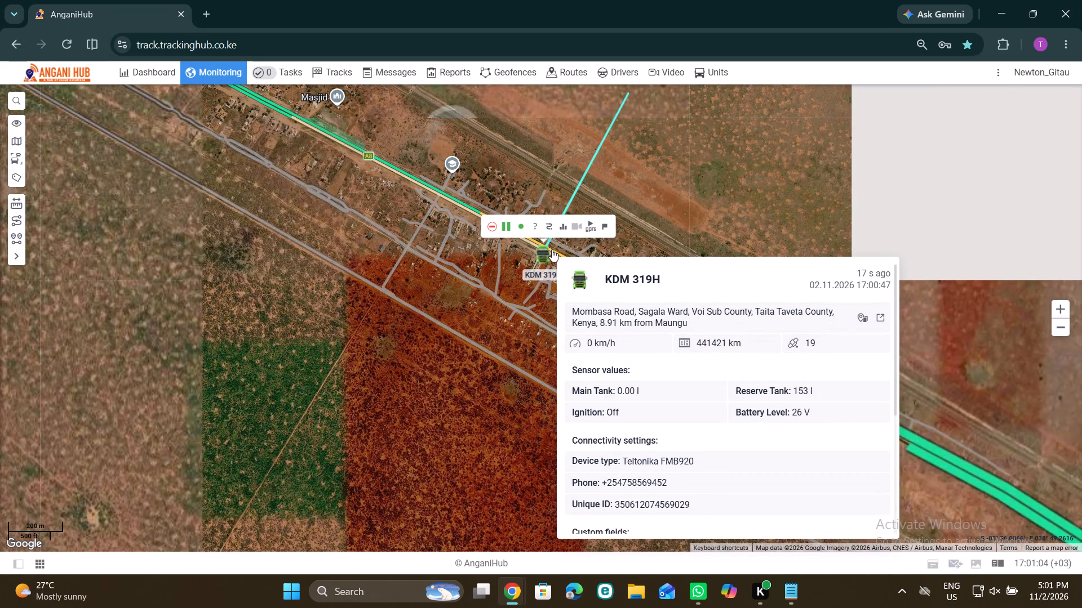
{"action": "key", "text": "shift+super+s"}
{"action": "triple_click", "coordinate": [659, 306]}
{"action": "left_click", "coordinate": [659, 306]}
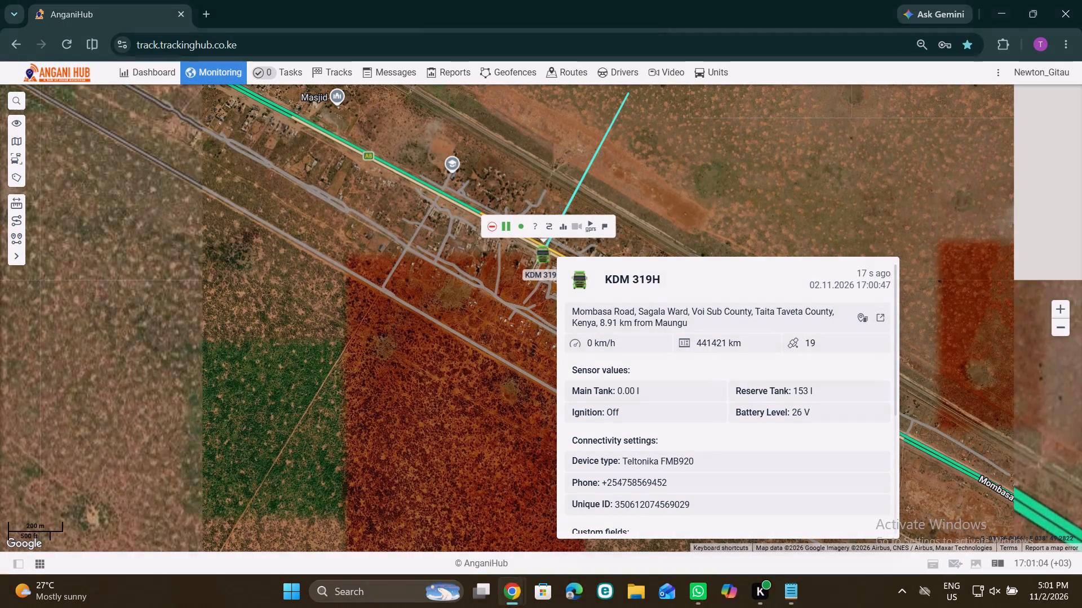
Switch to the evening updates note in Notepad.
{"action": "key", "text": "alt+Tab"}
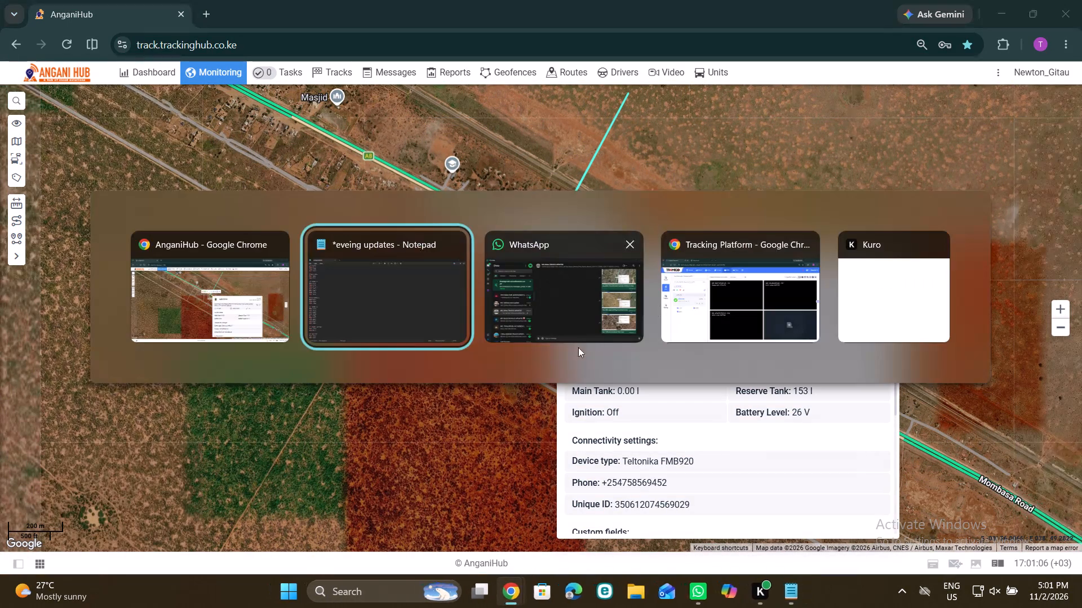
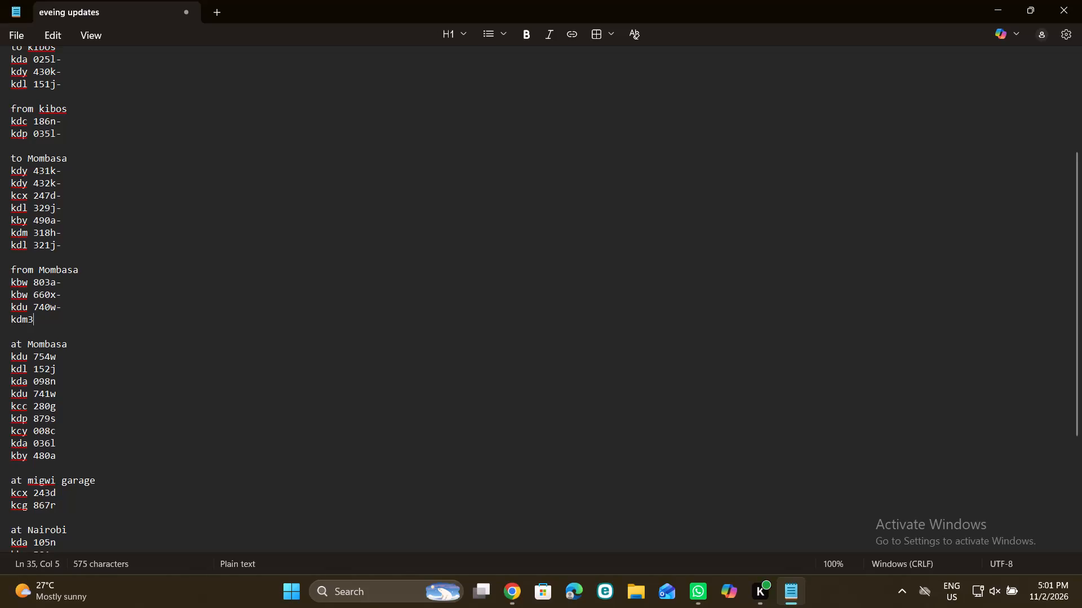
{"action": "key", "text": "BackSpace"}
{"action": "key", "text": "space"}
{"action": "type", "text": "319h"}
{"action": "key", "text": "minus"}
{"action": "key", "text": "alt+Tab"}
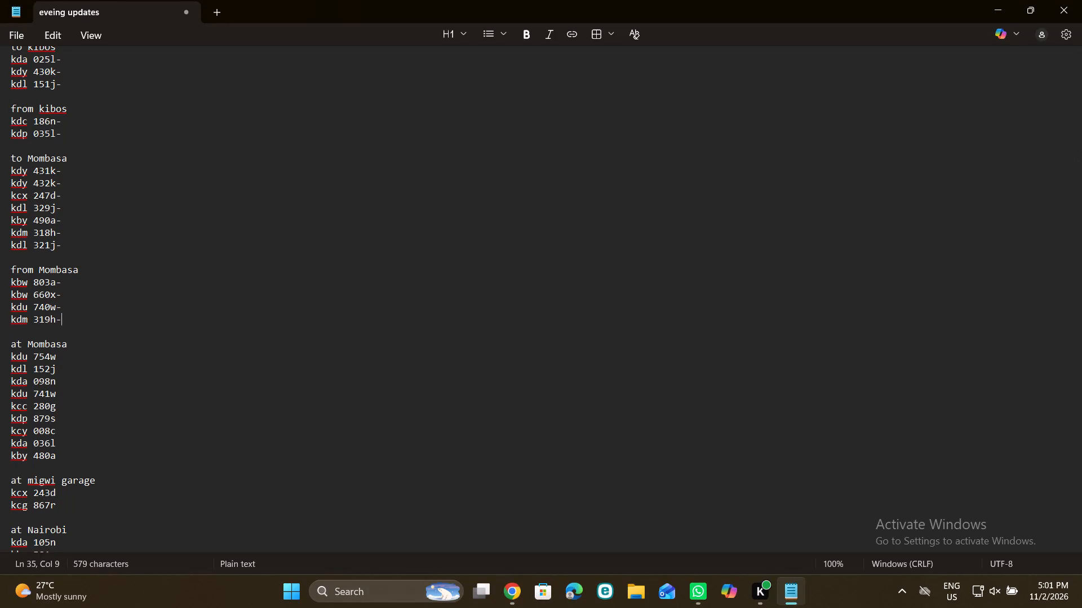
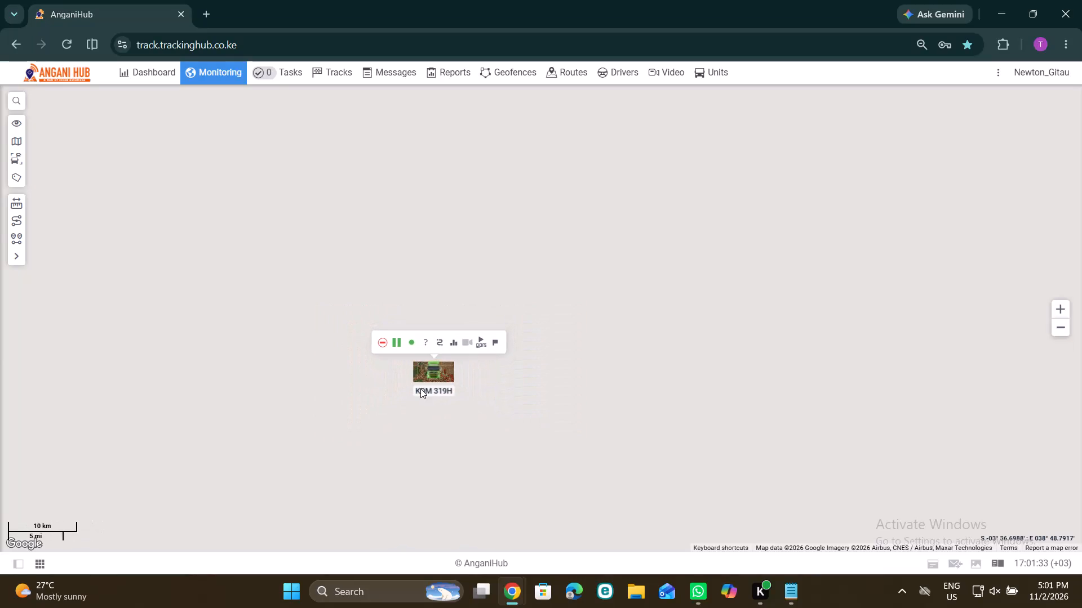
Reopen the units list and clear every unit group from the map.
{"action": "scroll", "coordinate": [420, 388], "scroll_direction": "down", "scroll_amount": 4}
{"action": "left_click_drag", "start_coordinate": [430, 459], "coordinate": [493, 342]}
{"action": "left_click", "coordinate": [19, 562]}
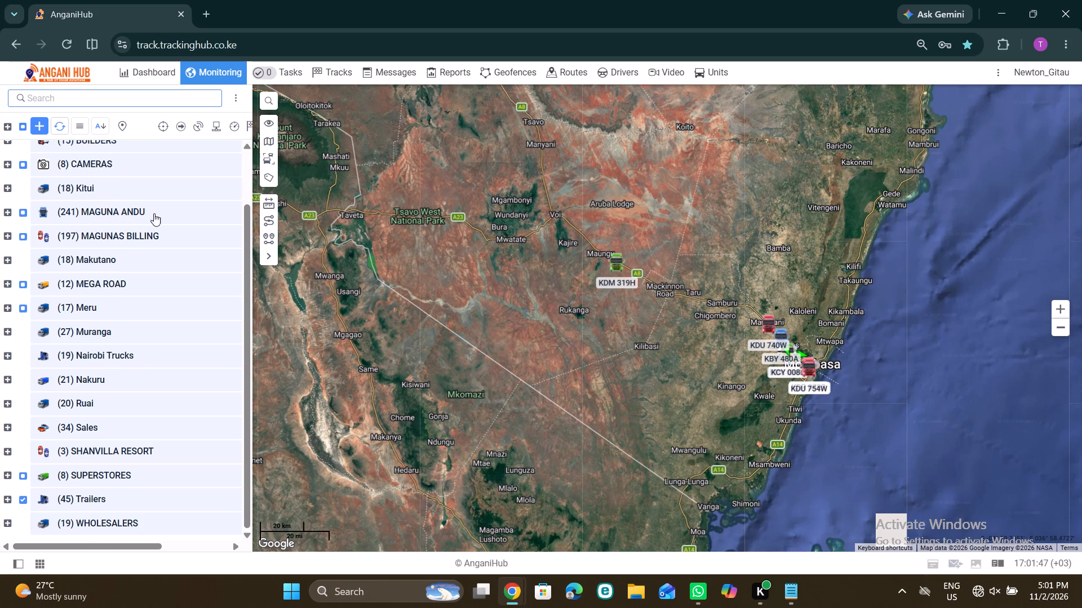
{"action": "double_click", "coordinate": [18, 124]}
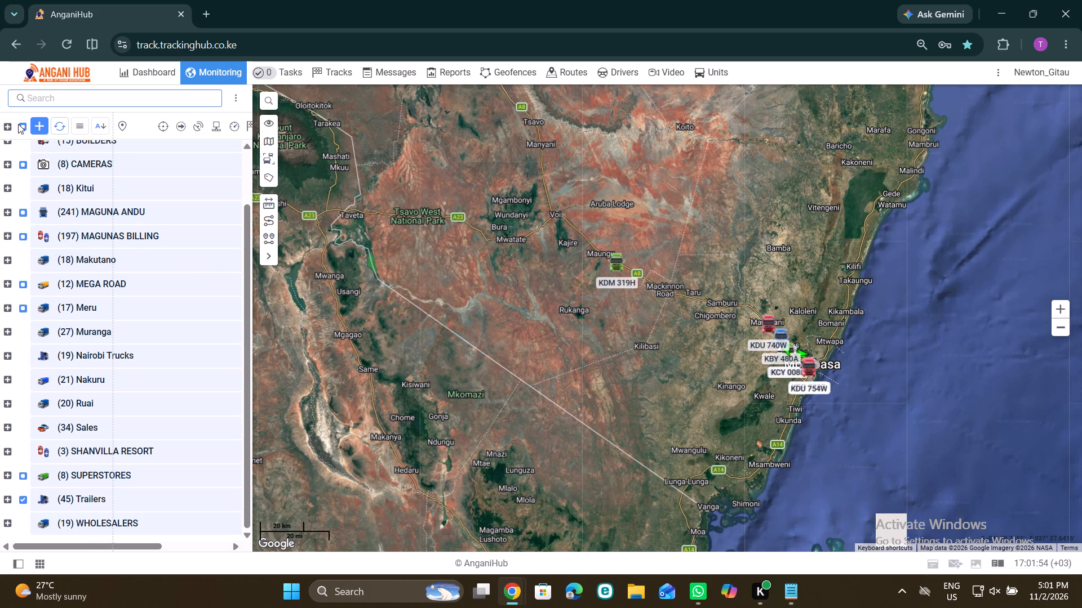
{"action": "left_click", "coordinate": [19, 131]}
{"action": "double_click", "coordinate": [25, 130]}
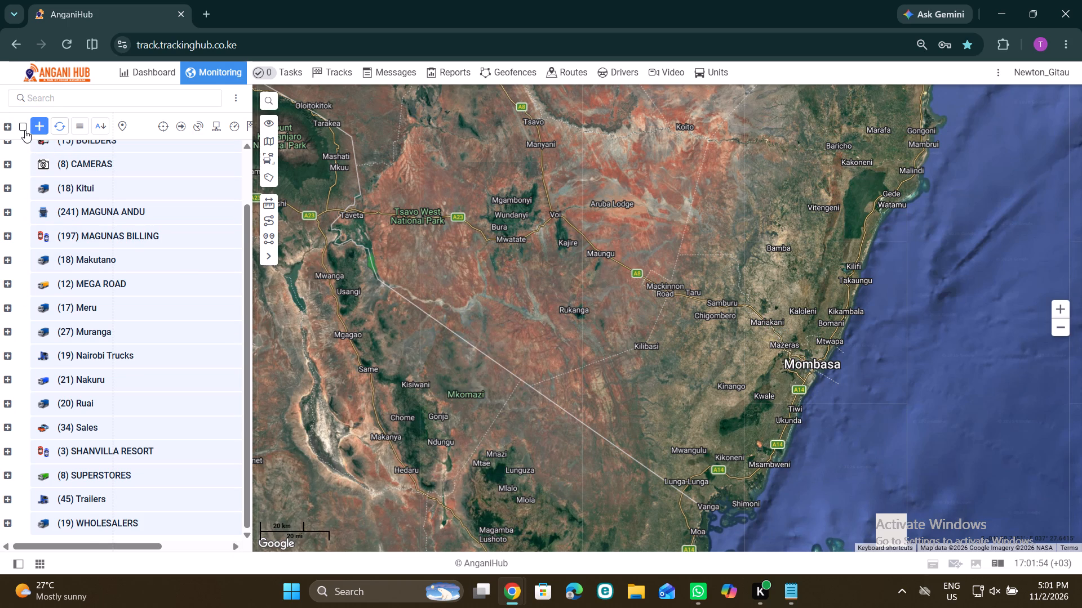
{"action": "scroll", "coordinate": [72, 291], "scroll_direction": "up", "scroll_amount": 4}
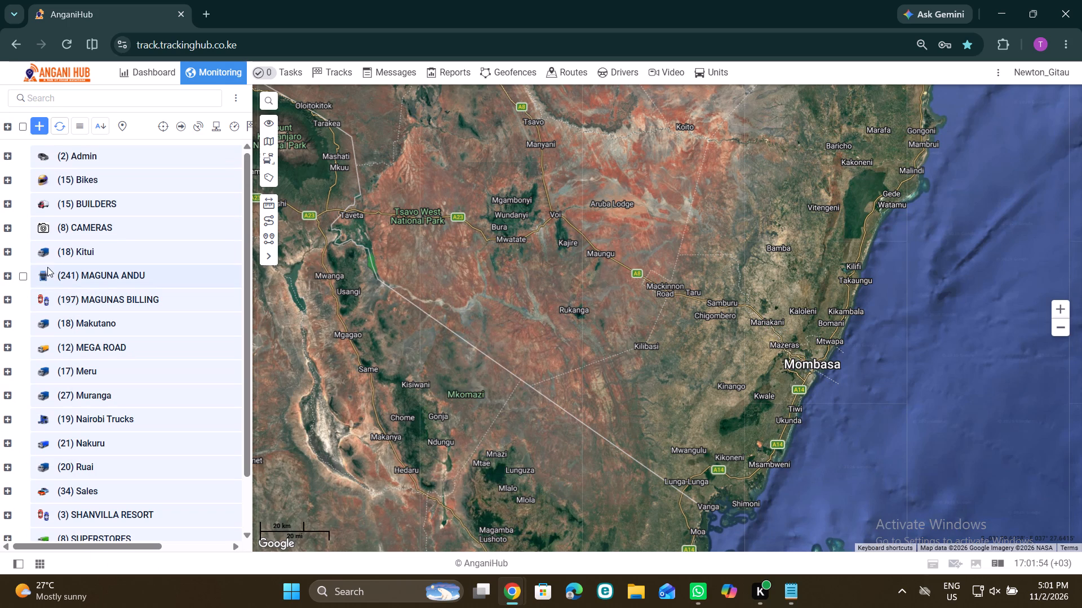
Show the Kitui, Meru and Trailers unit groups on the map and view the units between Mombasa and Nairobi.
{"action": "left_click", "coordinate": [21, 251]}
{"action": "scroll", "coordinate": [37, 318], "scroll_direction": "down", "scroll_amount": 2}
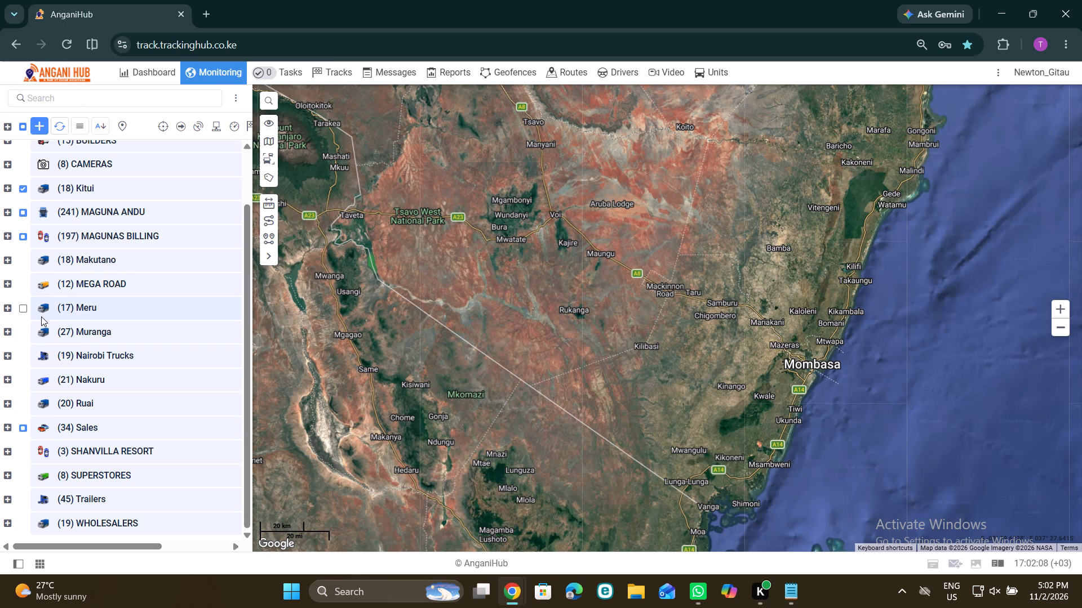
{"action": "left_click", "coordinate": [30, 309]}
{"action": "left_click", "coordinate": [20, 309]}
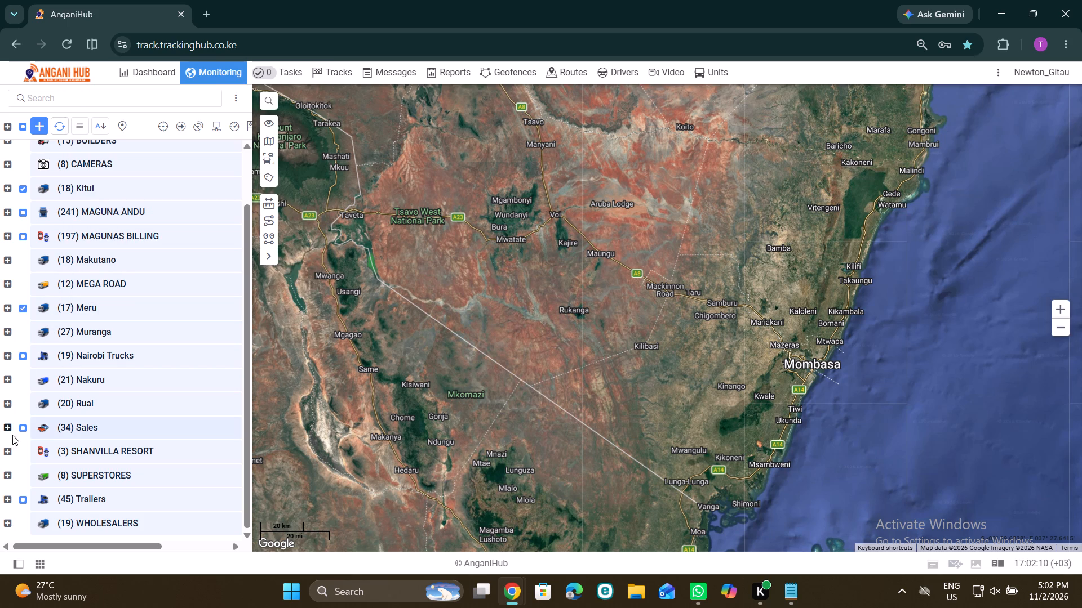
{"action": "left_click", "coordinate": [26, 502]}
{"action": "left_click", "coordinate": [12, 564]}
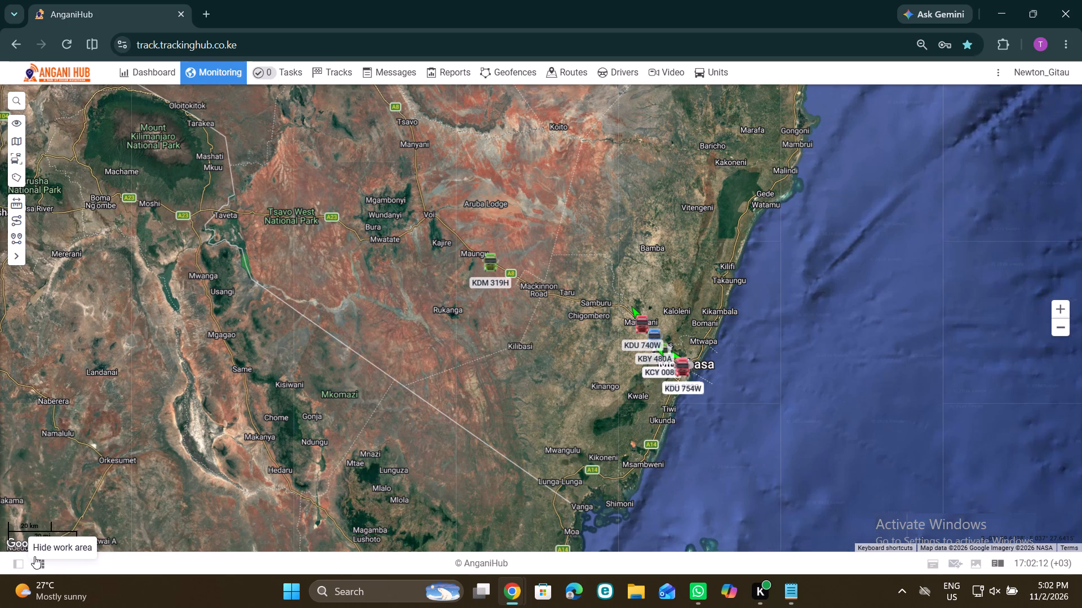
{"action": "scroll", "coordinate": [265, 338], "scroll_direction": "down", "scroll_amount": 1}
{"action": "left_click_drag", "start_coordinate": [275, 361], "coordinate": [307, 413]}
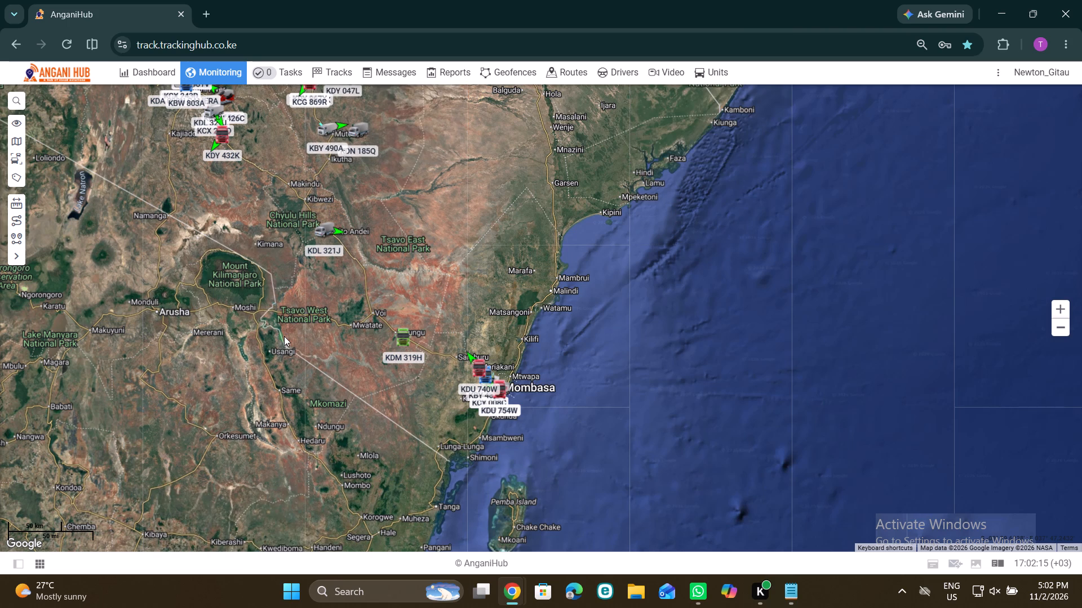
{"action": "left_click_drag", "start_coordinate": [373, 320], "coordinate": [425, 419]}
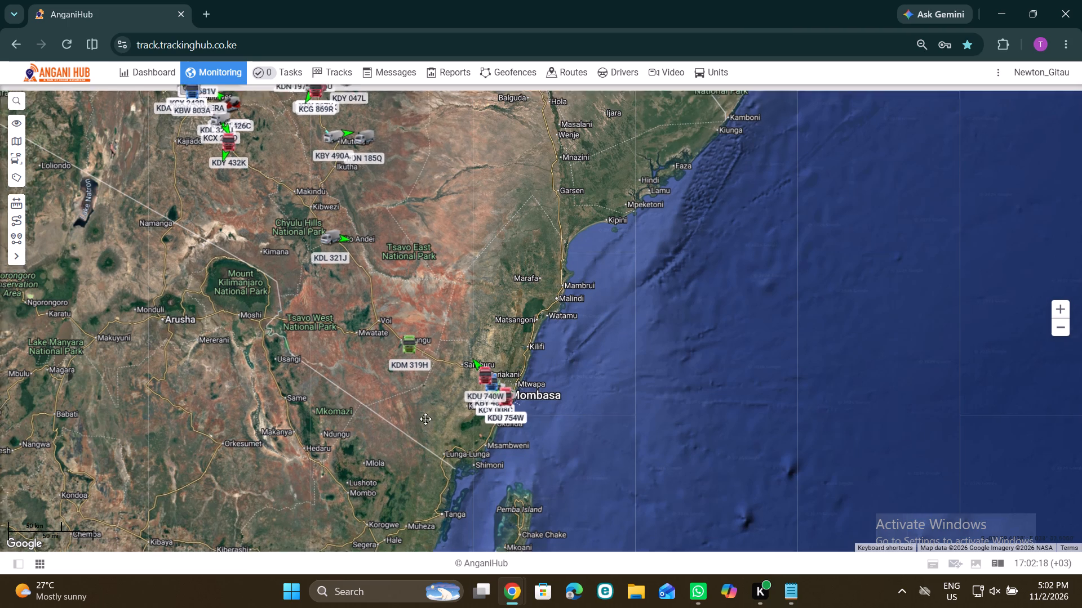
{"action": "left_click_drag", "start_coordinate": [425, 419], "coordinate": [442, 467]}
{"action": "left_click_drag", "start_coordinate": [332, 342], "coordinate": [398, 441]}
Clear all units from the map, show only the Kitui and Meru groups, and hide the units list.
{"action": "left_click", "coordinate": [17, 564]}
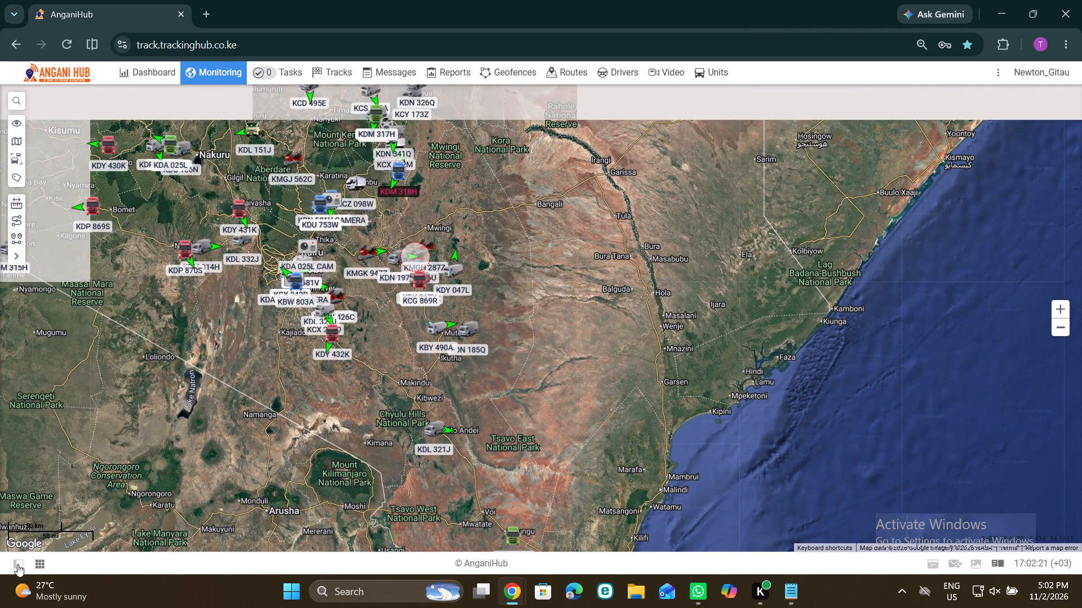
{"action": "left_click", "coordinate": [14, 128]}
{"action": "double_click", "coordinate": [20, 127]}
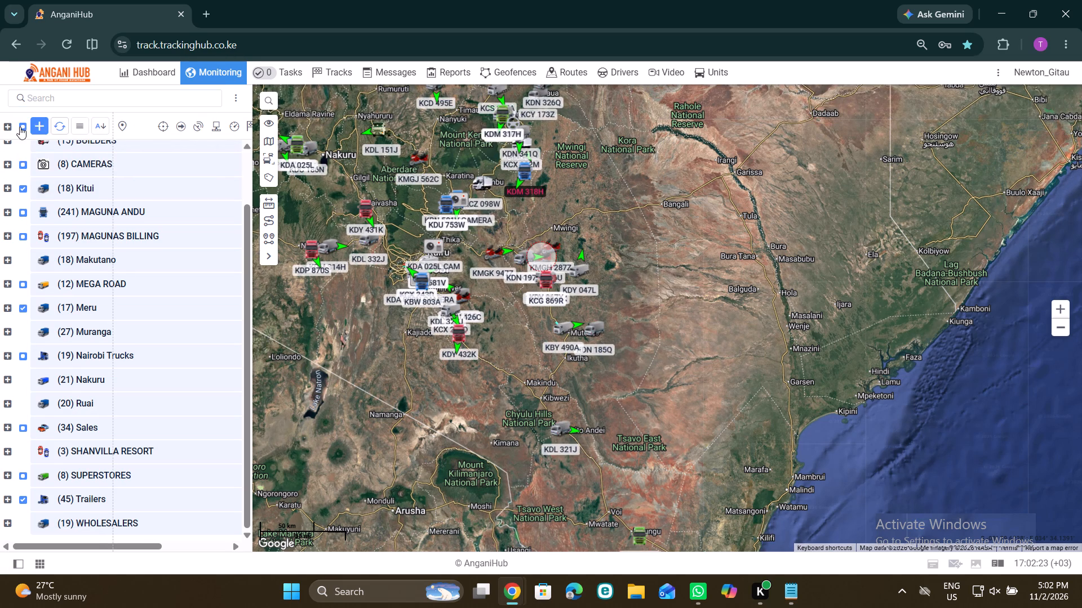
{"action": "scroll", "coordinate": [51, 211], "scroll_direction": "up", "scroll_amount": 2}
{"action": "left_click", "coordinate": [23, 256]}
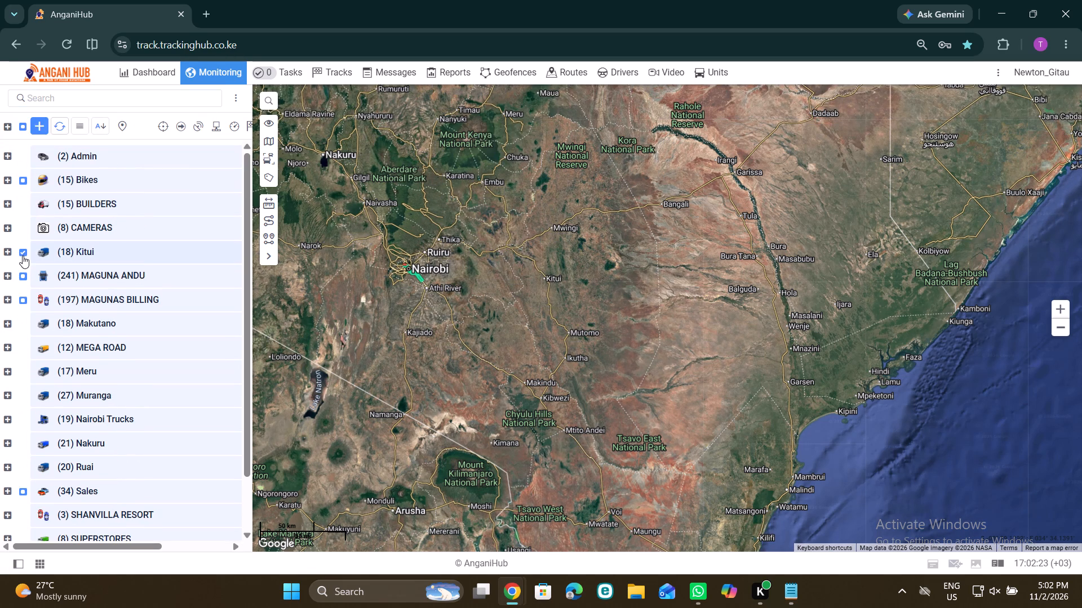
{"action": "left_click", "coordinate": [24, 377]}
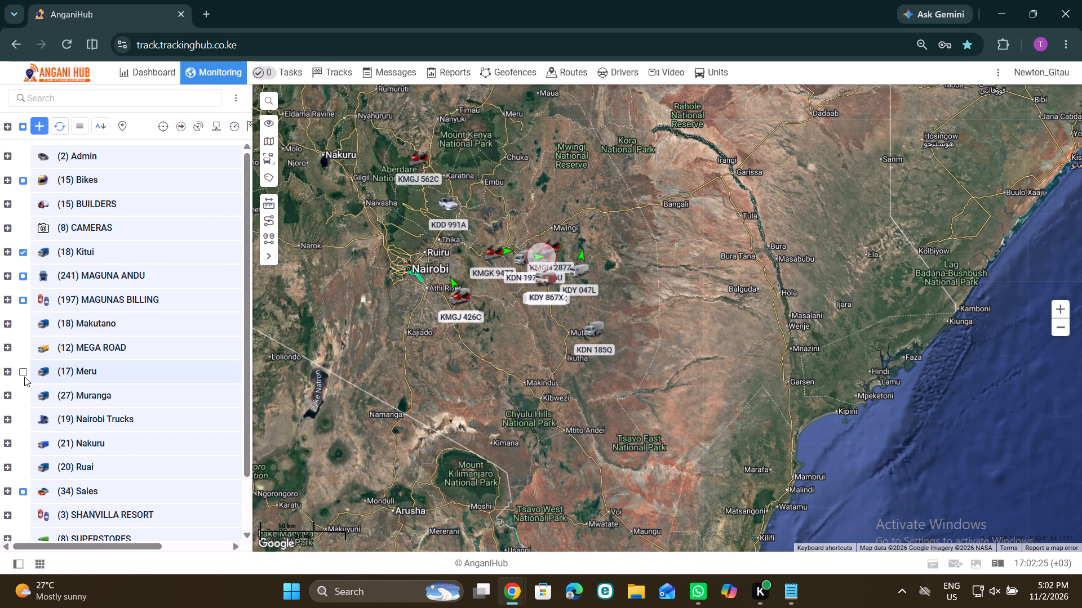
{"action": "left_click", "coordinate": [25, 366]}
{"action": "left_click", "coordinate": [21, 369]}
{"action": "left_click", "coordinate": [0, 548]}
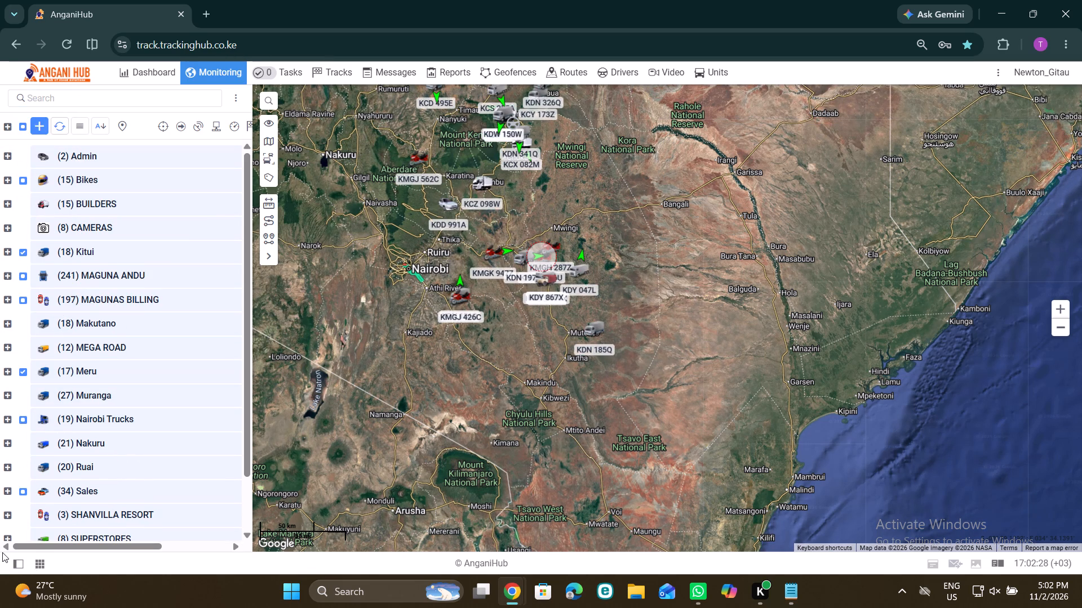
{"action": "left_click", "coordinate": [2, 552]}
{"action": "left_click", "coordinate": [11, 557]}
{"action": "left_click_drag", "start_coordinate": [295, 321], "coordinate": [313, 428]}
{"action": "left_click_drag", "start_coordinate": [325, 245], "coordinate": [323, 396]}
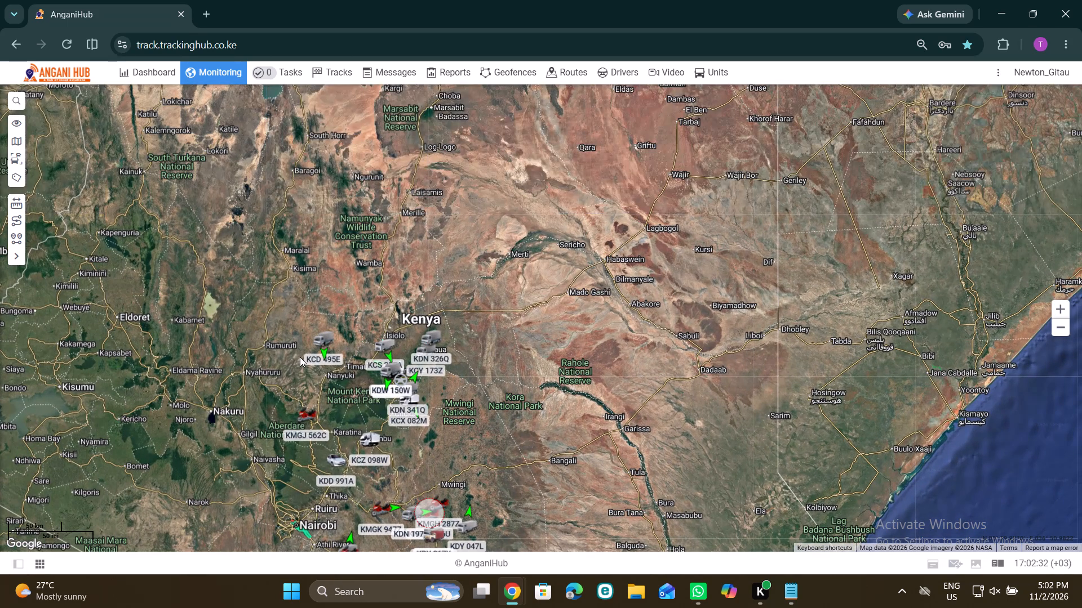
{"action": "scroll", "coordinate": [313, 355], "scroll_direction": "up", "scroll_amount": 2}
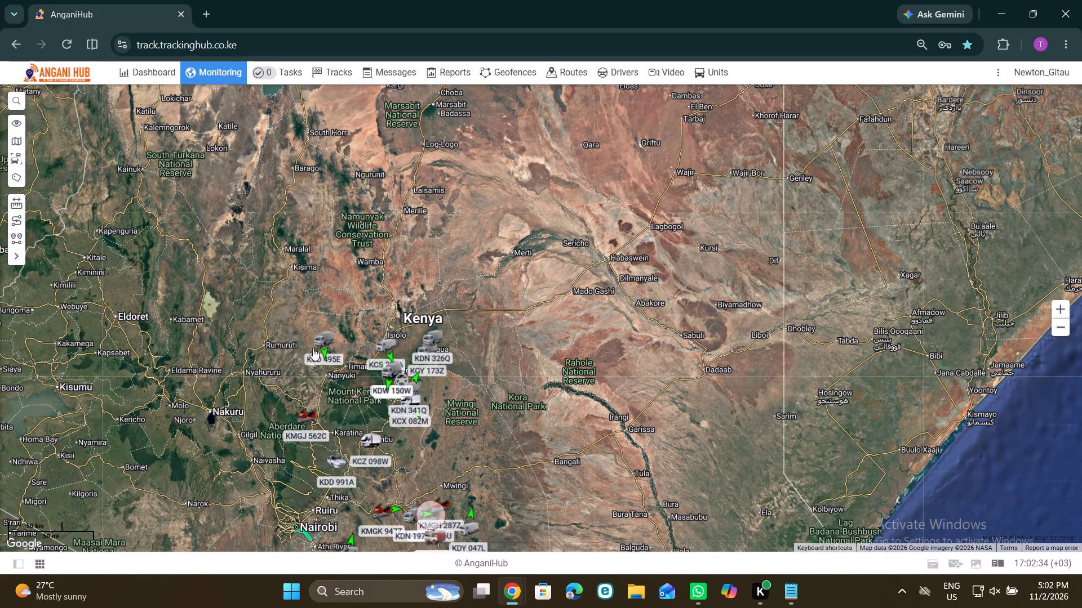
{"action": "scroll", "coordinate": [313, 348], "scroll_direction": "up", "scroll_amount": 2}
{"action": "scroll", "coordinate": [376, 311], "scroll_direction": "up", "scroll_amount": 1}
{"action": "left_click_drag", "start_coordinate": [246, 314], "coordinate": [382, 272]}
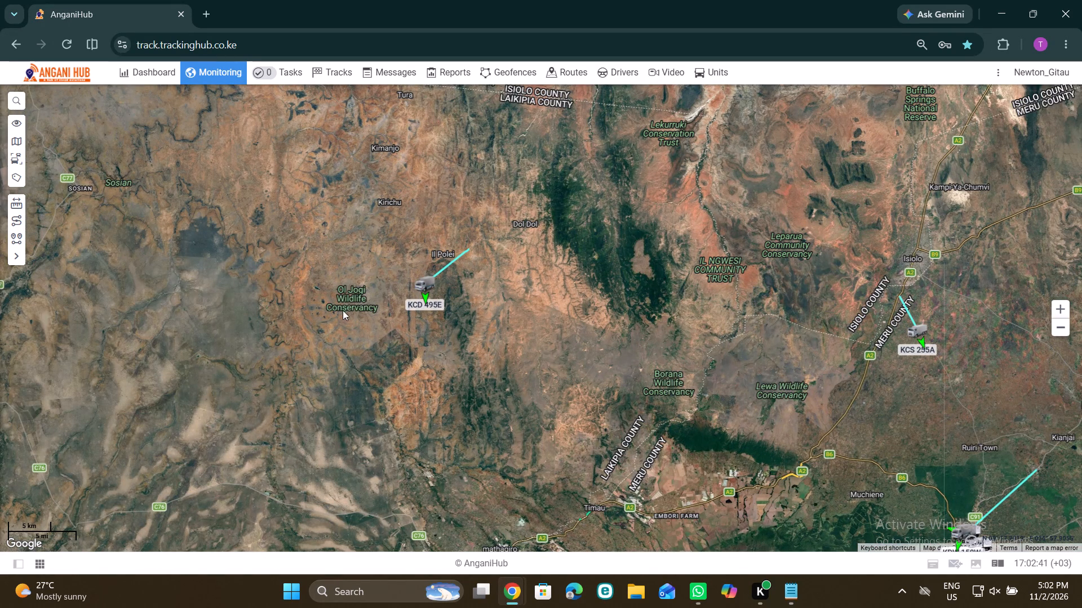
{"action": "scroll", "coordinate": [430, 268], "scroll_direction": "up", "scroll_amount": 1}
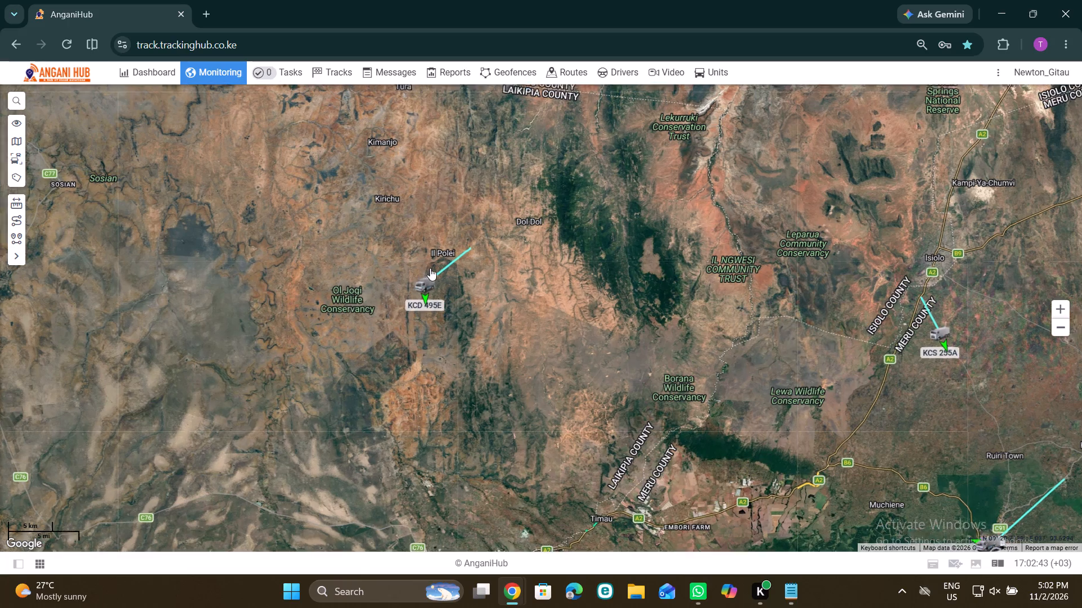
{"action": "scroll", "coordinate": [430, 268], "scroll_direction": "up", "scroll_amount": 1}
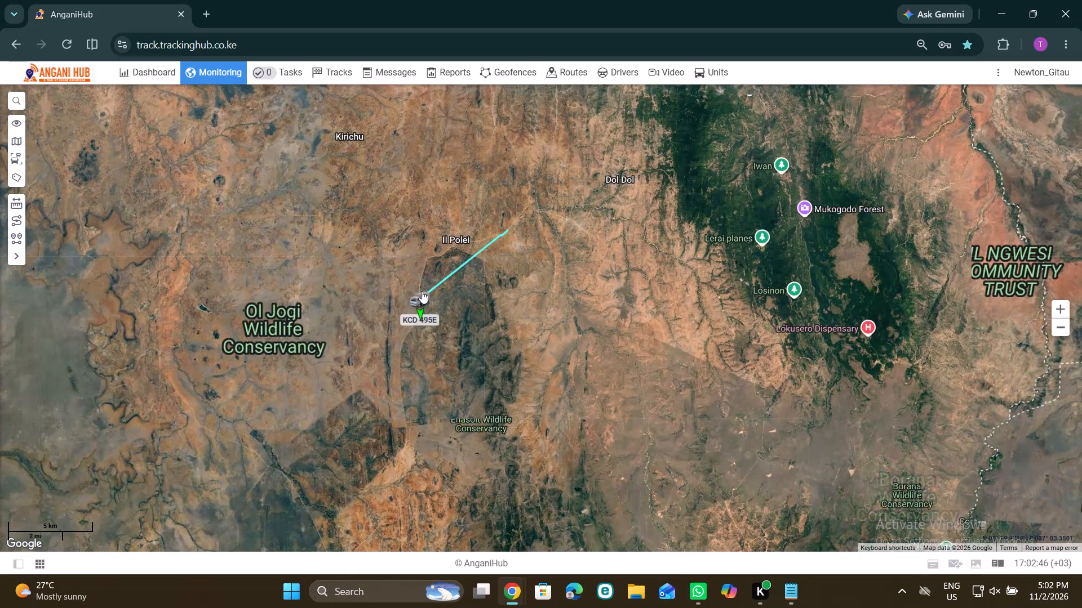
{"action": "left_click", "coordinate": [422, 291]}
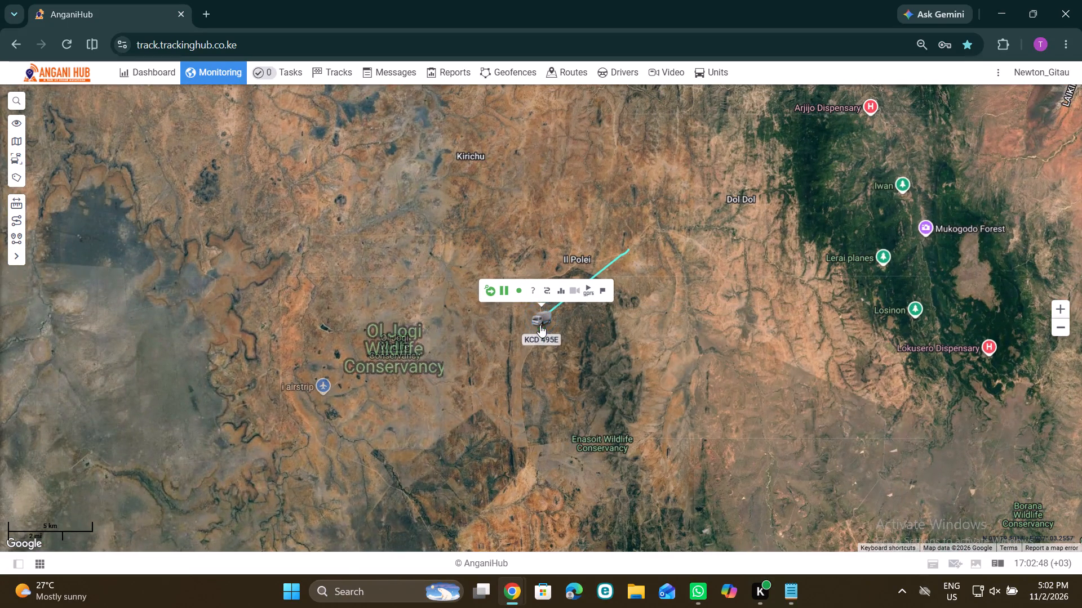
{"action": "key", "text": "shift+super+s"}
{"action": "triple_click", "coordinate": [728, 365]}
{"action": "triple_click", "coordinate": [728, 363]}
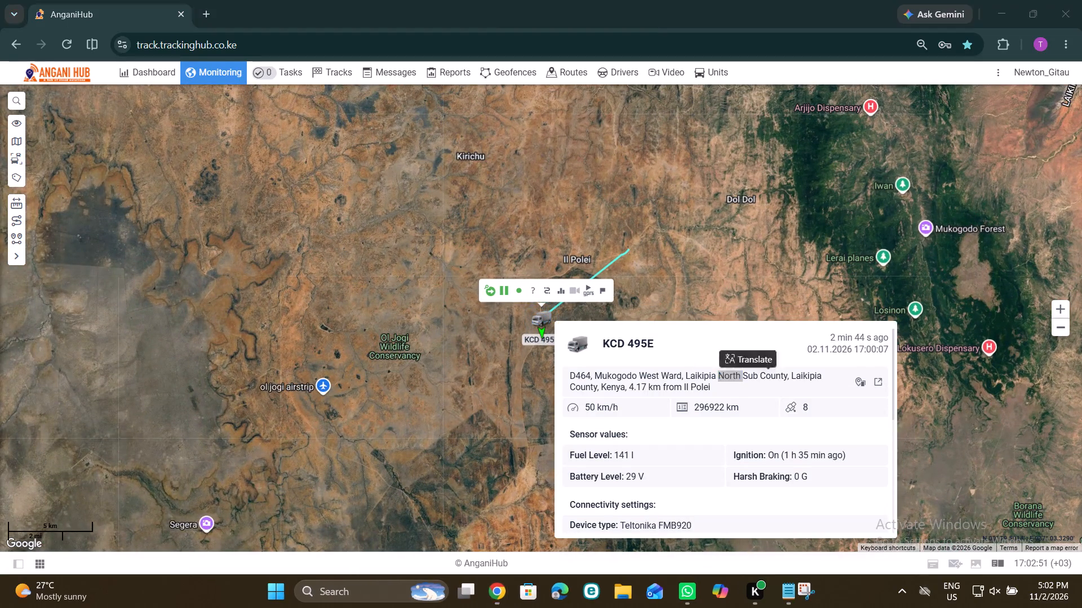
{"action": "triple_click", "coordinate": [728, 363]}
Switch from the AnganiHub map to another open window.
{"action": "key", "text": "alt+Tab"}
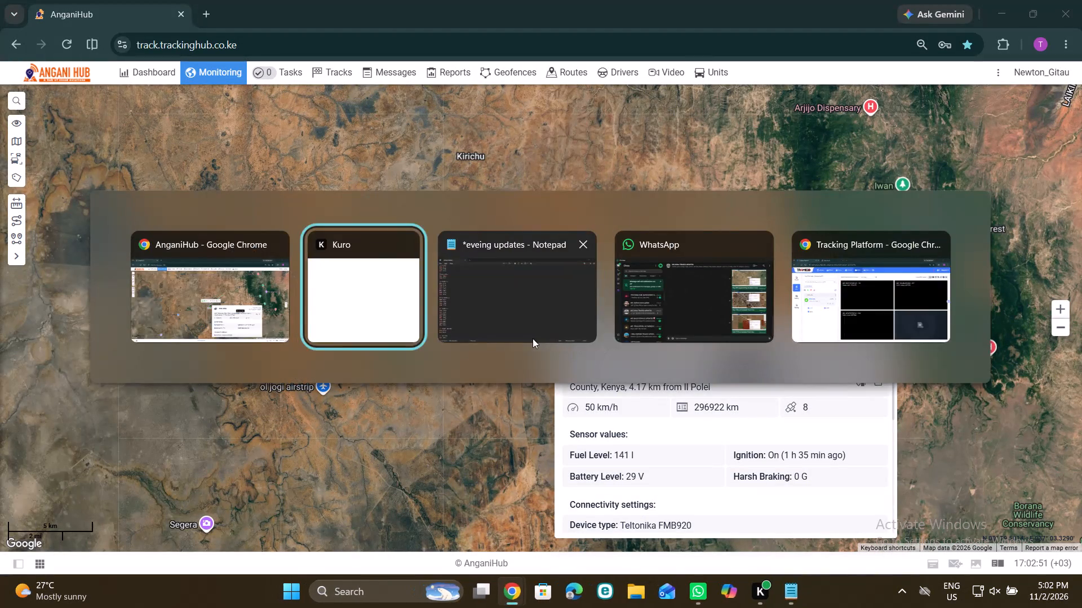
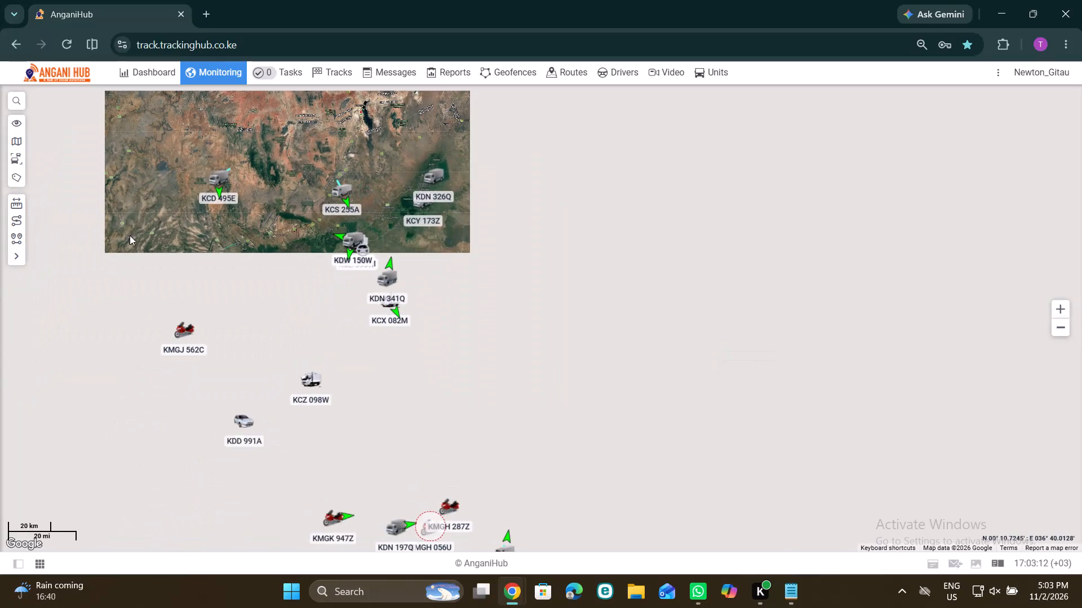
Locate unit KCS 255A just south of Isiolo on the map and snip its location details.
{"action": "scroll", "coordinate": [109, 279], "scroll_direction": "down", "scroll_amount": 2}
{"action": "left_click_drag", "start_coordinate": [95, 290], "coordinate": [109, 267]}
{"action": "left_click_drag", "start_coordinate": [124, 256], "coordinate": [244, 270]}
{"action": "left_click_drag", "start_coordinate": [256, 268], "coordinate": [214, 338]}
{"action": "left_click_drag", "start_coordinate": [373, 272], "coordinate": [363, 298]}
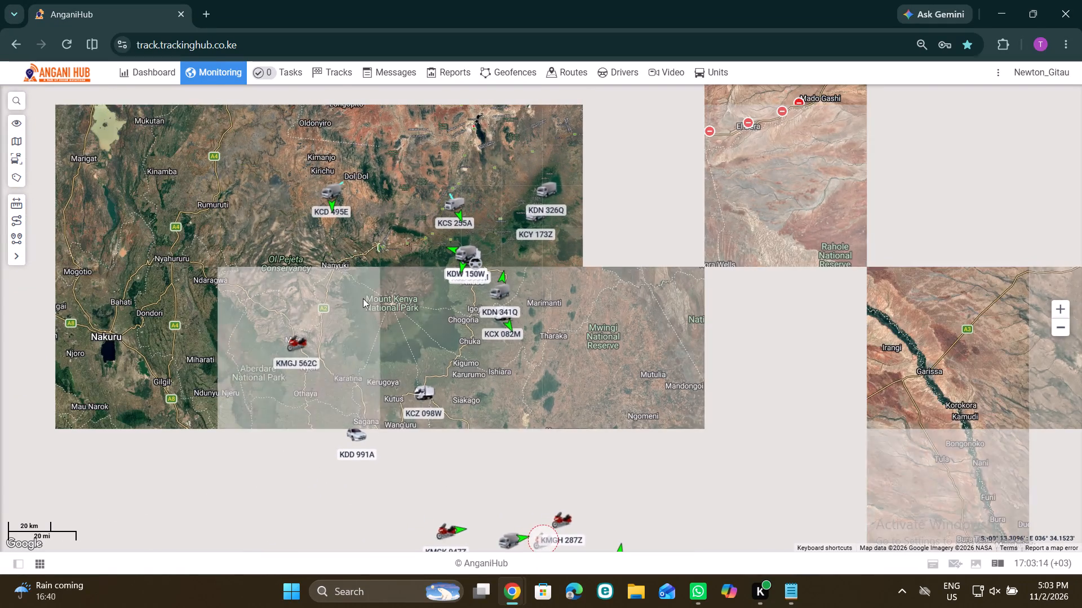
{"action": "left_click_drag", "start_coordinate": [363, 298], "coordinate": [340, 345]}
{"action": "scroll", "coordinate": [443, 198], "scroll_direction": "up", "scroll_amount": 4}
{"action": "left_click_drag", "start_coordinate": [473, 301], "coordinate": [403, 301]}
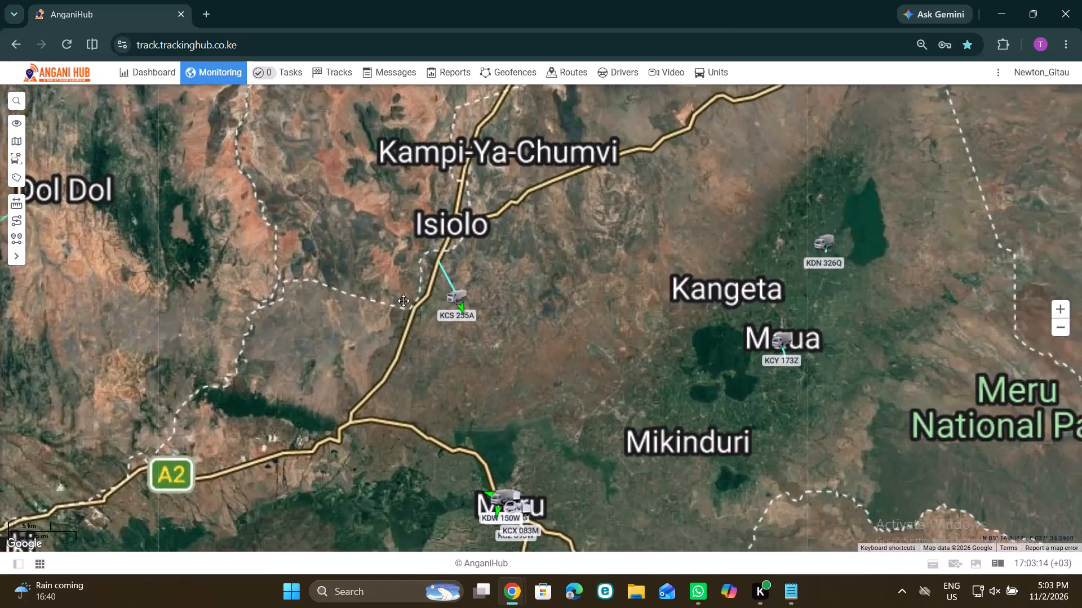
{"action": "left_click_drag", "start_coordinate": [403, 301], "coordinate": [397, 302]}
{"action": "scroll", "coordinate": [414, 316], "scroll_direction": "up", "scroll_amount": 1}
{"action": "left_click", "coordinate": [397, 285]}
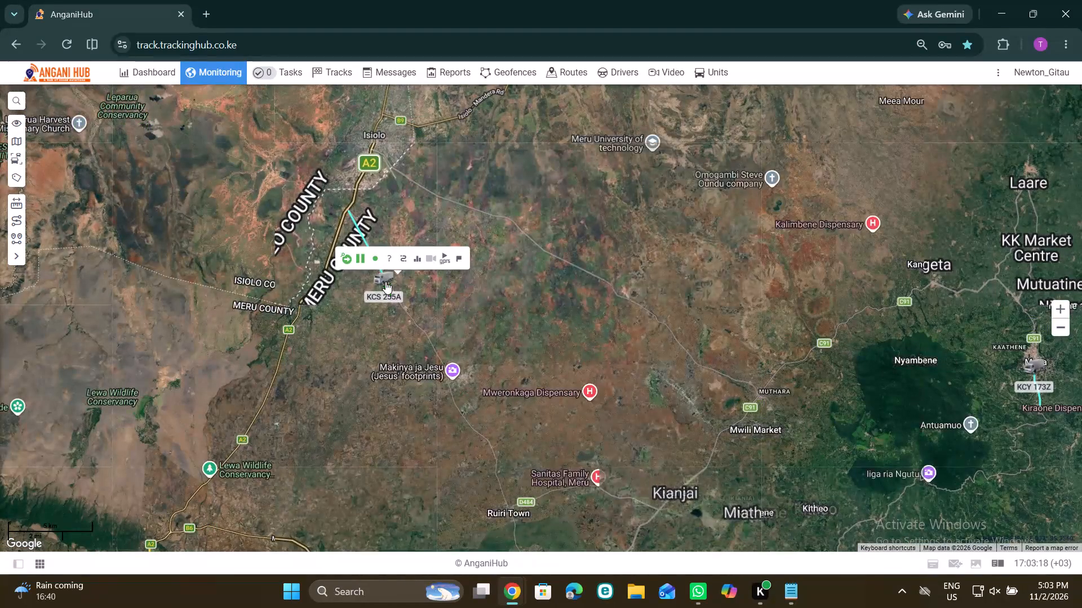
{"action": "key", "text": "shift+super+s"}
{"action": "left_click", "coordinate": [471, 286]}
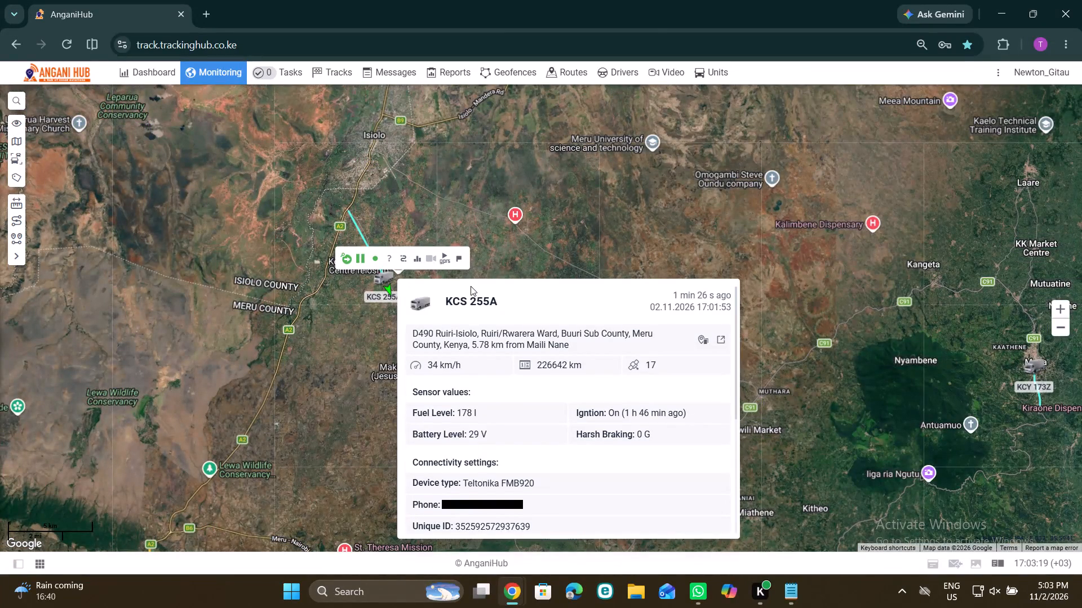
{"action": "triple_click", "coordinate": [471, 286]}
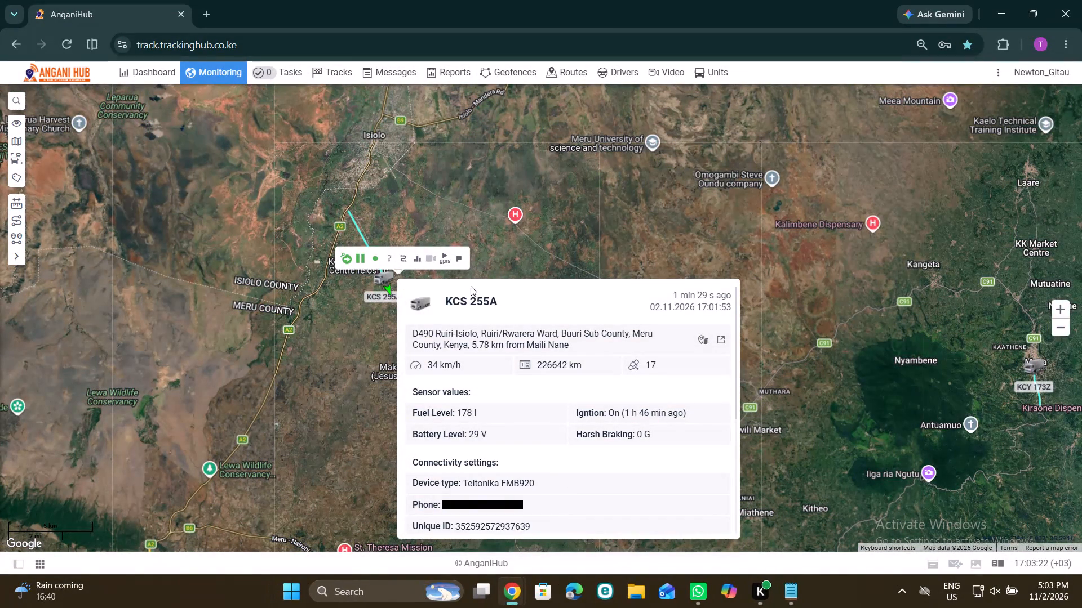
Switch from the AnganiHub map to WhatsApp.
{"action": "key", "text": "alt+Tab"}
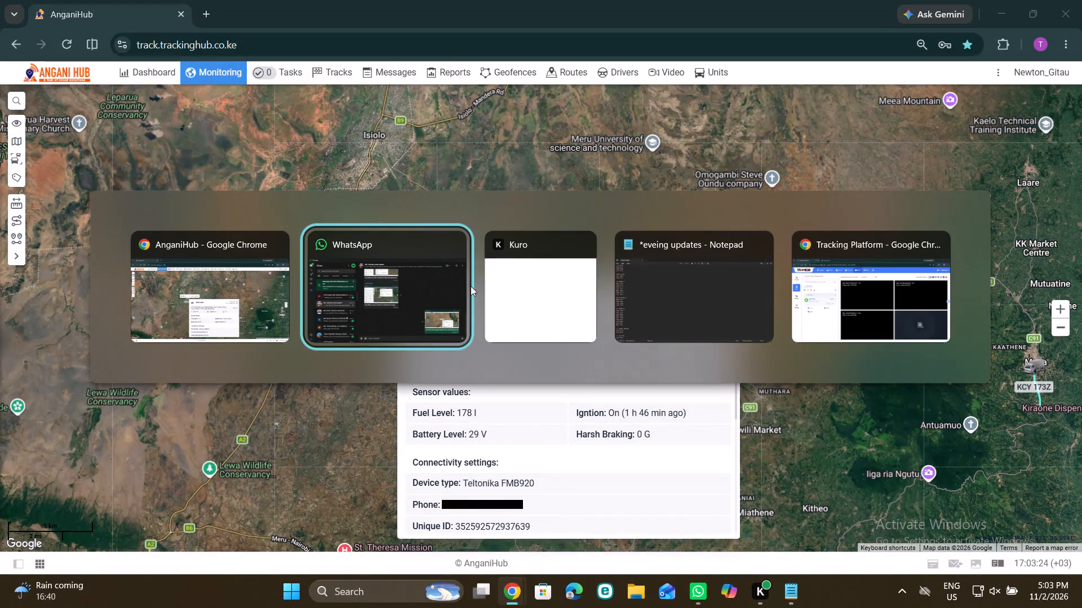
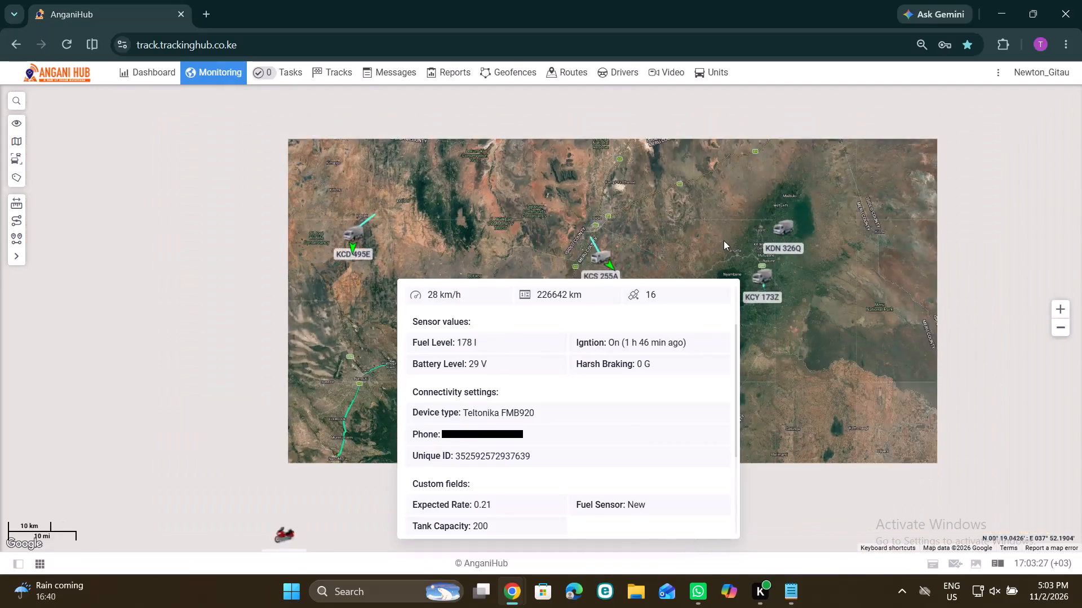
{"action": "left_click_drag", "start_coordinate": [716, 251], "coordinate": [663, 296]}
{"action": "scroll", "coordinate": [730, 268], "scroll_direction": "up", "scroll_amount": 3}
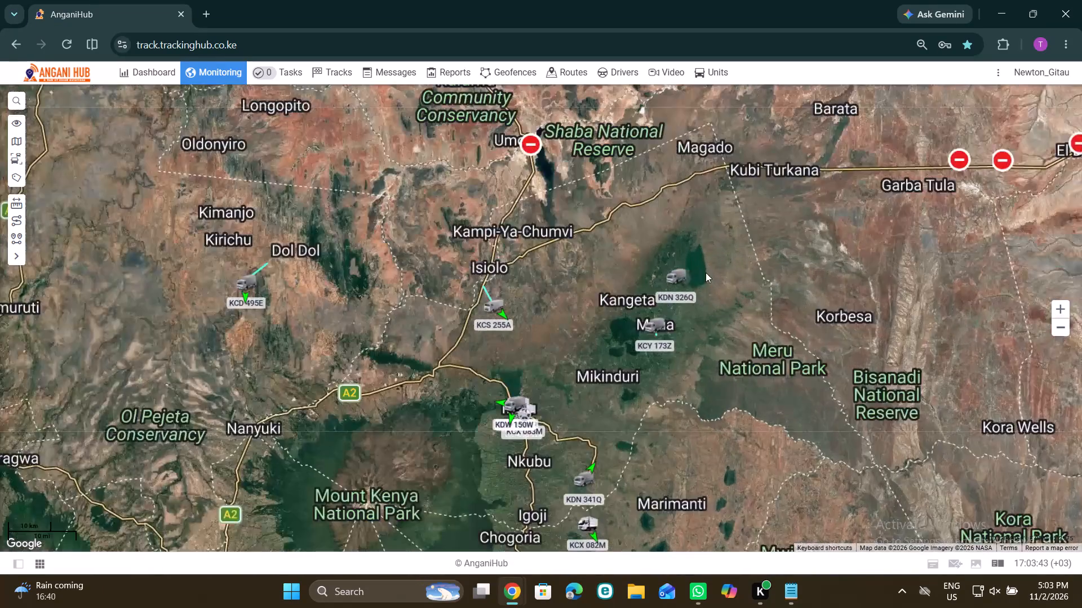
{"action": "scroll", "coordinate": [706, 272], "scroll_direction": "up", "scroll_amount": 12}
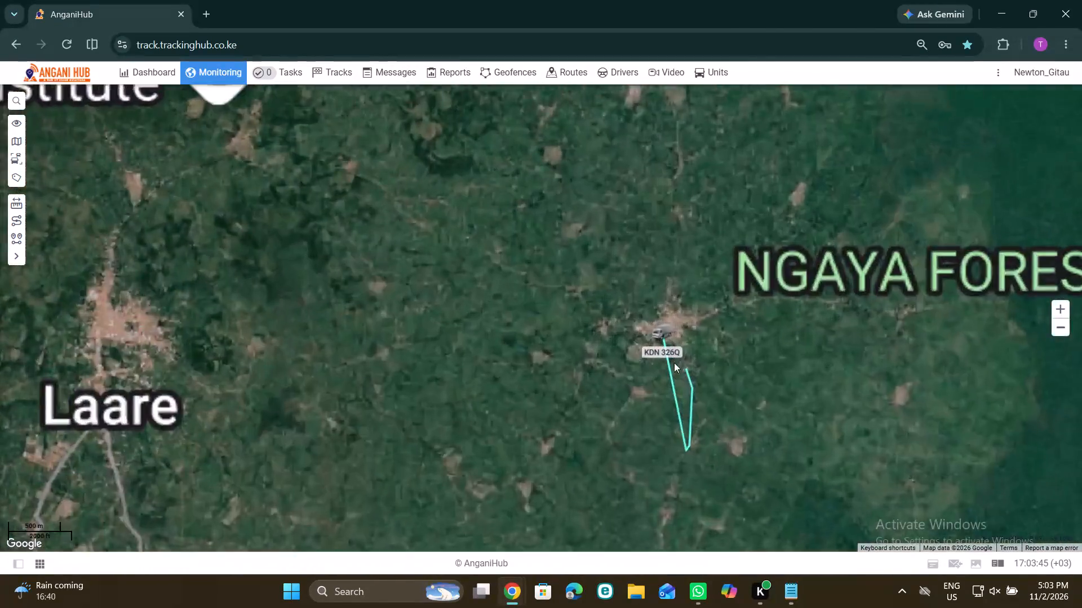
{"action": "scroll", "coordinate": [674, 363], "scroll_direction": "up", "scroll_amount": 2}
{"action": "left_click", "coordinate": [633, 293]}
{"action": "left_click", "coordinate": [643, 277]}
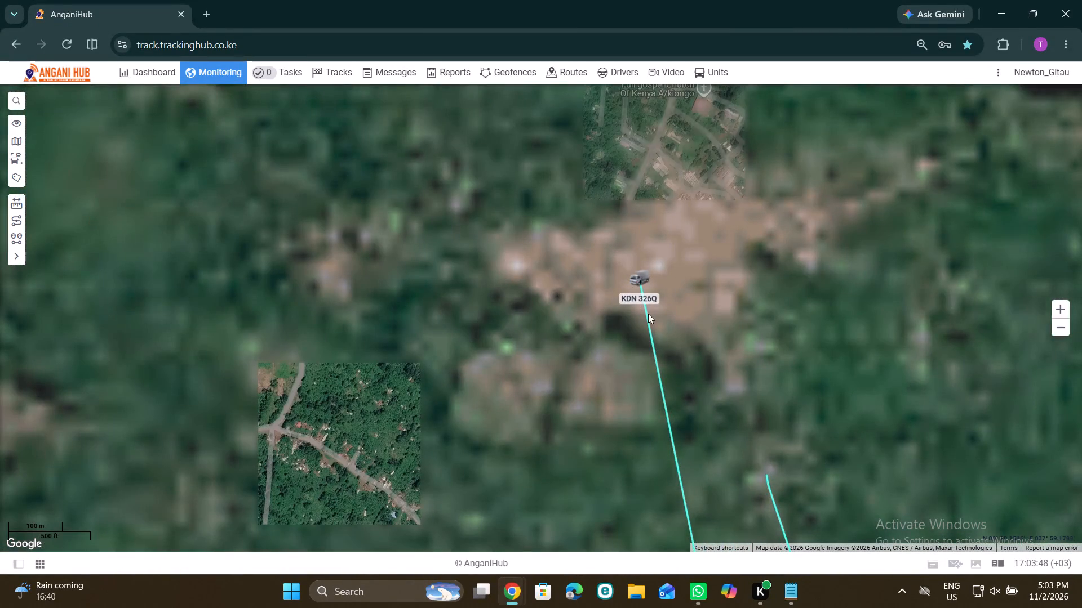
{"action": "left_click", "coordinate": [648, 292]}
{"action": "key", "text": "shift+super+s"}
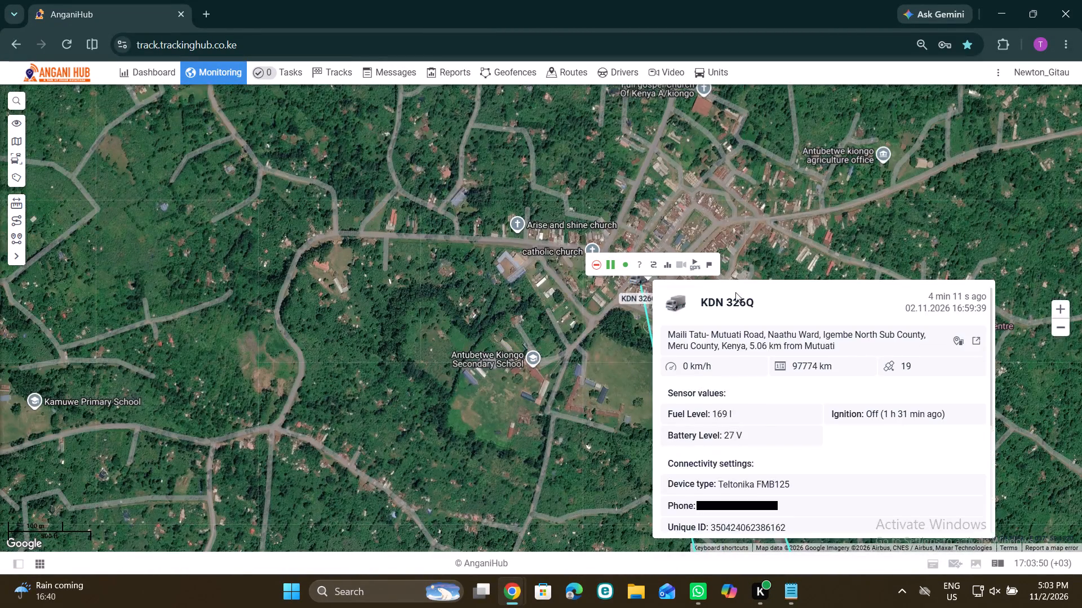
{"action": "triple_click", "coordinate": [799, 296]}
{"action": "triple_click", "coordinate": [799, 296]}
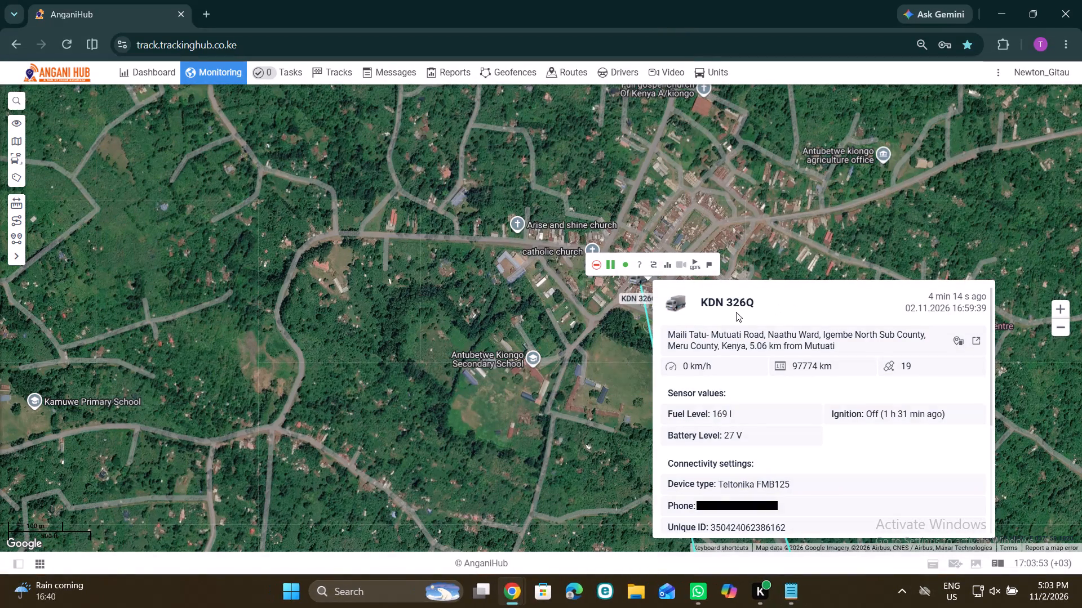
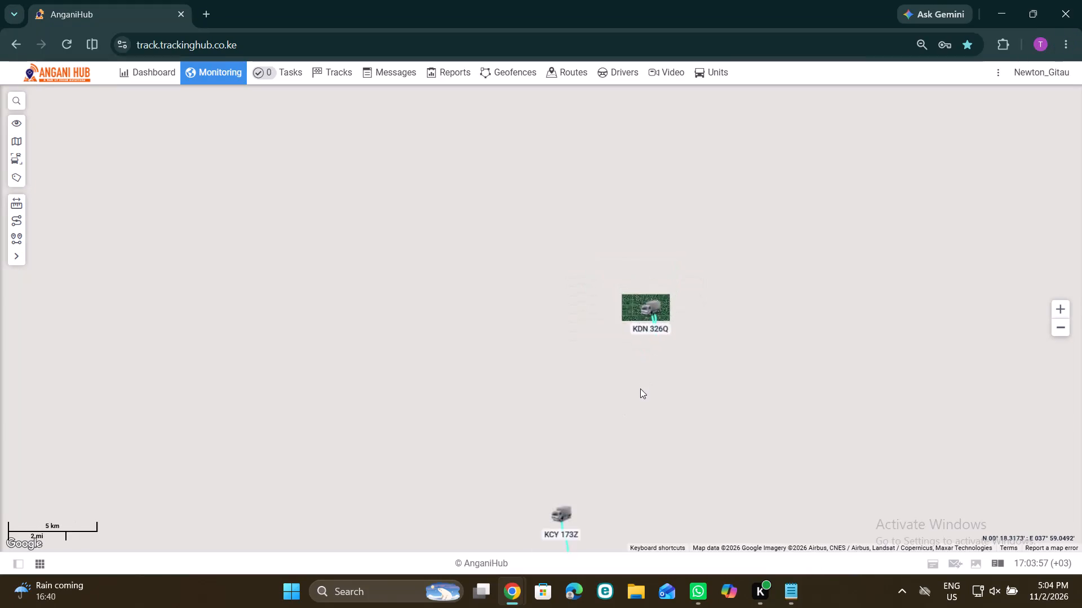
{"action": "left_click_drag", "start_coordinate": [633, 403], "coordinate": [646, 328]}
{"action": "left_click_drag", "start_coordinate": [645, 390], "coordinate": [655, 331]}
{"action": "scroll", "coordinate": [623, 361], "scroll_direction": "up", "scroll_amount": 6}
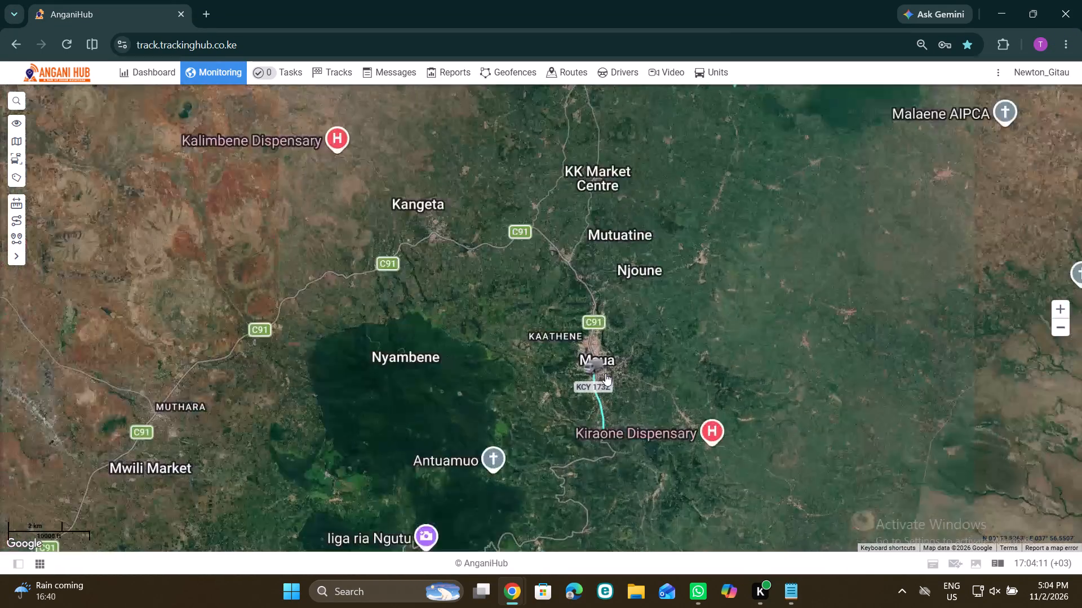
{"action": "scroll", "coordinate": [605, 373], "scroll_direction": "up", "scroll_amount": 5}
{"action": "left_click", "coordinate": [540, 322]}
{"action": "left_click", "coordinate": [523, 322]}
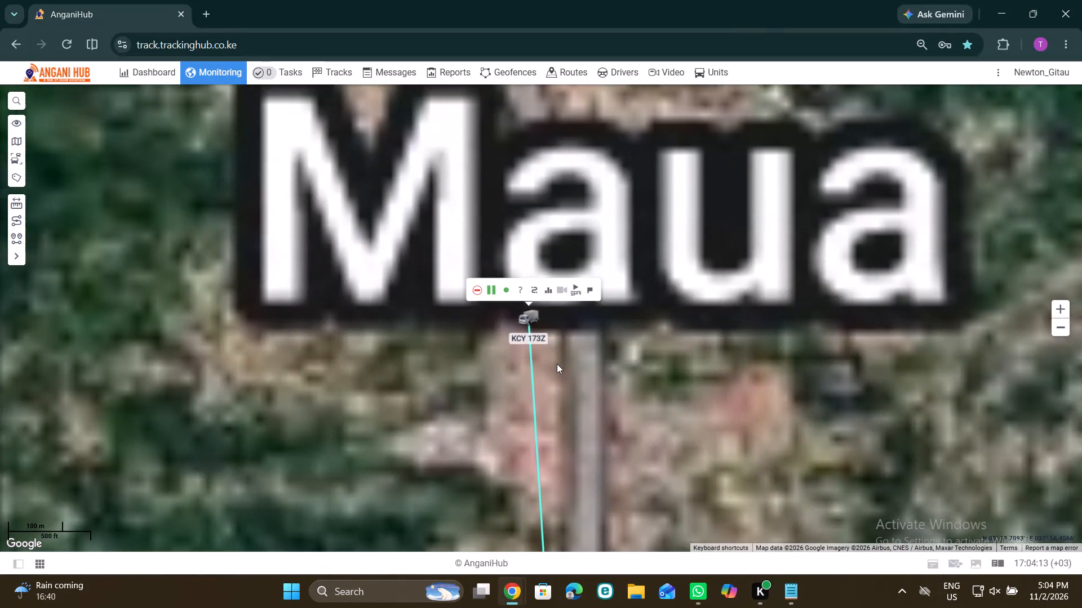
{"action": "key", "text": "shift+super+s"}
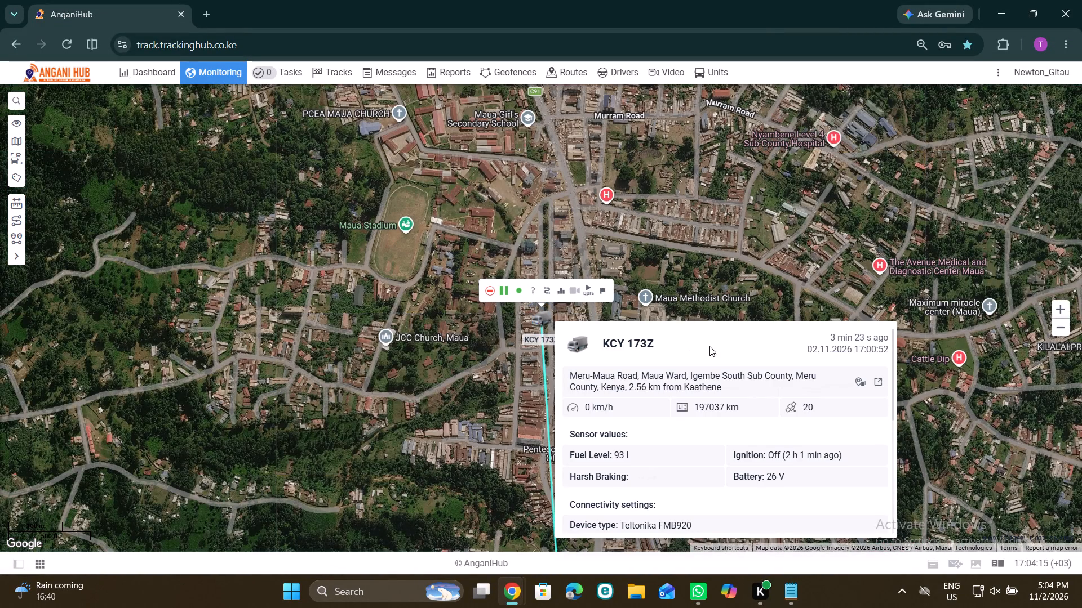
{"action": "triple_click", "coordinate": [712, 346]}
{"action": "triple_click", "coordinate": [712, 346]}
{"action": "triple_click", "coordinate": [712, 346]}
Switch from the AnganiHub map to another open application window.
{"action": "key", "text": "alt+Tab"}
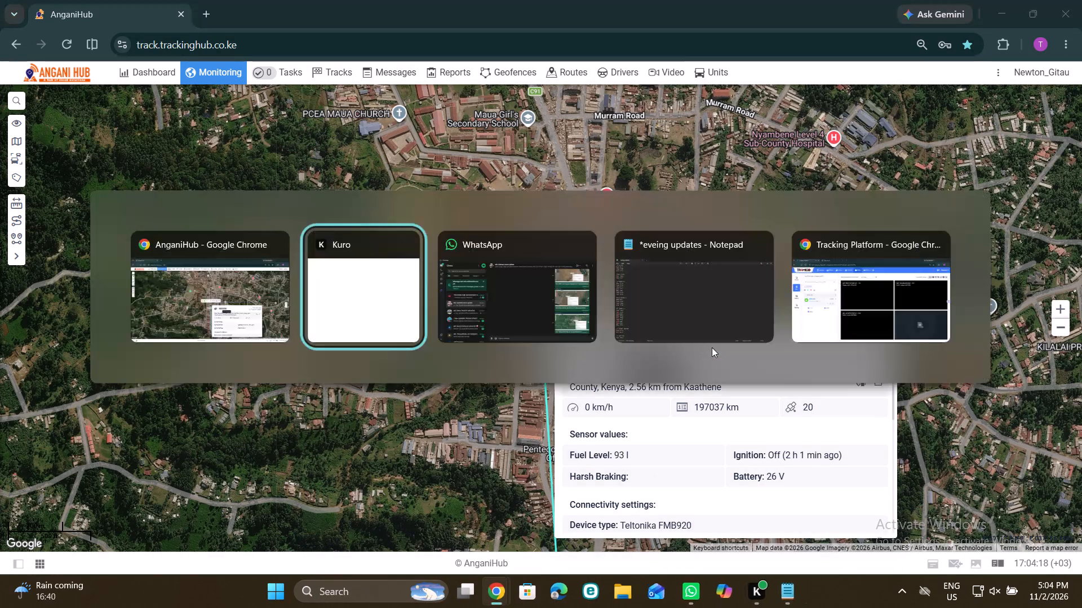
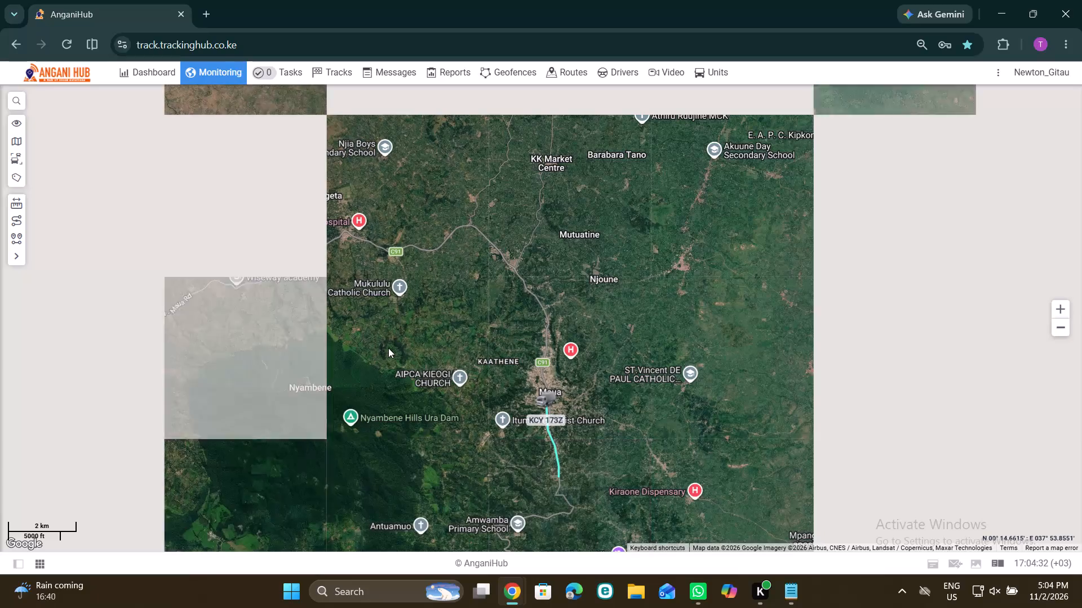
Locate the cluster of trucks along the Meru-Nairobi Highway in Meru and examine which units are there.
{"action": "scroll", "coordinate": [405, 346], "scroll_direction": "down", "scroll_amount": 7}
{"action": "left_click_drag", "start_coordinate": [430, 388], "coordinate": [512, 315]}
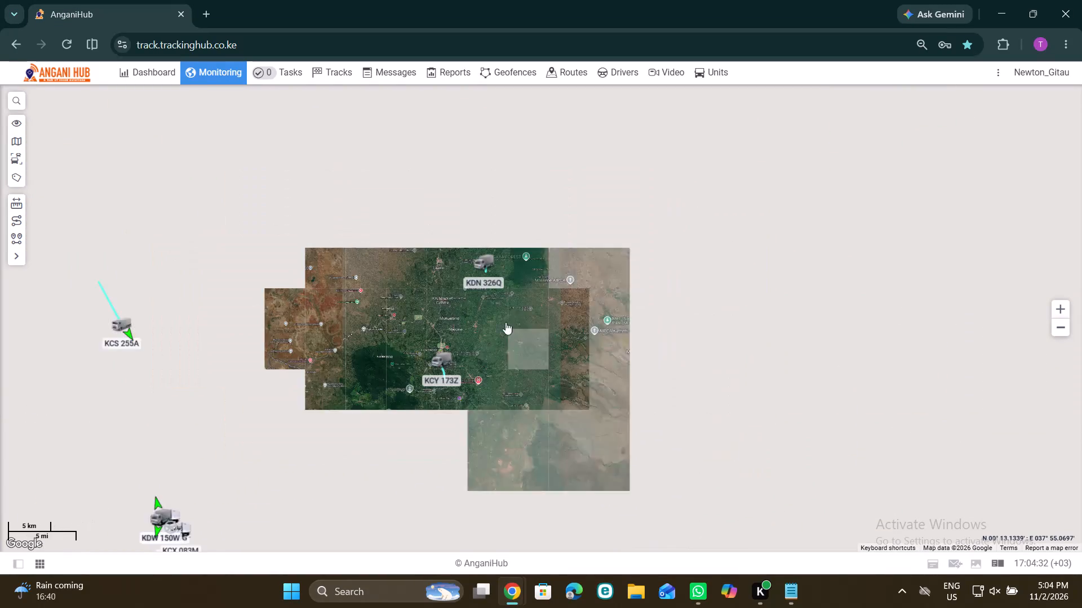
{"action": "scroll", "coordinate": [516, 332], "scroll_direction": "down", "scroll_amount": 2}
{"action": "left_click_drag", "start_coordinate": [521, 372], "coordinate": [553, 352]}
{"action": "left_click_drag", "start_coordinate": [501, 371], "coordinate": [531, 336]}
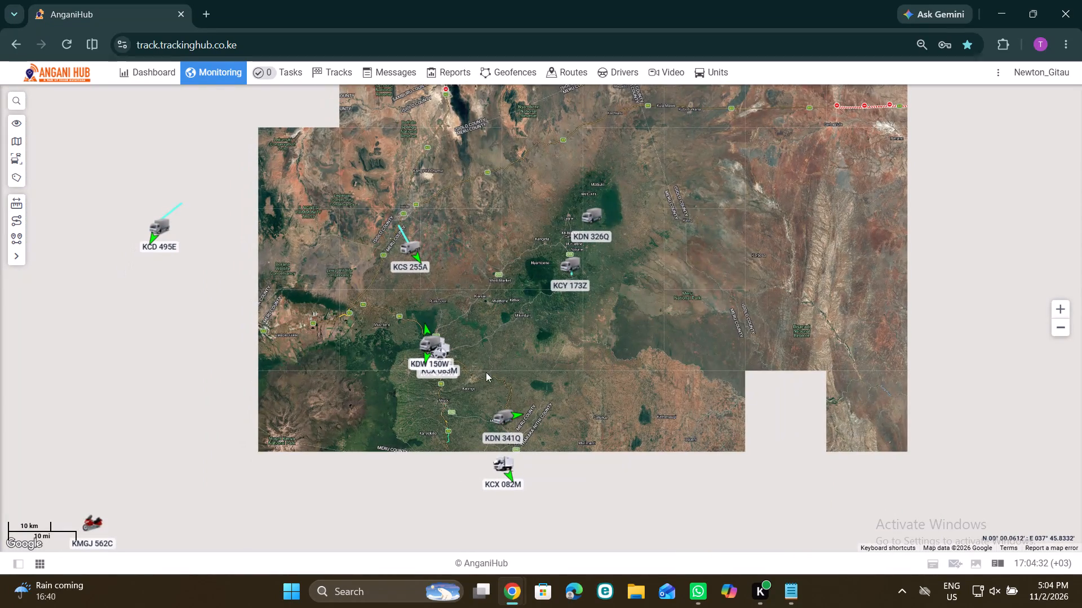
{"action": "left_click_drag", "start_coordinate": [482, 366], "coordinate": [483, 312]}
{"action": "left_click_drag", "start_coordinate": [459, 311], "coordinate": [516, 220]}
{"action": "left_click_drag", "start_coordinate": [514, 219], "coordinate": [473, 330]}
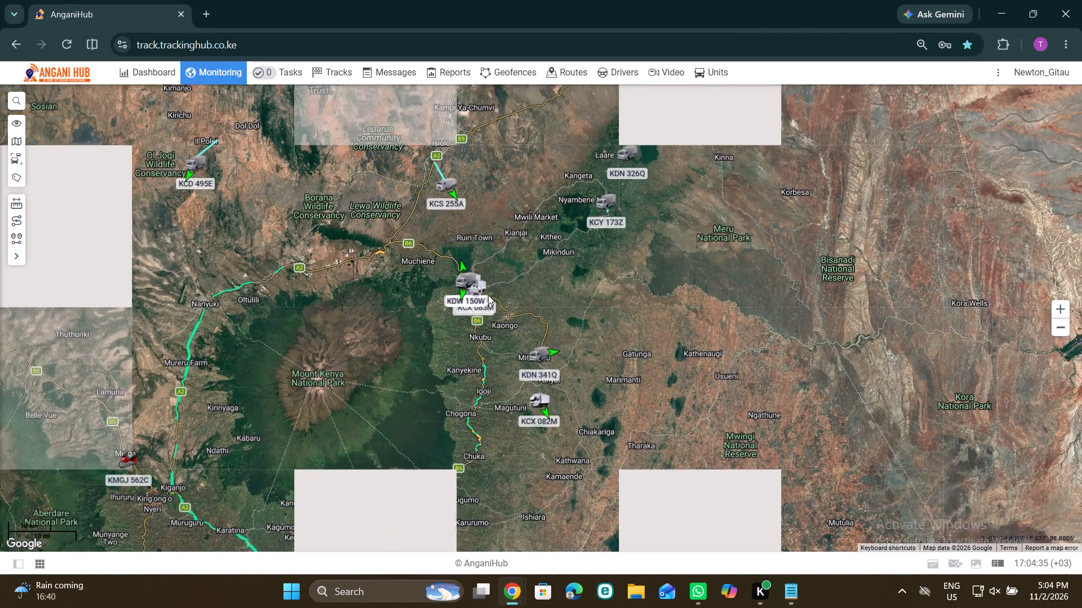
{"action": "scroll", "coordinate": [487, 248], "scroll_direction": "up", "scroll_amount": 14}
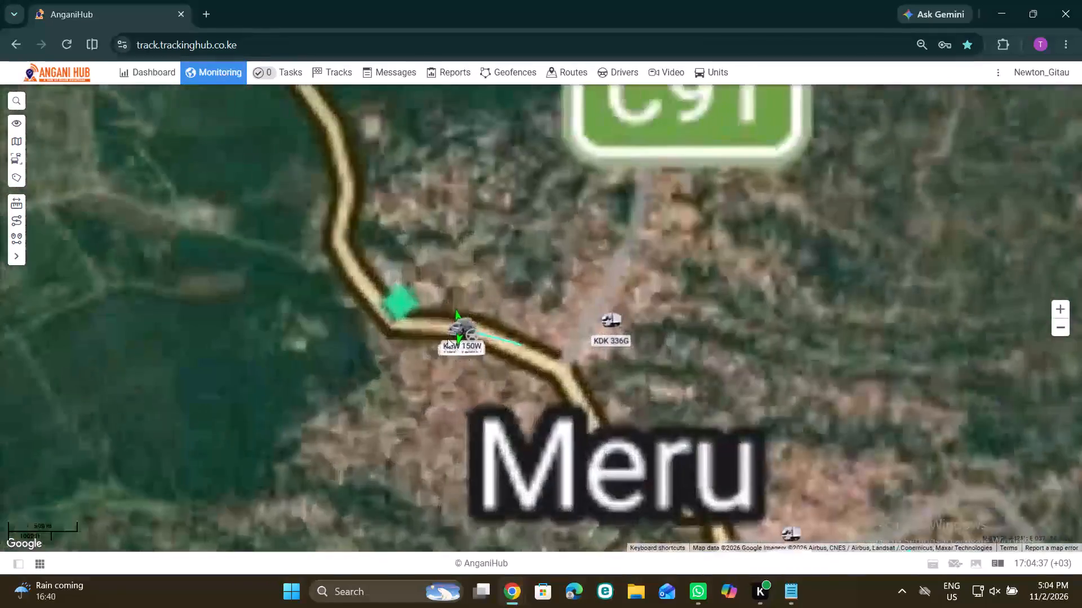
{"action": "scroll", "coordinate": [447, 338], "scroll_direction": "up", "scroll_amount": 8}
{"action": "left_click_drag", "start_coordinate": [315, 312], "coordinate": [389, 310]}
{"action": "scroll", "coordinate": [406, 347], "scroll_direction": "up", "scroll_amount": 1}
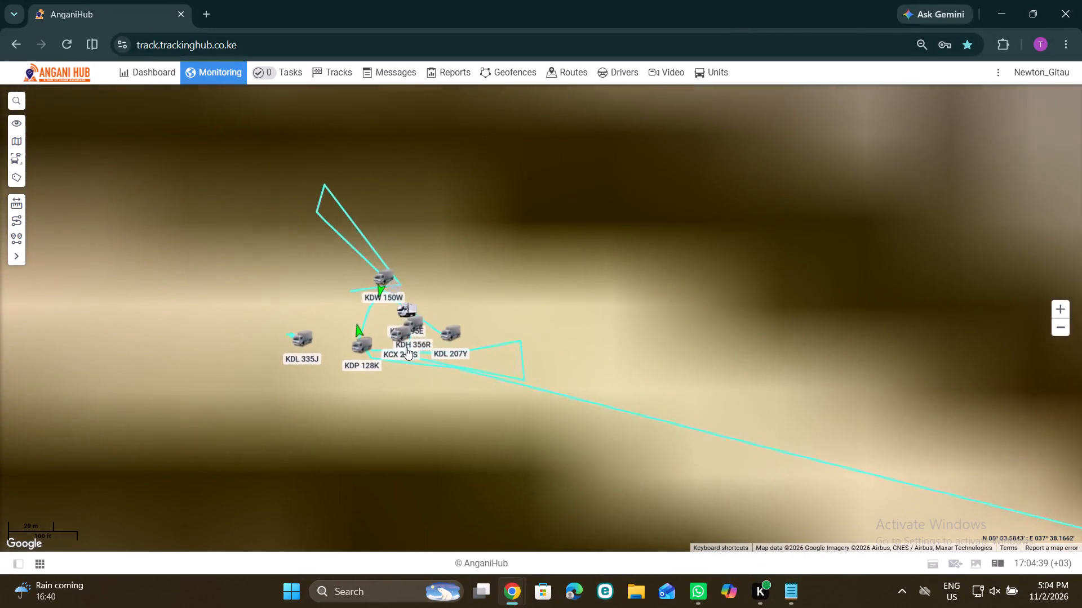
{"action": "left_click", "coordinate": [494, 325]}
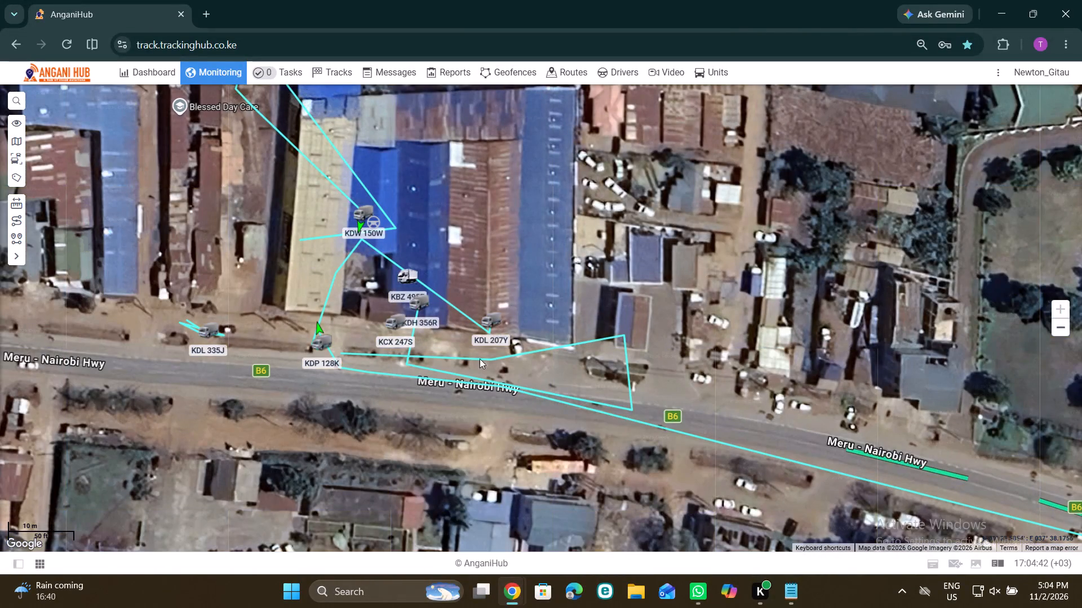
{"action": "left_click", "coordinate": [433, 369]}
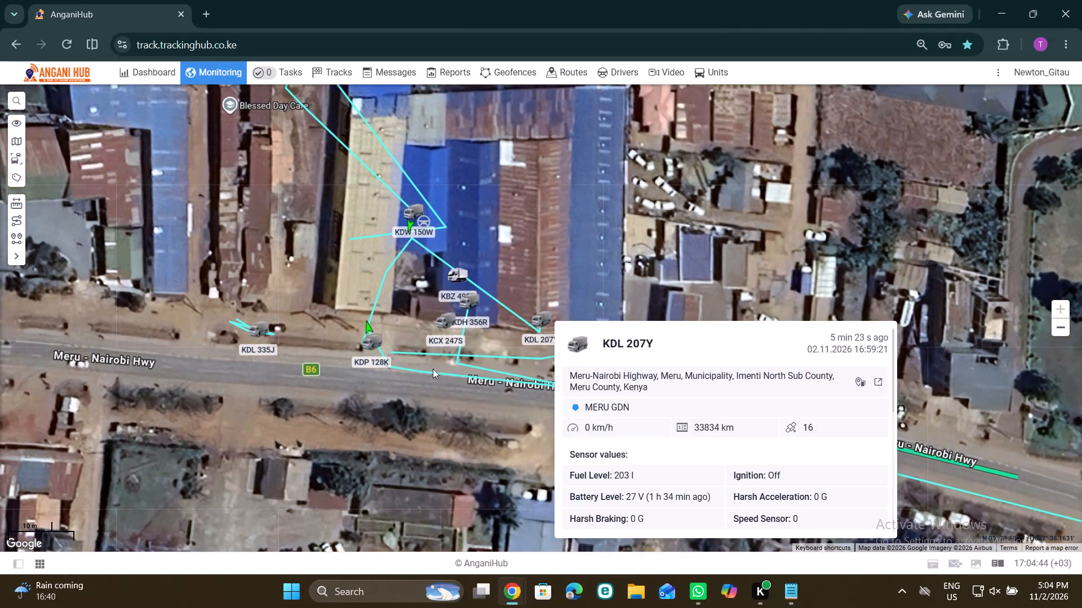
{"action": "left_click", "coordinate": [366, 342]}
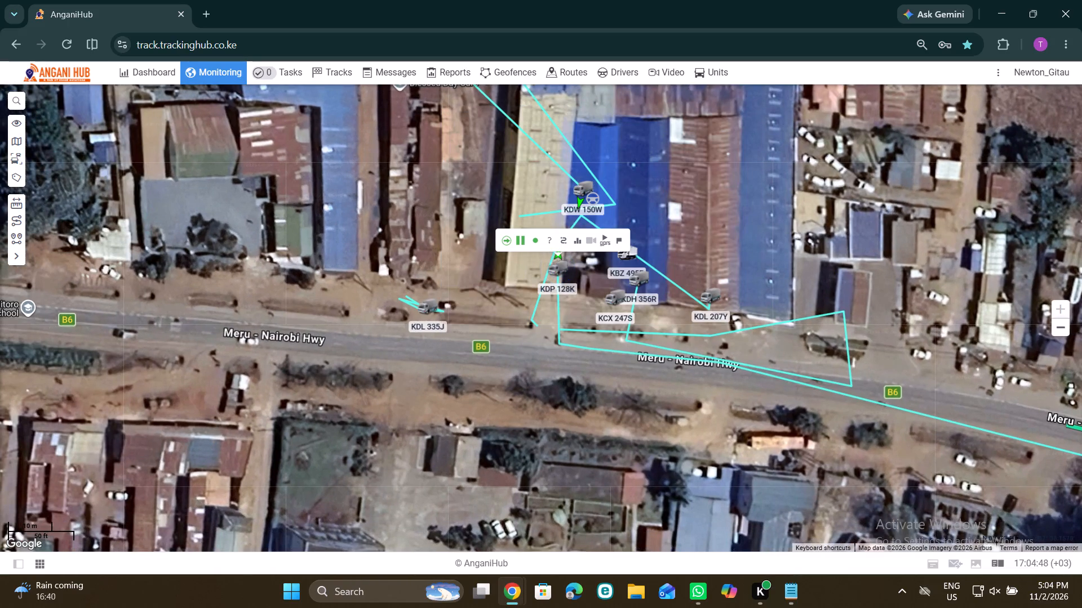
{"action": "key", "text": "shift+super+s"}
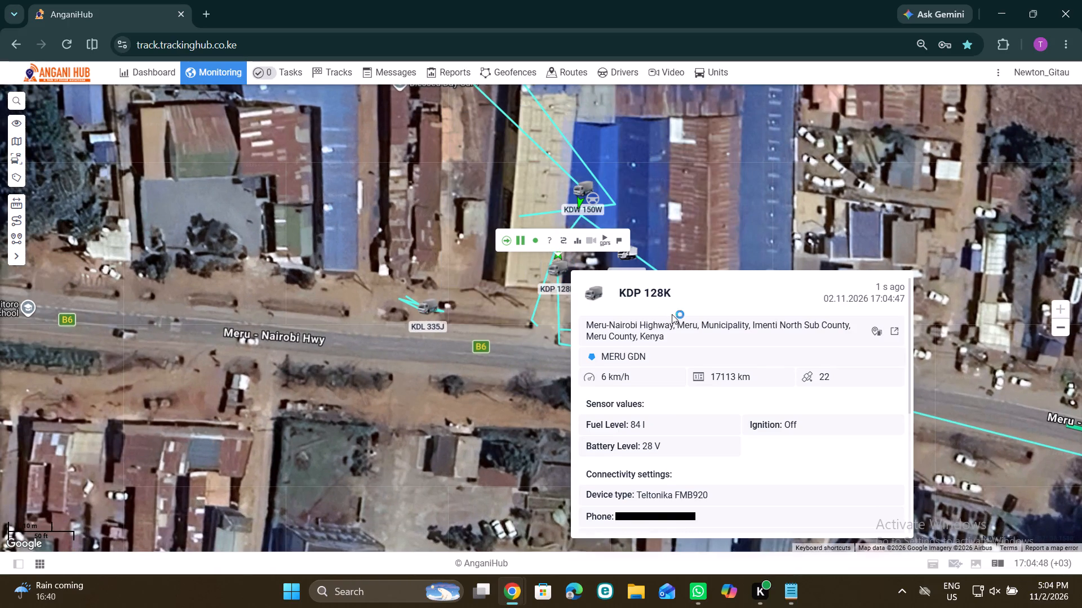
{"action": "triple_click", "coordinate": [672, 314]}
{"action": "double_click", "coordinate": [672, 314]}
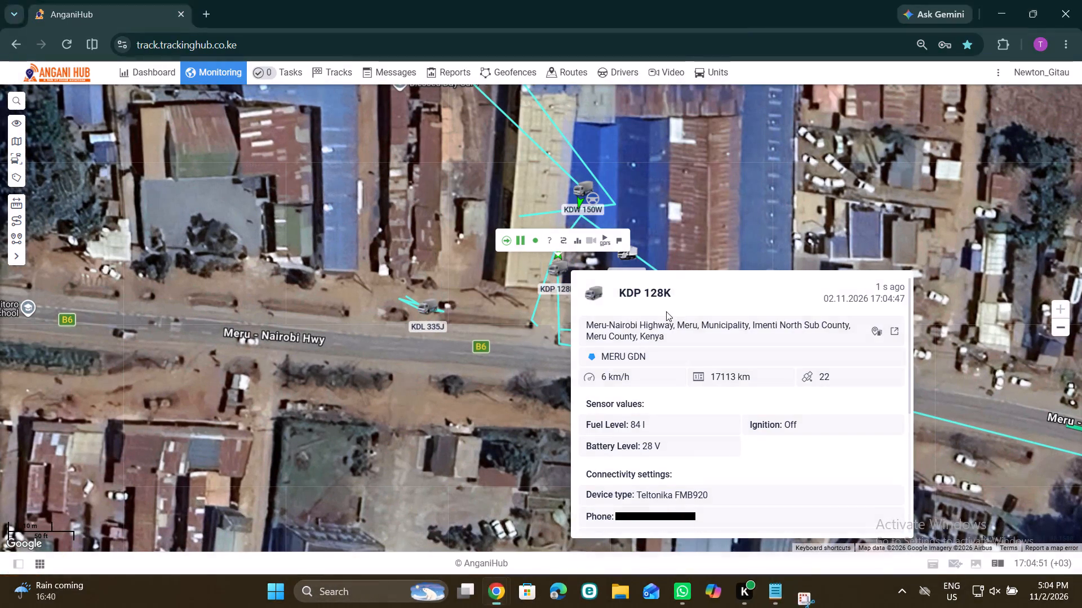
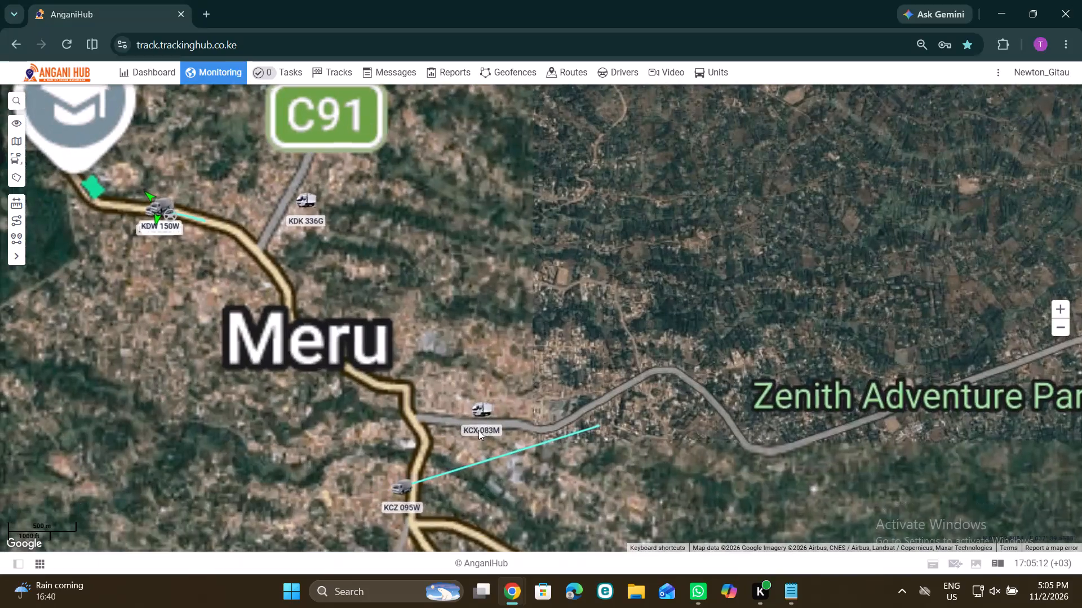
{"action": "left_click", "coordinate": [498, 358]}
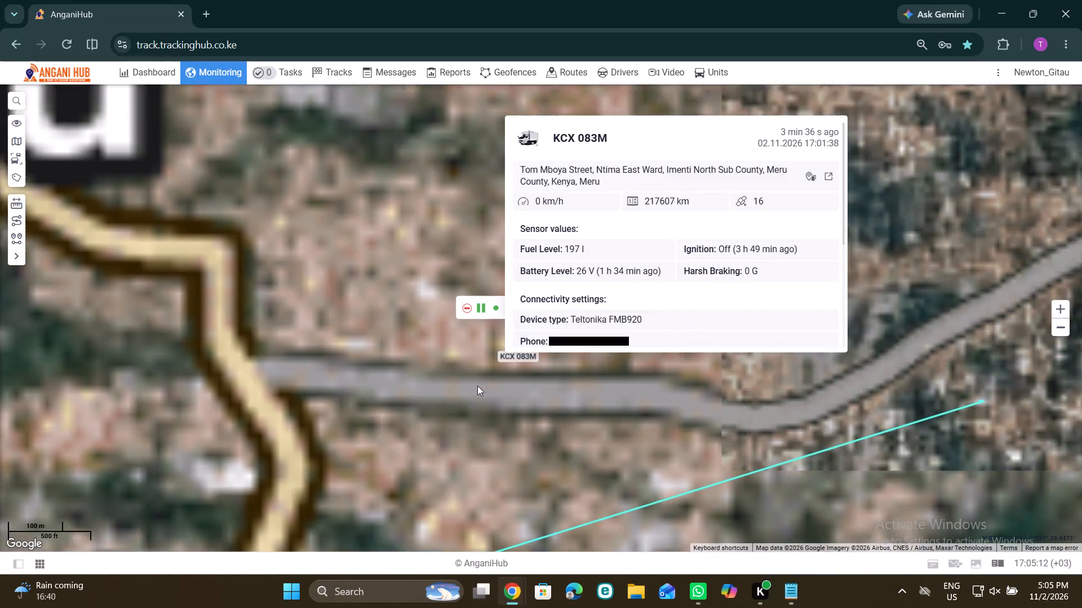
{"action": "key", "text": "shift+super+s"}
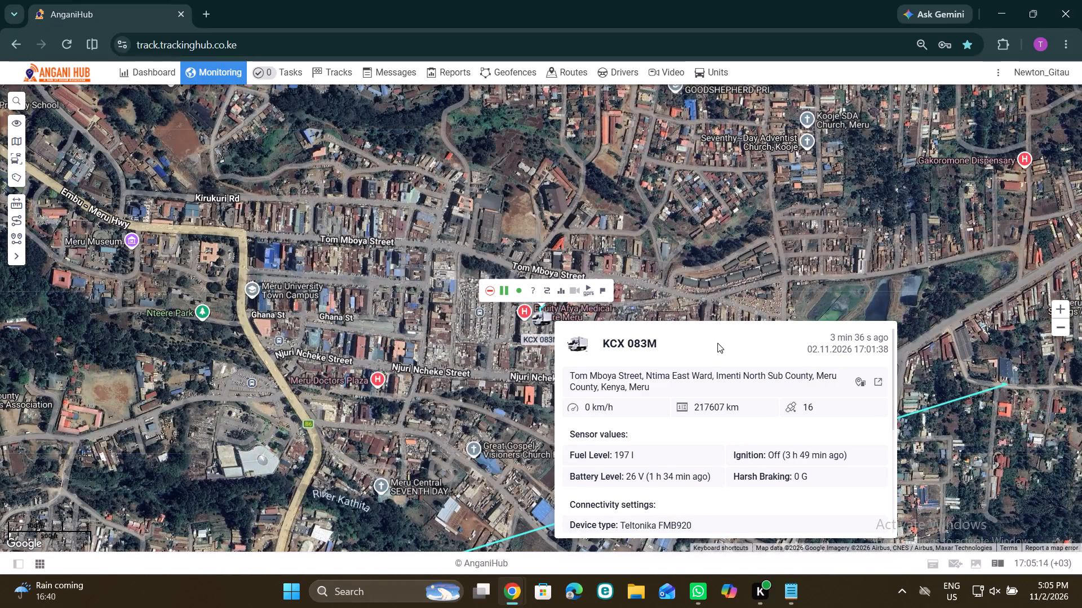
{"action": "triple_click", "coordinate": [717, 343]}
{"action": "triple_click", "coordinate": [717, 343]}
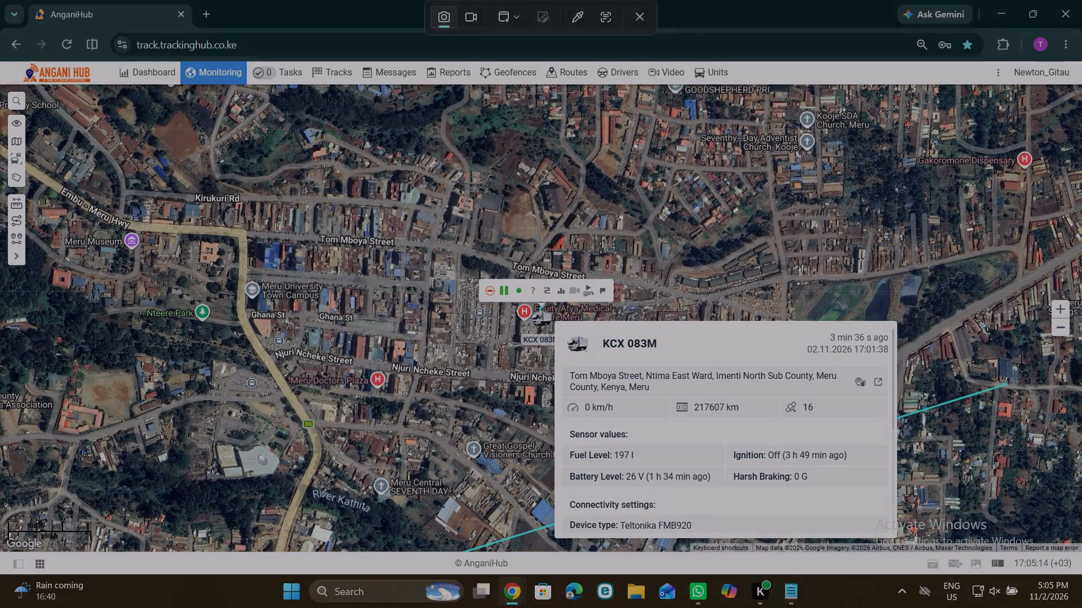
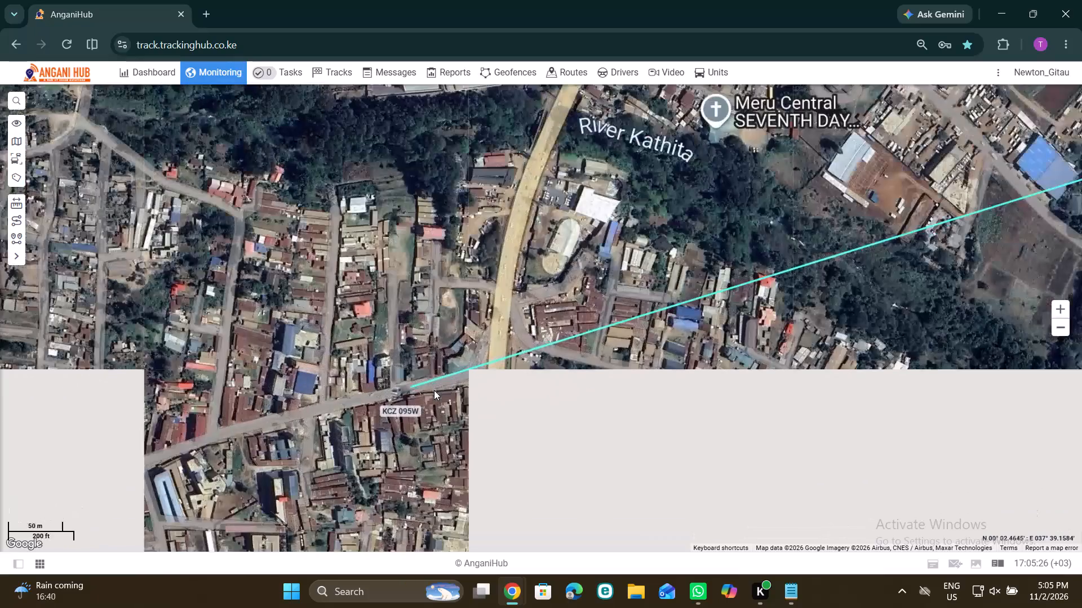
{"action": "left_click", "coordinate": [402, 395]}
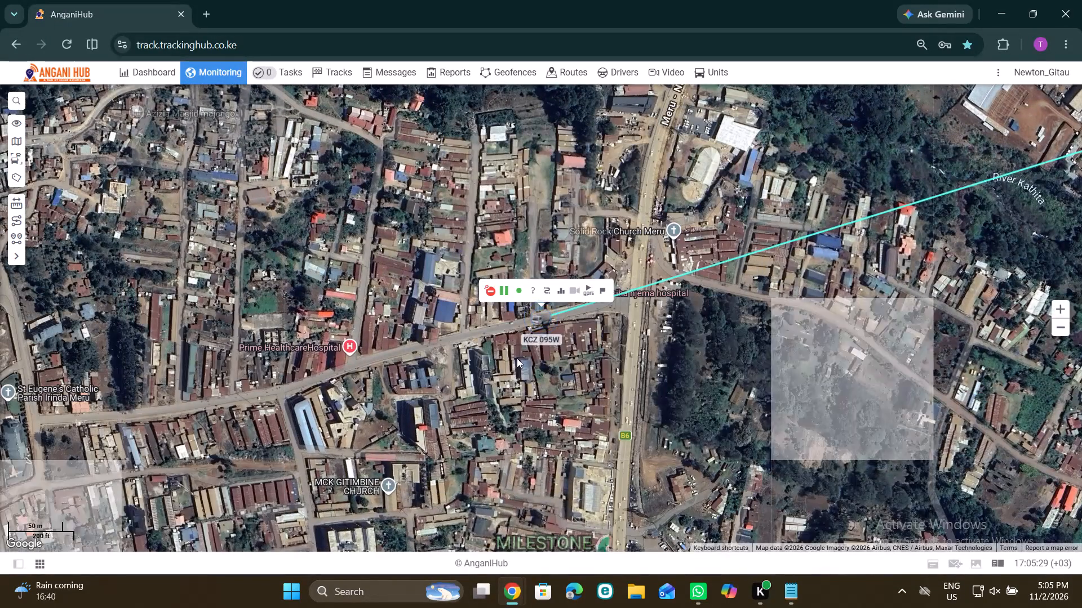
{"action": "key", "text": "shift+super+s"}
{"action": "triple_click", "coordinate": [740, 360]}
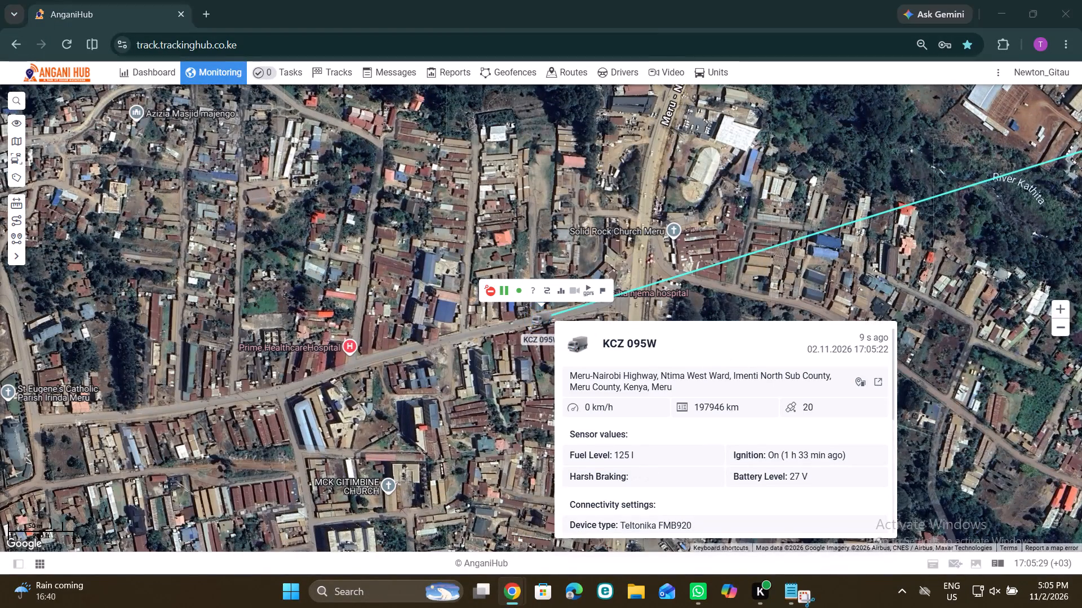
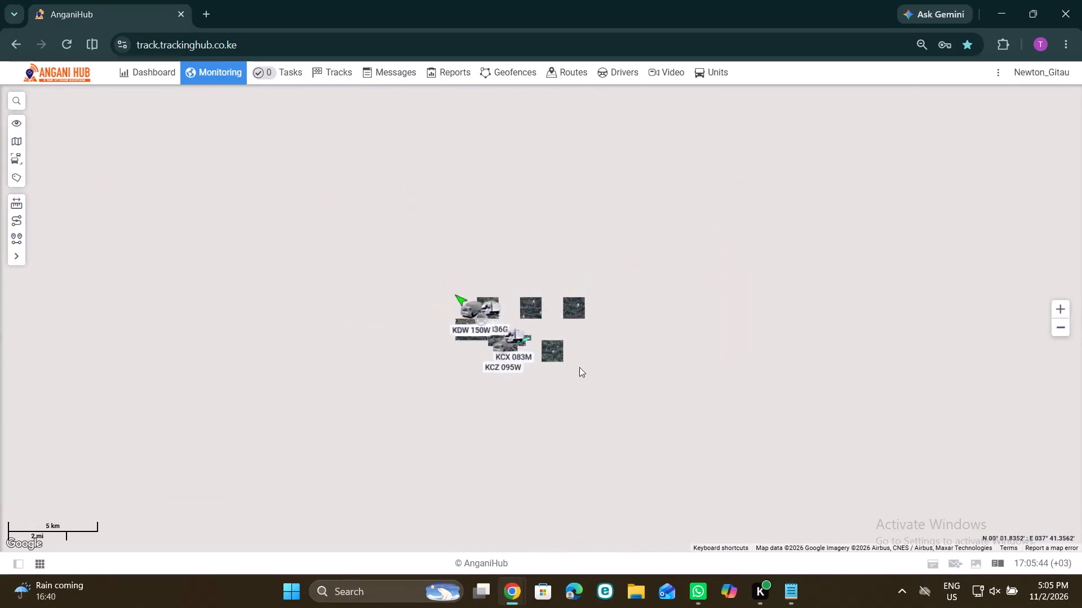
{"action": "left_click_drag", "start_coordinate": [569, 438], "coordinate": [536, 354]}
{"action": "scroll", "coordinate": [522, 314], "scroll_direction": "down", "scroll_amount": 2}
{"action": "left_click", "coordinate": [574, 422]}
{"action": "scroll", "coordinate": [605, 405], "scroll_direction": "up", "scroll_amount": 5}
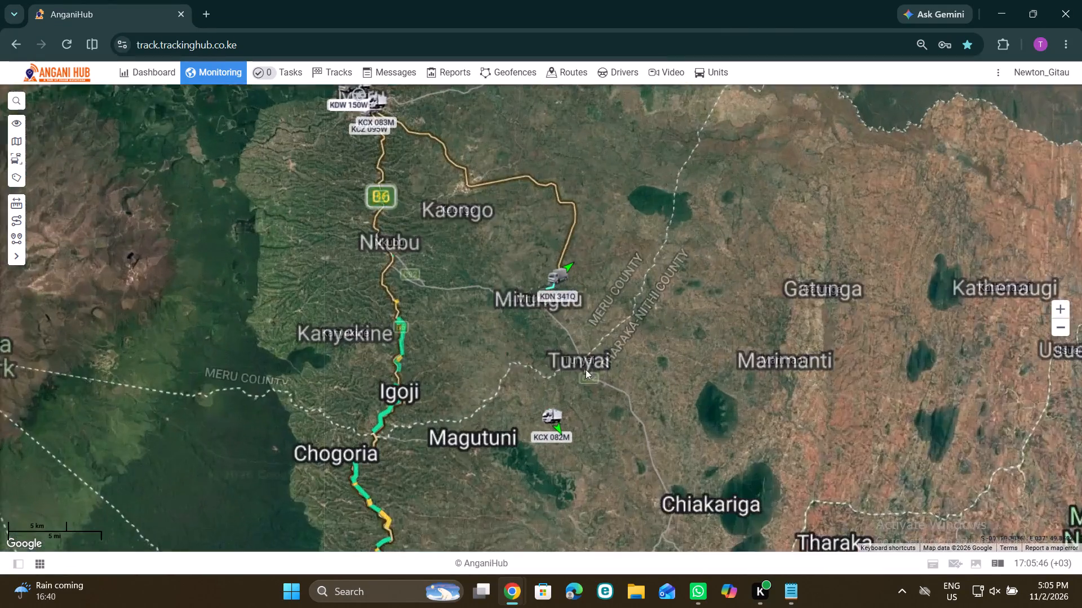
{"action": "scroll", "coordinate": [586, 369], "scroll_direction": "up", "scroll_amount": 2}
{"action": "left_click_drag", "start_coordinate": [544, 205], "coordinate": [566, 377]}
{"action": "left_click", "coordinate": [567, 343]}
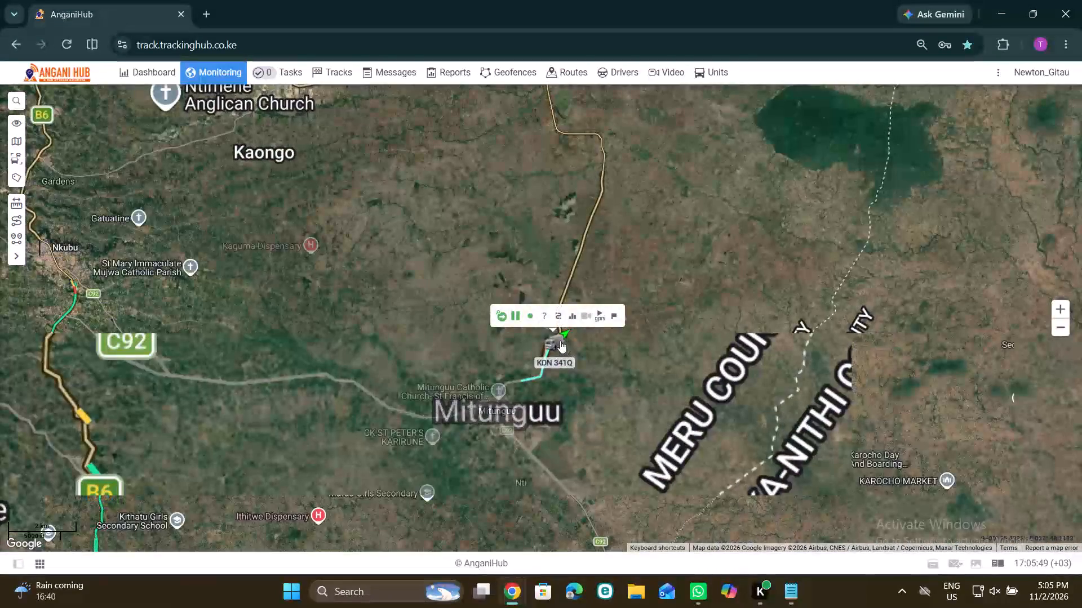
{"action": "key", "text": "shift+super+s"}
{"action": "triple_click", "coordinate": [702, 277]}
{"action": "triple_click", "coordinate": [702, 277]}
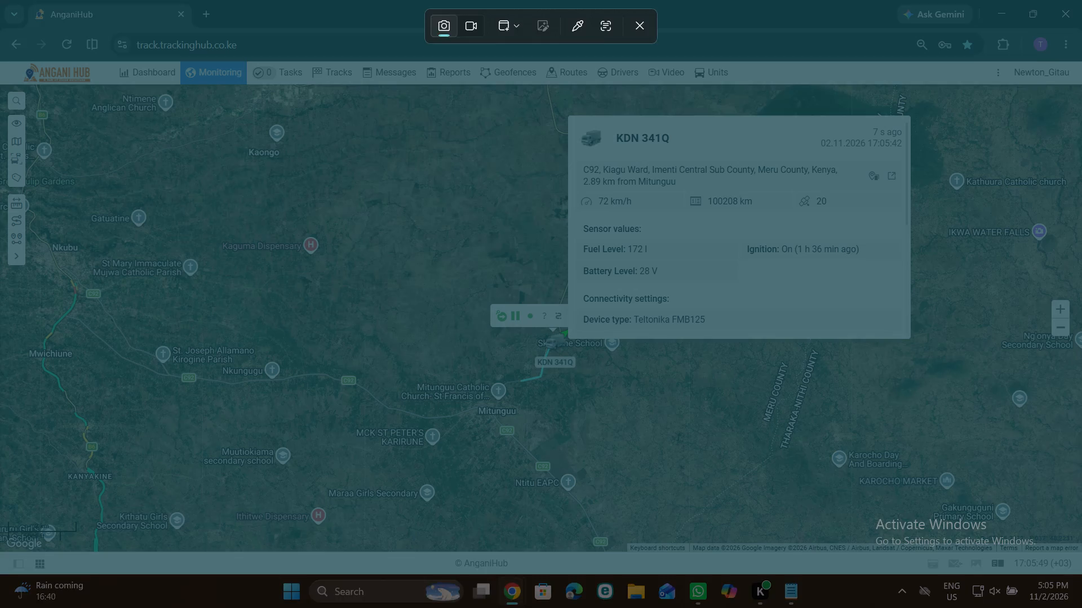
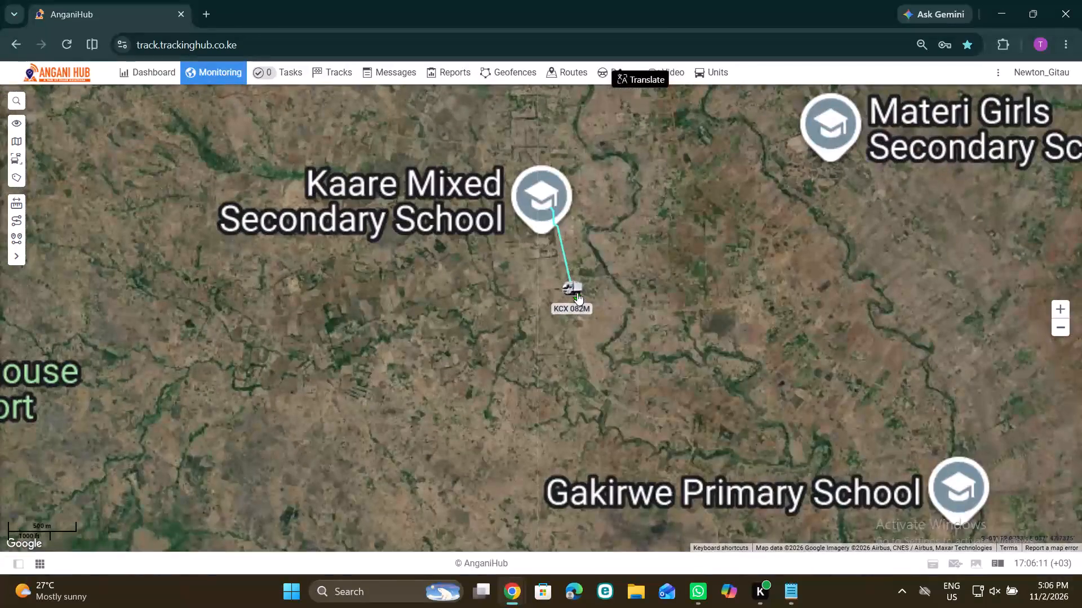
{"action": "left_click", "coordinate": [577, 293]}
{"action": "scroll", "coordinate": [533, 325], "scroll_direction": "up", "scroll_amount": 3}
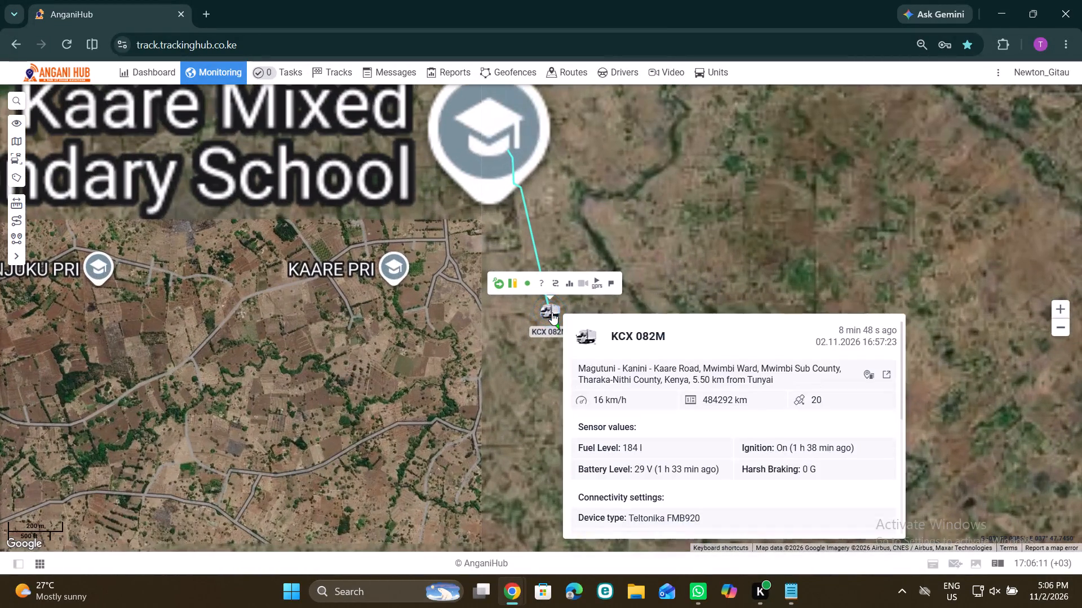
{"action": "key", "text": "shift+super+s"}
{"action": "triple_click", "coordinate": [732, 324]}
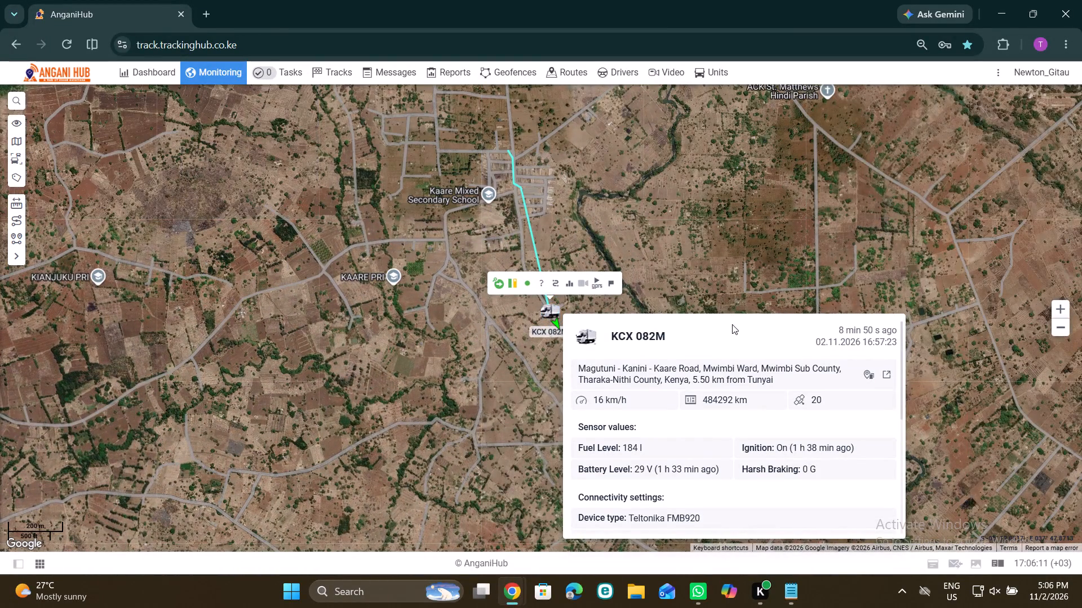
{"action": "triple_click", "coordinate": [732, 324]}
{"action": "triple_click", "coordinate": [732, 324]}
Switch to the WhatsApp chat to share the snip of unit KCX 082M.
{"action": "key", "text": "alt+Tab"}
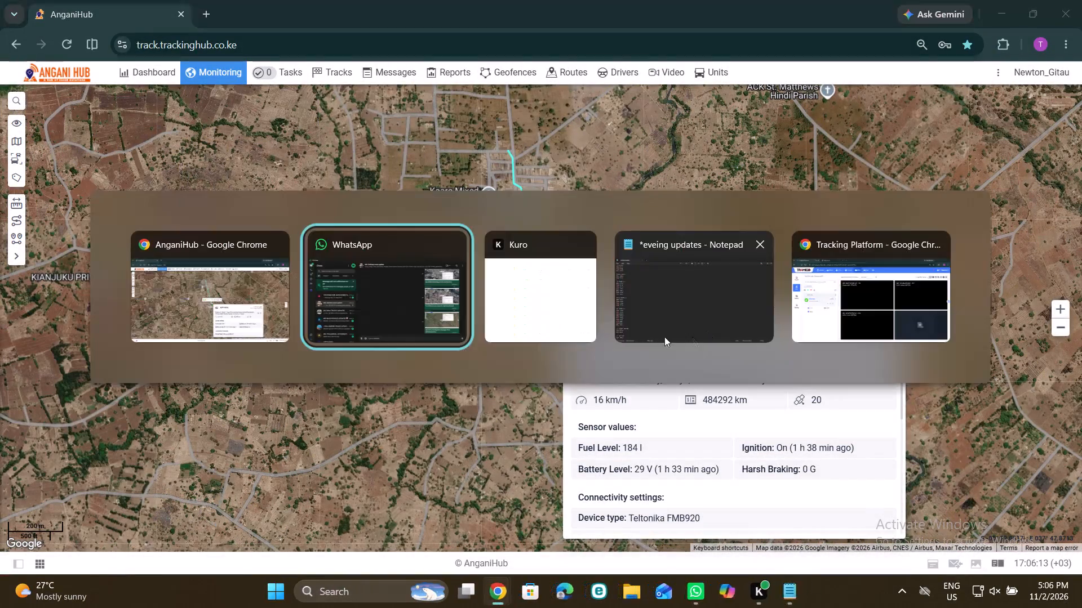
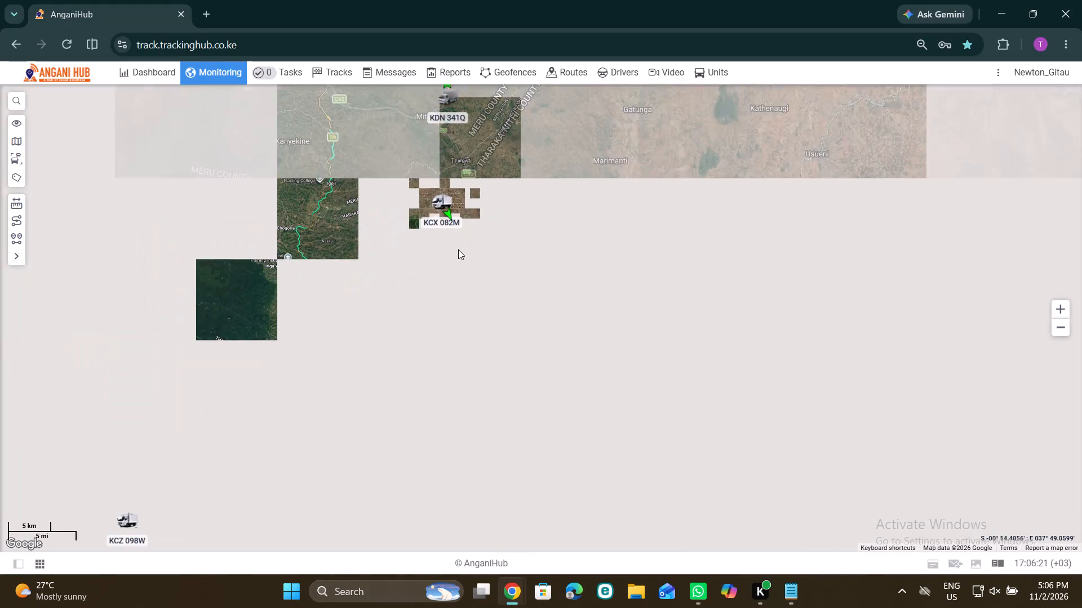
{"action": "scroll", "coordinate": [458, 248], "scroll_direction": "down", "scroll_amount": 2}
{"action": "left_click_drag", "start_coordinate": [439, 305], "coordinate": [456, 260]}
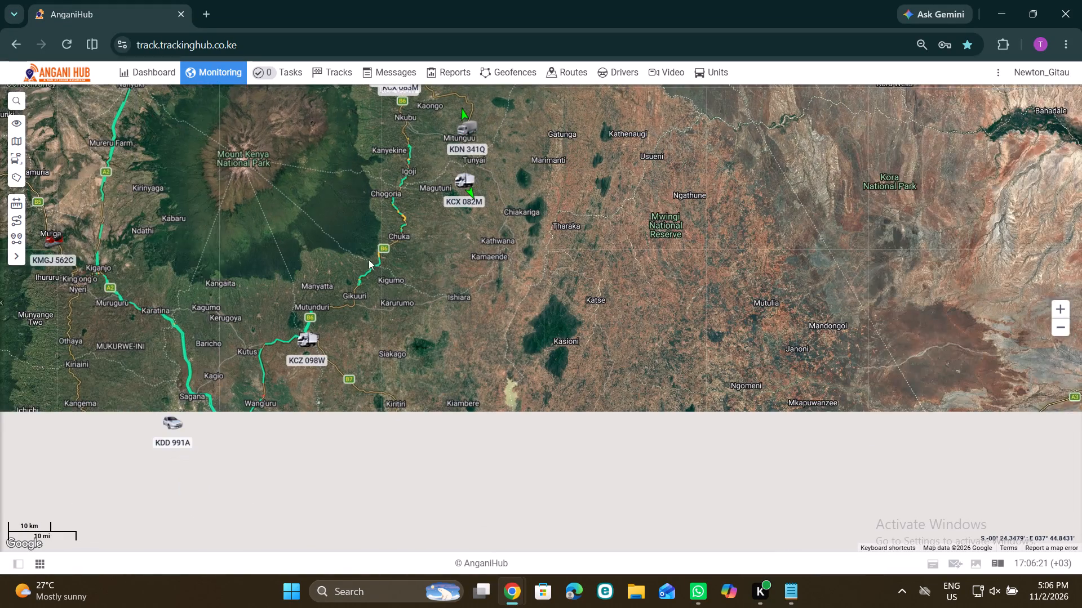
{"action": "scroll", "coordinate": [397, 242], "scroll_direction": "down", "scroll_amount": 3}
{"action": "left_click_drag", "start_coordinate": [458, 307], "coordinate": [473, 242]}
{"action": "left_click_drag", "start_coordinate": [445, 361], "coordinate": [462, 290]}
{"action": "scroll", "coordinate": [456, 383], "scroll_direction": "up", "scroll_amount": 2}
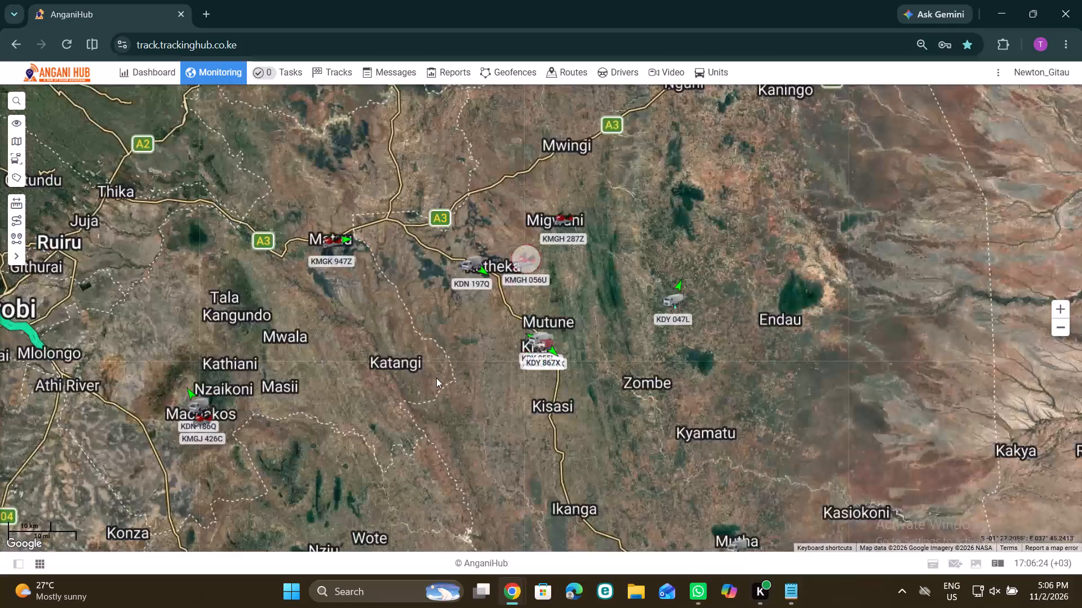
{"action": "left_click", "coordinate": [333, 410]}
{"action": "left_click_drag", "start_coordinate": [256, 391], "coordinate": [334, 391]}
{"action": "scroll", "coordinate": [201, 406], "scroll_direction": "up", "scroll_amount": 2}
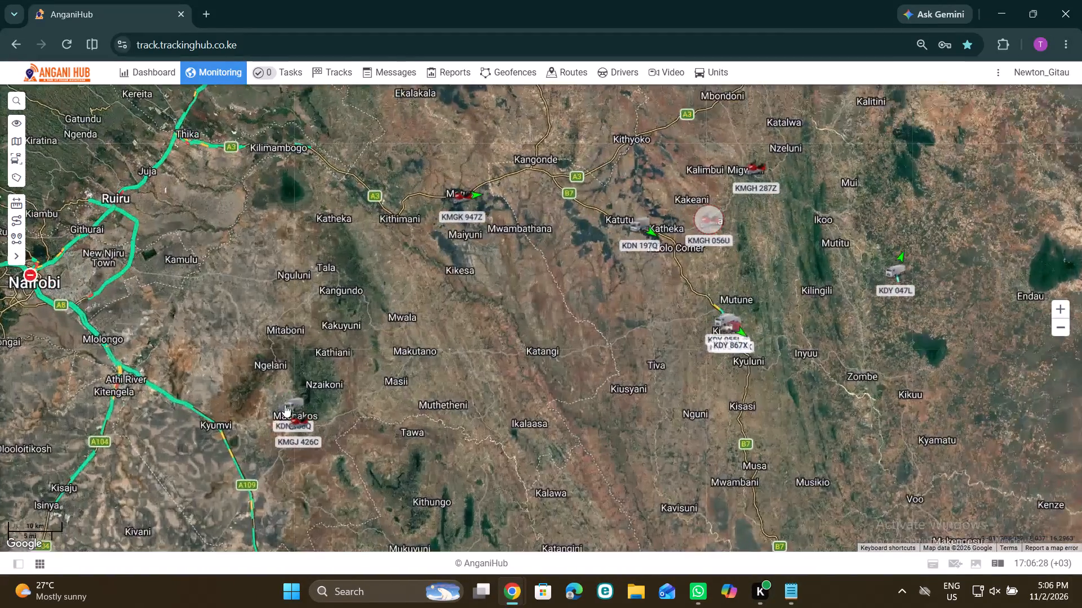
{"action": "scroll", "coordinate": [285, 405], "scroll_direction": "up", "scroll_amount": 5}
{"action": "scroll", "coordinate": [420, 398], "scroll_direction": "up", "scroll_amount": 6}
{"action": "scroll", "coordinate": [355, 432], "scroll_direction": "up", "scroll_amount": 1}
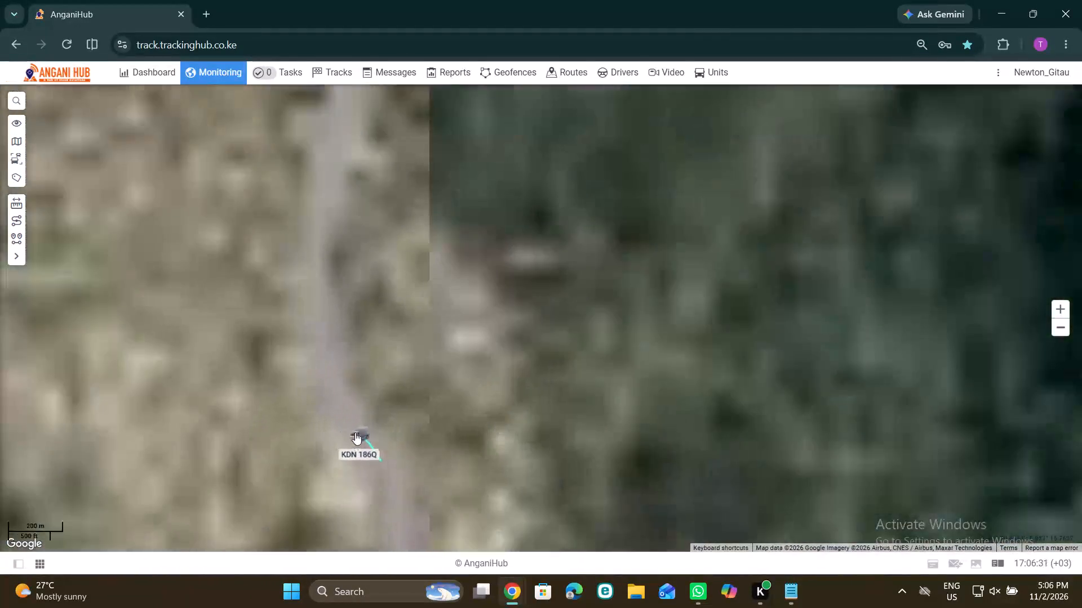
{"action": "scroll", "coordinate": [355, 432], "scroll_direction": "up", "scroll_amount": 3}
{"action": "left_click_drag", "start_coordinate": [378, 430], "coordinate": [405, 396]}
{"action": "left_click", "coordinate": [357, 443]}
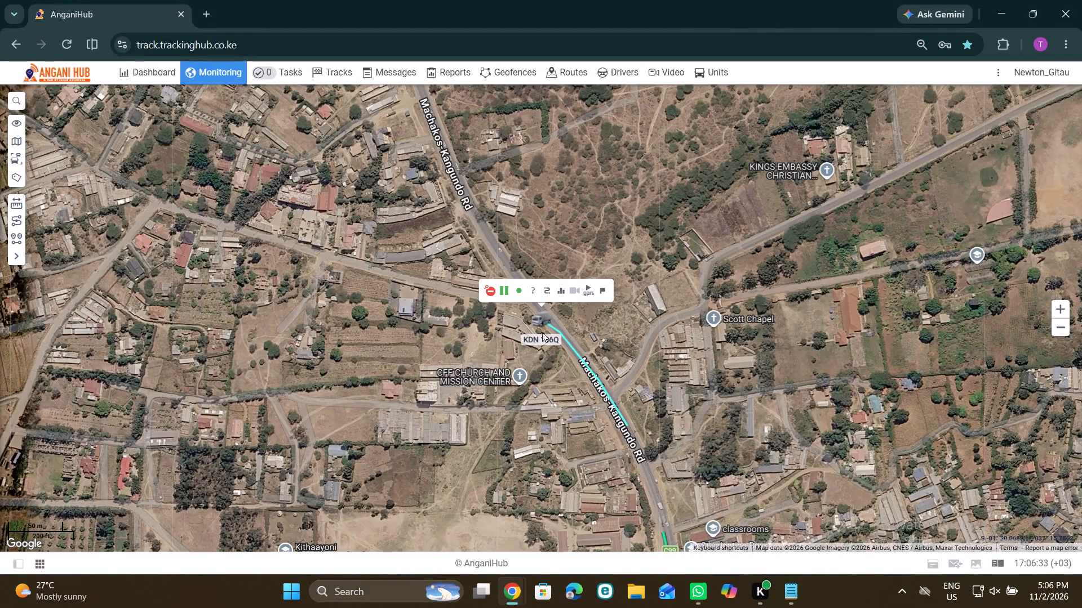
{"action": "key", "text": "shift+super+s"}
{"action": "triple_click", "coordinate": [720, 345]}
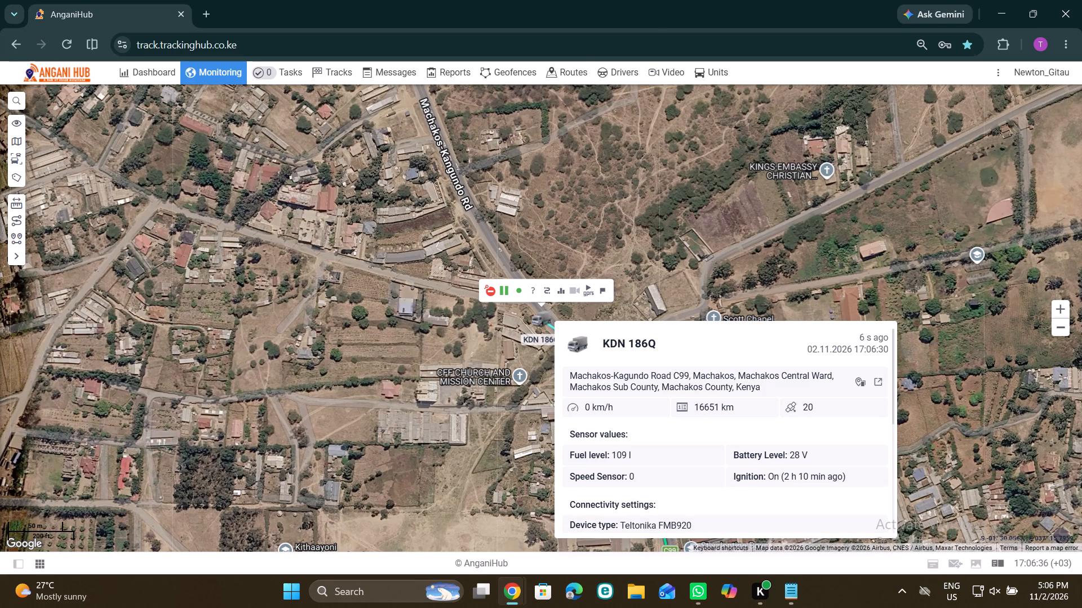
{"action": "triple_click", "coordinate": [720, 345]}
{"action": "left_click", "coordinate": [720, 345]}
{"action": "scroll", "coordinate": [405, 361], "scroll_direction": "down", "scroll_amount": 2}
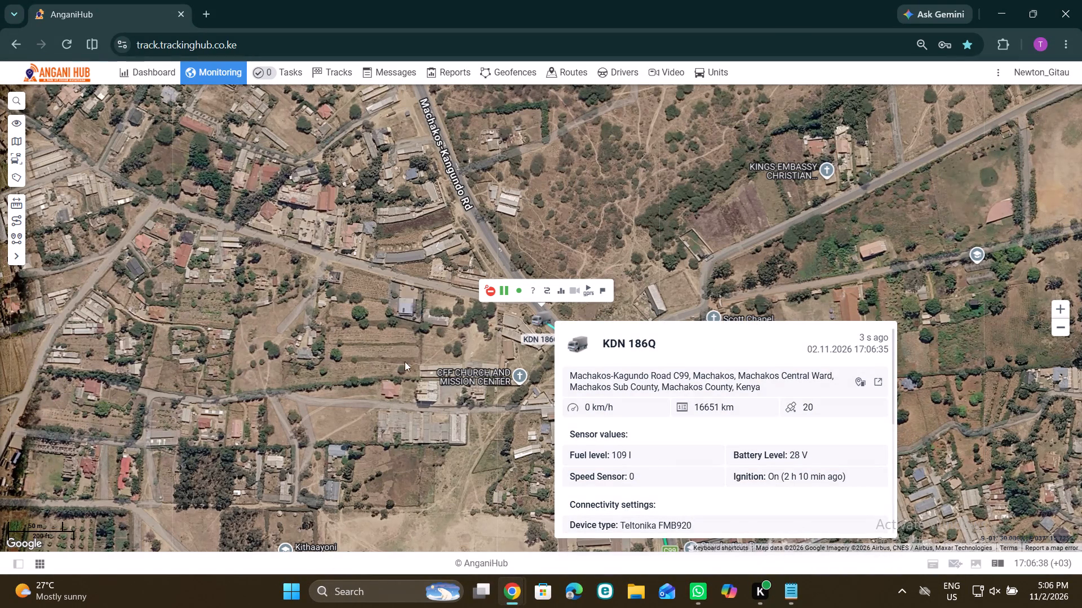
{"action": "scroll", "coordinate": [405, 361], "scroll_direction": "down", "scroll_amount": 1}
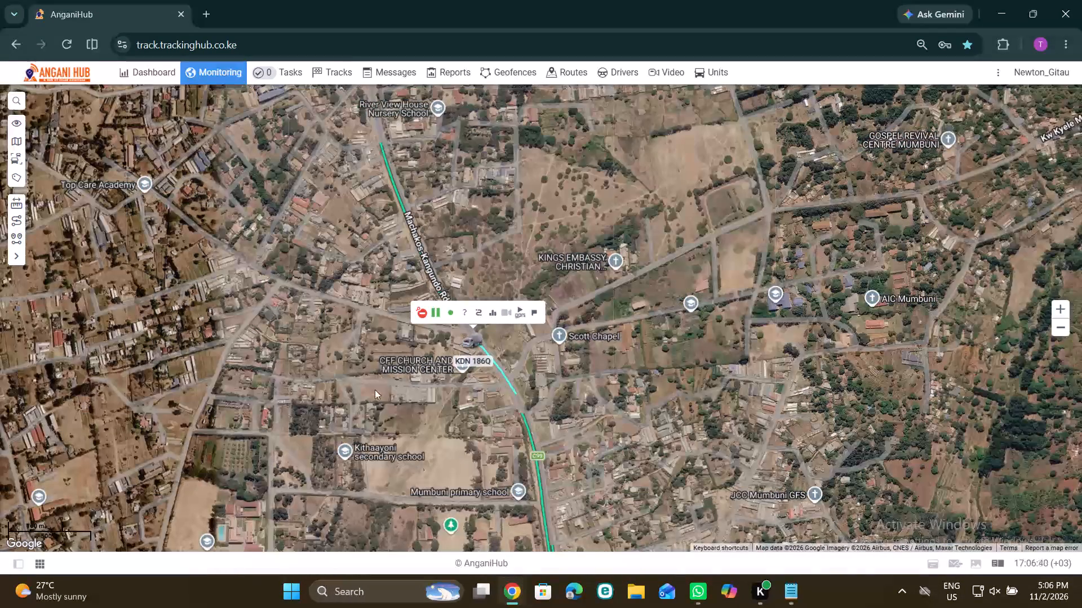
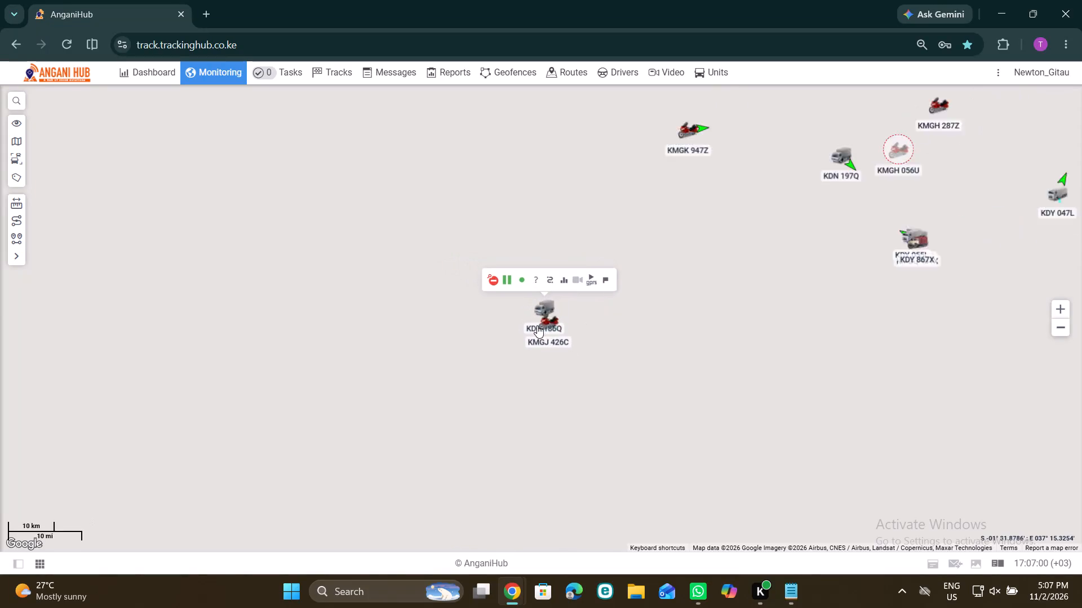
{"action": "left_click_drag", "start_coordinate": [574, 327], "coordinate": [536, 378]}
{"action": "scroll", "coordinate": [542, 357], "scroll_direction": "down", "scroll_amount": 1}
{"action": "left_click_drag", "start_coordinate": [561, 351], "coordinate": [555, 366]}
{"action": "left_click_drag", "start_coordinate": [570, 341], "coordinate": [566, 350]}
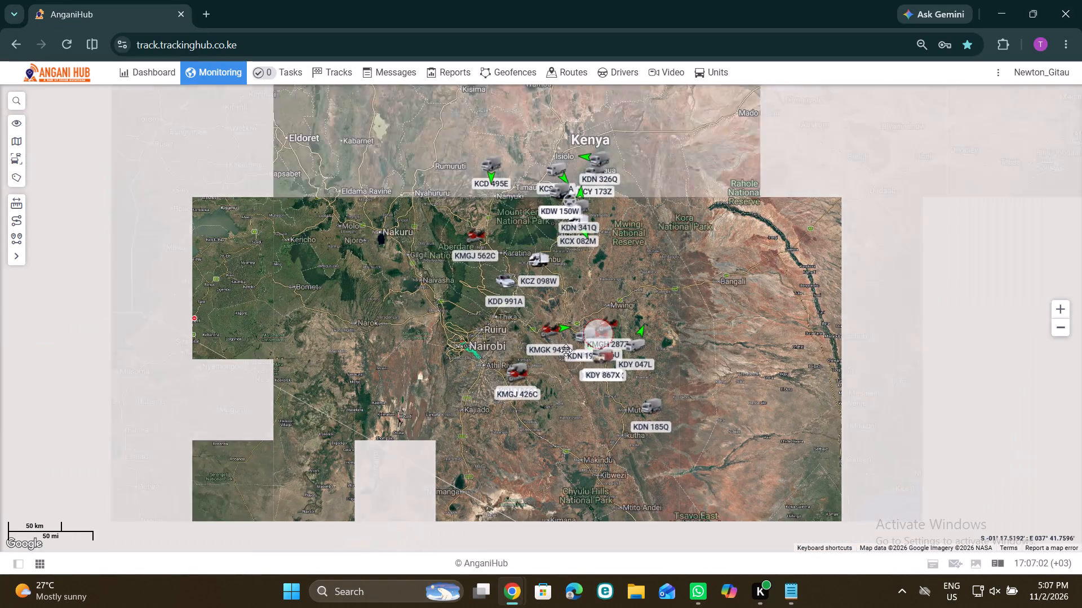
{"action": "left_click_drag", "start_coordinate": [566, 350], "coordinate": [560, 359]}
{"action": "scroll", "coordinate": [559, 355], "scroll_direction": "up", "scroll_amount": 5}
{"action": "scroll", "coordinate": [622, 351], "scroll_direction": "up", "scroll_amount": 2}
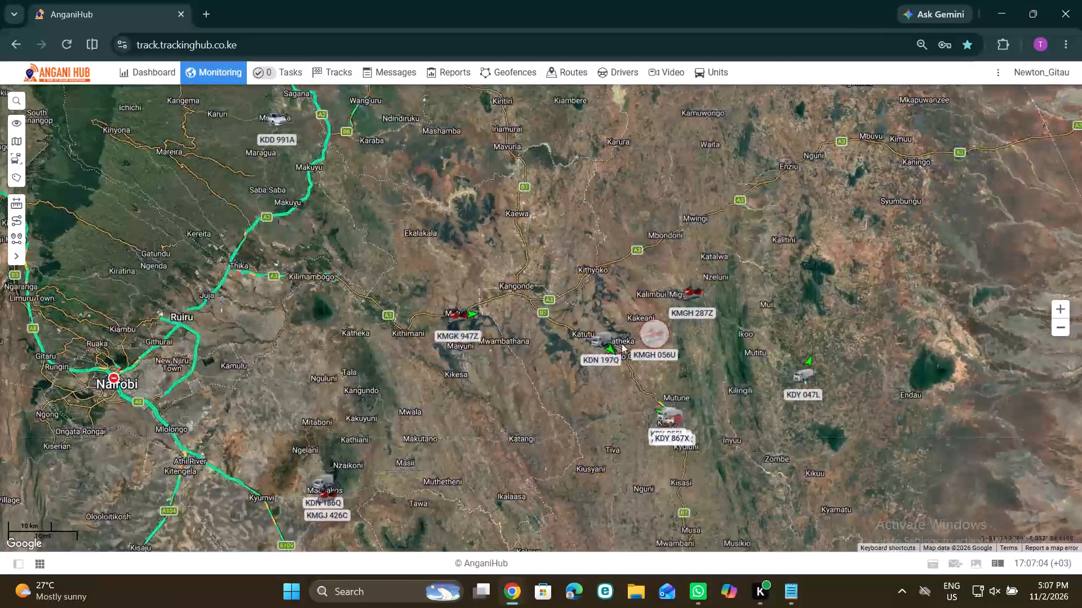
{"action": "scroll", "coordinate": [622, 343], "scroll_direction": "up", "scroll_amount": 4}
{"action": "left_click", "coordinate": [515, 316]}
{"action": "left_click", "coordinate": [537, 312]}
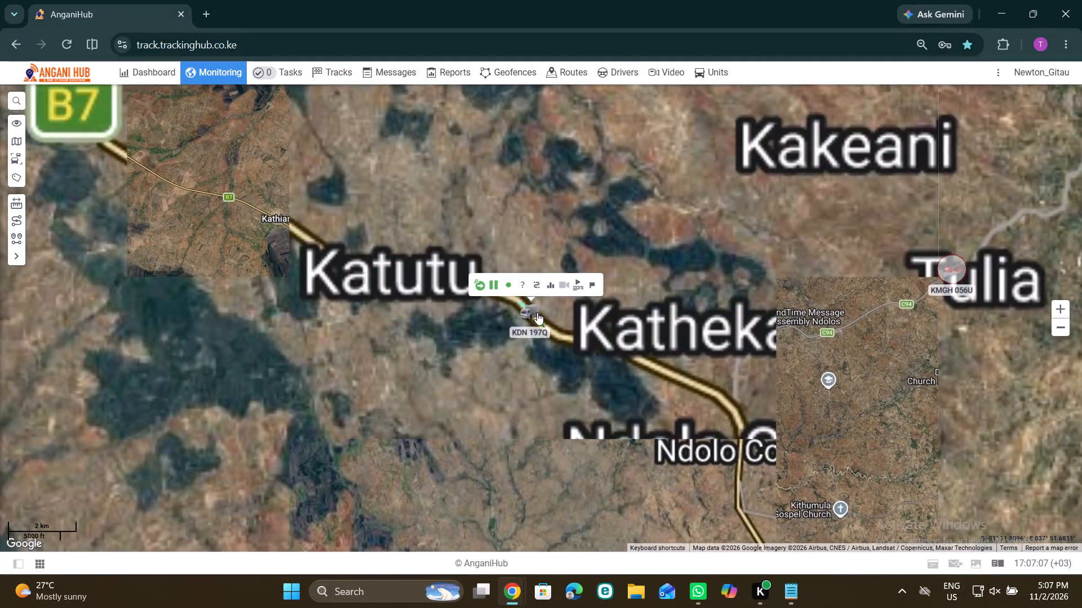
{"action": "key", "text": "shift+super+s"}
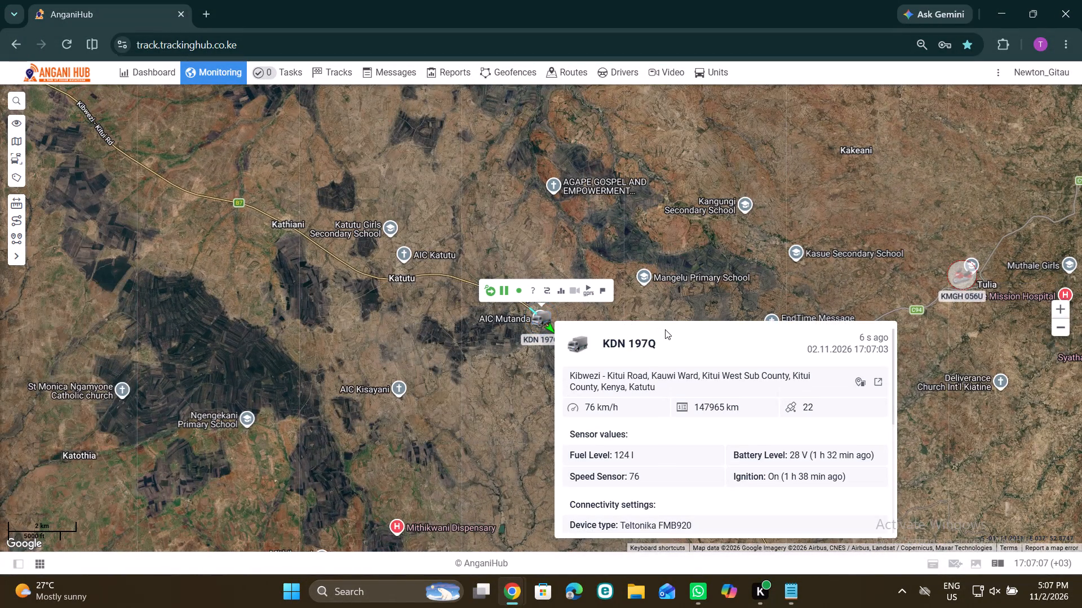
{"action": "triple_click", "coordinate": [665, 329]}
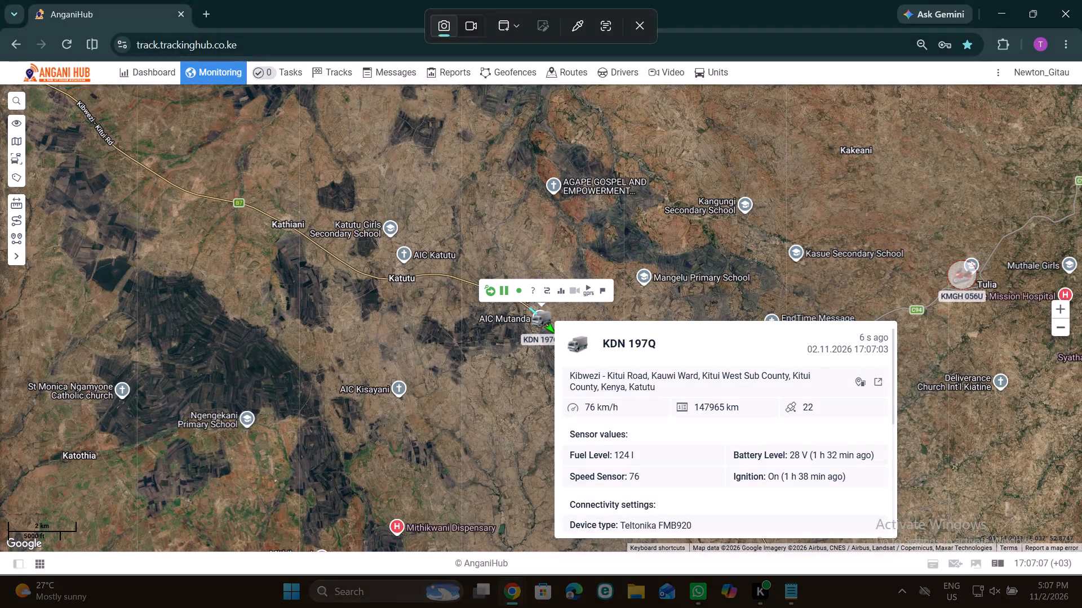
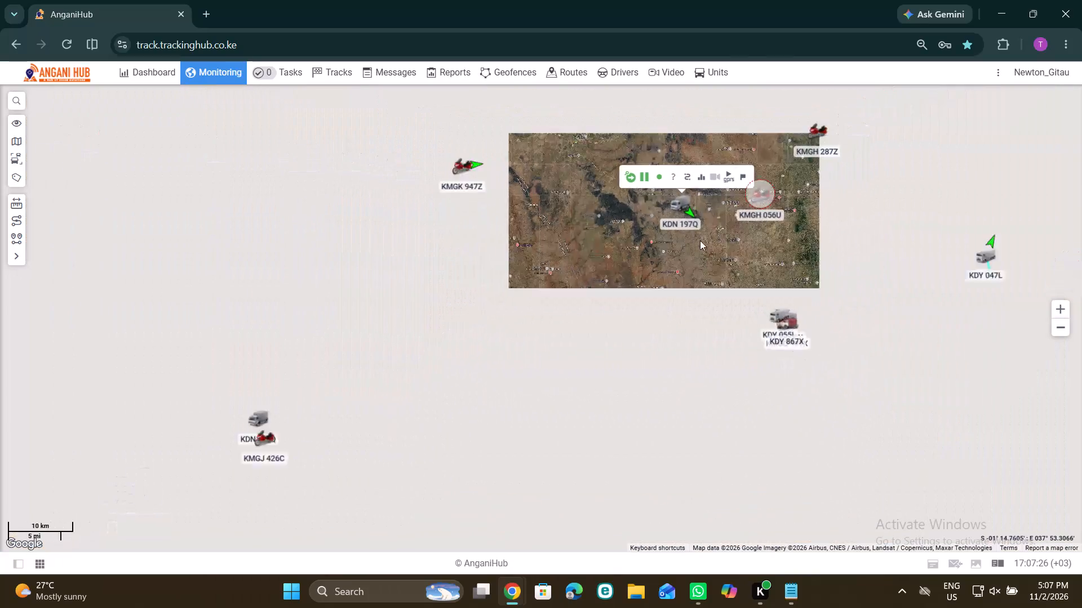
{"action": "scroll", "coordinate": [692, 237], "scroll_direction": "down", "scroll_amount": 2}
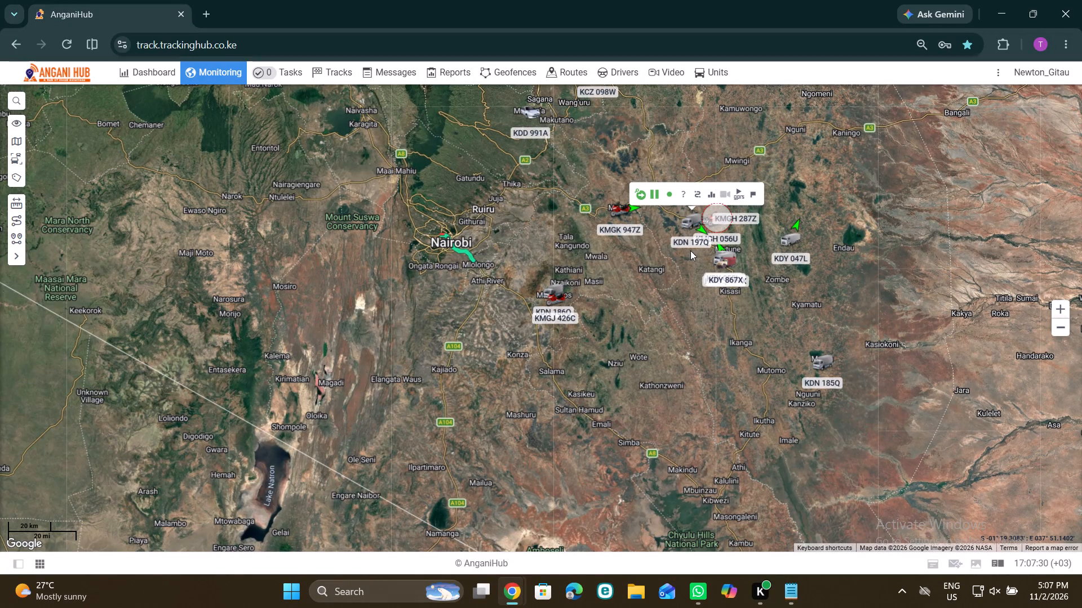
{"action": "left_click_drag", "start_coordinate": [676, 290], "coordinate": [571, 354]}
{"action": "scroll", "coordinate": [645, 270], "scroll_direction": "up", "scroll_amount": 1}
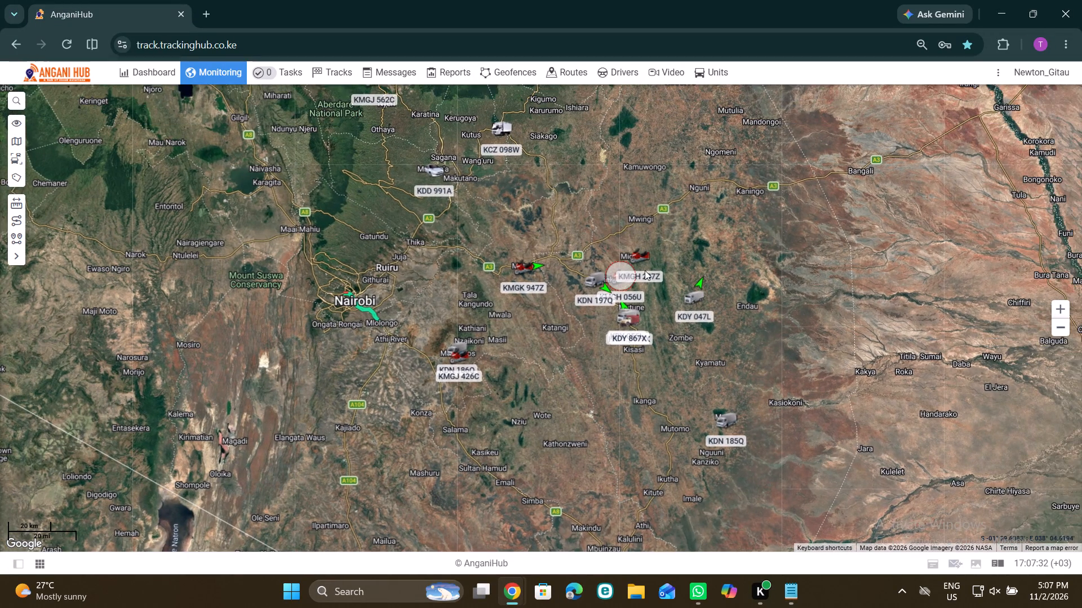
{"action": "scroll", "coordinate": [645, 270], "scroll_direction": "up", "scroll_amount": 1}
{"action": "left_click_drag", "start_coordinate": [615, 319], "coordinate": [548, 345]}
{"action": "scroll", "coordinate": [710, 354], "scroll_direction": "up", "scroll_amount": 1}
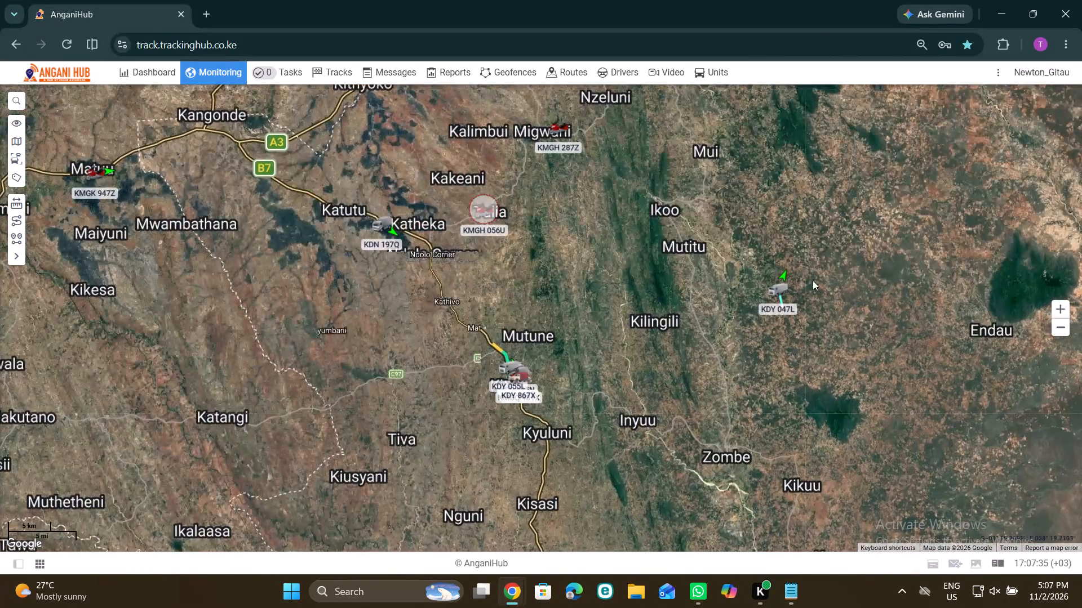
{"action": "left_click_drag", "start_coordinate": [802, 279], "coordinate": [674, 350]}
{"action": "scroll", "coordinate": [709, 319], "scroll_direction": "up", "scroll_amount": 3}
{"action": "left_click_drag", "start_coordinate": [600, 404], "coordinate": [634, 281]}
{"action": "scroll", "coordinate": [597, 366], "scroll_direction": "up", "scroll_amount": 3}
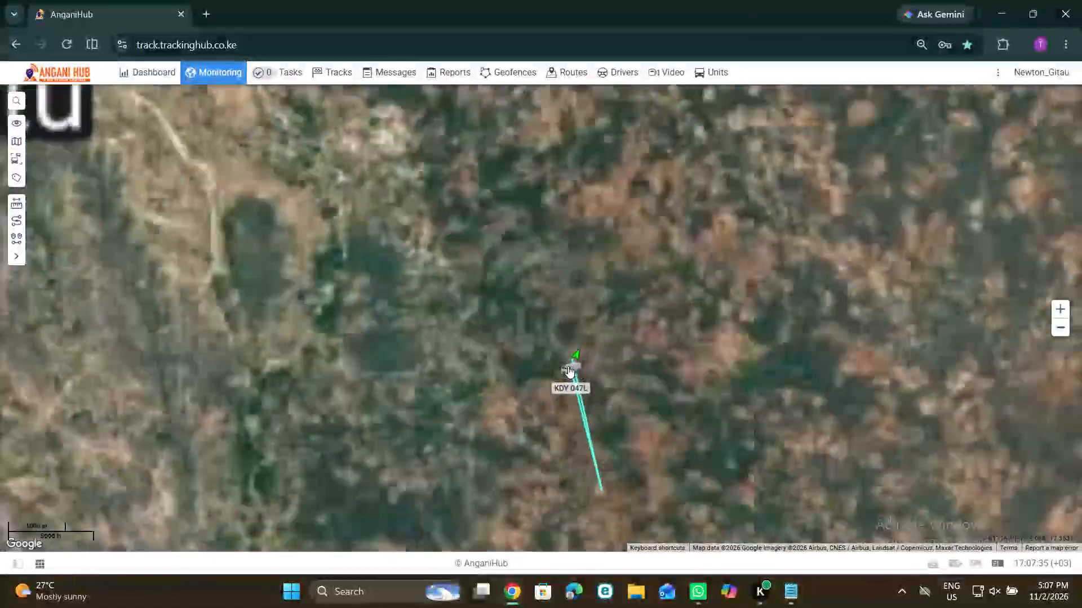
{"action": "scroll", "coordinate": [568, 366], "scroll_direction": "up", "scroll_amount": 1}
{"action": "double_click", "coordinate": [568, 366]}
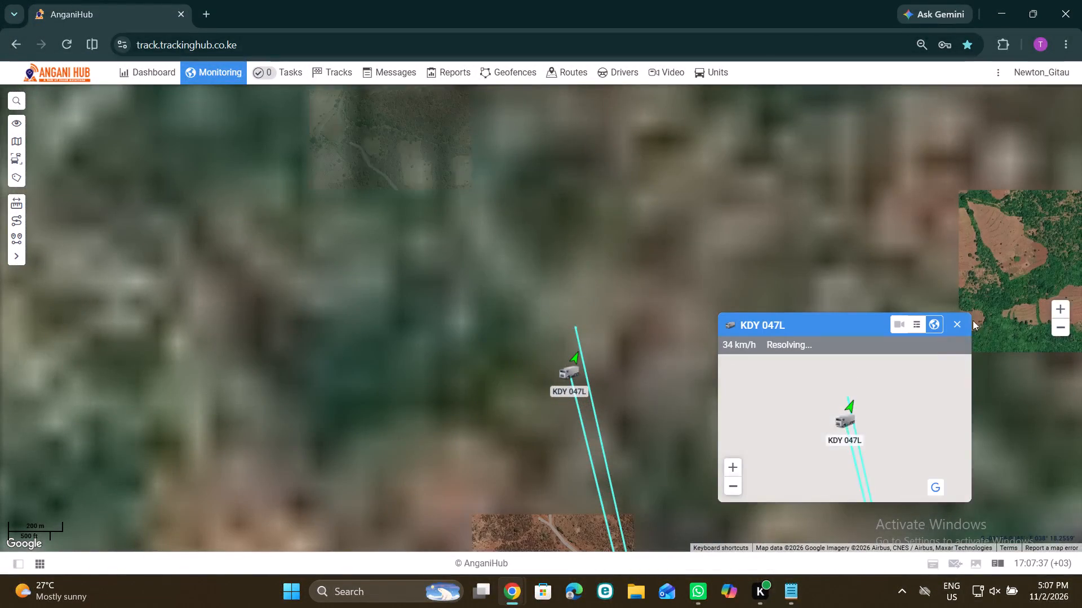
{"action": "left_click", "coordinate": [950, 329]}
{"action": "left_click", "coordinate": [578, 368]}
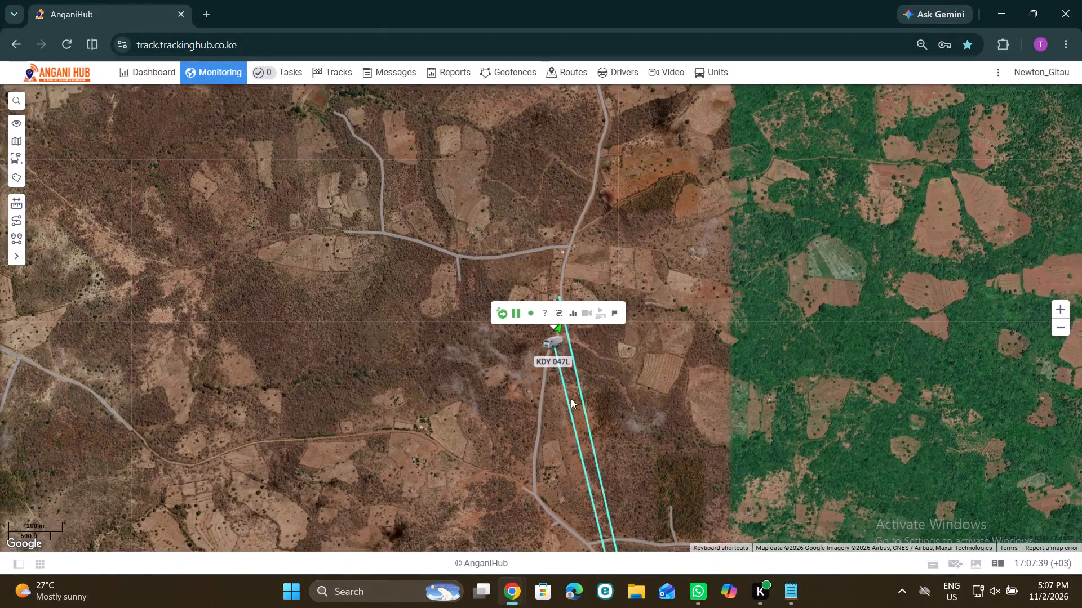
{"action": "key", "text": "shift+super+s"}
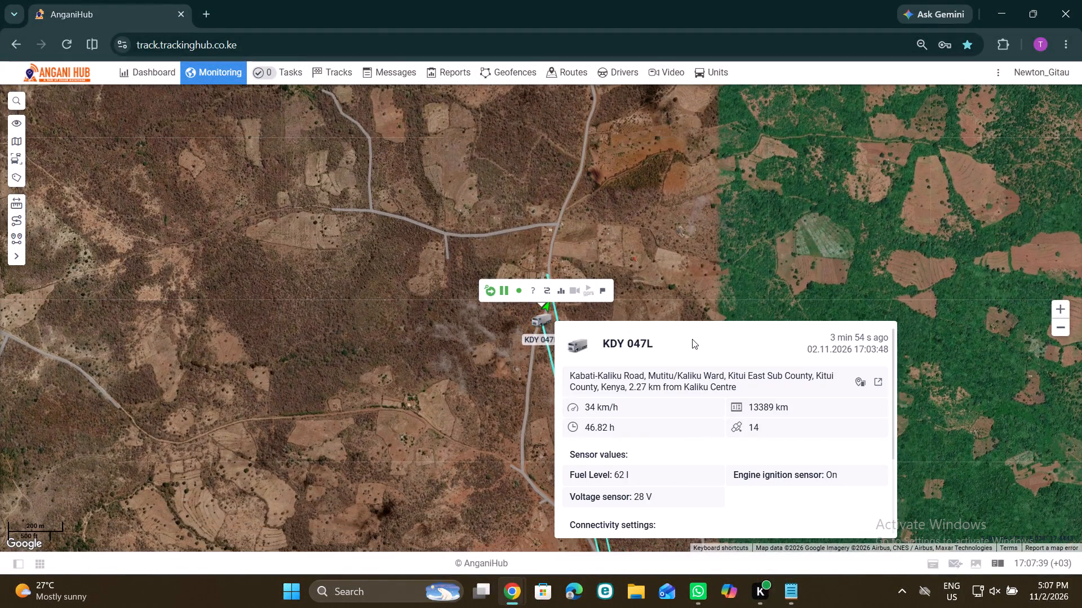
{"action": "left_click", "coordinate": [692, 339]}
{"action": "left_click", "coordinate": [694, 337]}
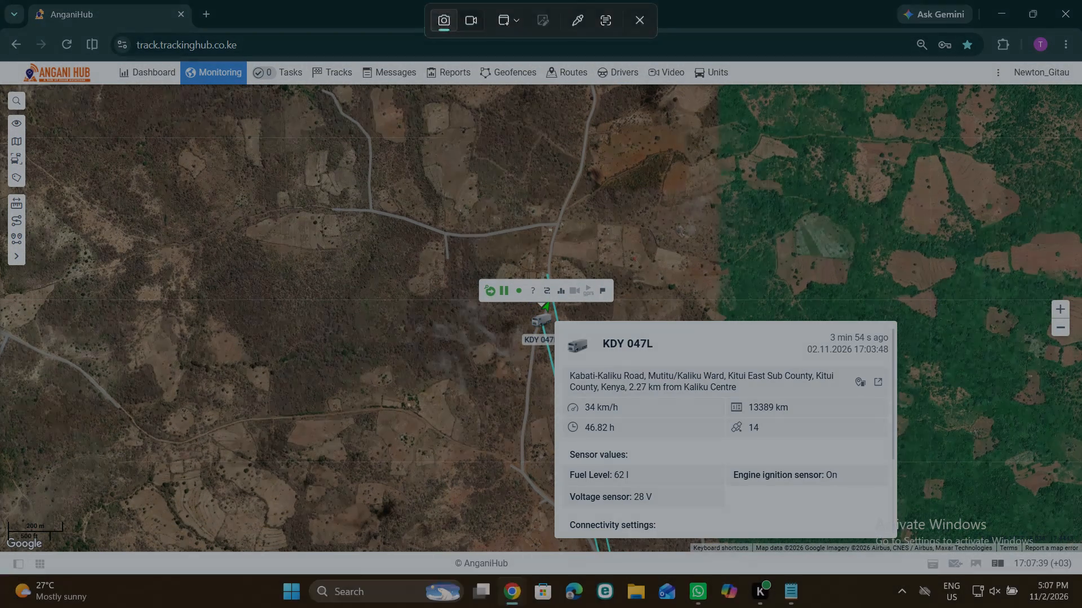
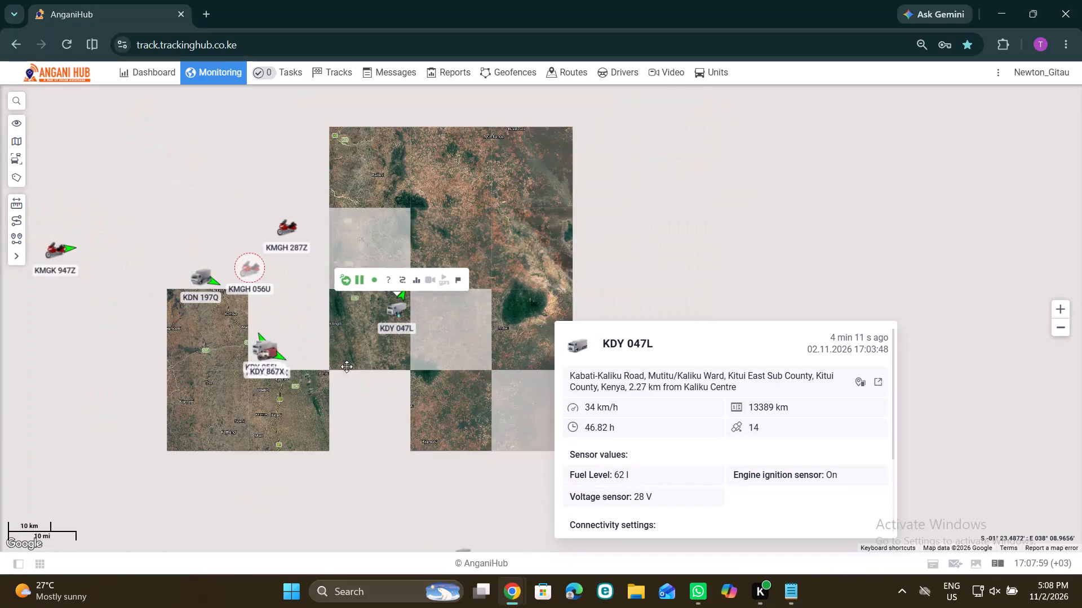
{"action": "scroll", "coordinate": [343, 347], "scroll_direction": "up", "scroll_amount": 9}
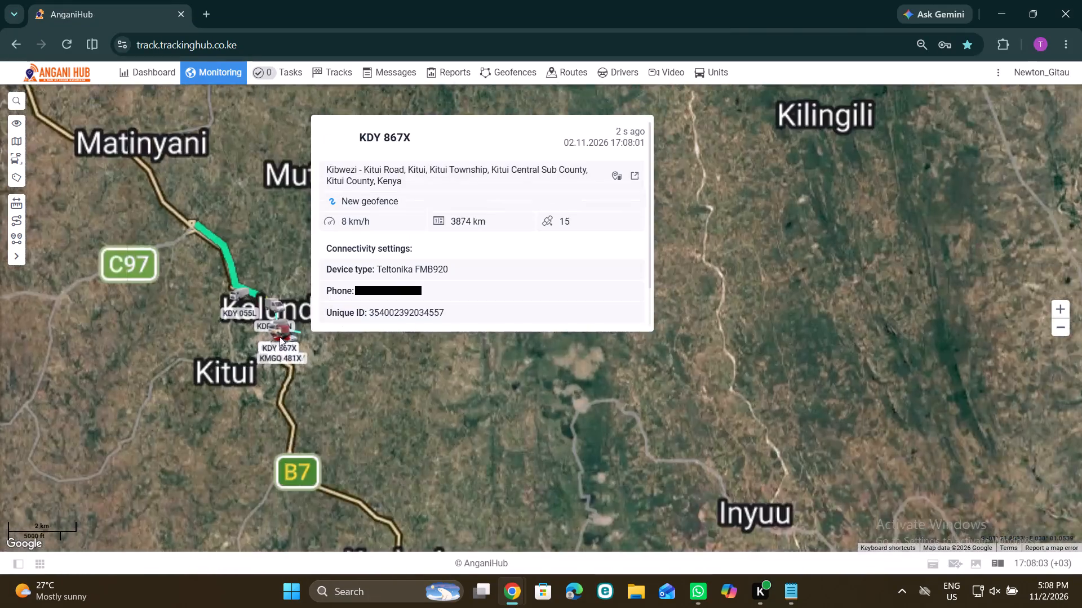
{"action": "scroll", "coordinate": [280, 337], "scroll_direction": "up", "scroll_amount": 1}
{"action": "scroll", "coordinate": [308, 337], "scroll_direction": "down", "scroll_amount": 7}
{"action": "scroll", "coordinate": [548, 382], "scroll_direction": "down", "scroll_amount": 4}
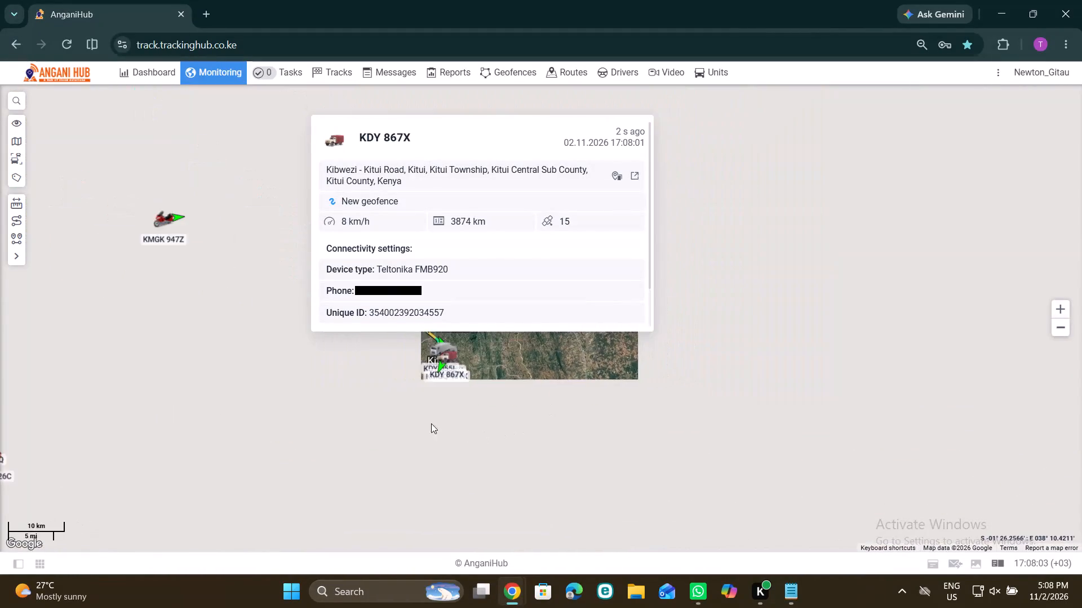
{"action": "scroll", "coordinate": [444, 378], "scroll_direction": "up", "scroll_amount": 10}
{"action": "left_click_drag", "start_coordinate": [728, 431], "coordinate": [582, 423]}
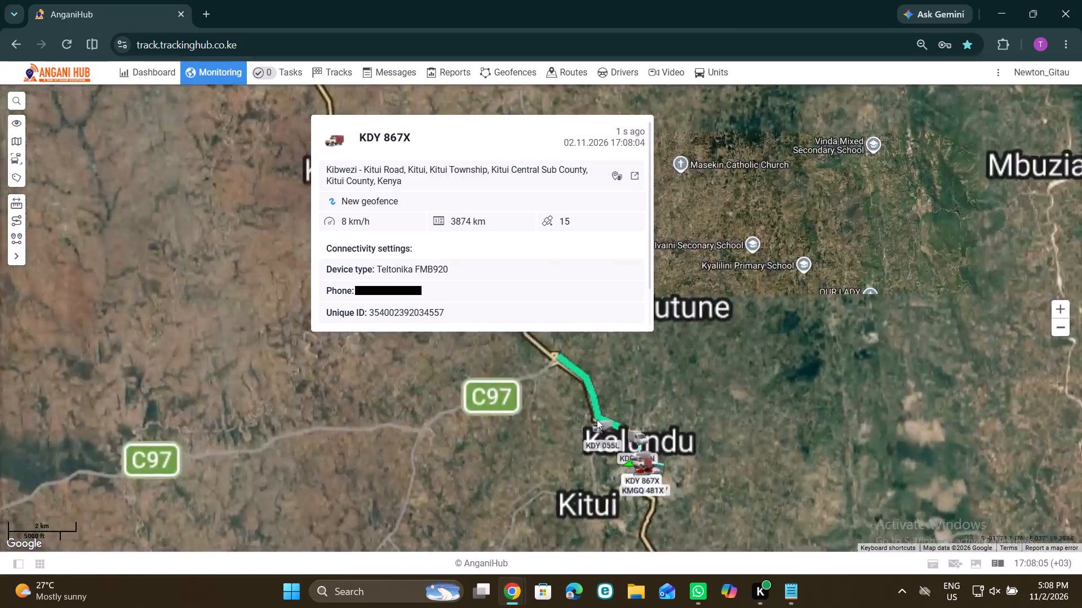
{"action": "scroll", "coordinate": [598, 419], "scroll_direction": "up", "scroll_amount": 5}
{"action": "left_click", "coordinate": [607, 445]}
{"action": "left_click_drag", "start_coordinate": [674, 497], "coordinate": [651, 492]}
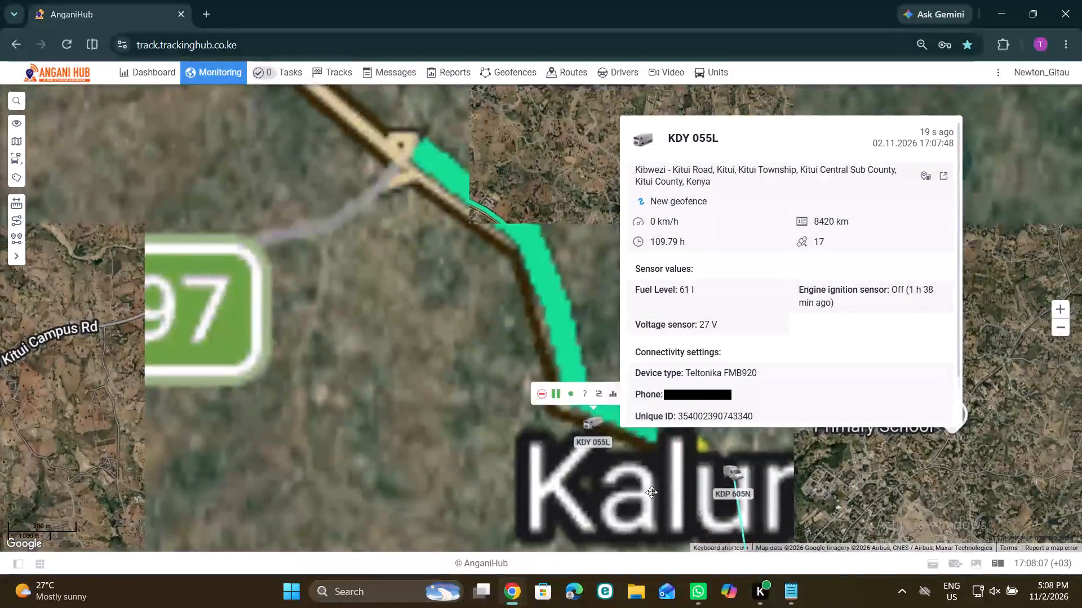
{"action": "left_click_drag", "start_coordinate": [651, 492], "coordinate": [371, 353]}
{"action": "scroll", "coordinate": [428, 316], "scroll_direction": "up", "scroll_amount": 4}
{"action": "left_click", "coordinate": [433, 280]}
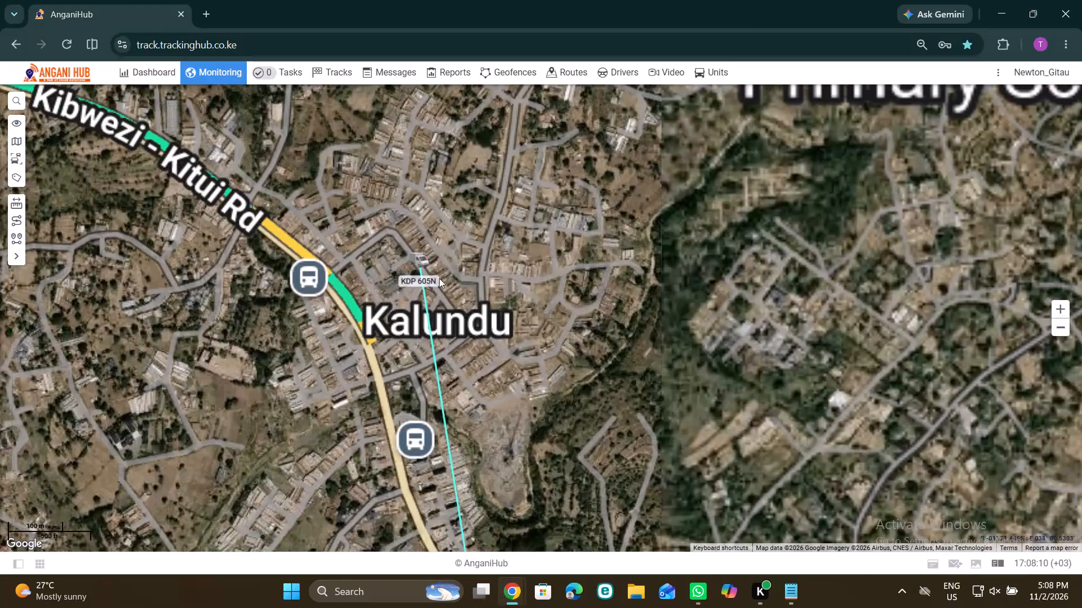
{"action": "left_click", "coordinate": [434, 270]}
{"action": "left_click", "coordinate": [427, 274]}
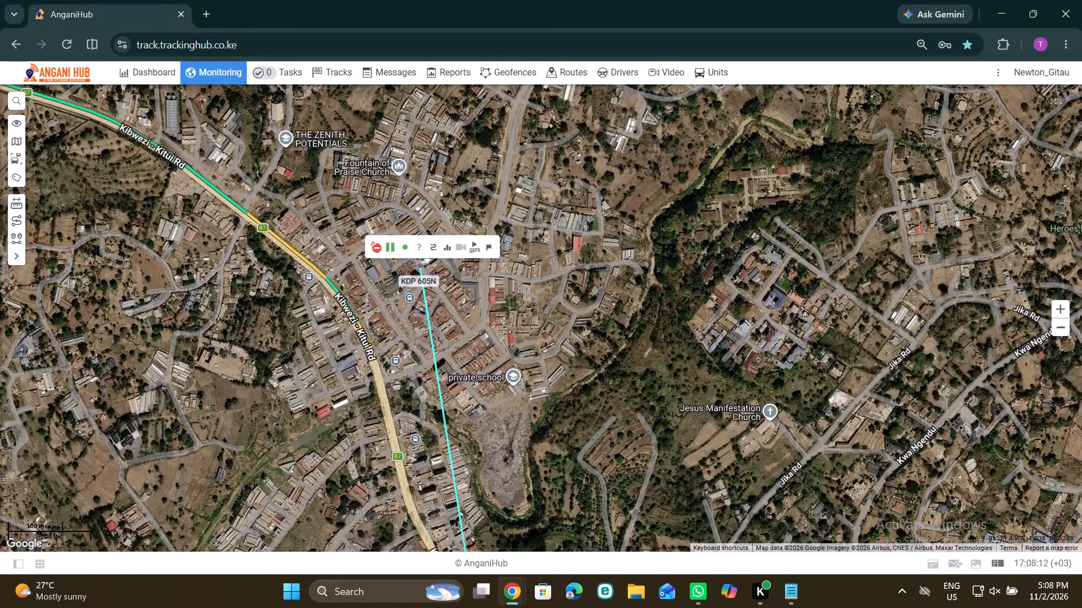
{"action": "key", "text": "shift+super+s"}
{"action": "key", "text": "shift+super+s"}
{"action": "double_click", "coordinate": [483, 287]}
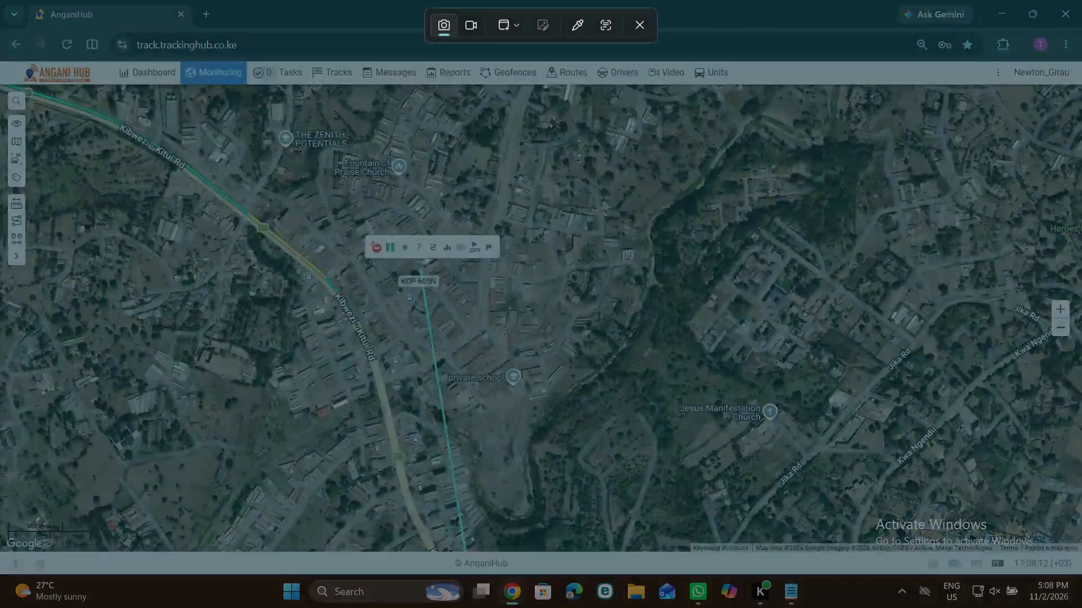
{"action": "key", "text": "shift+super+s"}
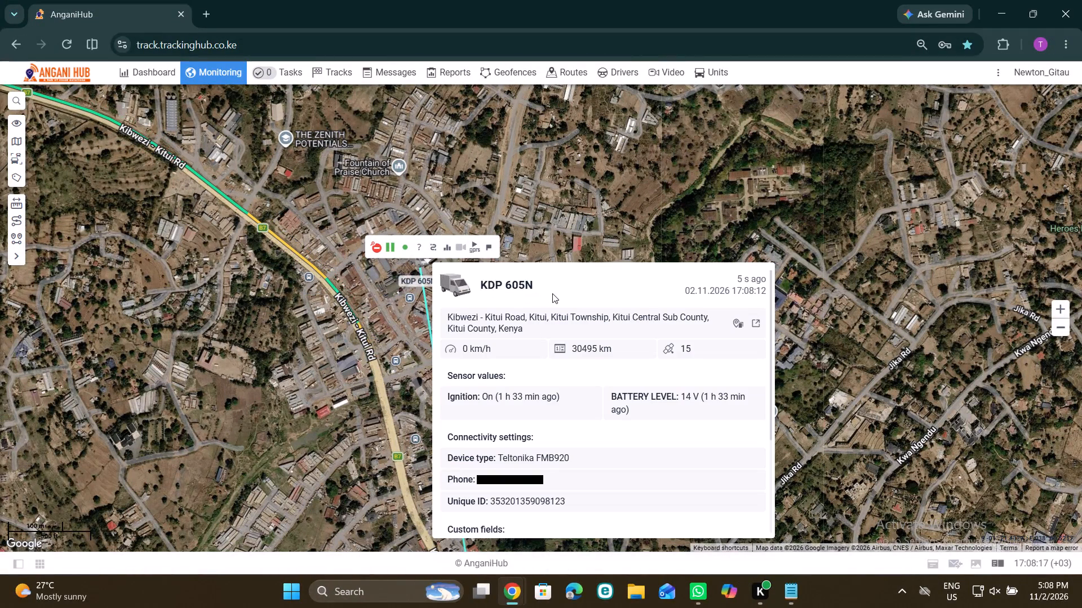
{"action": "triple_click", "coordinate": [561, 293]}
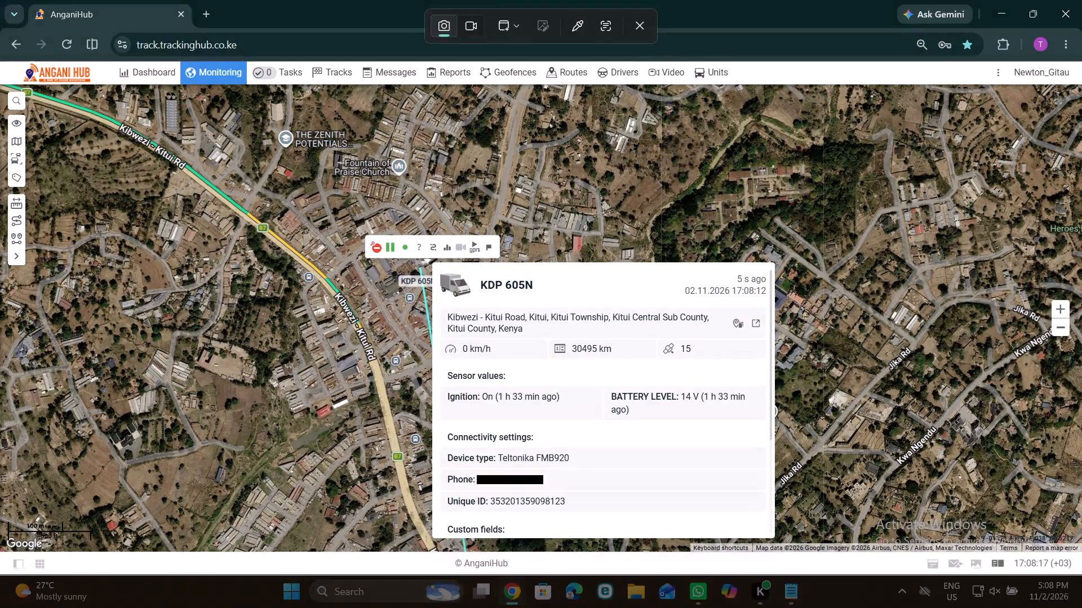
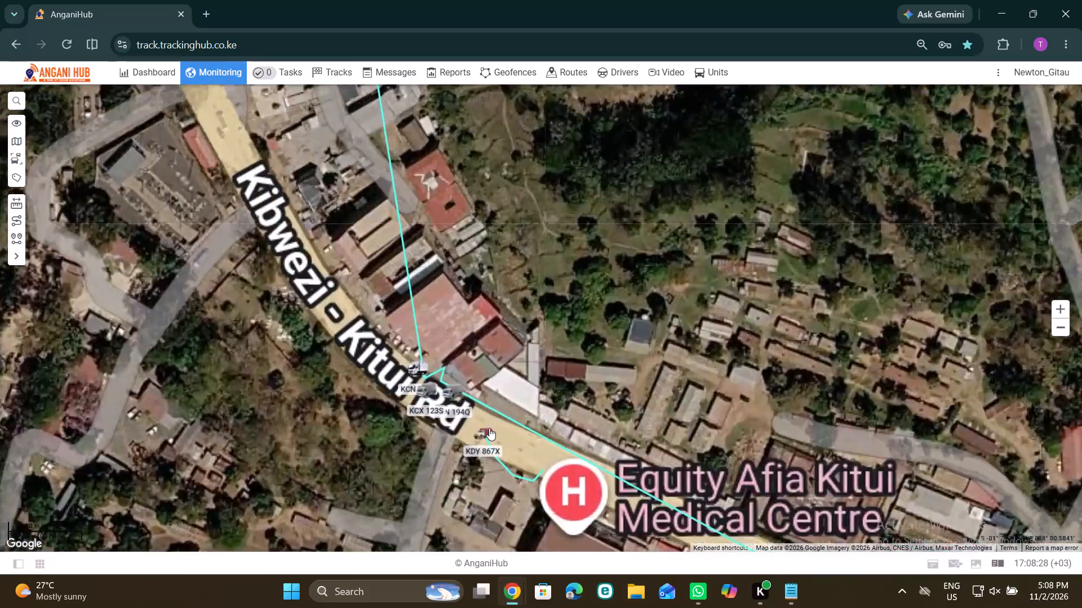
{"action": "left_click", "coordinate": [489, 429]}
{"action": "left_click", "coordinate": [486, 437]}
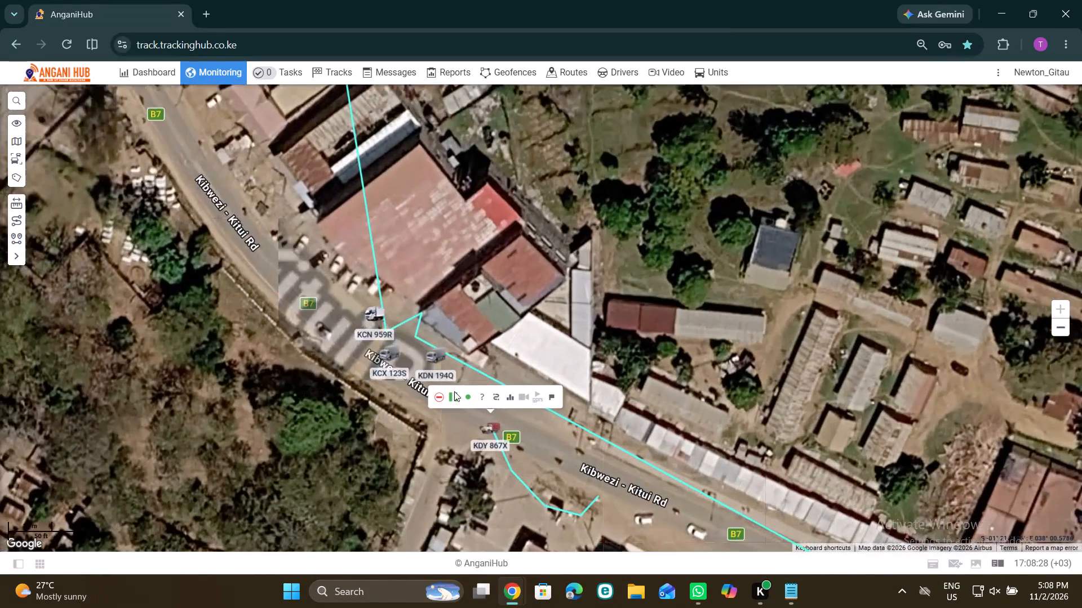
{"action": "left_click", "coordinate": [495, 254]}
{"action": "left_click", "coordinate": [451, 332]}
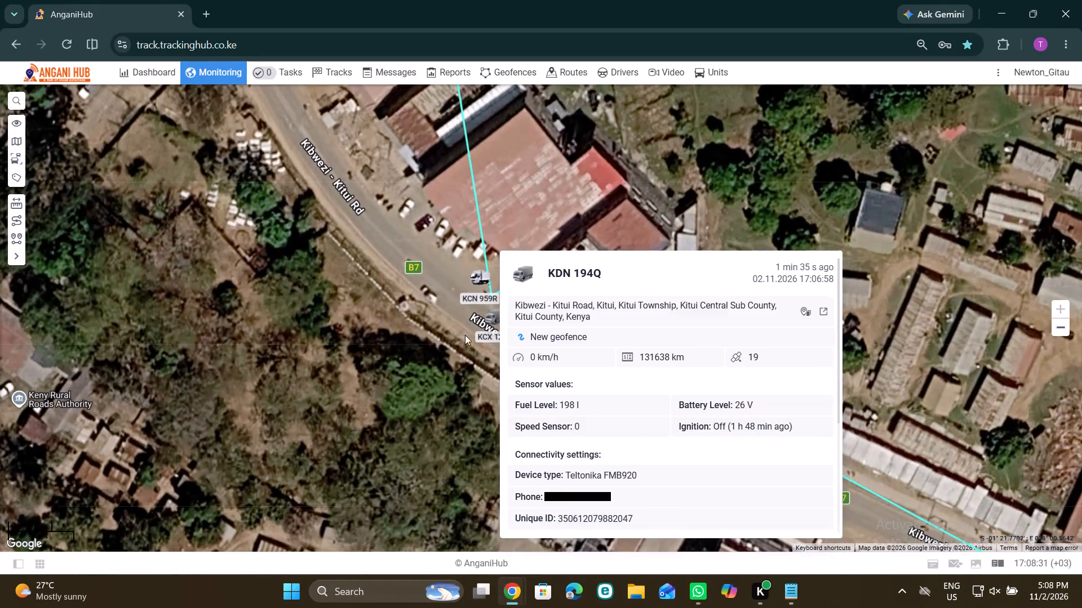
{"action": "left_click", "coordinate": [485, 311]}
{"action": "scroll", "coordinate": [472, 327], "scroll_direction": "down", "scroll_amount": 17}
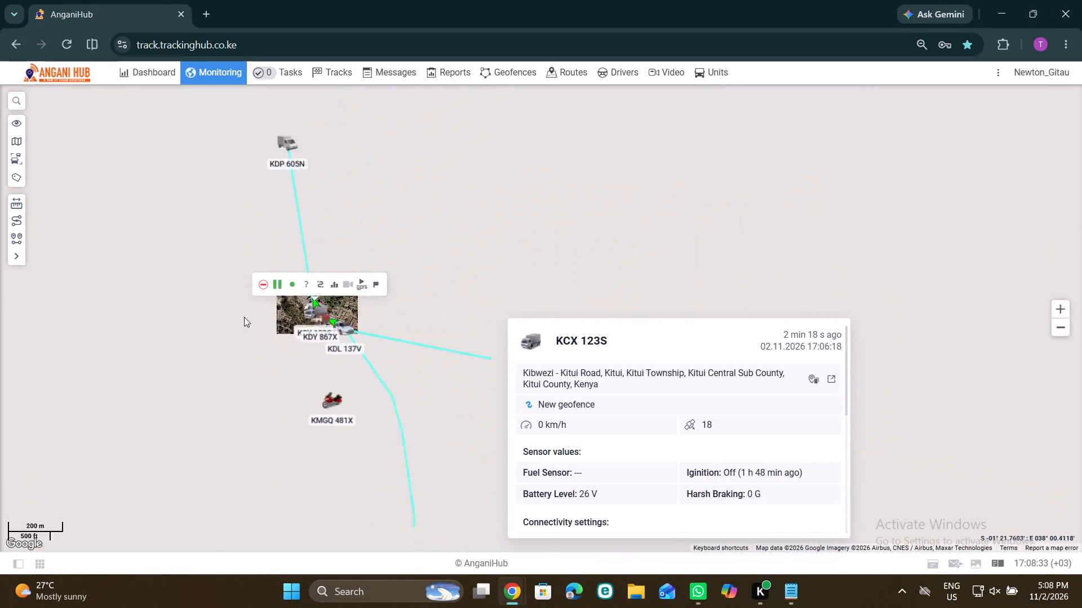
{"action": "scroll", "coordinate": [325, 411], "scroll_direction": "down", "scroll_amount": 3}
{"action": "left_click_drag", "start_coordinate": [341, 418], "coordinate": [379, 375]}
{"action": "scroll", "coordinate": [390, 364], "scroll_direction": "down", "scroll_amount": 3}
{"action": "left_click_drag", "start_coordinate": [388, 437], "coordinate": [413, 345]}
{"action": "scroll", "coordinate": [423, 334], "scroll_direction": "down", "scroll_amount": 3}
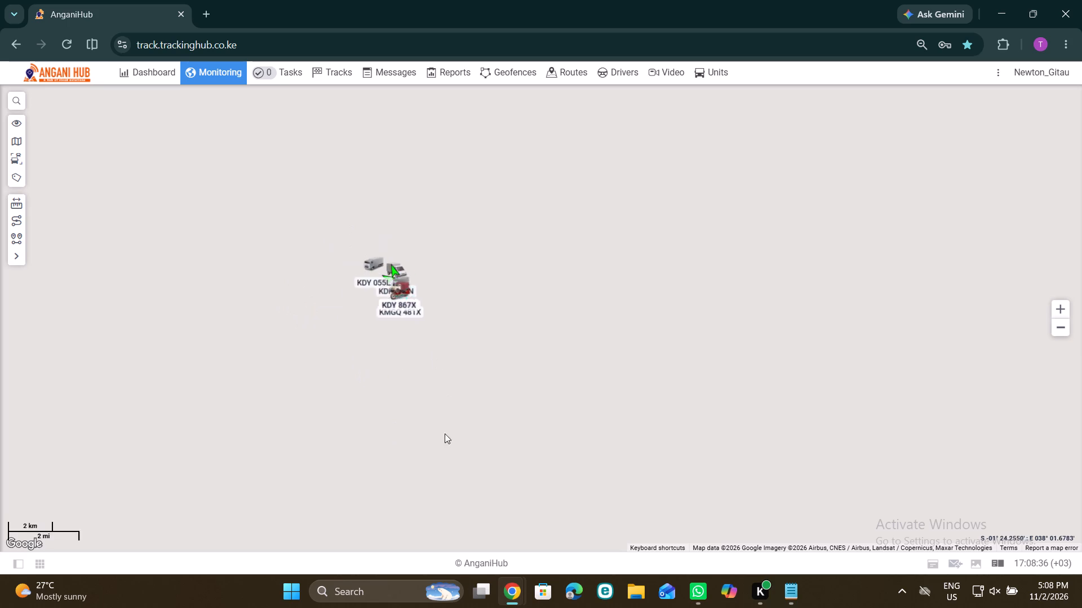
{"action": "left_click_drag", "start_coordinate": [436, 444], "coordinate": [437, 358]}
{"action": "scroll", "coordinate": [427, 332], "scroll_direction": "down", "scroll_amount": 3}
{"action": "scroll", "coordinate": [485, 439], "scroll_direction": "down", "scroll_amount": 2}
{"action": "left_click_drag", "start_coordinate": [486, 440], "coordinate": [478, 413]}
{"action": "scroll", "coordinate": [493, 390], "scroll_direction": "down", "scroll_amount": 1}
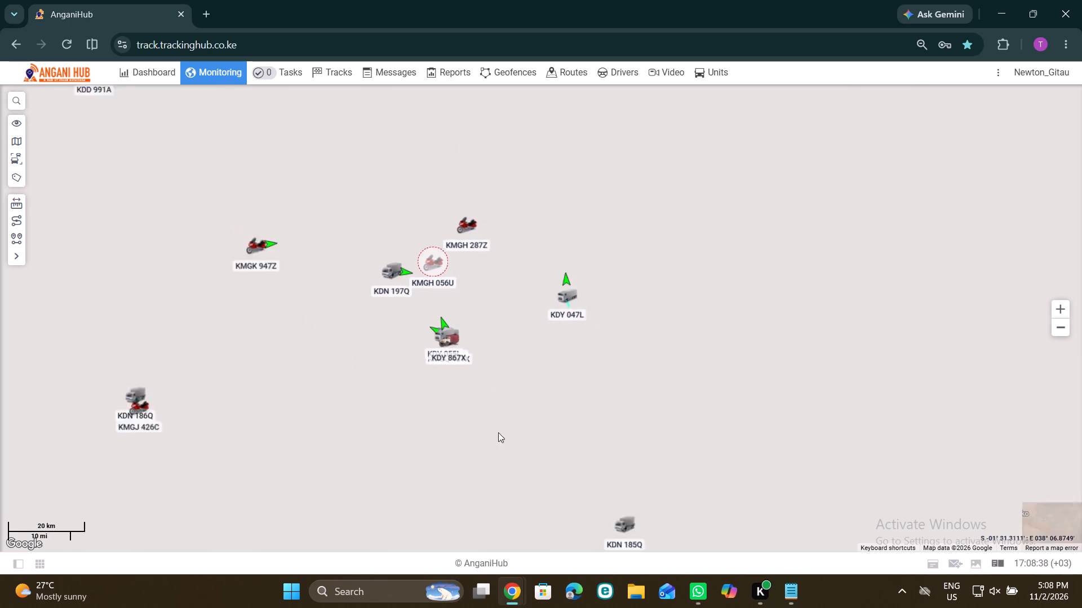
{"action": "left_click_drag", "start_coordinate": [494, 442], "coordinate": [451, 310]}
{"action": "scroll", "coordinate": [515, 386], "scroll_direction": "up", "scroll_amount": 12}
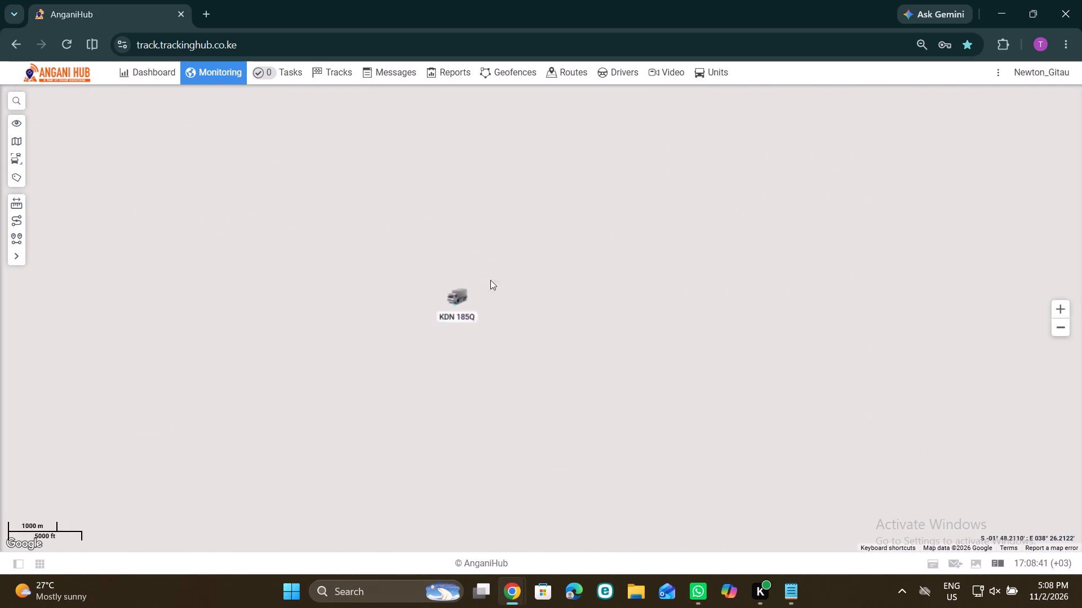
{"action": "scroll", "coordinate": [490, 280], "scroll_direction": "up", "scroll_amount": 2}
{"action": "left_click", "coordinate": [394, 341]}
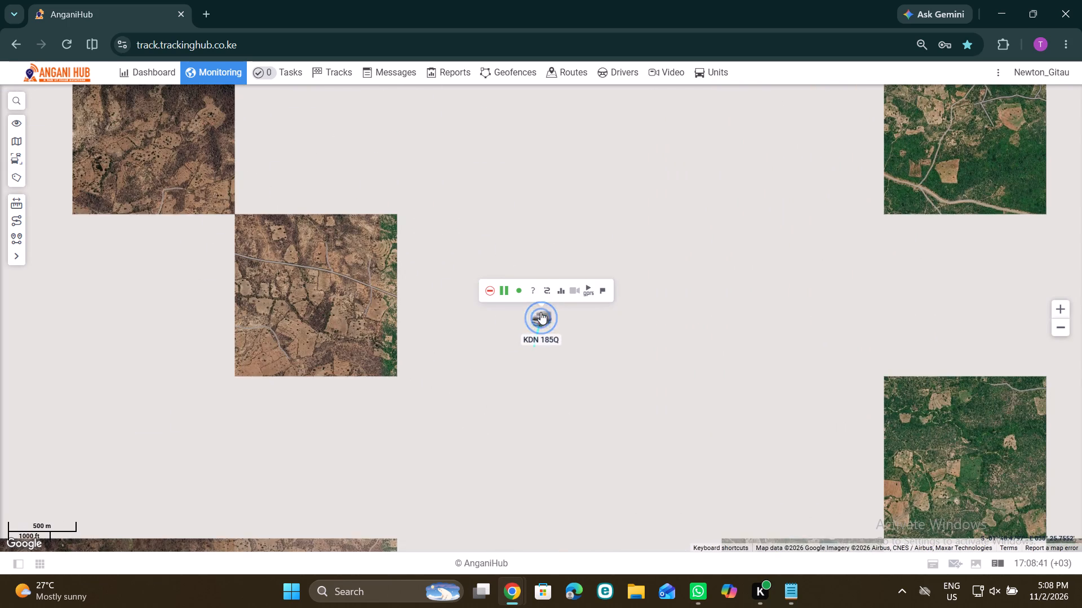
{"action": "scroll", "coordinate": [539, 323], "scroll_direction": "up", "scroll_amount": 4, "text": "shift"}
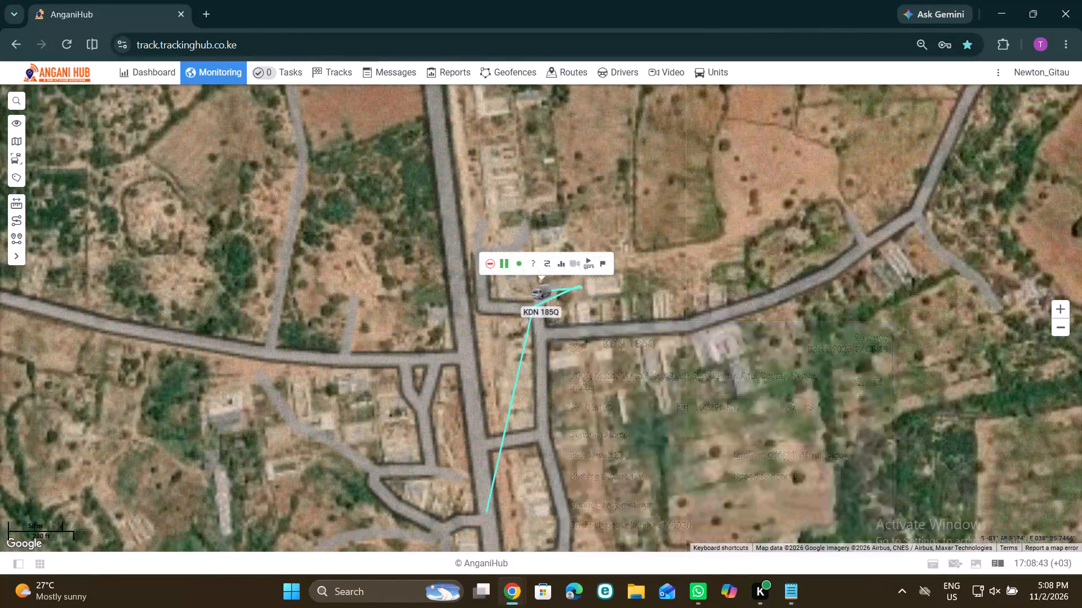
{"action": "key", "text": "shift+super+s"}
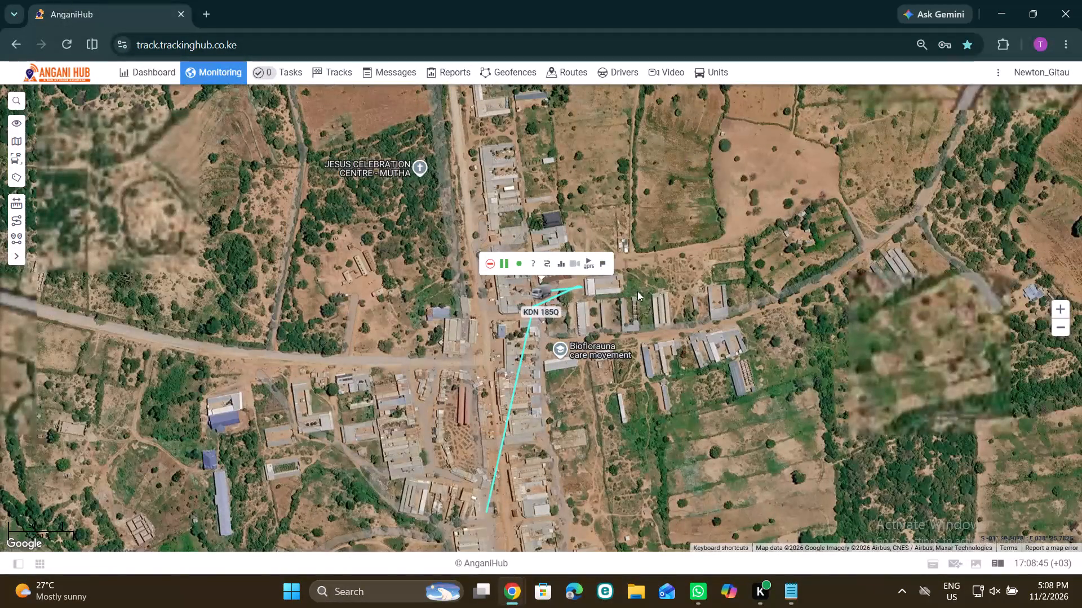
{"action": "triple_click", "coordinate": [575, 299]}
{"action": "left_click", "coordinate": [575, 299]}
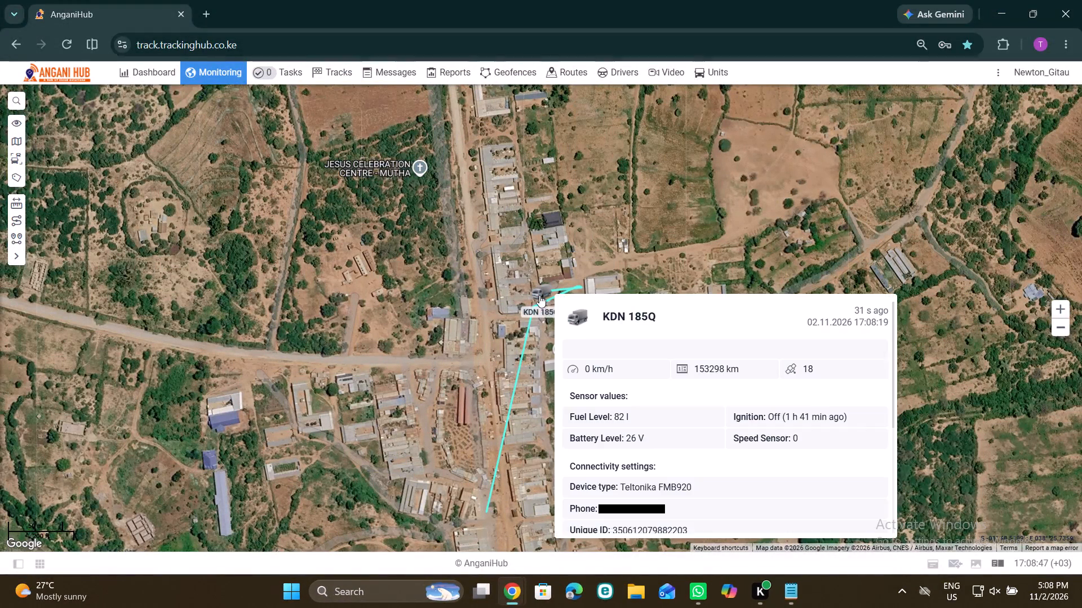
{"action": "left_click", "coordinate": [539, 295]}
{"action": "key", "text": "shift+super+s"}
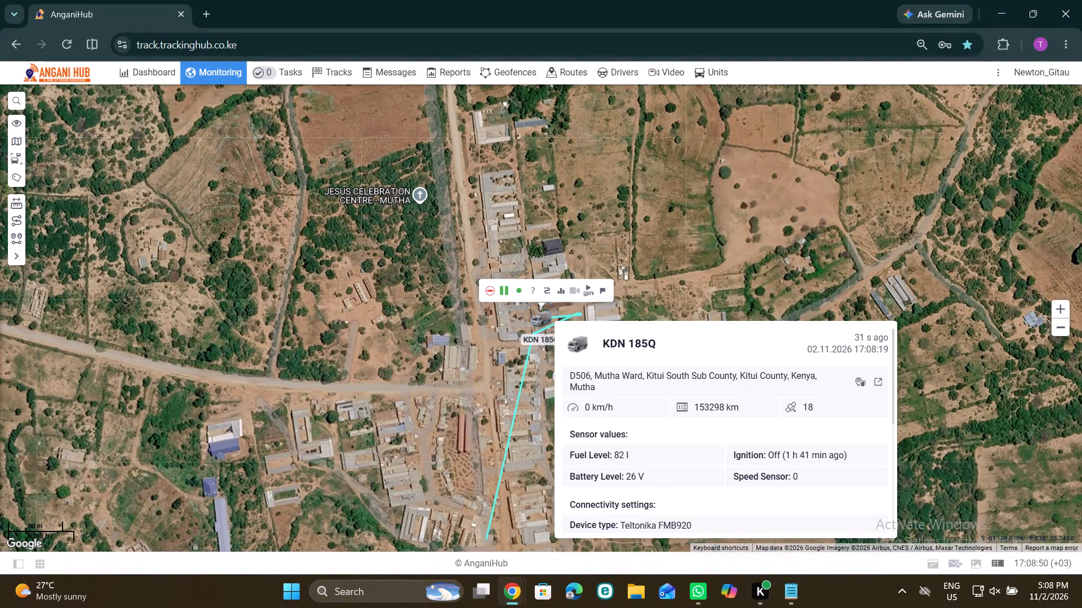
{"action": "triple_click", "coordinate": [651, 337]}
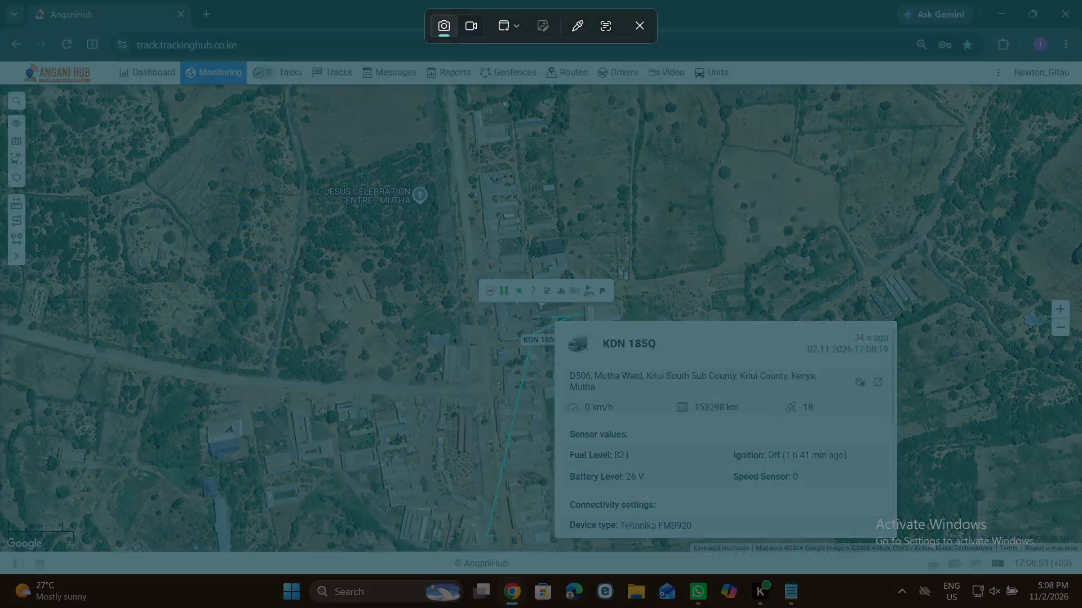
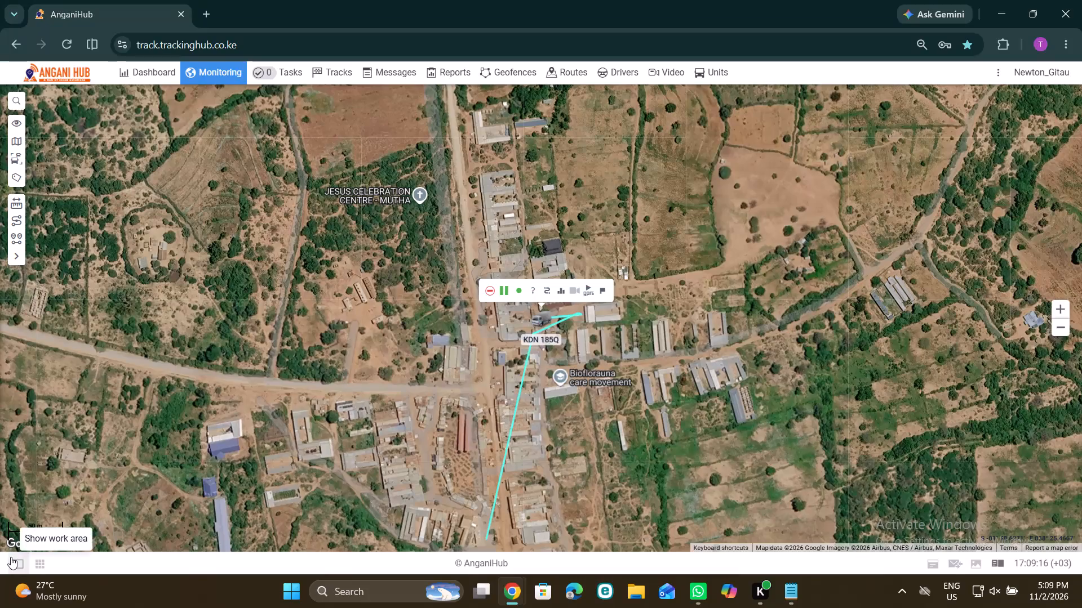
Show only the Trailers group on the map, with all other unit groups deselected and the work area hidden.
{"action": "double_click", "coordinate": [21, 128]}
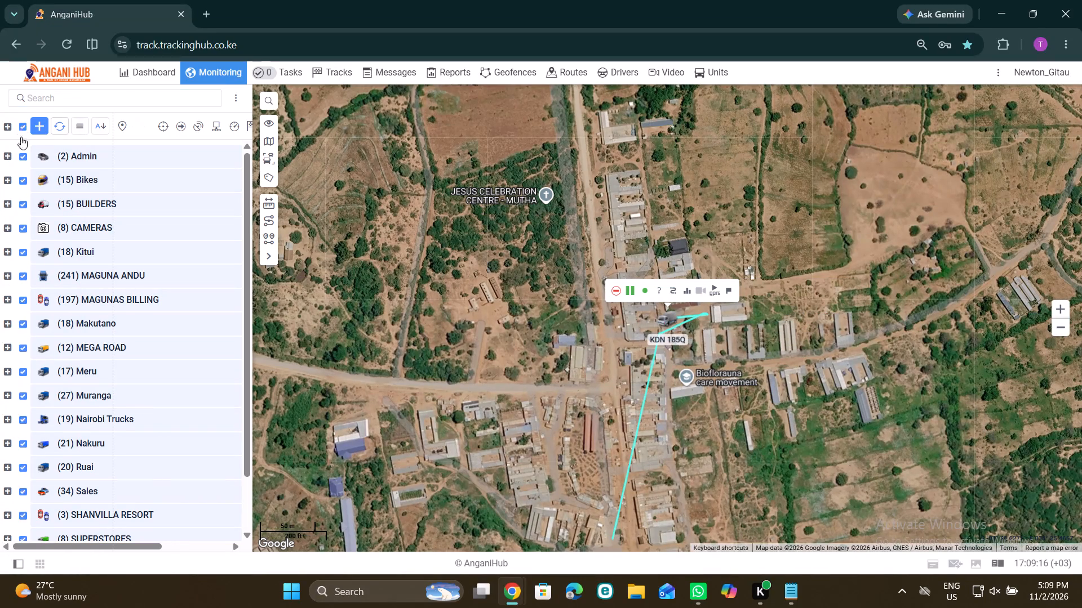
{"action": "scroll", "coordinate": [30, 261], "scroll_direction": "down", "scroll_amount": 3}
{"action": "scroll", "coordinate": [32, 394], "scroll_direction": "down", "scroll_amount": 2}
{"action": "left_click", "coordinate": [23, 507]}
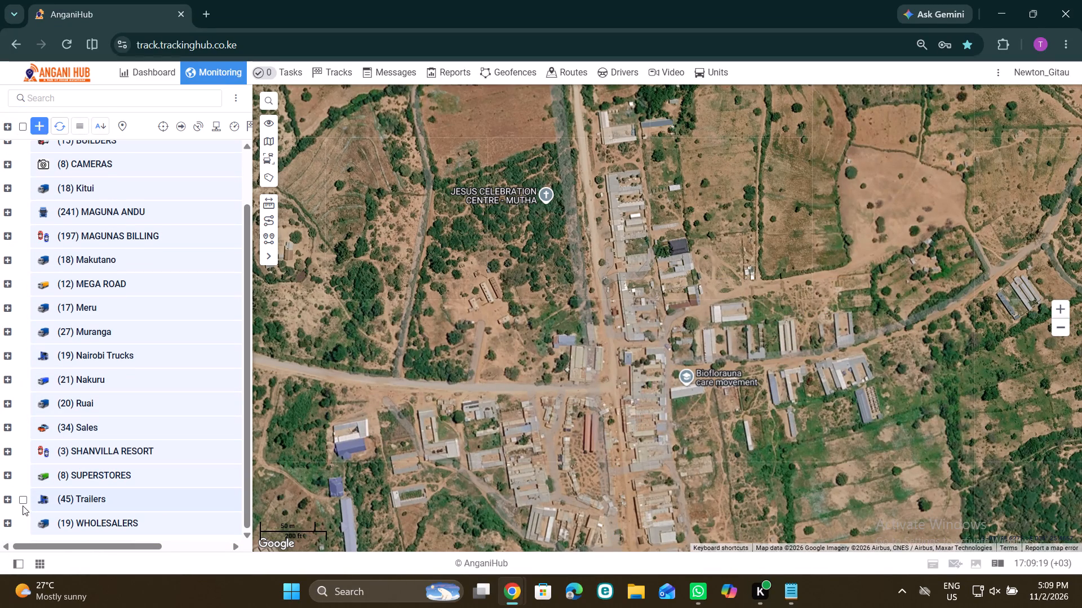
{"action": "left_click", "coordinate": [23, 501]}
{"action": "left_click", "coordinate": [11, 560]}
Examine the map around Mutha and Mutomo for the locations of the trailers.
{"action": "scroll", "coordinate": [478, 348], "scroll_direction": "down", "scroll_amount": 11}
{"action": "middle_click", "coordinate": [517, 295]}
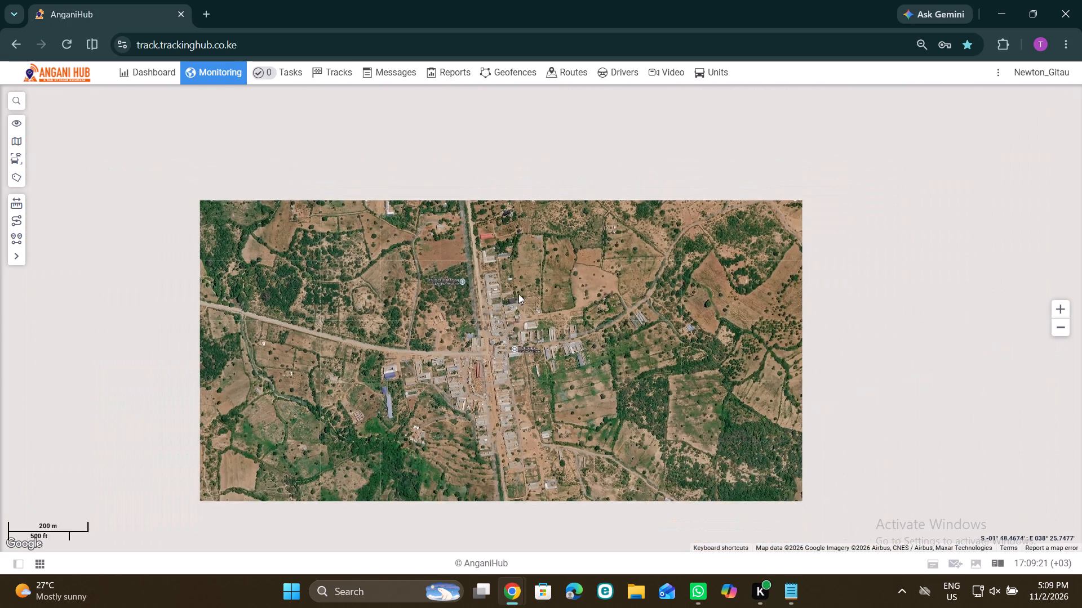
{"action": "scroll", "coordinate": [518, 294], "scroll_direction": "down", "scroll_amount": 9}
{"action": "middle_click", "coordinate": [543, 252]}
{"action": "scroll", "coordinate": [549, 243], "scroll_direction": "down", "scroll_amount": 3}
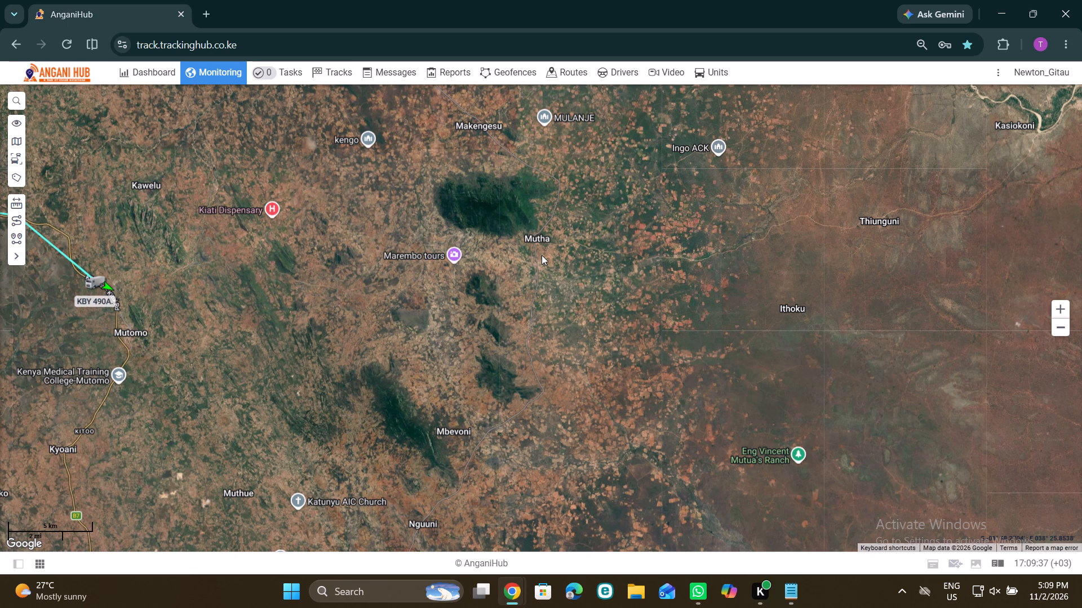
{"action": "scroll", "coordinate": [645, 245], "scroll_direction": "down", "scroll_amount": 2}
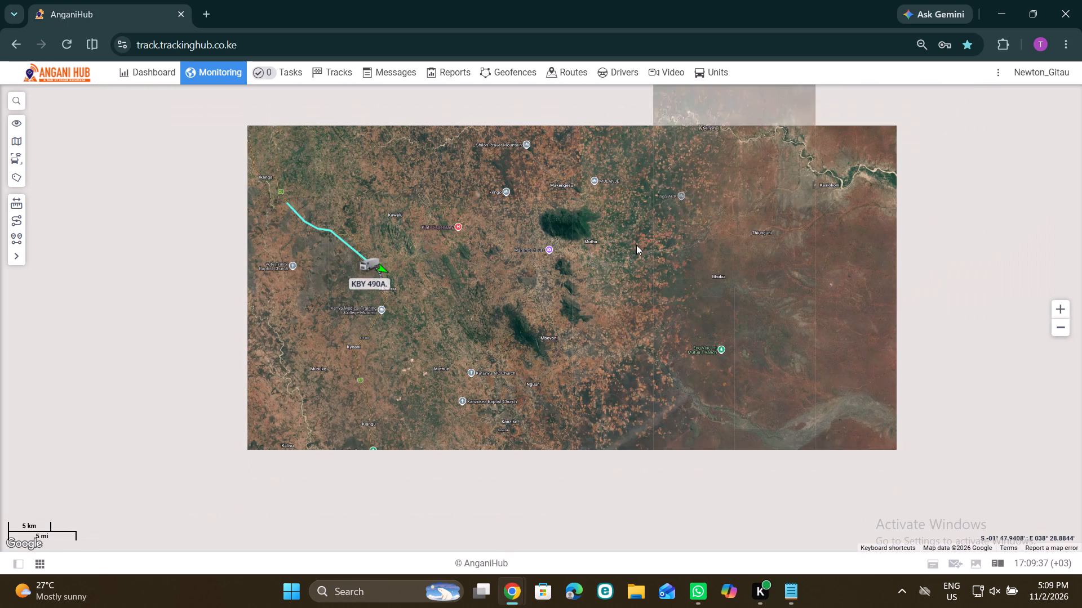
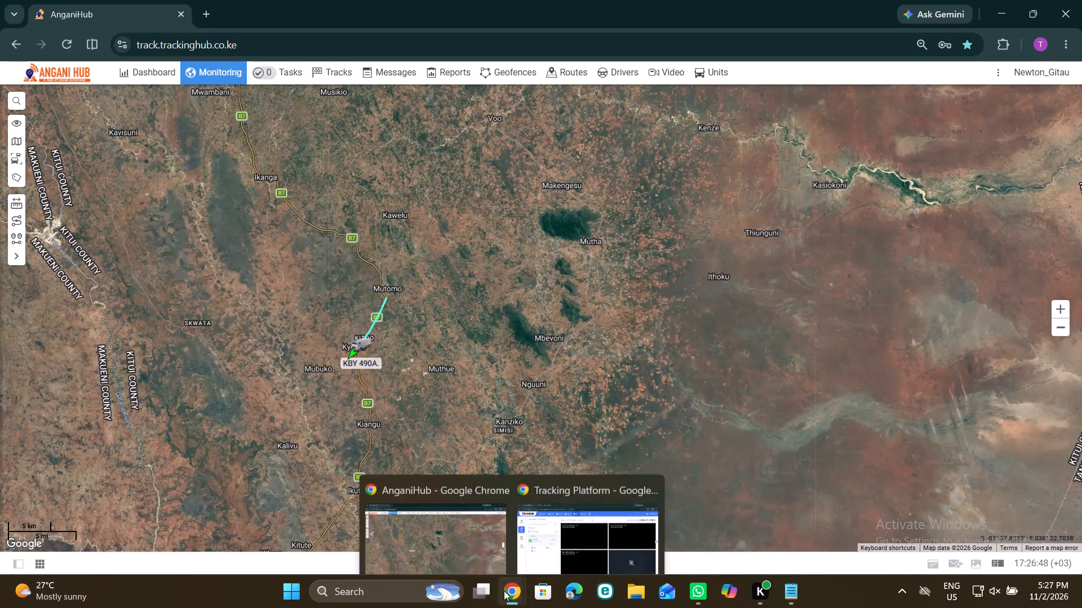
Switch to the Tramigo tracking platform, reload it, sign out of the account and close its tab.
{"action": "left_click", "coordinate": [566, 518]}
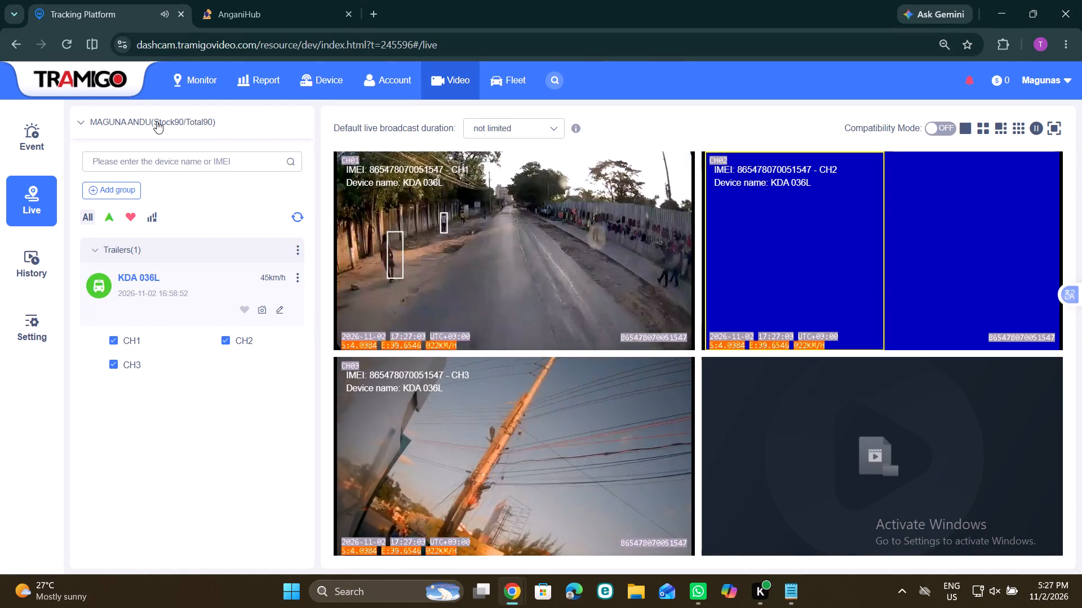
{"action": "left_click", "coordinate": [67, 45]}
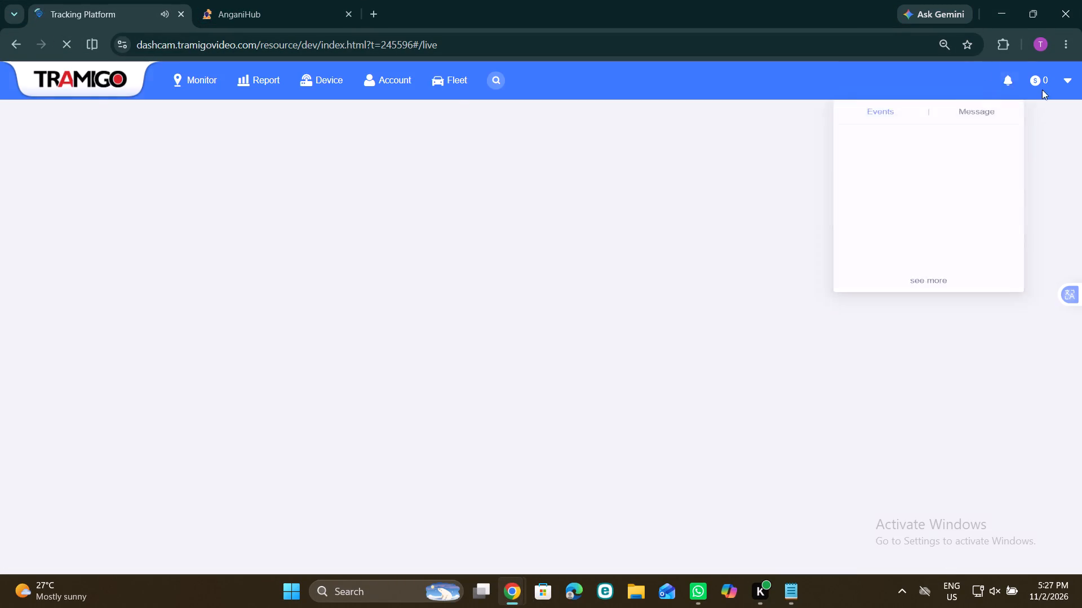
{"action": "left_click", "coordinate": [1020, 197]}
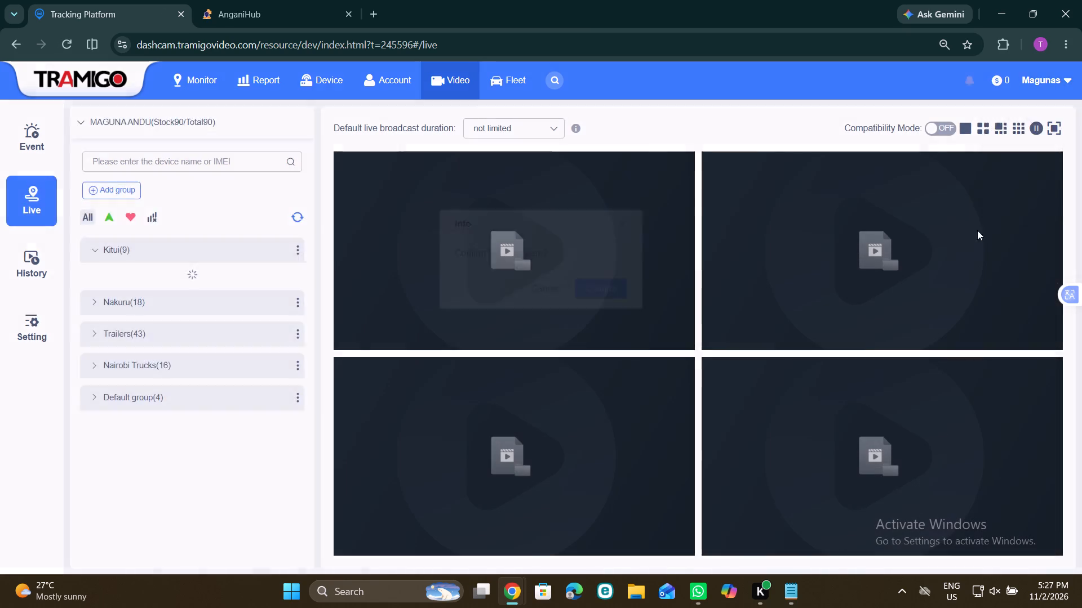
{"action": "left_click", "coordinate": [595, 327]}
{"action": "left_click", "coordinate": [580, 337]}
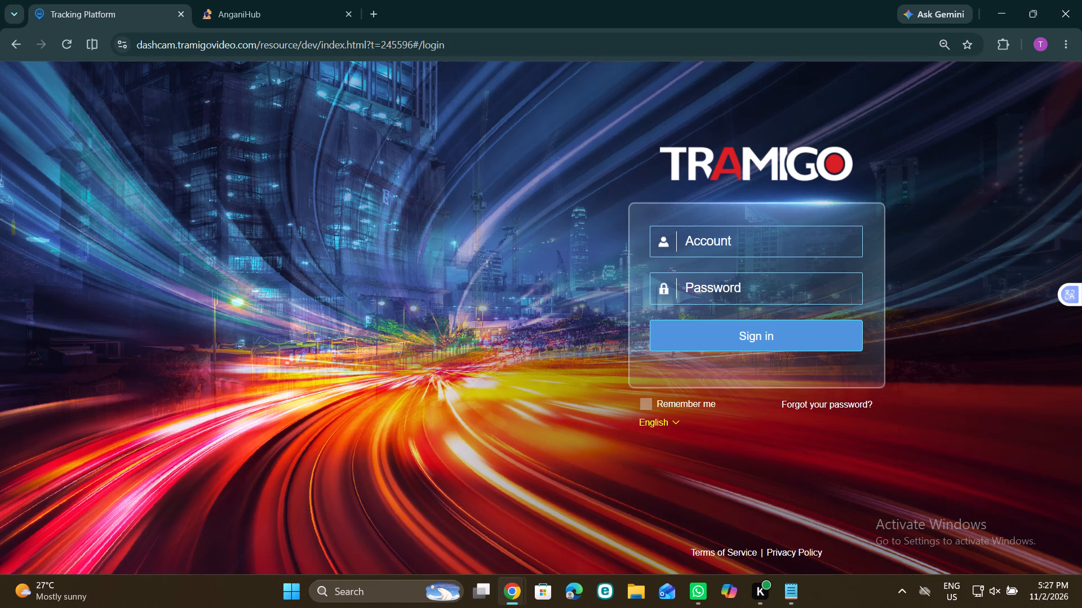
{"action": "left_click", "coordinate": [178, 15]}
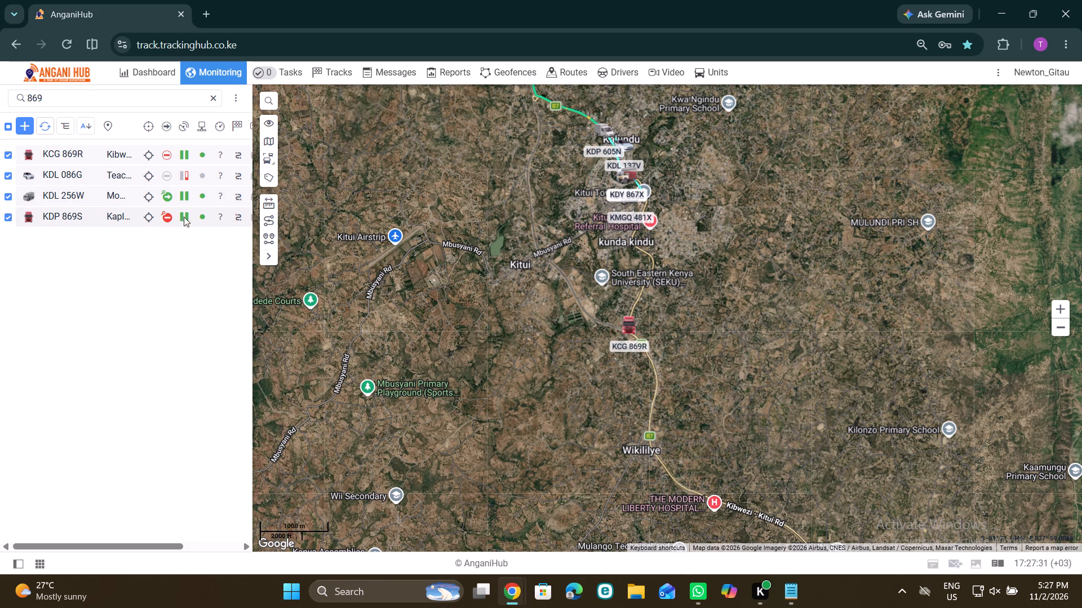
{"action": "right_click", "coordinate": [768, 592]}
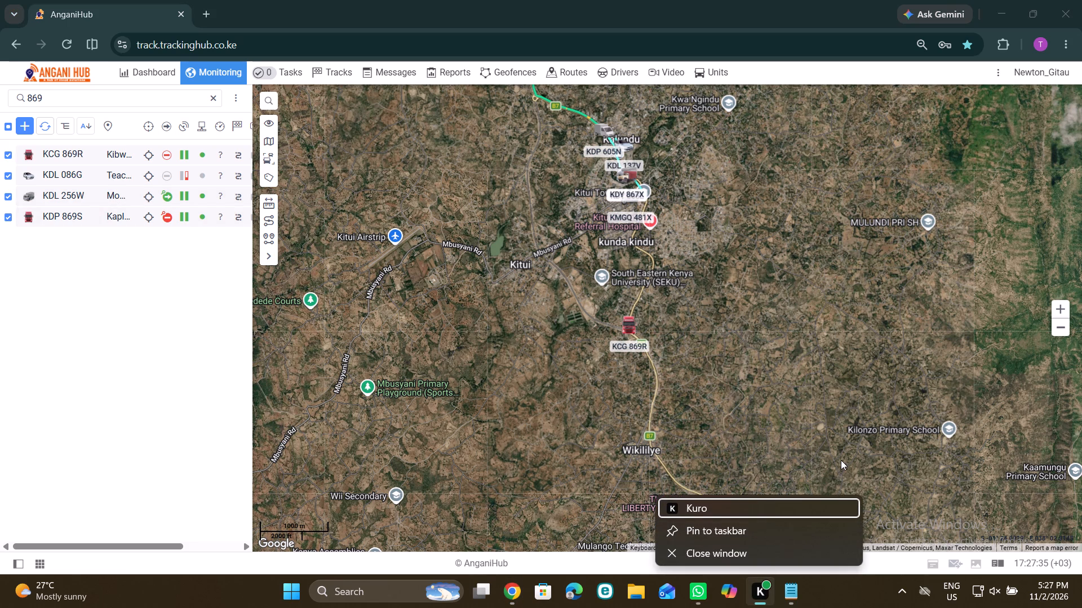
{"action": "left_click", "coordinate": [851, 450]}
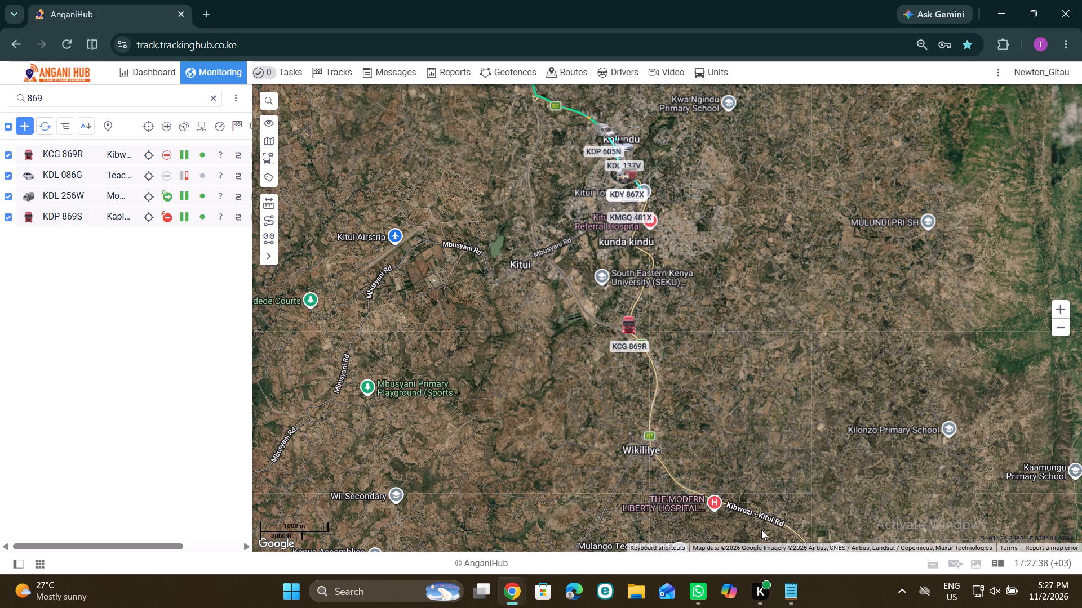
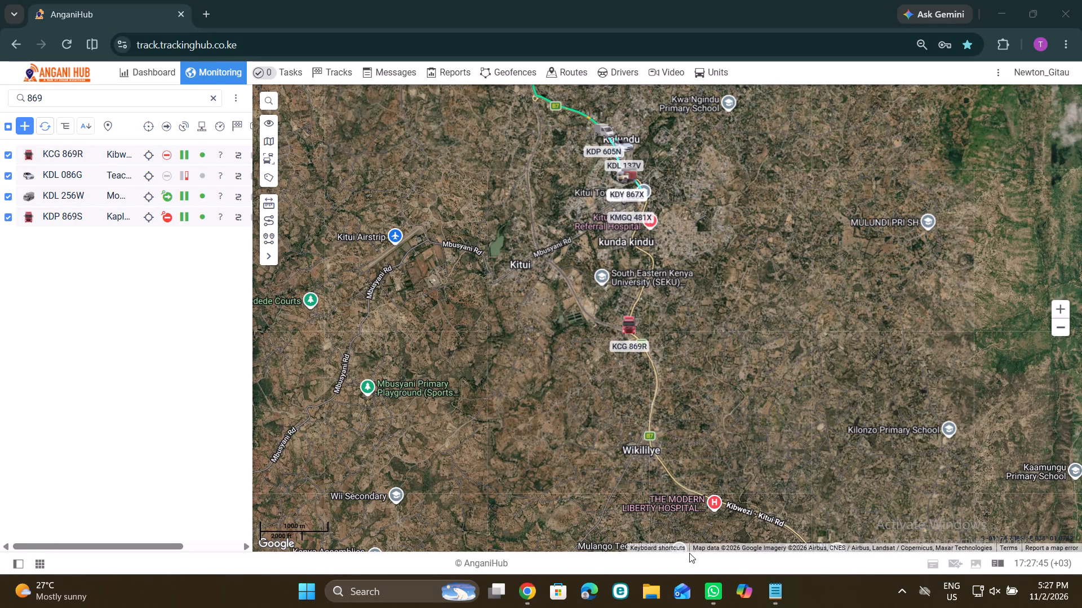
Find the Kuro app through the system search and launch it.
{"action": "key", "text": "k"}
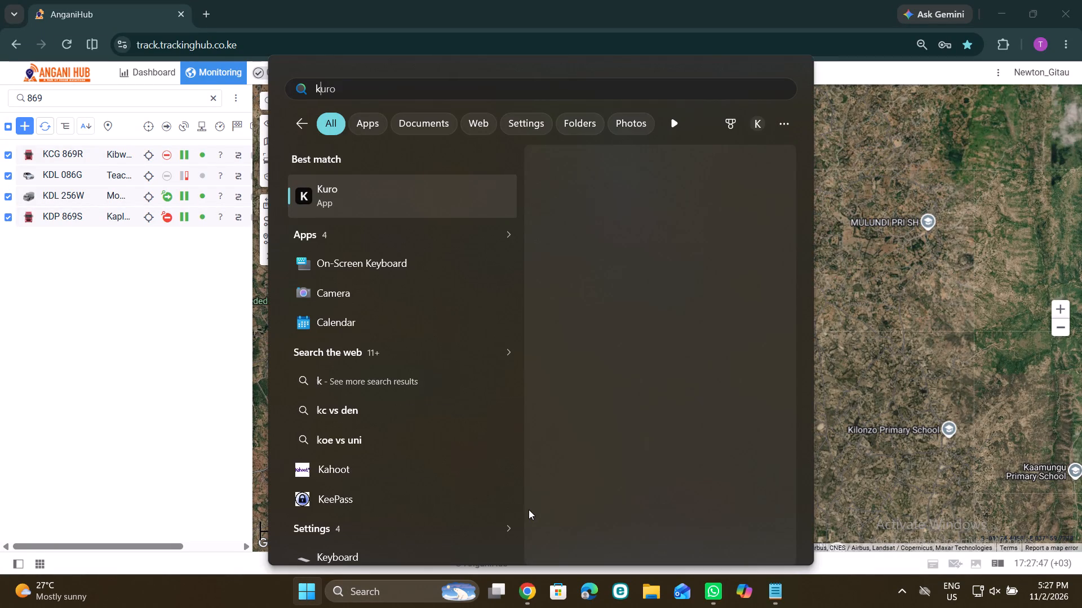
{"action": "key", "text": "Return"}
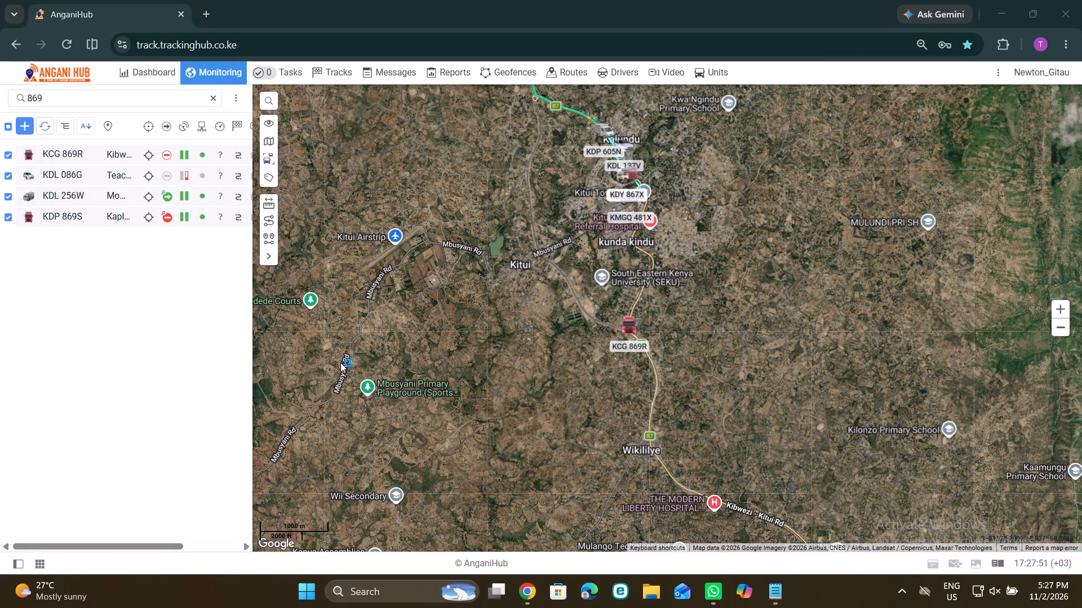
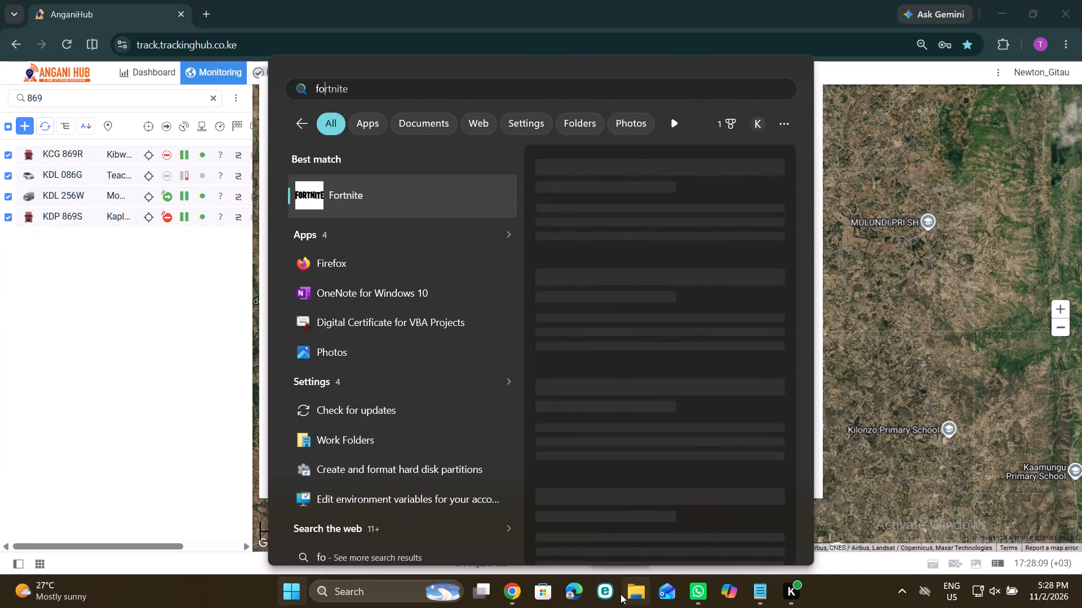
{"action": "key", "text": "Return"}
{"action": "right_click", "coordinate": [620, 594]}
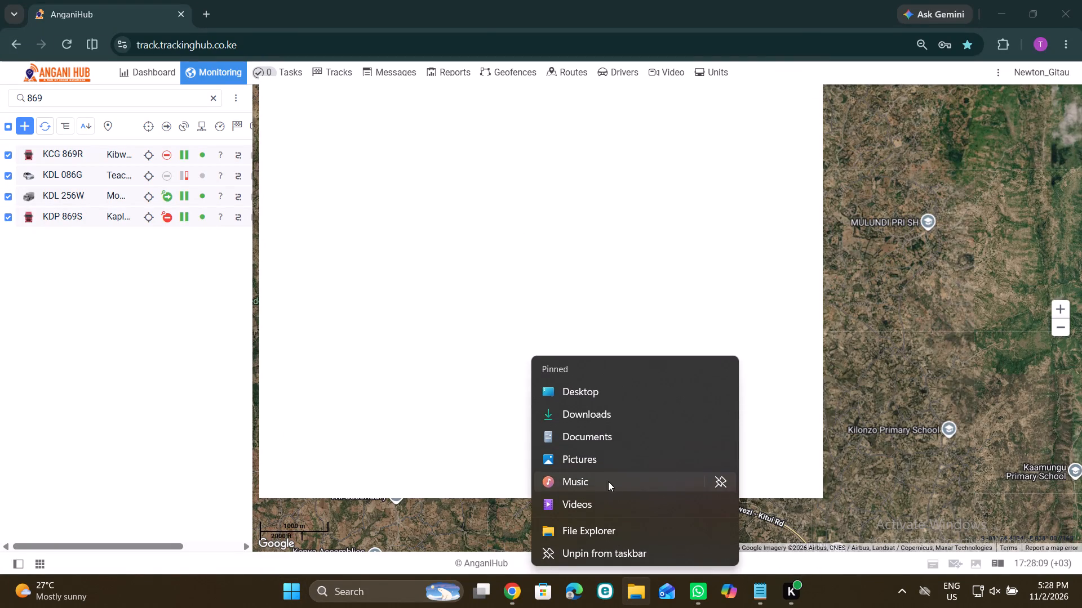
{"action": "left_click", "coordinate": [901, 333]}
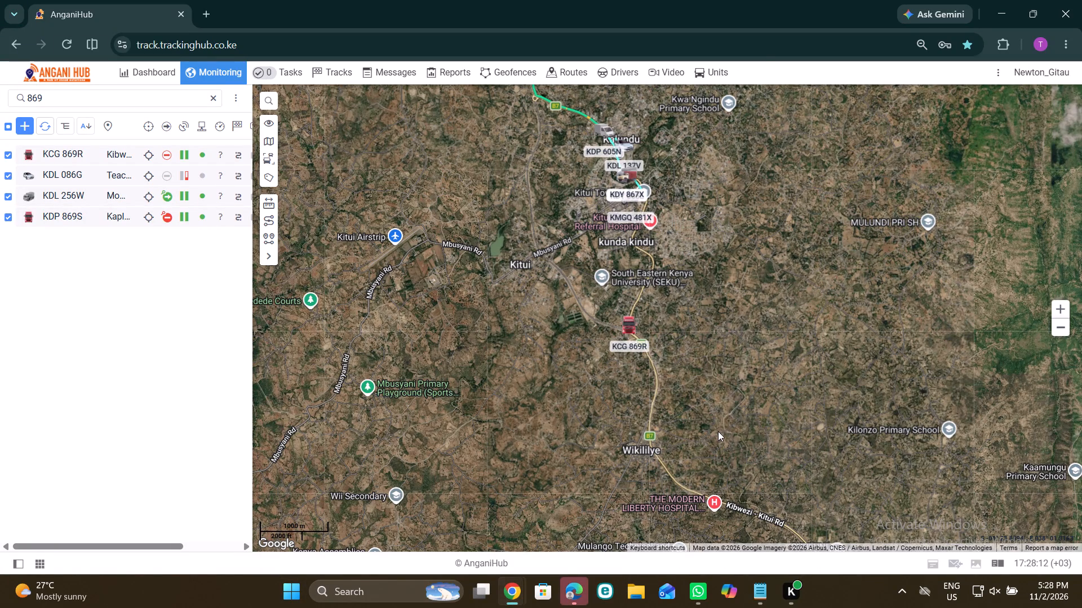
Launch Firefox from the recently added apps.
{"action": "double_click", "coordinate": [618, 400]}
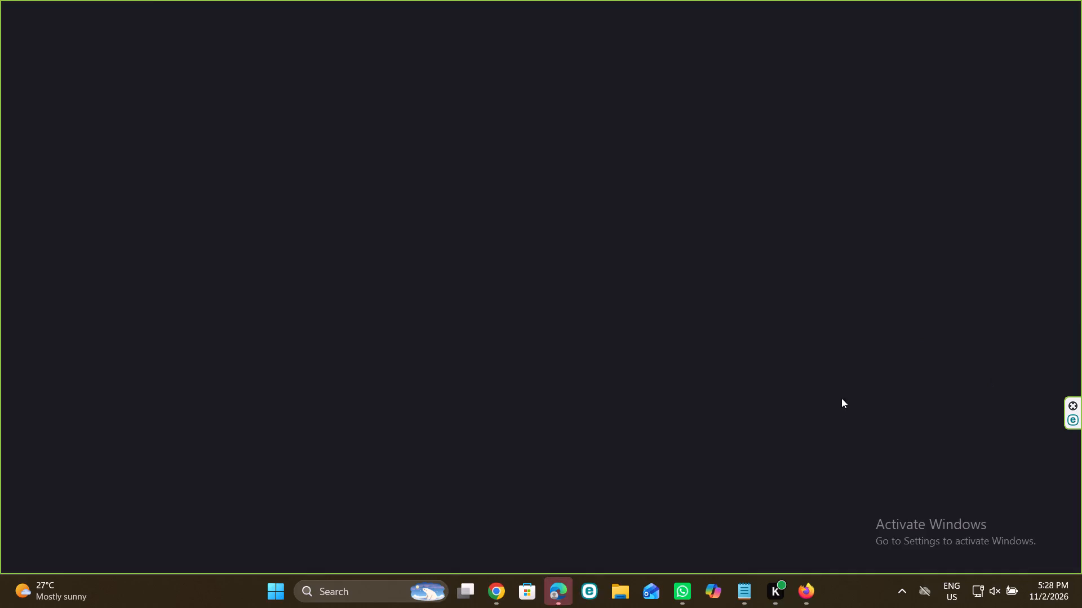
{"action": "key", "text": "alt+Tab"}
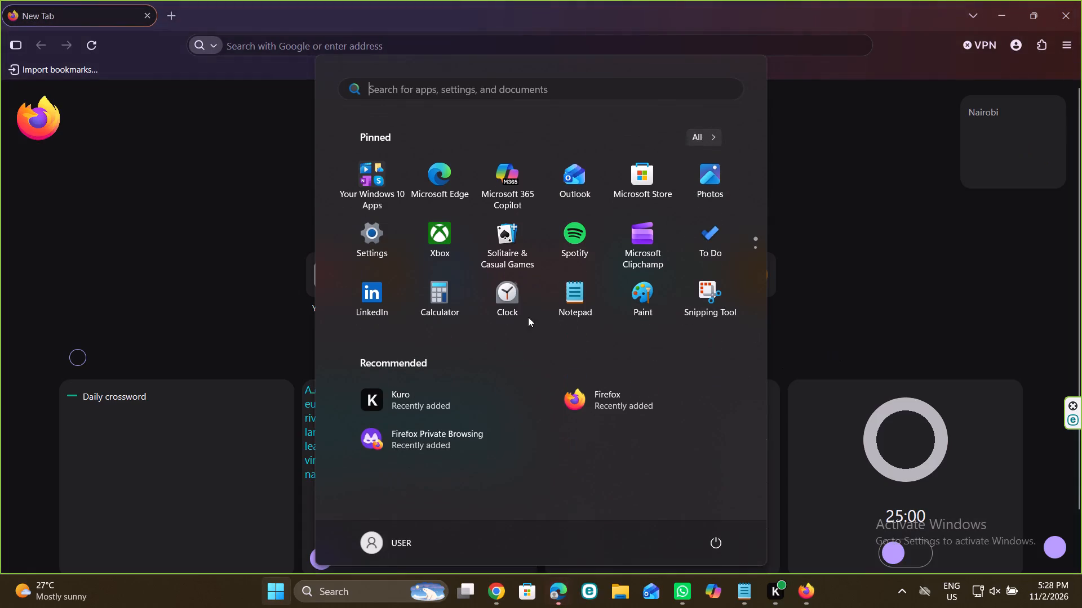
Remove Kuro from the recommended apps list in Start.
{"action": "right_click", "coordinate": [436, 399]}
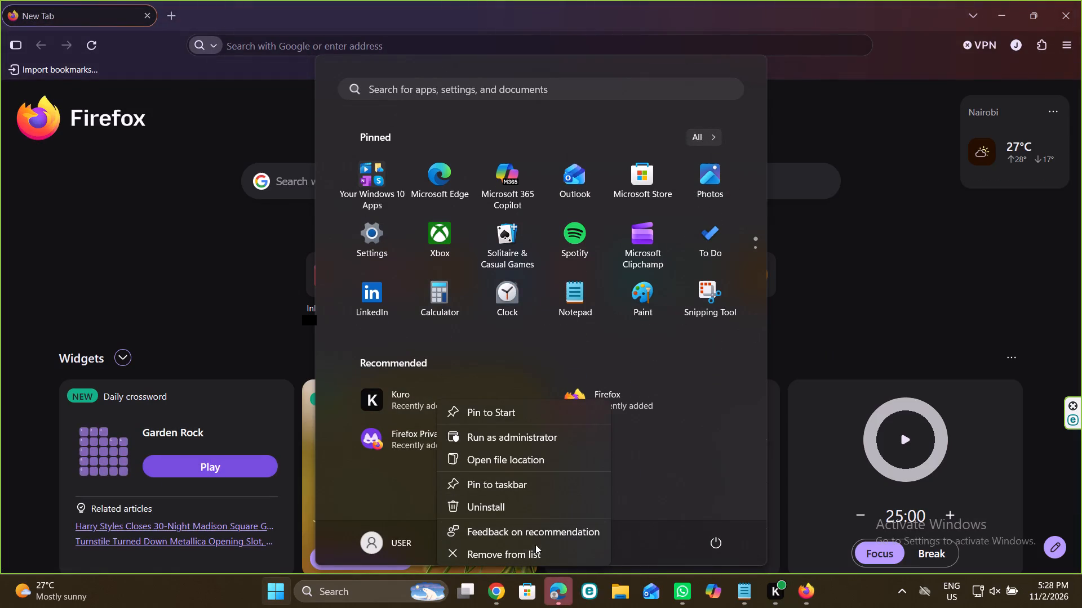
{"action": "left_click", "coordinate": [534, 553]}
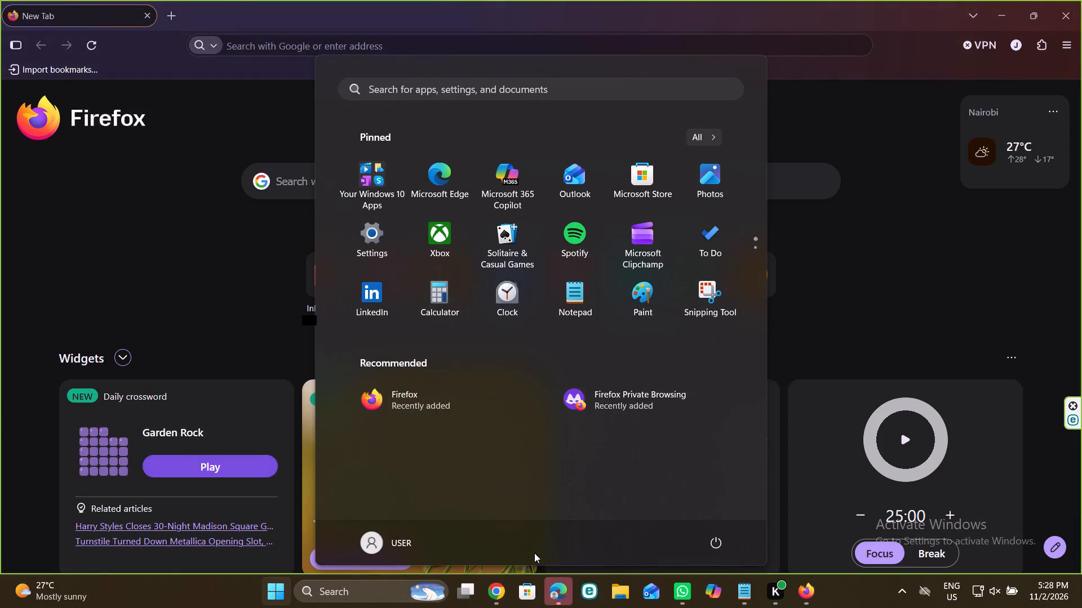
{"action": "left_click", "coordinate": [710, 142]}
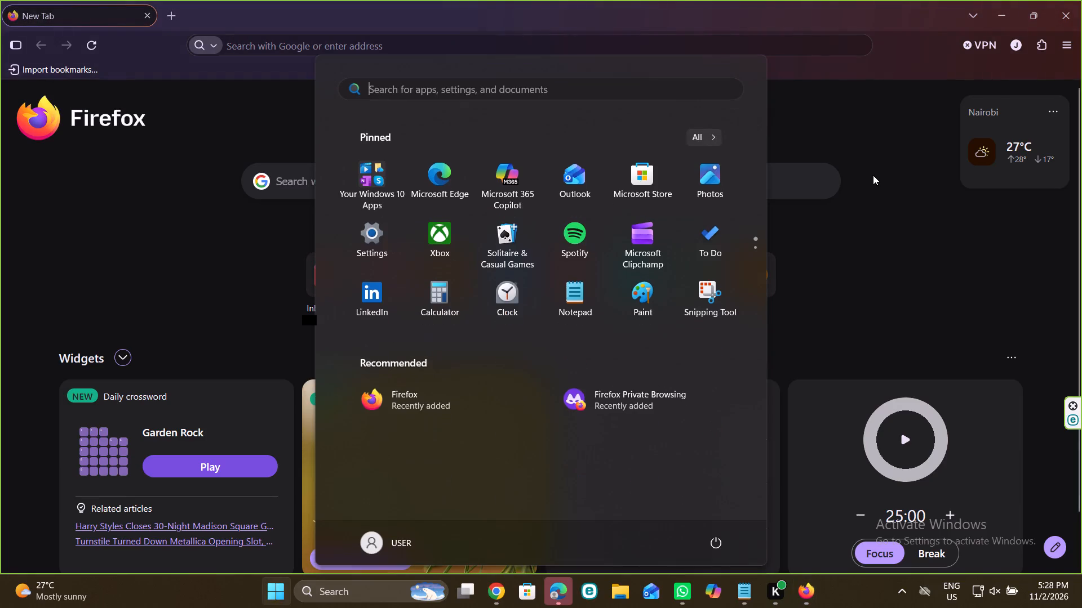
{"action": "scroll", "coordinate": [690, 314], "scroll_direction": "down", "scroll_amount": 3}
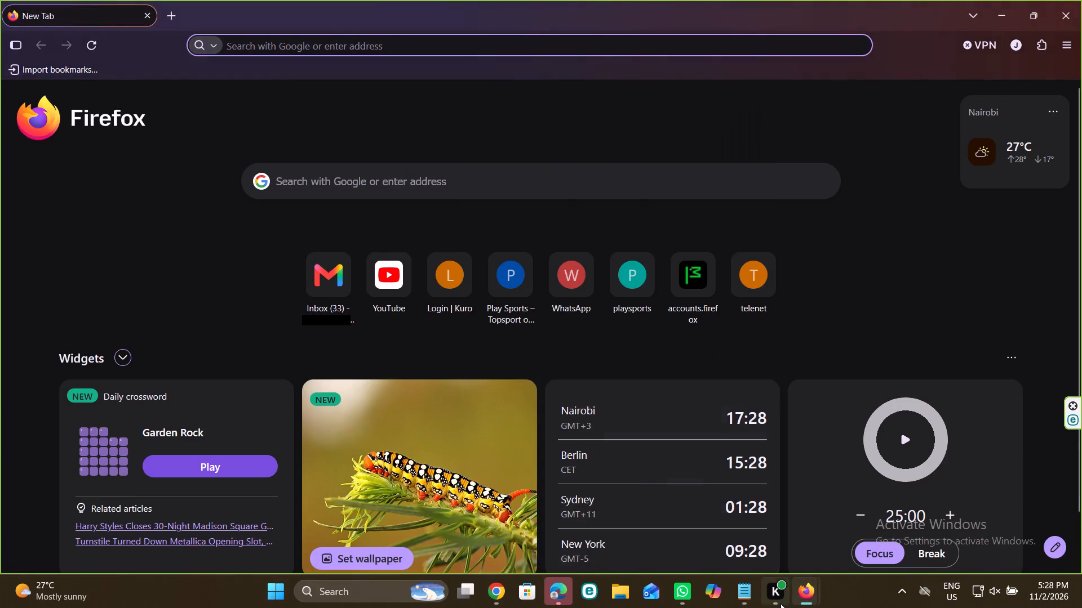
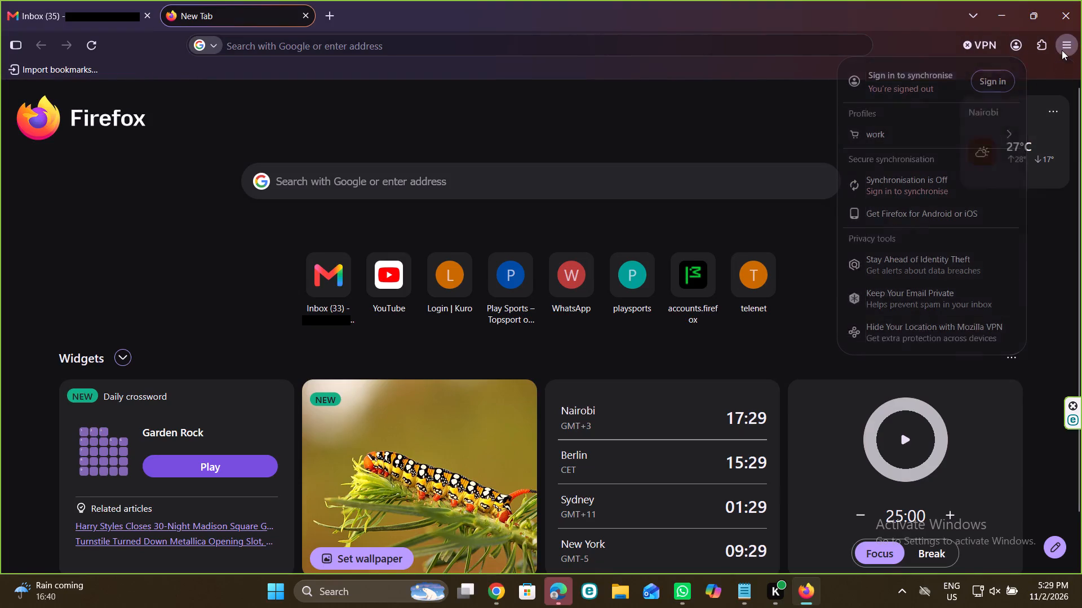
Open the profile management window from the work profile's options in the Firefox account details.
{"action": "left_click", "coordinate": [851, 103]}
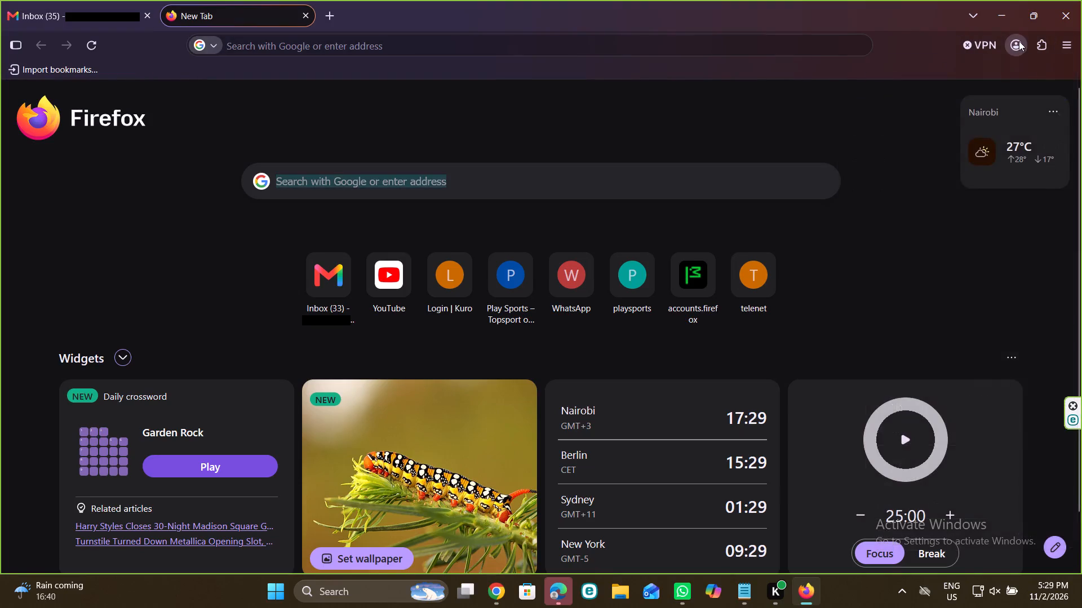
{"action": "left_click", "coordinate": [1019, 41]}
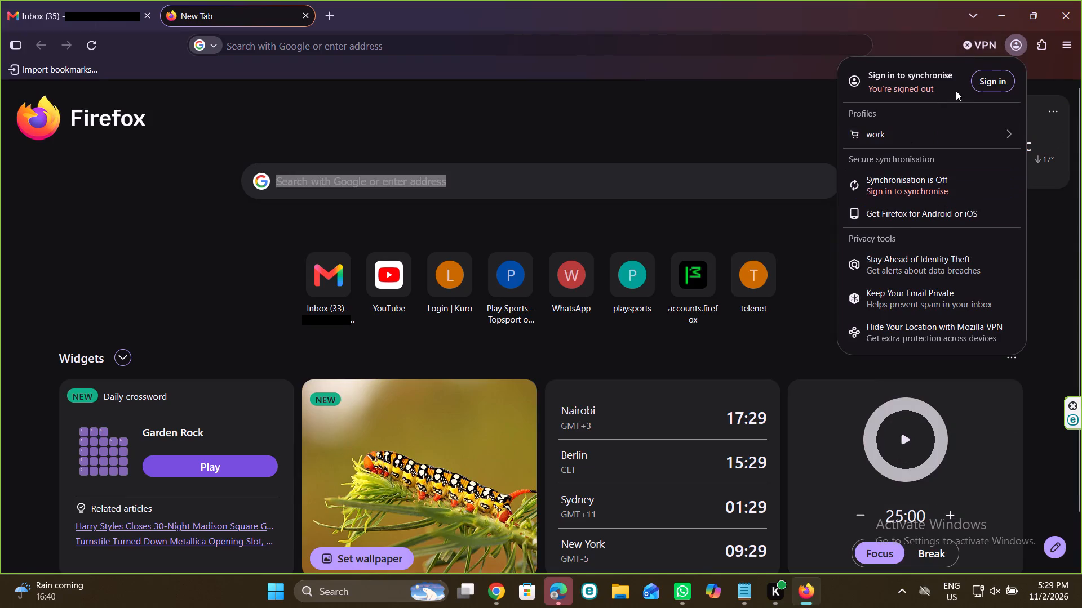
{"action": "left_click", "coordinate": [865, 110]}
{"action": "left_click", "coordinate": [863, 129]}
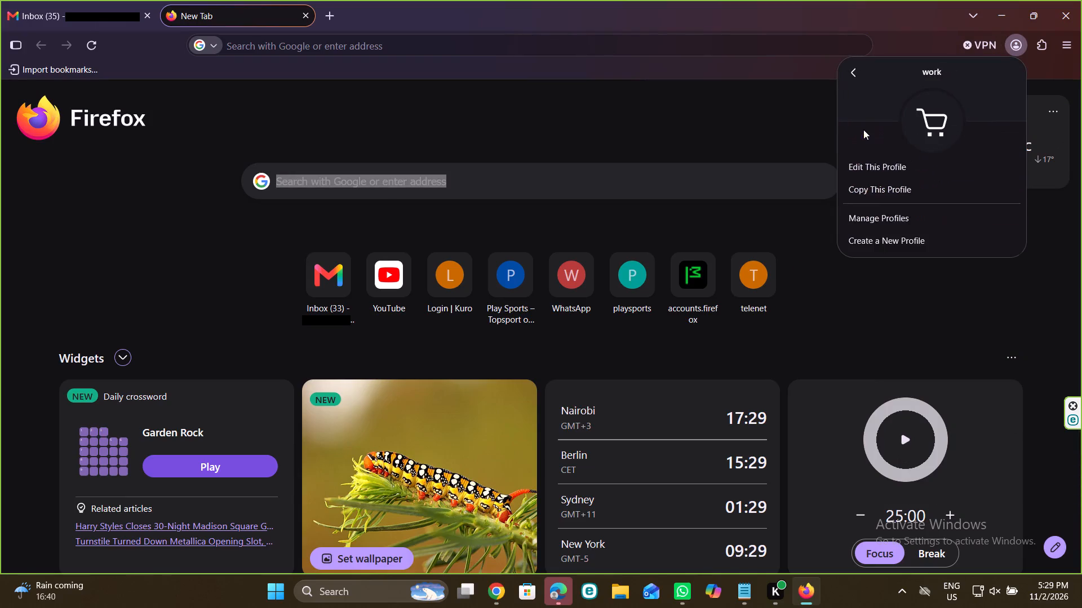
{"action": "left_click", "coordinate": [902, 218]}
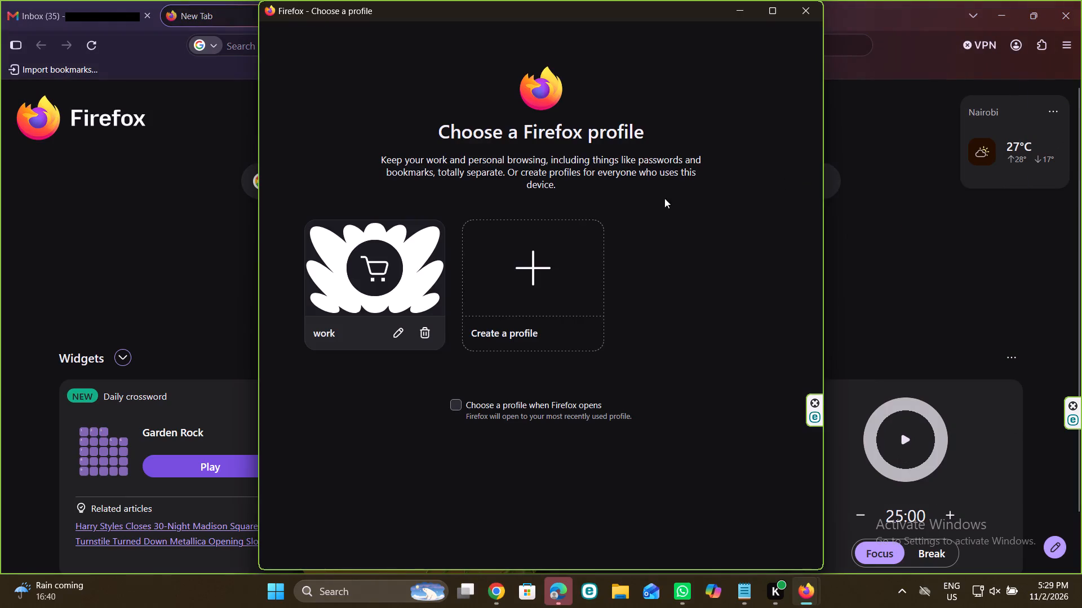
Start the deletion of the "work" Firefox profile to bring up its delete confirmation page.
{"action": "left_click", "coordinate": [431, 329]}
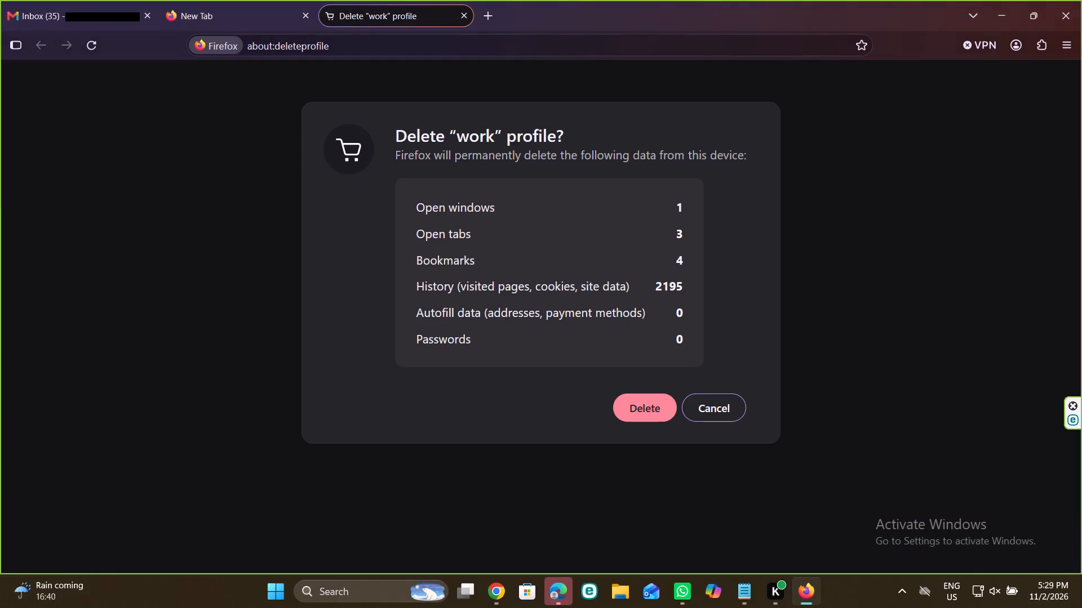
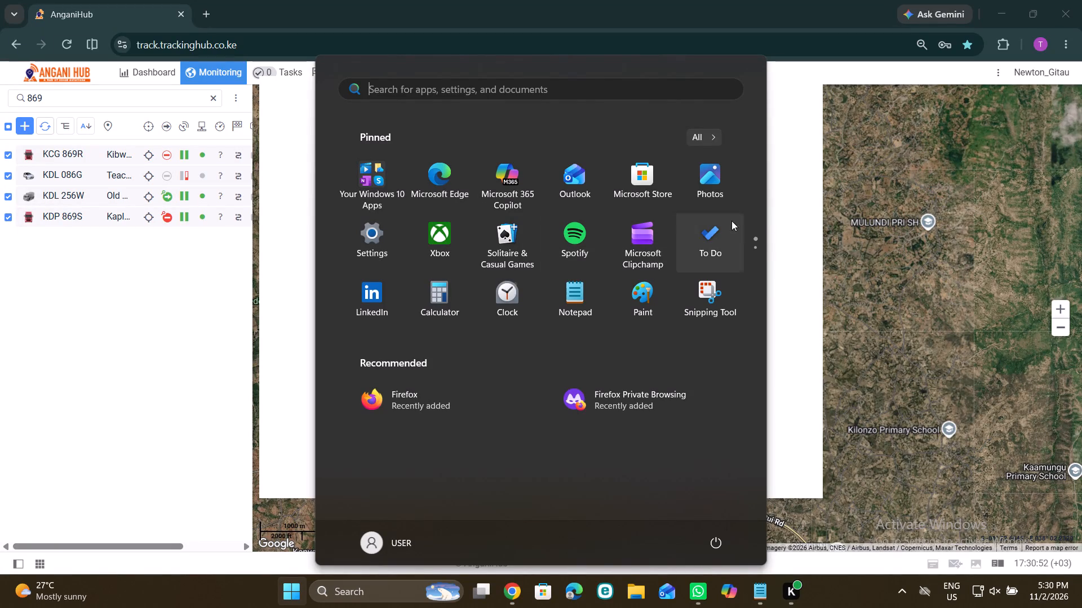
Dismiss Start and return to the AnganiHub monitoring map in Chrome.
{"action": "left_click", "coordinate": [1081, 473]}
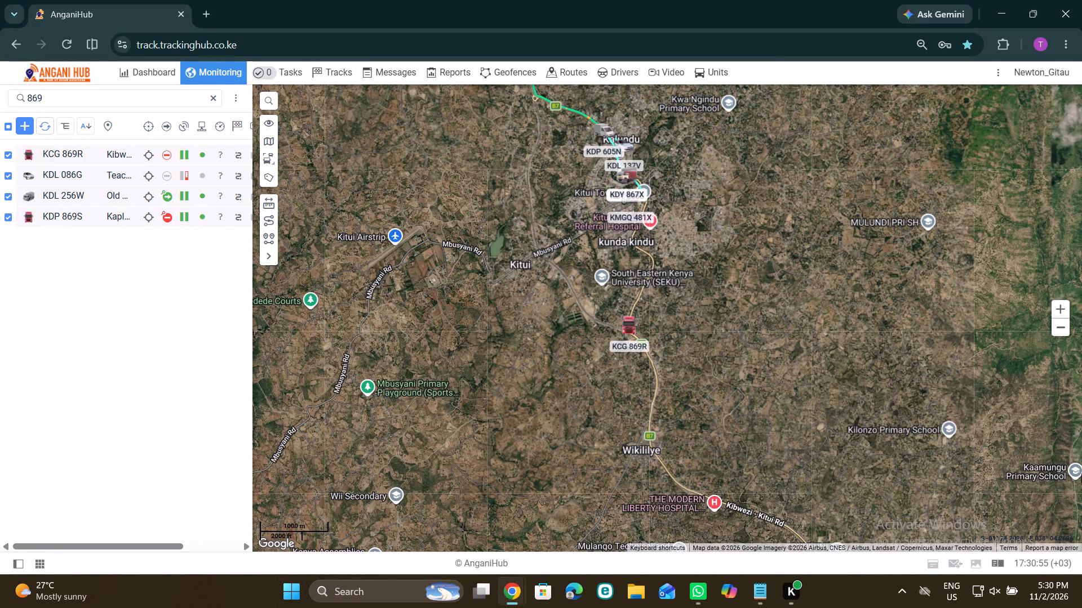
{"action": "left_click", "coordinate": [1081, 497]}
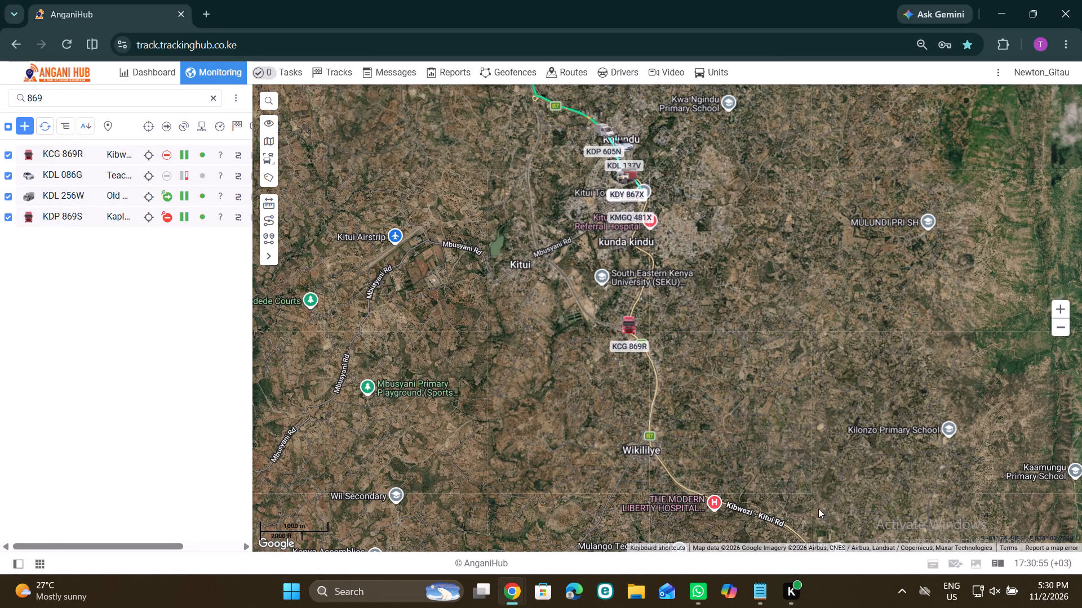
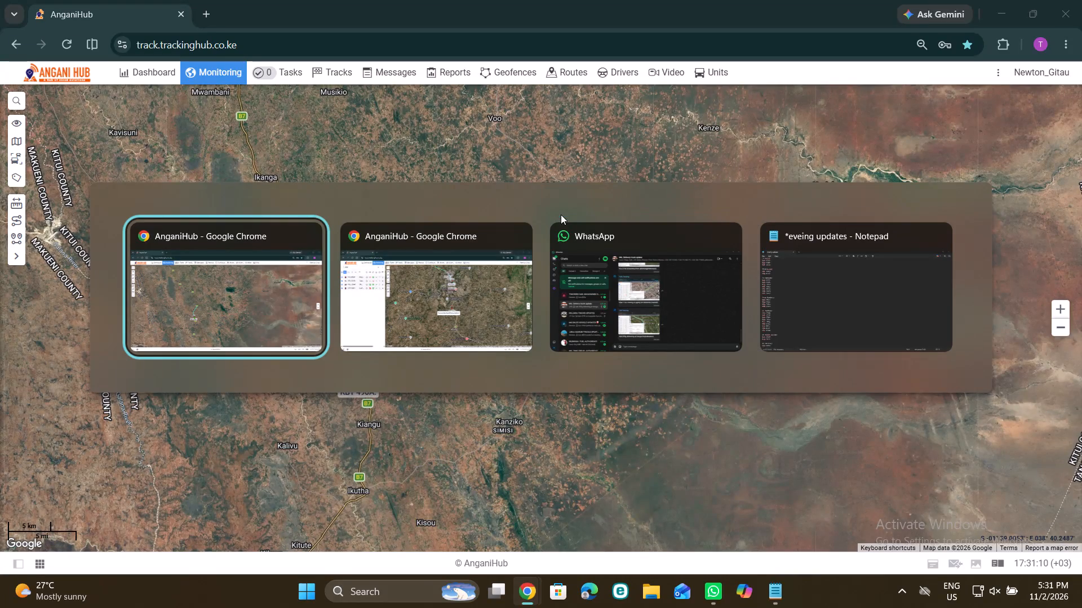
Switch to the other AnganiHub window in Google Chrome, the one showing the units list beside the map.
{"action": "key", "text": "alt+Tab"}
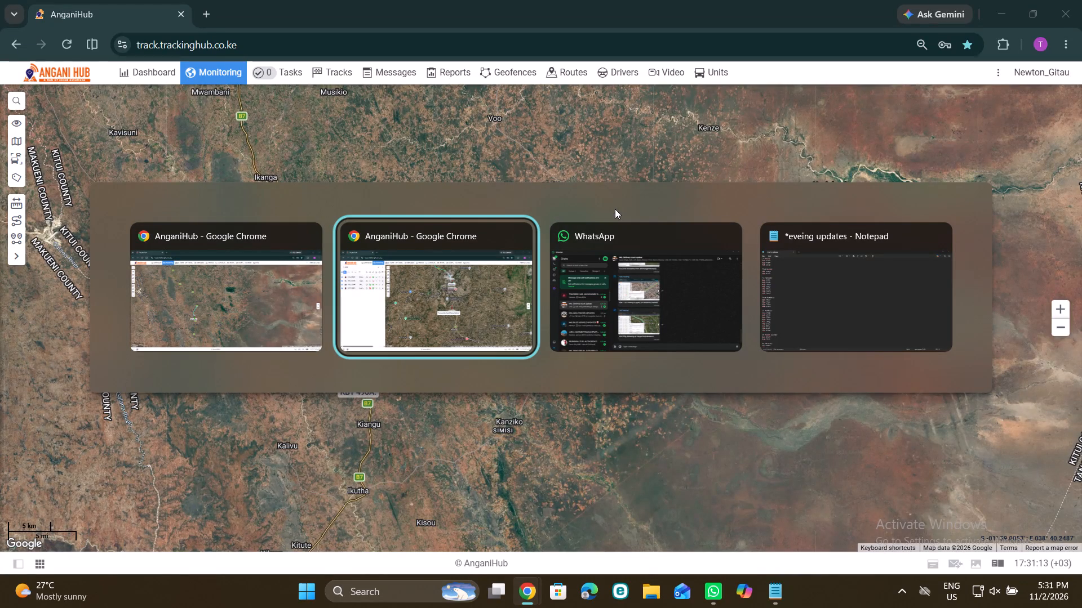
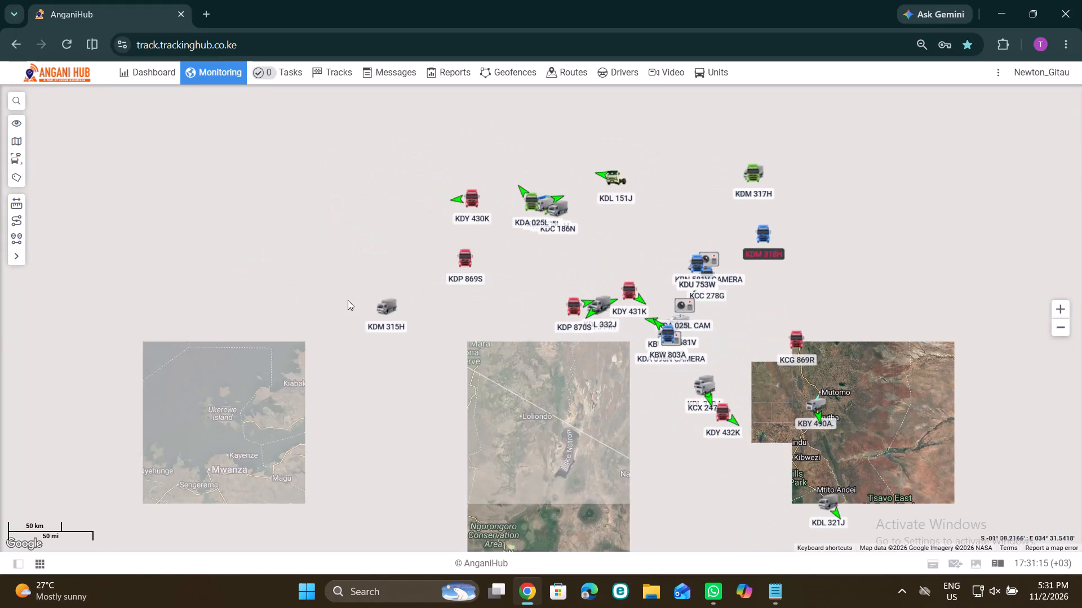
{"action": "scroll", "coordinate": [347, 300], "scroll_direction": "up", "scroll_amount": 8}
{"action": "left_click_drag", "start_coordinate": [449, 207], "coordinate": [542, 445]}
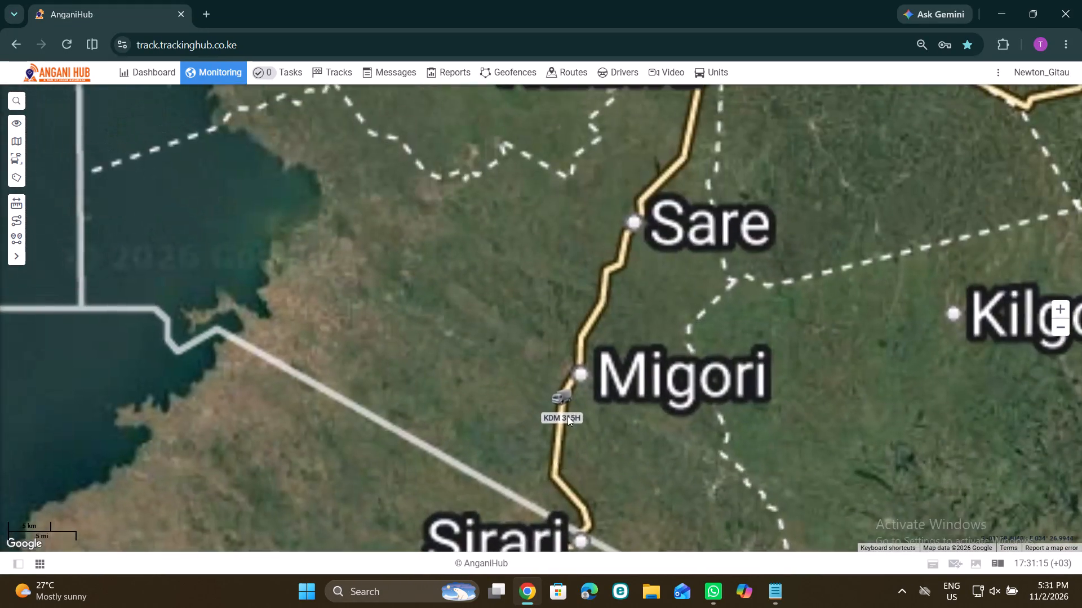
{"action": "scroll", "coordinate": [567, 415], "scroll_direction": "up", "scroll_amount": 11}
{"action": "left_click", "coordinate": [629, 378]}
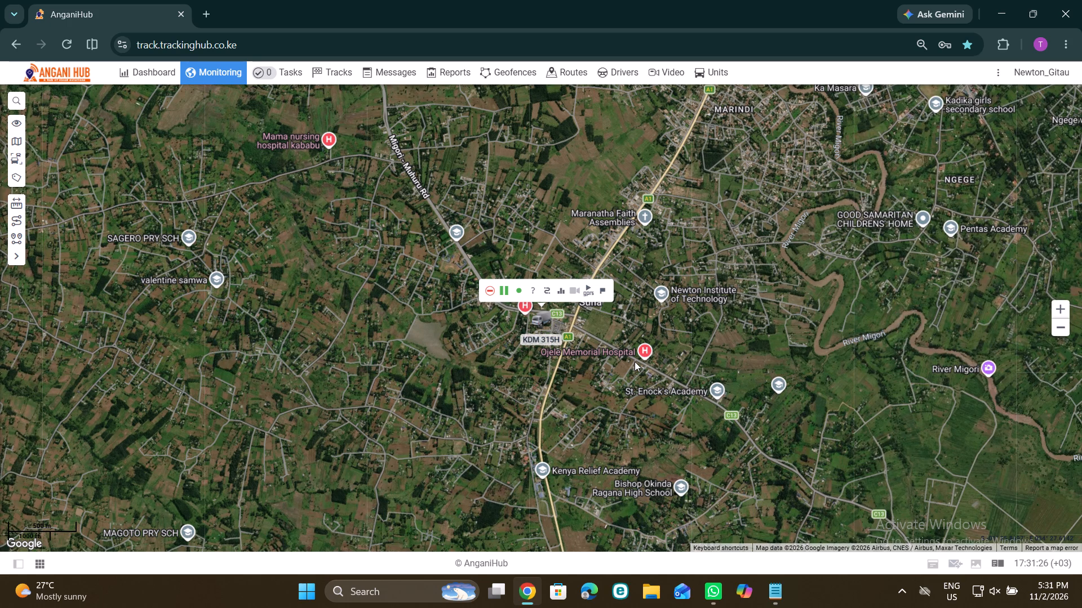
{"action": "scroll", "coordinate": [547, 321], "scroll_direction": "up", "scroll_amount": 2}
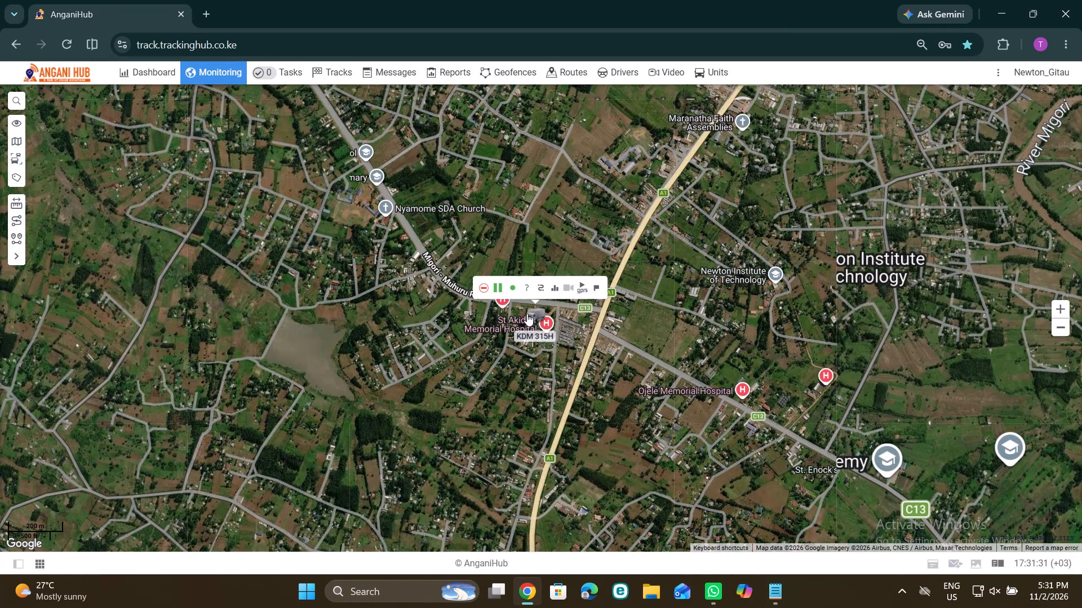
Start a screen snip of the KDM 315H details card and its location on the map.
{"action": "key", "text": "shift+super+s"}
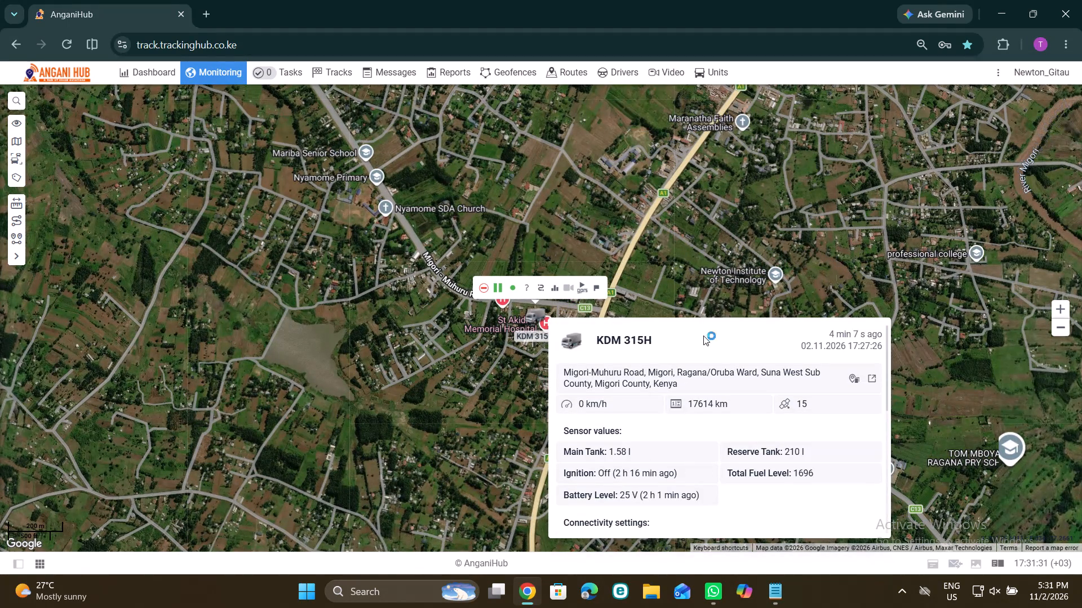
{"action": "triple_click", "coordinate": [703, 336]}
{"action": "left_click", "coordinate": [703, 336]}
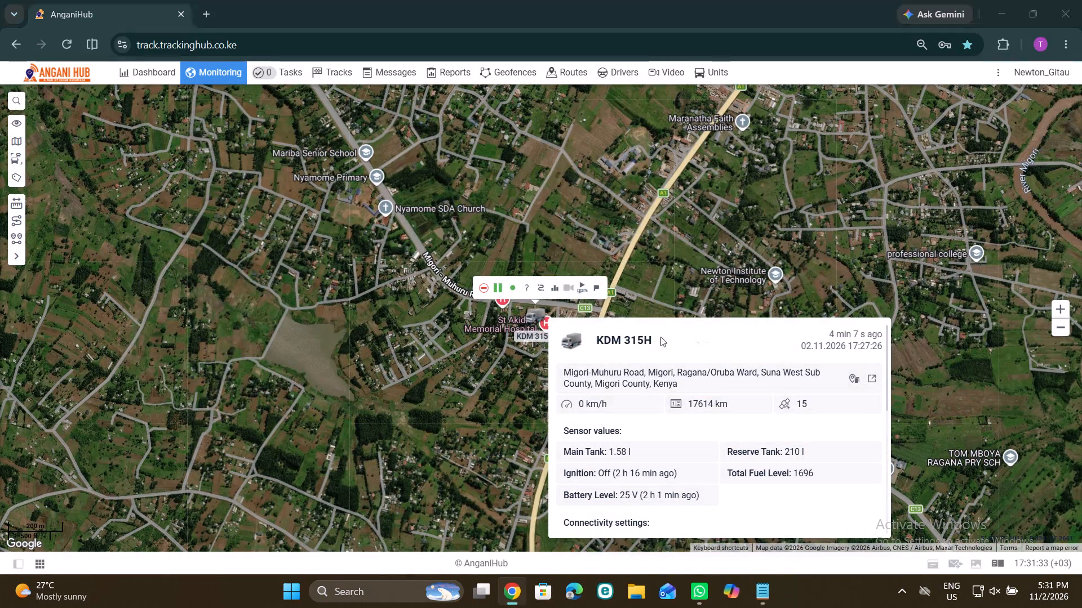
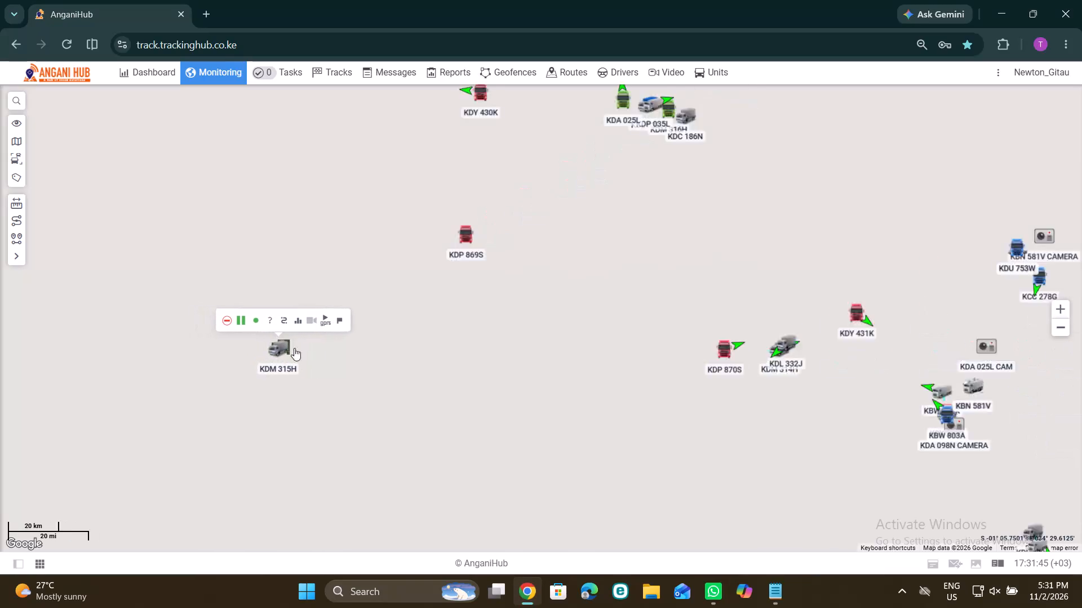
{"action": "left_click_drag", "start_coordinate": [400, 344], "coordinate": [460, 365]}
{"action": "scroll", "coordinate": [500, 343], "scroll_direction": "down", "scroll_amount": 3}
{"action": "left_click_drag", "start_coordinate": [500, 343], "coordinate": [506, 385]}
{"action": "scroll", "coordinate": [504, 350], "scroll_direction": "up", "scroll_amount": 3}
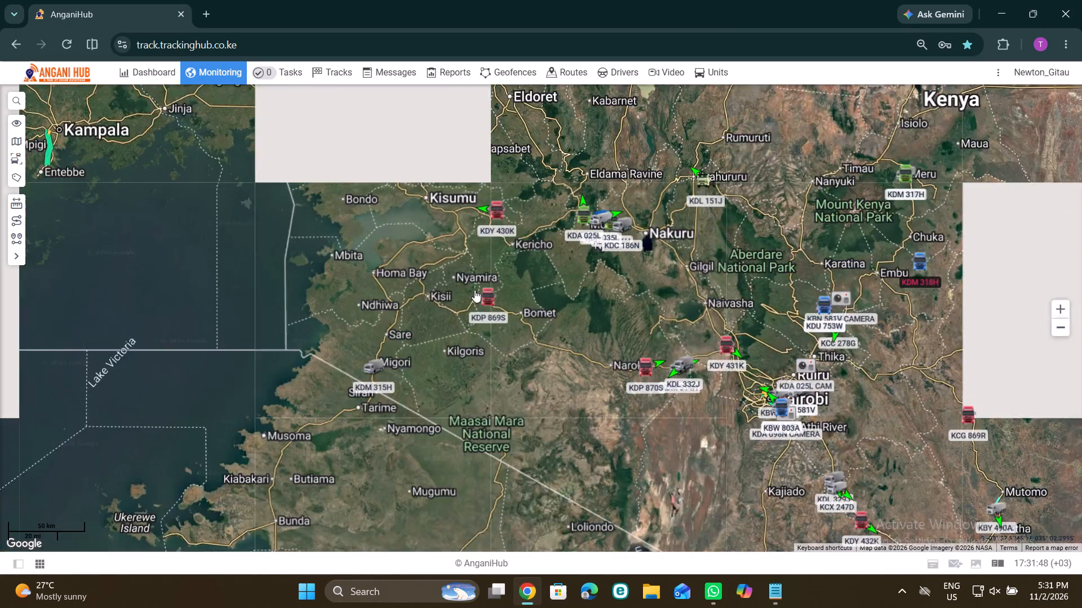
{"action": "scroll", "coordinate": [475, 290], "scroll_direction": "up", "scroll_amount": 2}
{"action": "scroll", "coordinate": [476, 289], "scroll_direction": "down", "scroll_amount": 6}
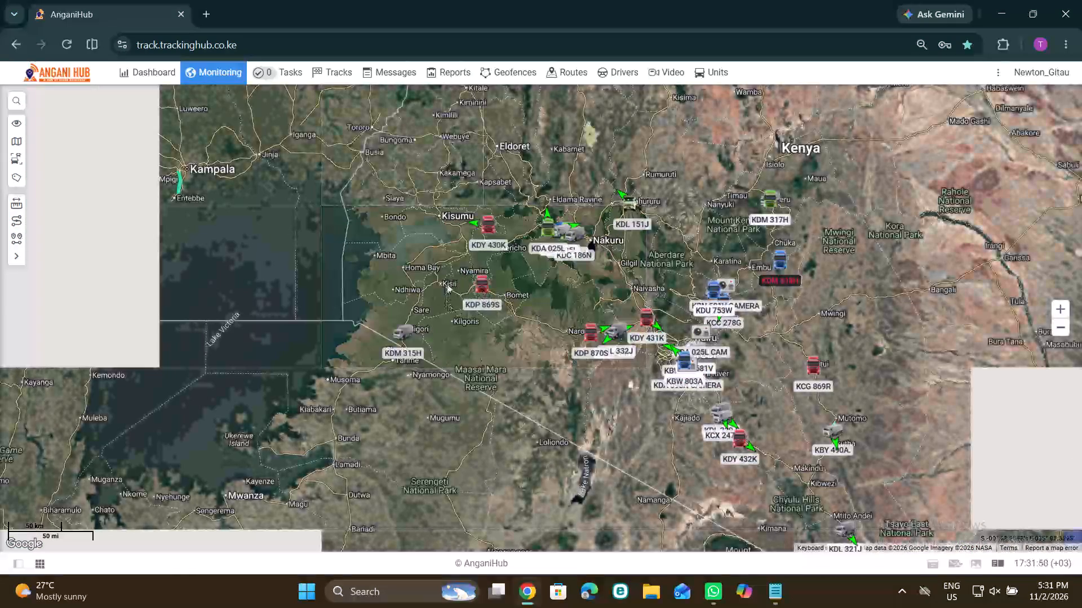
{"action": "scroll", "coordinate": [454, 279], "scroll_direction": "up", "scroll_amount": 7}
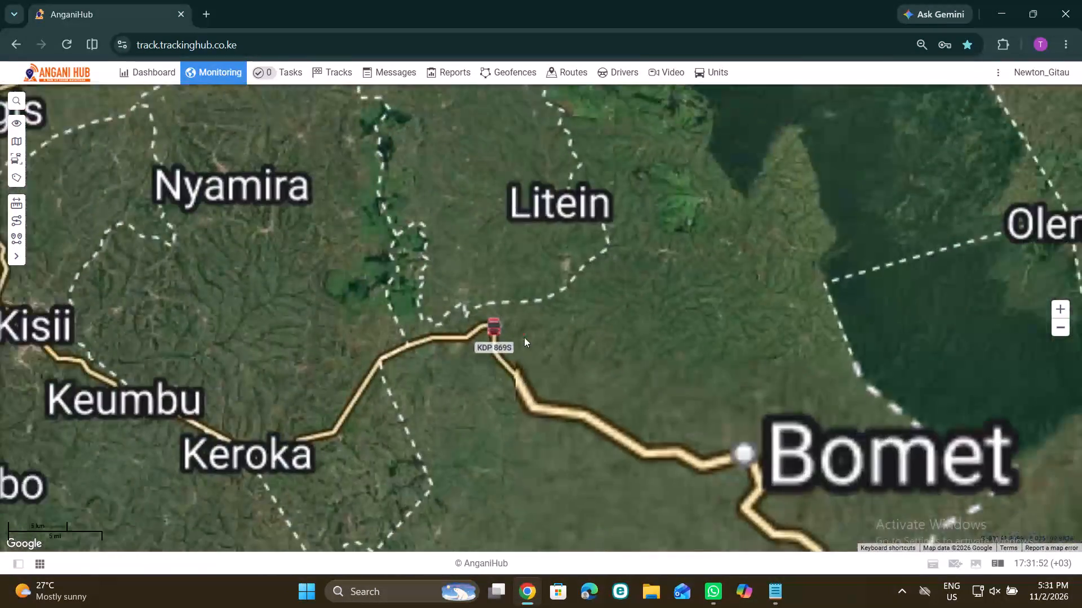
{"action": "scroll", "coordinate": [524, 337], "scroll_direction": "up", "scroll_amount": 2}
{"action": "left_click", "coordinate": [413, 310]}
{"action": "scroll", "coordinate": [426, 305], "scroll_direction": "up", "scroll_amount": 3}
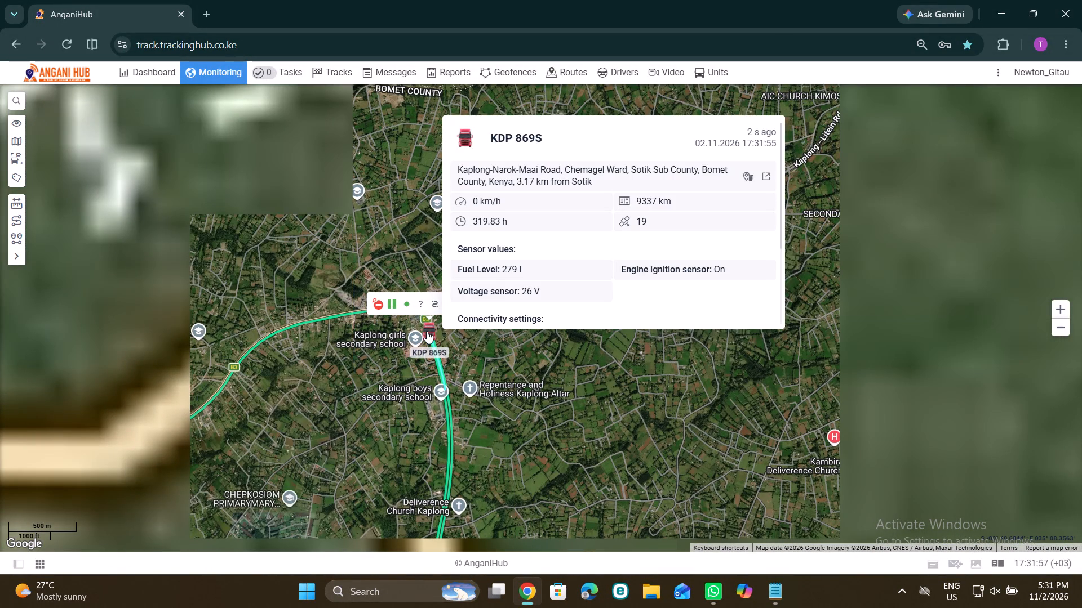
{"action": "scroll", "coordinate": [427, 331], "scroll_direction": "up", "scroll_amount": 2}
{"action": "scroll", "coordinate": [427, 331], "scroll_direction": "down", "scroll_amount": 1}
{"action": "scroll", "coordinate": [427, 331], "scroll_direction": "up", "scroll_amount": 3}
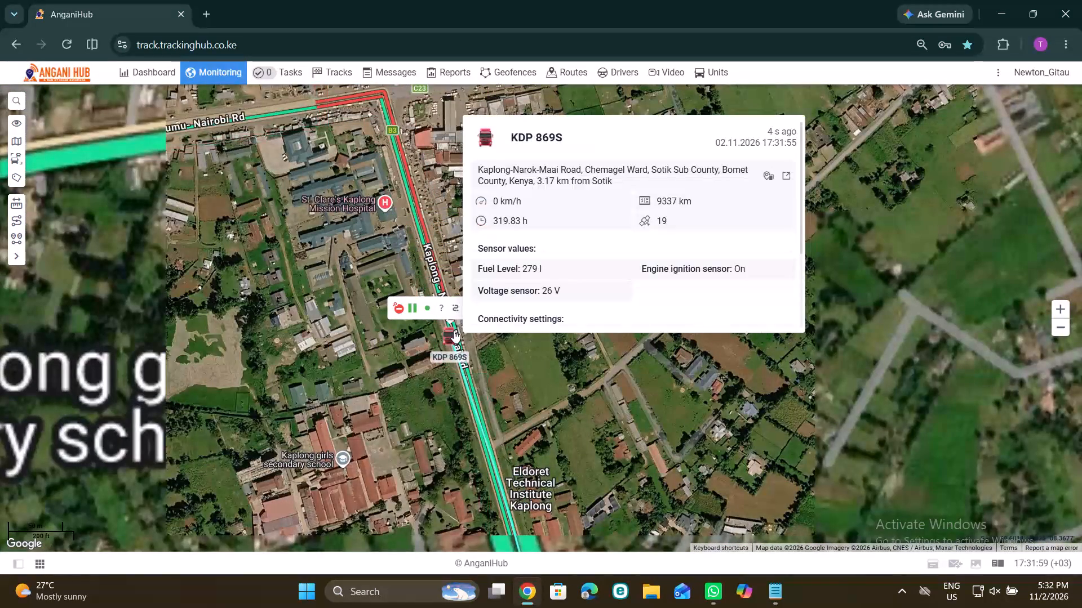
{"action": "key", "text": "shift+super+s"}
{"action": "key", "text": "shift+super+s"}
{"action": "key", "text": "shift+super+s"}
{"action": "key", "text": "shift+super+s"}
{"action": "key", "text": "shift+super+s"}
{"action": "key", "text": "shift+super+s"}
{"action": "key", "text": "shift+super+s"}
{"action": "key", "text": "shift+super+s"}
{"action": "key", "text": "shift+super+s"}
{"action": "key", "text": "shift+super+s"}
{"action": "left_click", "coordinate": [564, 221]}
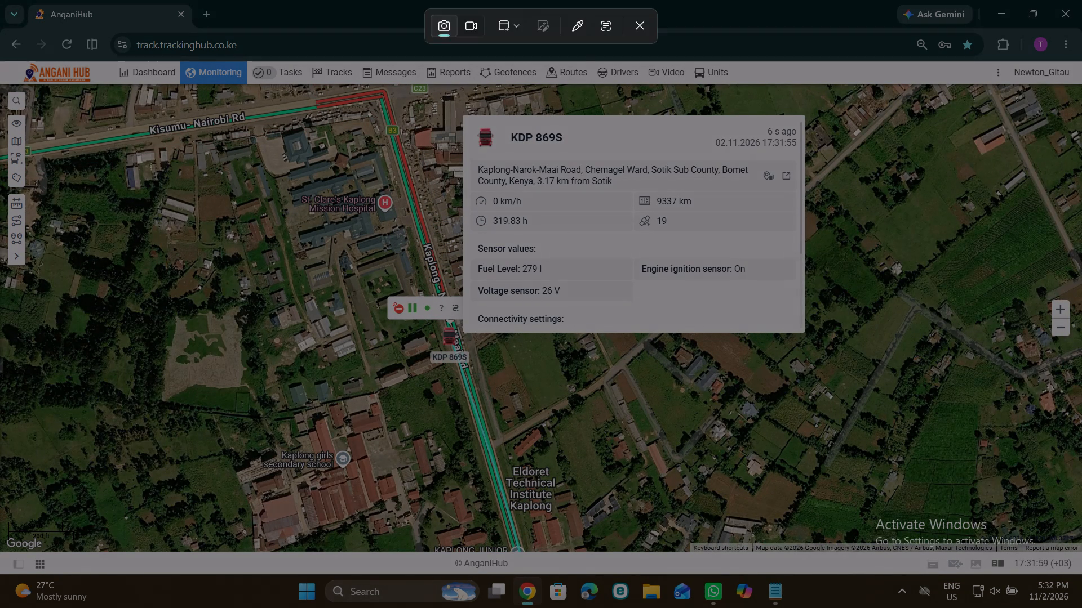
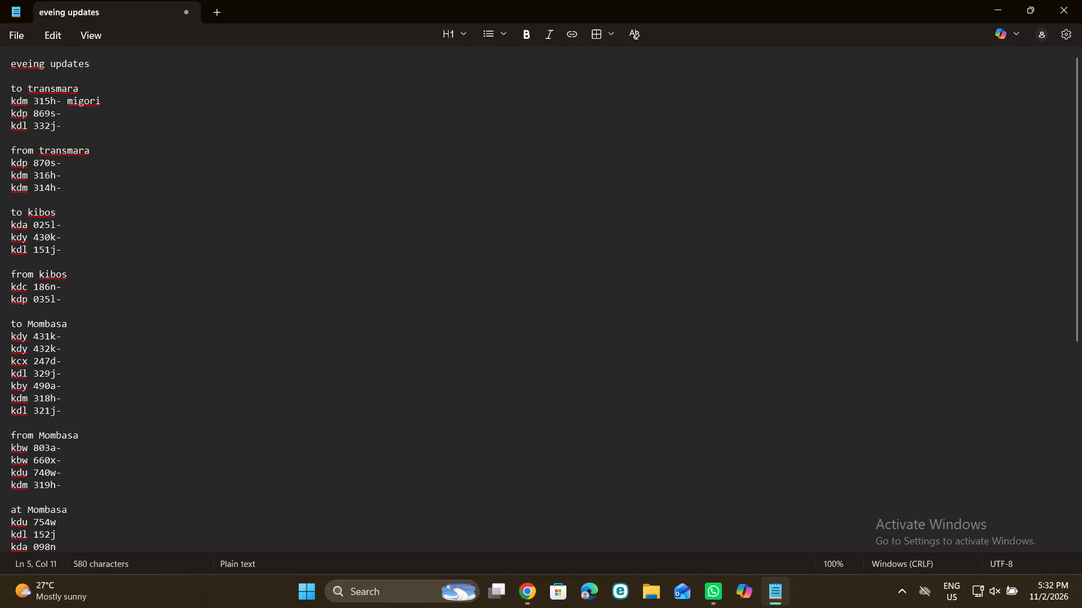
{"action": "key", "text": "backslash"}
{"action": "key", "text": "BackSpace"}
{"action": "key", "text": "BackSpace"}
{"action": "key", "text": "space"}
{"action": "type", "text": "kaplong"}
{"action": "key", "text": "alt+Tab"}
{"action": "key", "text": "alt+Tab"}
{"action": "scroll", "coordinate": [232, 111], "scroll_direction": "down", "scroll_amount": 3}
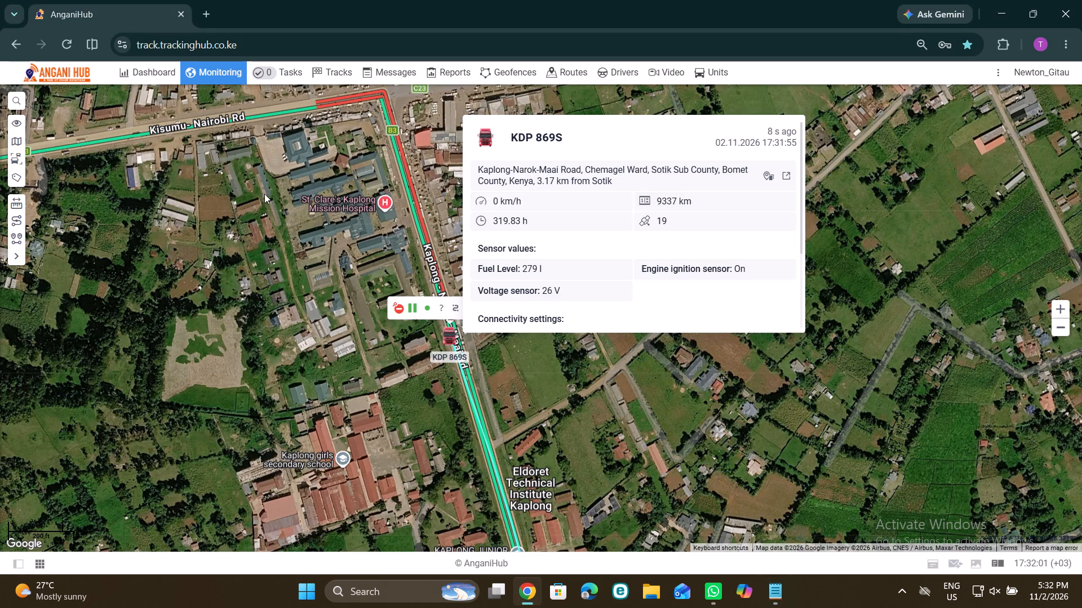
{"action": "scroll", "coordinate": [264, 194], "scroll_direction": "down", "scroll_amount": 12}
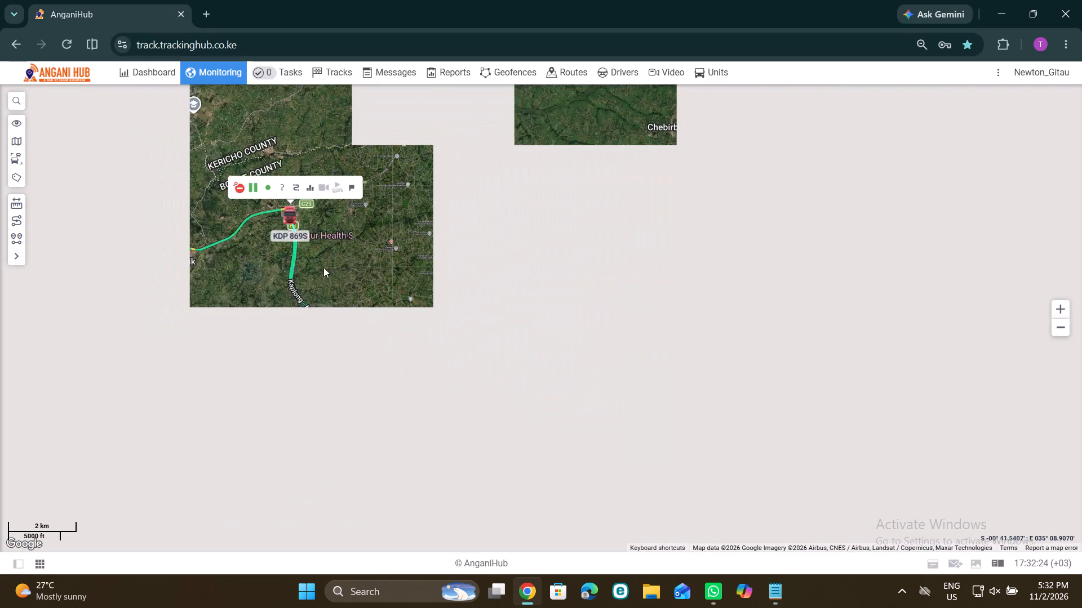
{"action": "scroll", "coordinate": [329, 259], "scroll_direction": "down", "scroll_amount": 11}
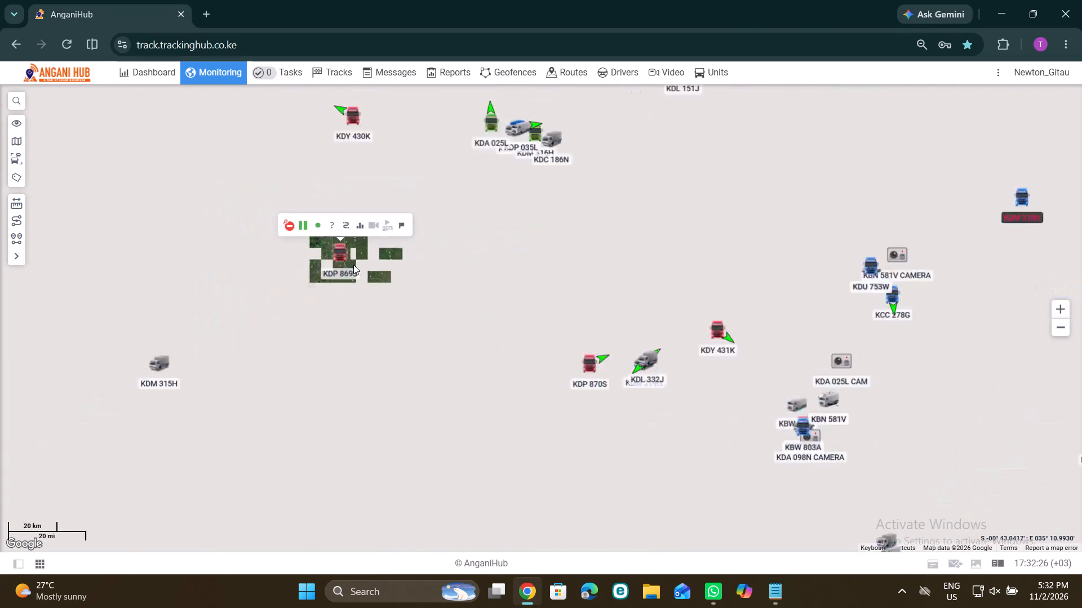
{"action": "scroll", "coordinate": [353, 265], "scroll_direction": "down", "scroll_amount": 3}
{"action": "left_click_drag", "start_coordinate": [394, 323], "coordinate": [400, 341]}
{"action": "left_click_drag", "start_coordinate": [456, 307], "coordinate": [494, 307]}
{"action": "left_click_drag", "start_coordinate": [378, 258], "coordinate": [468, 256]}
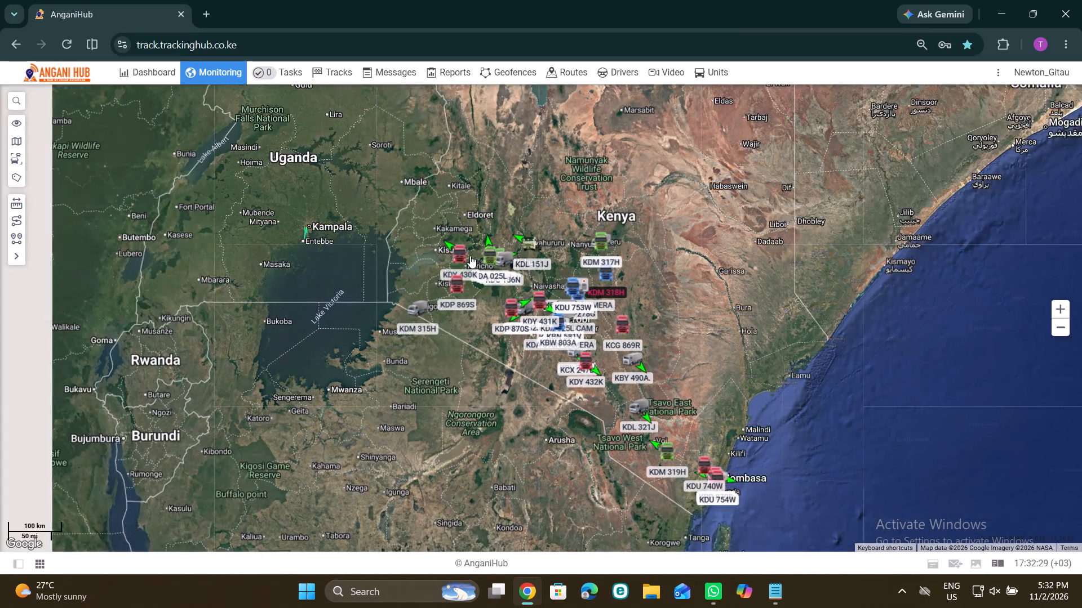
{"action": "scroll", "coordinate": [471, 247], "scroll_direction": "up", "scroll_amount": 8}
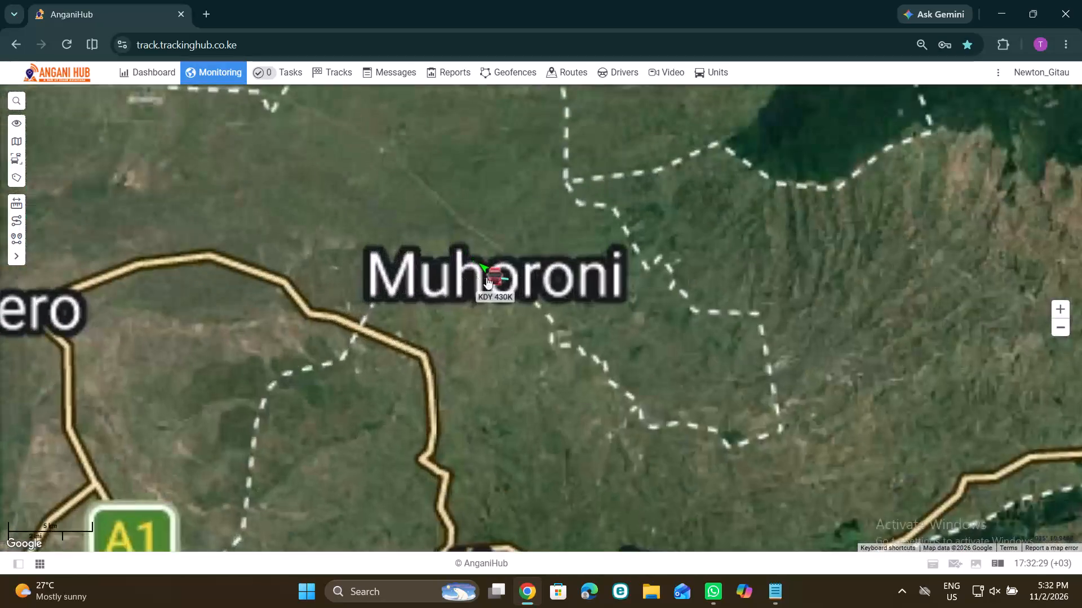
{"action": "left_click", "coordinate": [486, 277]}
{"action": "scroll", "coordinate": [494, 277], "scroll_direction": "up", "scroll_amount": 1}
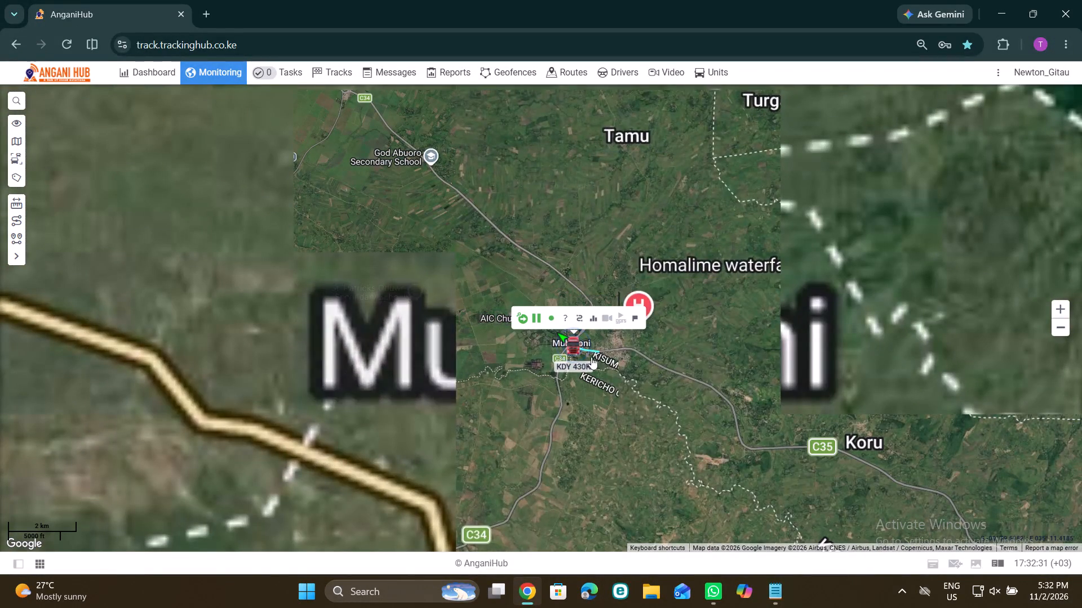
{"action": "key", "text": "shift+super+s"}
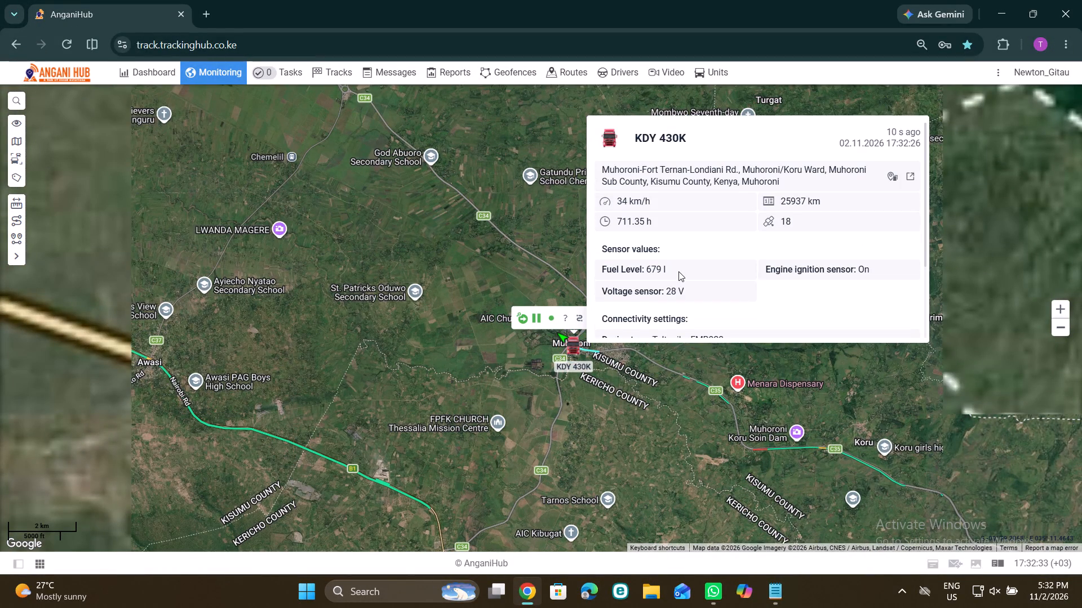
{"action": "triple_click", "coordinate": [679, 271]}
{"action": "triple_click", "coordinate": [679, 271]}
{"action": "left_click", "coordinate": [680, 270]}
{"action": "key", "text": "alt+Tab"}
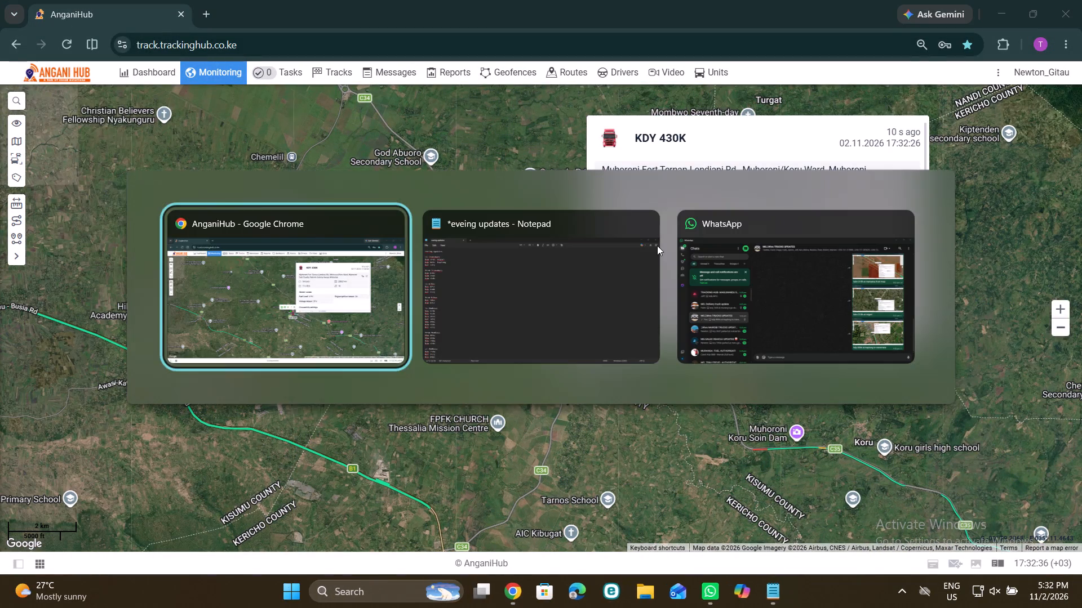
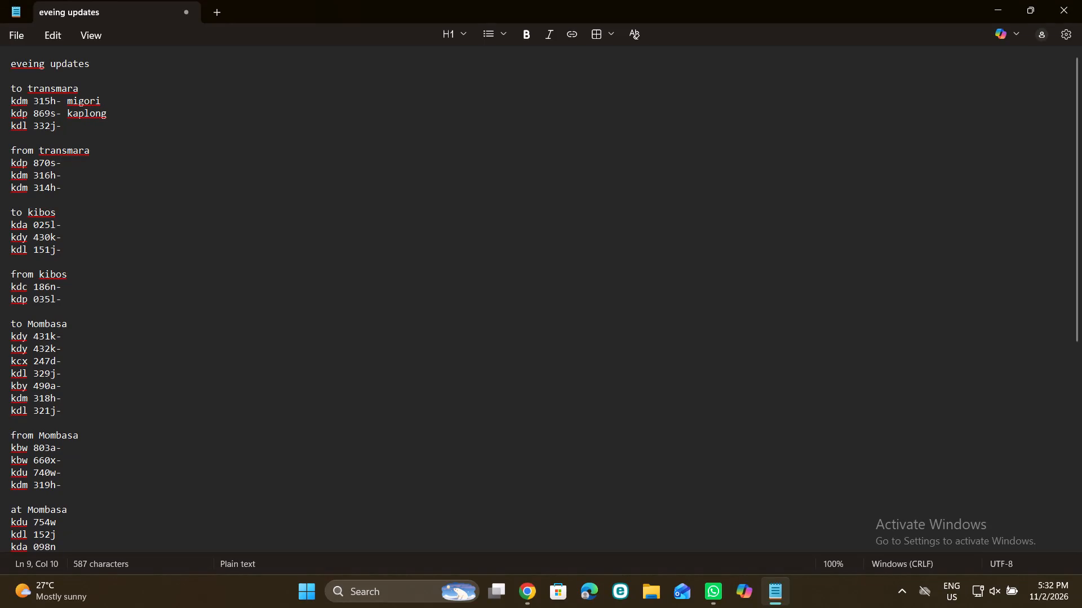
{"action": "left_click", "coordinate": [66, 247]}
{"action": "left_click", "coordinate": [81, 230]}
{"action": "left_click", "coordinate": [75, 234]}
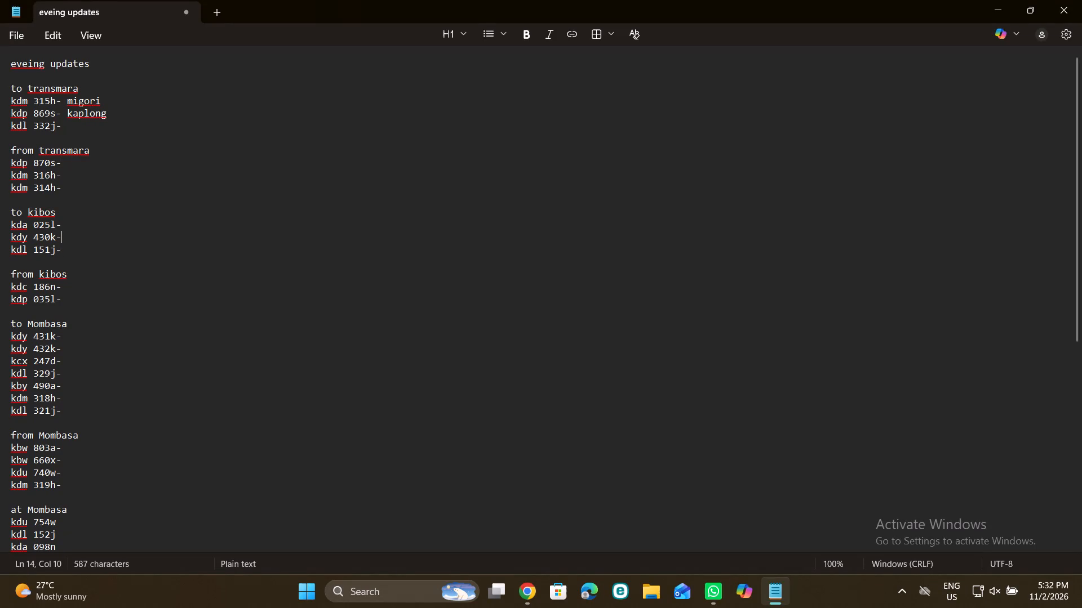
{"action": "key", "text": "space"}
{"action": "type", "text": "awas"}
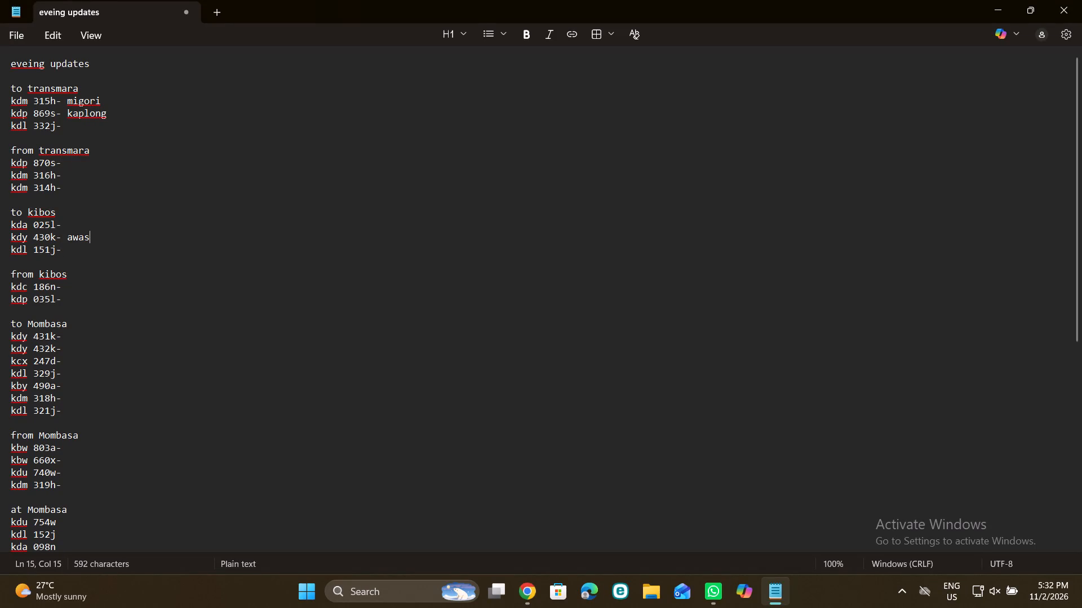
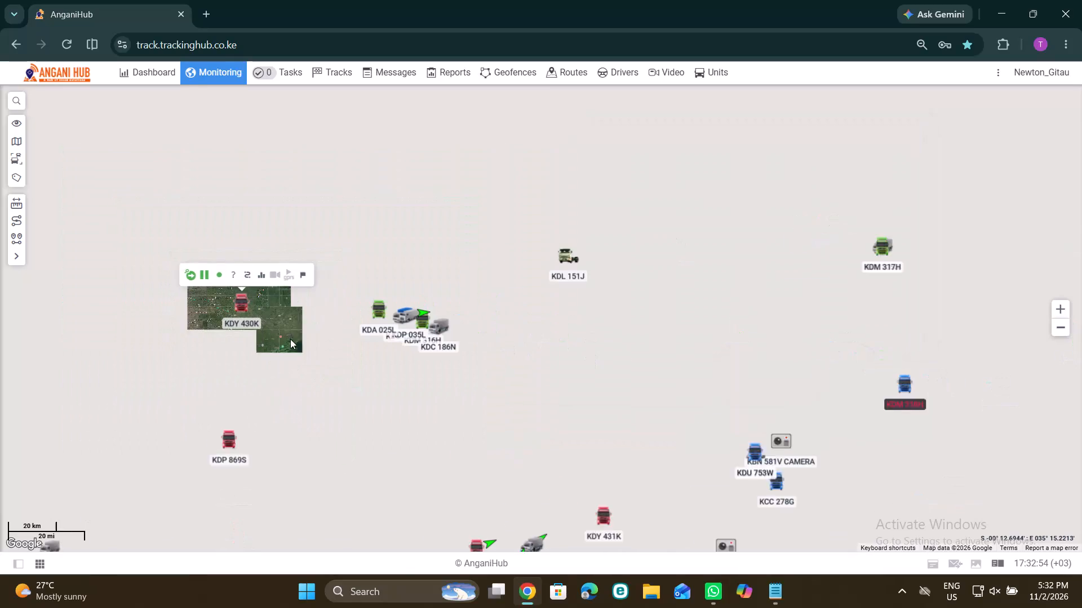
{"action": "left_click", "coordinate": [294, 341]}
{"action": "left_click_drag", "start_coordinate": [304, 372], "coordinate": [364, 334]}
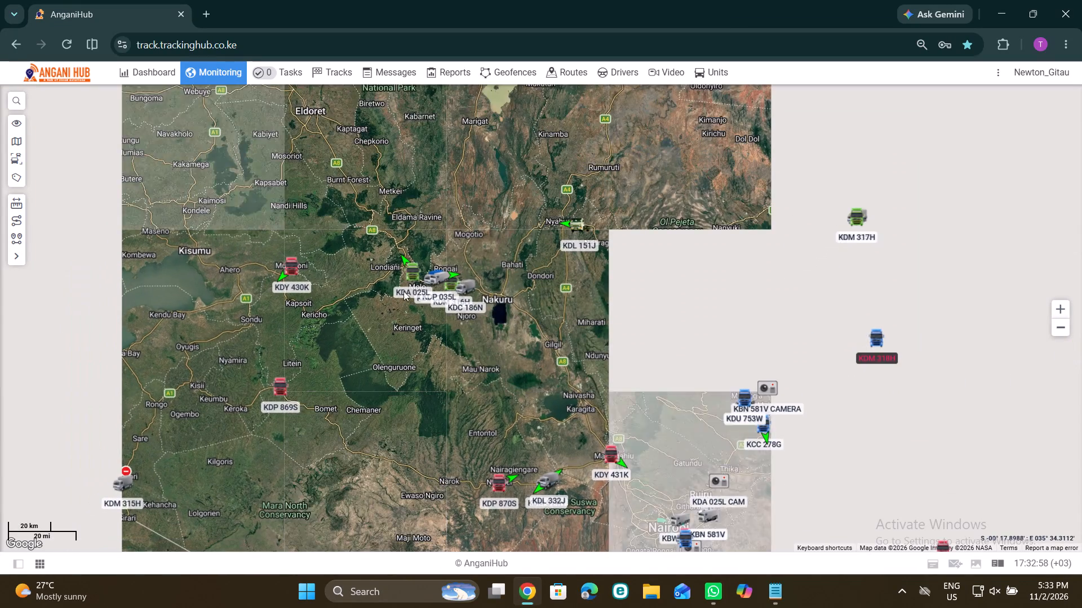
{"action": "scroll", "coordinate": [419, 281], "scroll_direction": "up", "scroll_amount": 8}
{"action": "left_click", "coordinate": [502, 324]}
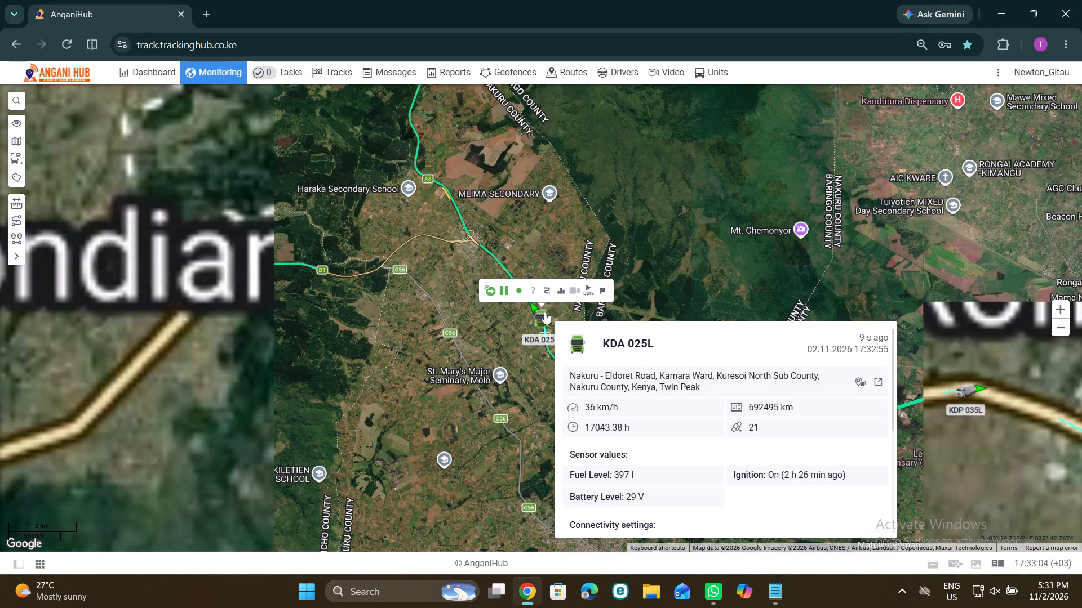
{"action": "key", "text": "shift+super+s"}
{"action": "triple_click", "coordinate": [660, 325]}
{"action": "triple_click", "coordinate": [660, 325]}
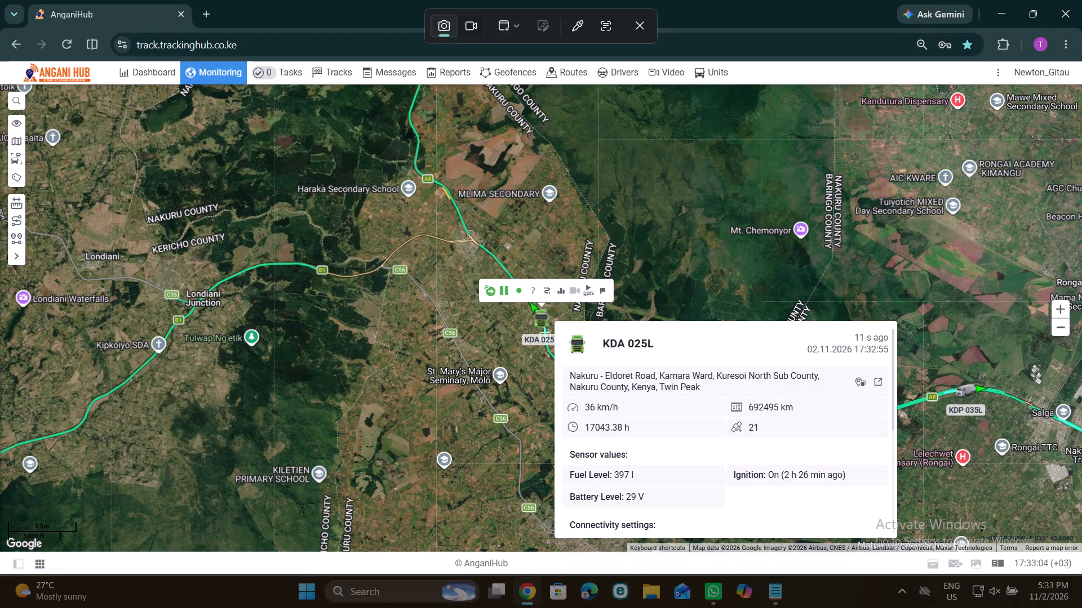
{"action": "left_click", "coordinate": [660, 325]}
Switch to the evening updates note in Notepad.
{"action": "key", "text": "alt+Tab"}
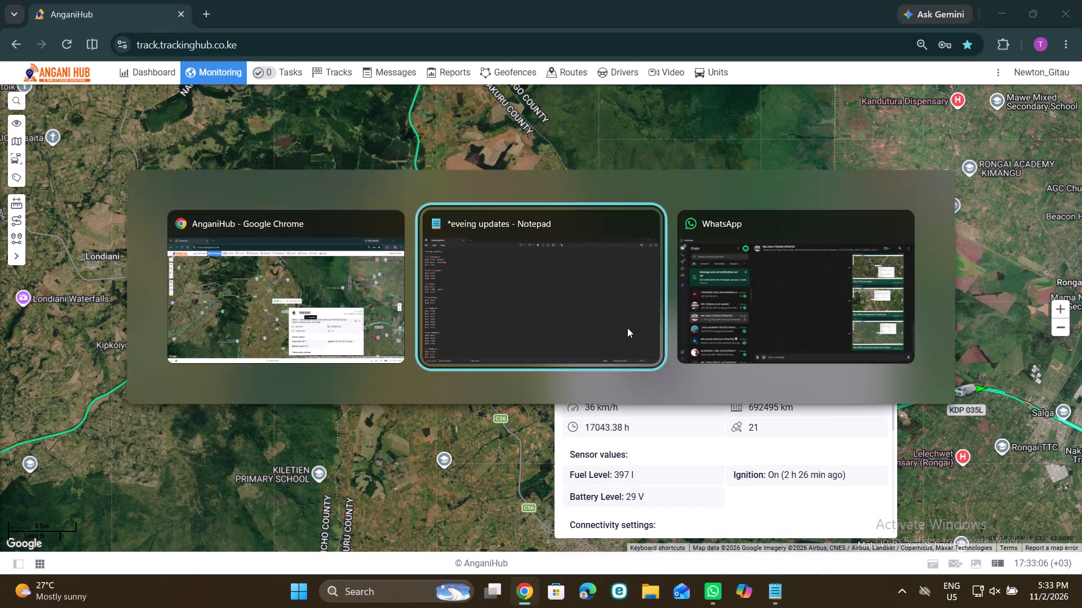
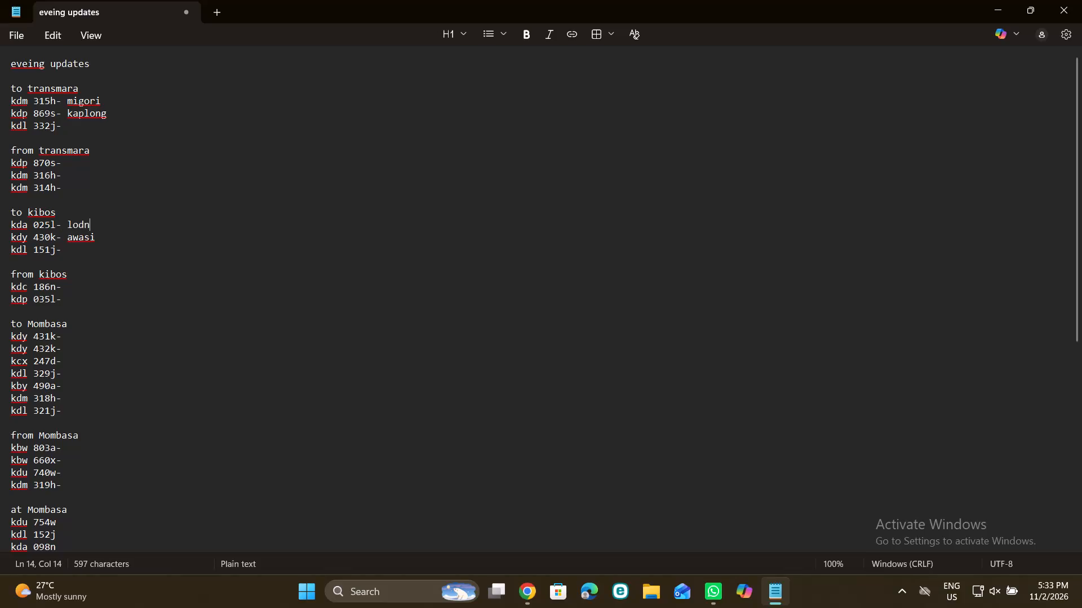
{"action": "key", "text": "ctrl+BackSpace"}
{"action": "type", "text": "li"}
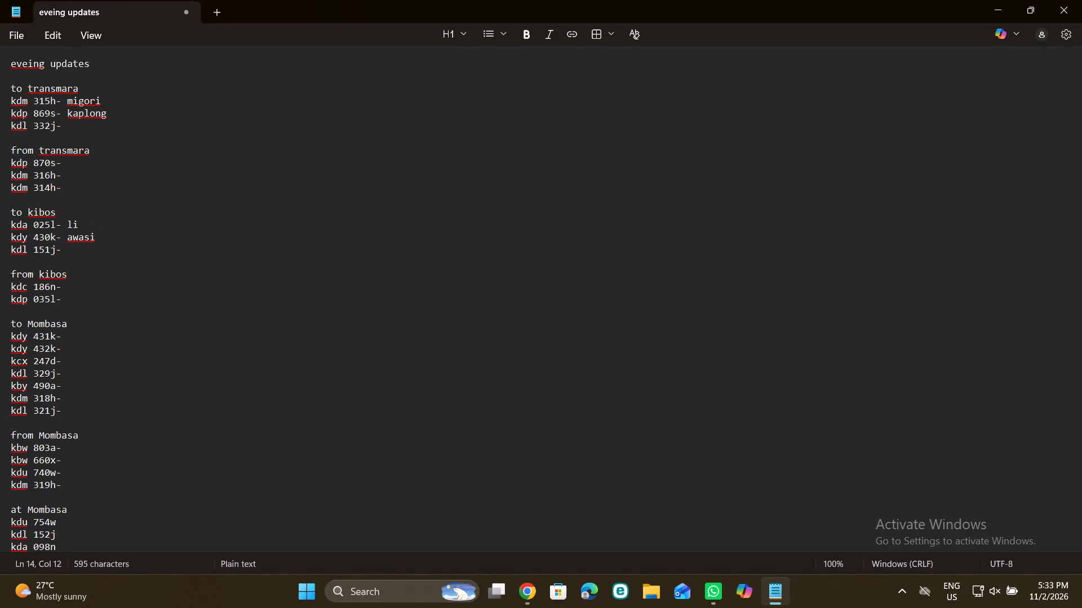
{"action": "key", "text": "BackSpace"}
{"action": "type", "text": "odniani"}
{"action": "key", "text": "BackSpace"}
{"action": "key", "text": "ctrl+BackSpace"}
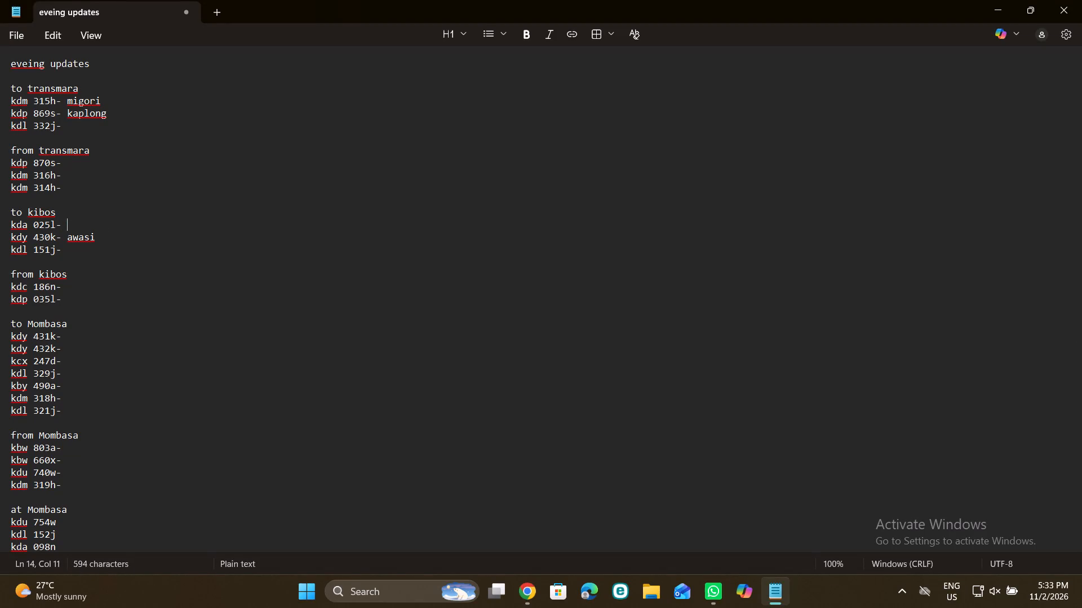
{"action": "type", "text": "lodni"}
{"action": "key", "text": "ctrl+BackSpace"}
{"action": "key", "text": "n"}
{"action": "key", "text": "BackSpace"}
{"action": "type", "text": "londiani"}
{"action": "key", "text": "alt+Tab"}
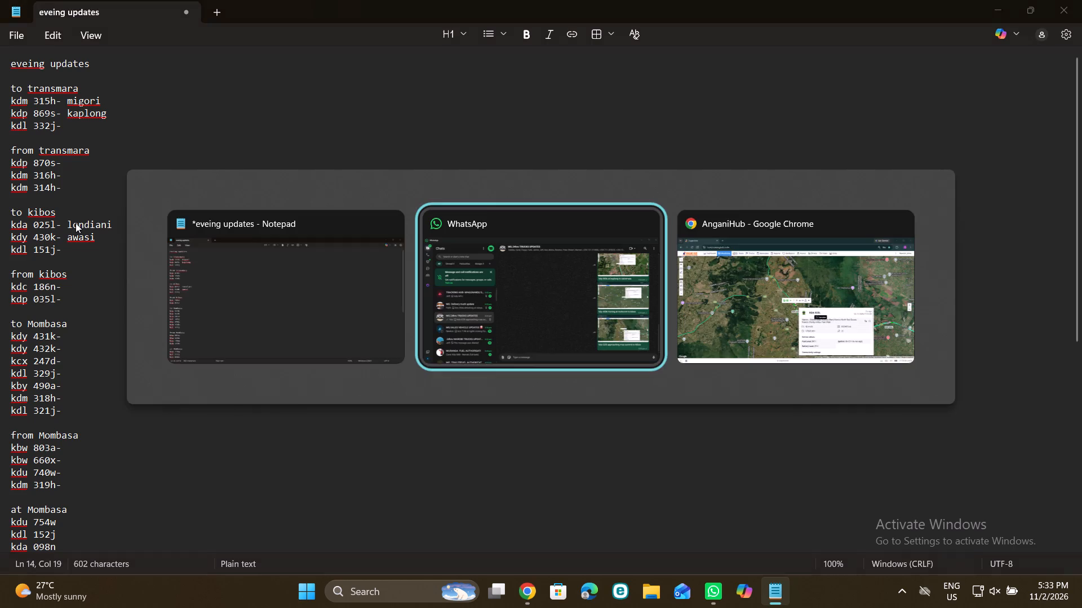
{"action": "key", "text": "alt+Tab"}
{"action": "scroll", "coordinate": [76, 223], "scroll_direction": "down", "scroll_amount": 6}
{"action": "left_click_drag", "start_coordinate": [205, 199], "coordinate": [341, 229]}
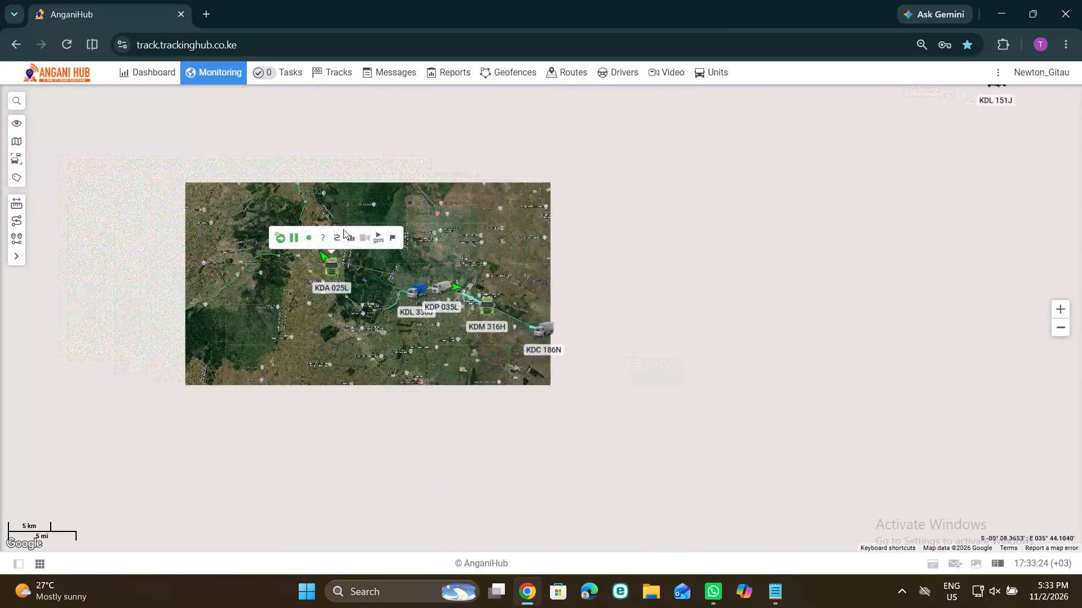
{"action": "scroll", "coordinate": [354, 229], "scroll_direction": "down", "scroll_amount": 3}
{"action": "scroll", "coordinate": [431, 266], "scroll_direction": "up", "scroll_amount": 6}
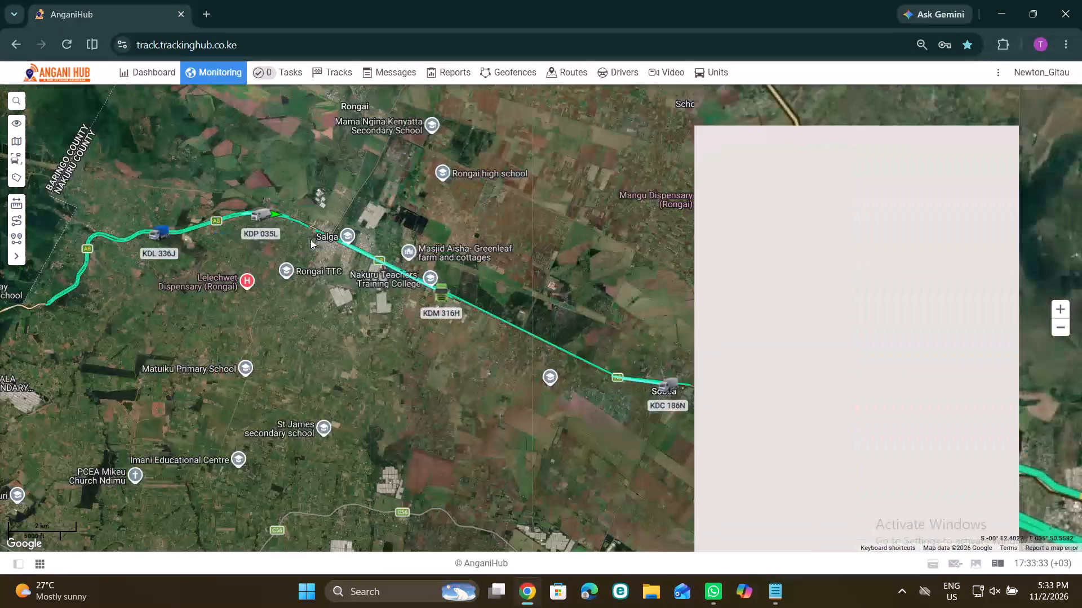
{"action": "left_click", "coordinate": [252, 221]}
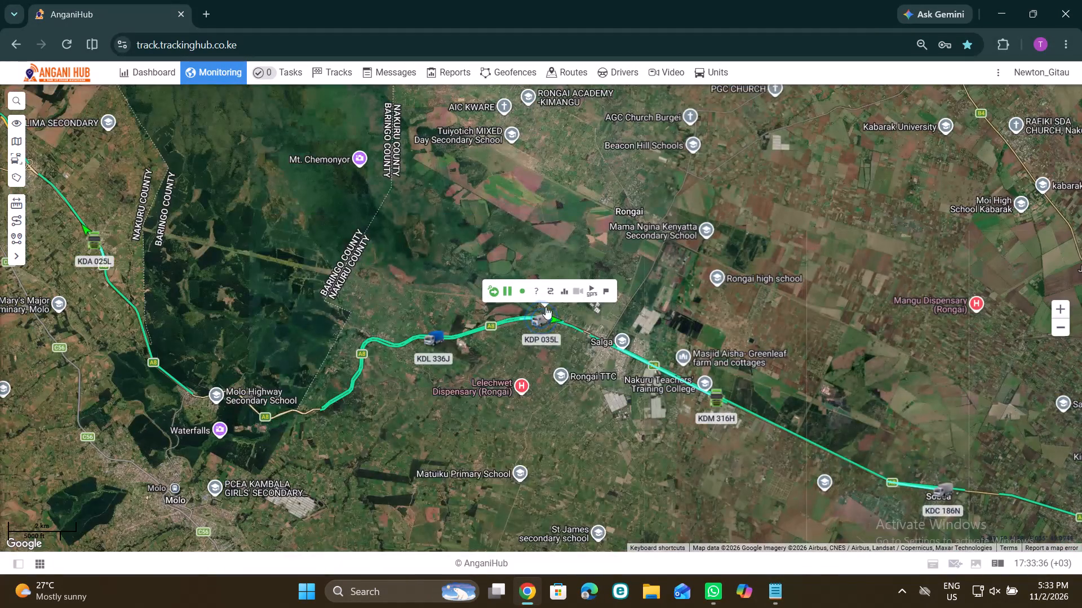
{"action": "key", "text": "shift+super+s"}
{"action": "triple_click", "coordinate": [687, 333]}
{"action": "triple_click", "coordinate": [687, 333]}
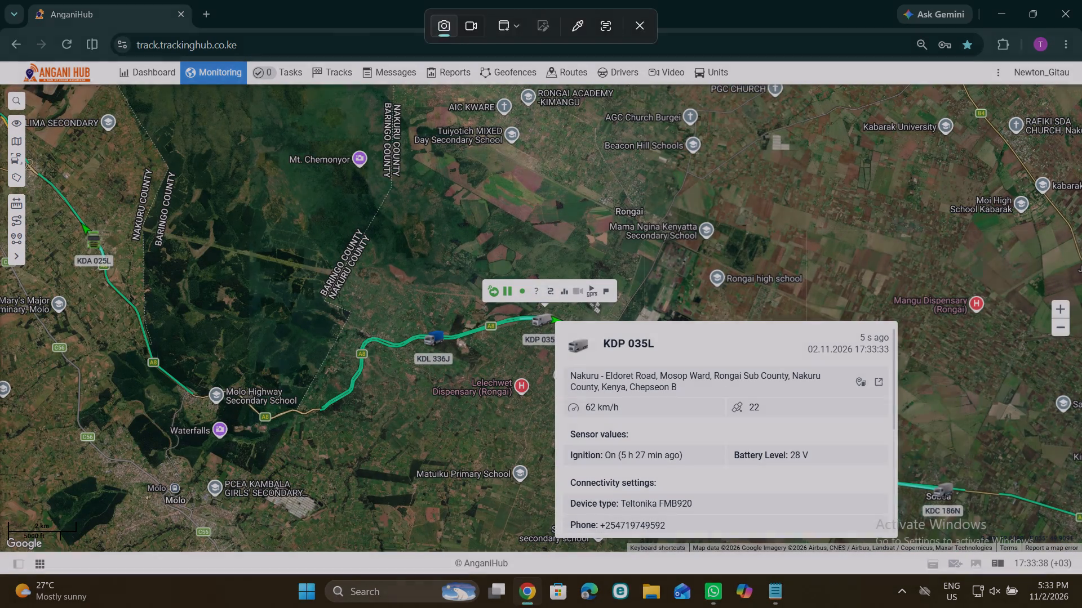
{"action": "double_click", "coordinate": [687, 333]}
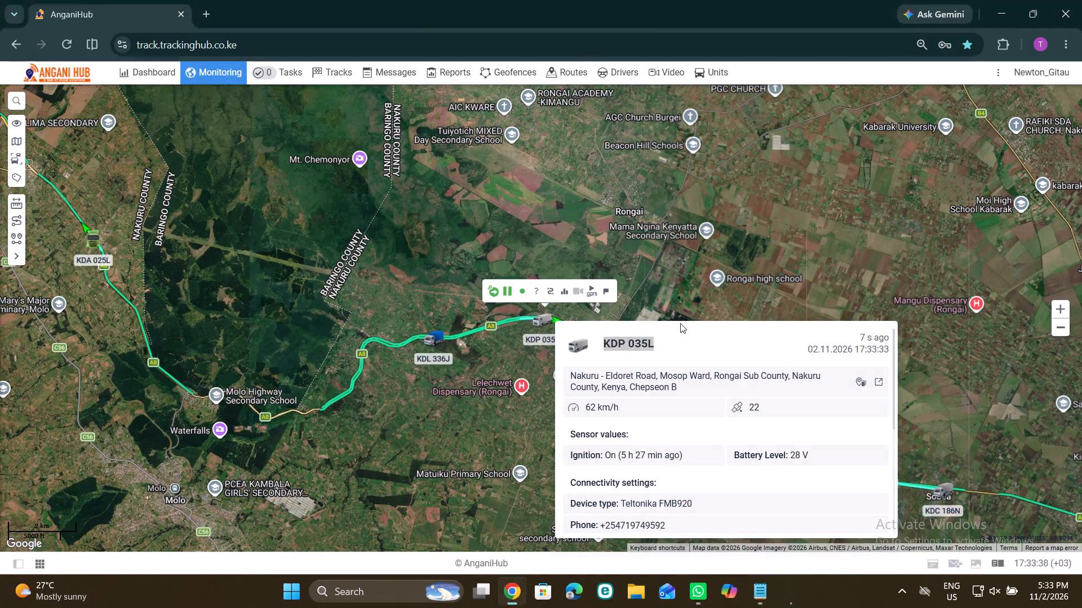
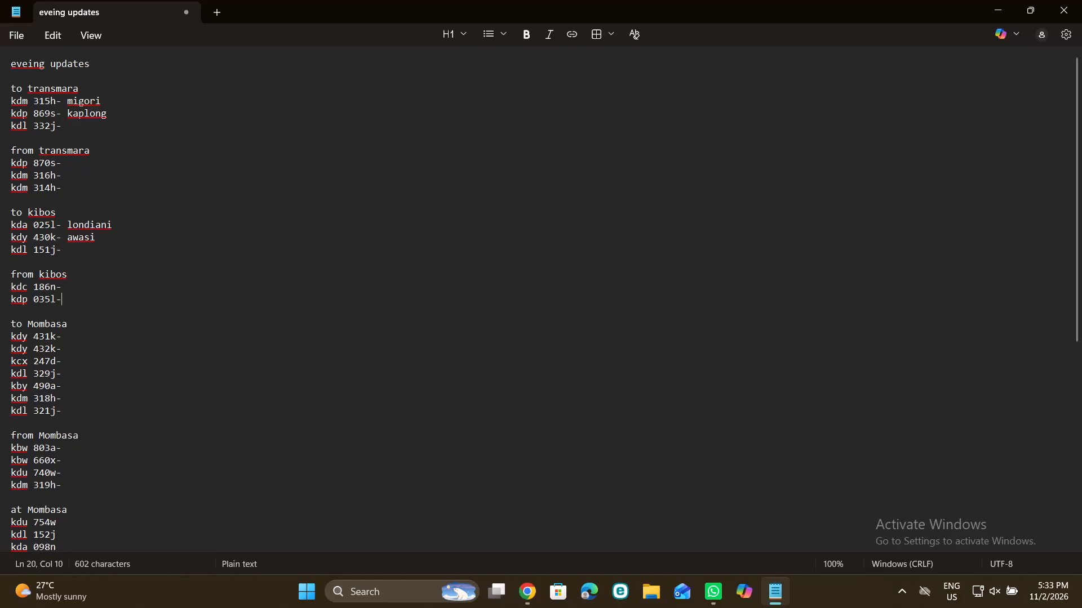
{"action": "key", "text": "space"}
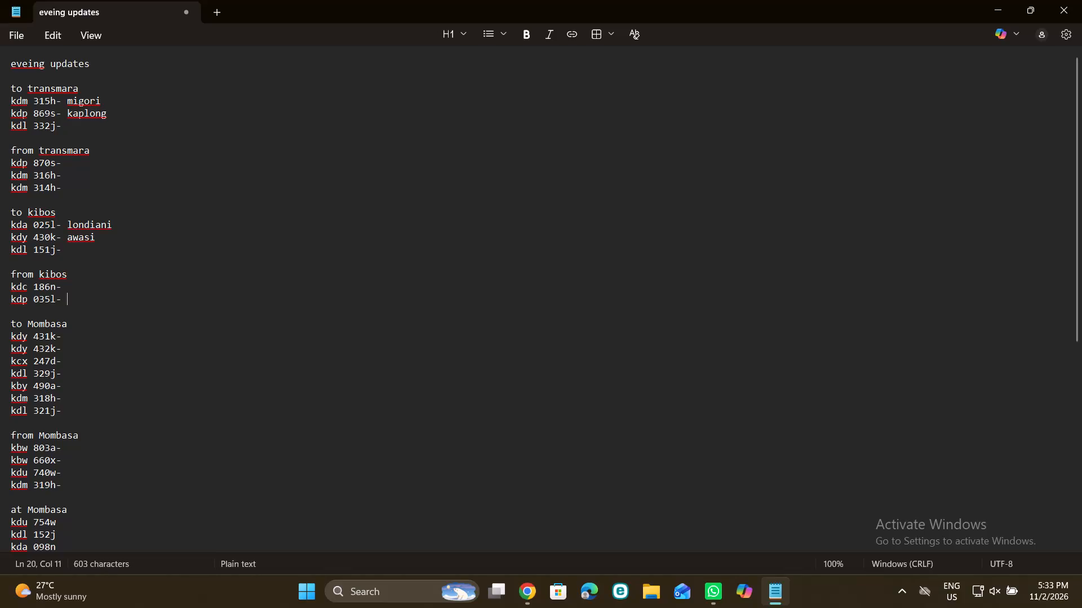
{"action": "type", "text": "nakuru"}
{"action": "key", "text": "Up"}
{"action": "key", "text": "space"}
{"action": "type", "text": "nakuu"}
{"action": "key", "text": "BackSpace"}
{"action": "type", "text": "ru"}
{"action": "key", "text": "alt+Tab"}
{"action": "key", "text": "alt+Tab"}
{"action": "scroll", "coordinate": [223, 266], "scroll_direction": "down", "scroll_amount": 3}
{"action": "left_click_drag", "start_coordinate": [252, 275], "coordinate": [221, 266]}
{"action": "scroll", "coordinate": [411, 335], "scroll_direction": "up", "scroll_amount": 9}
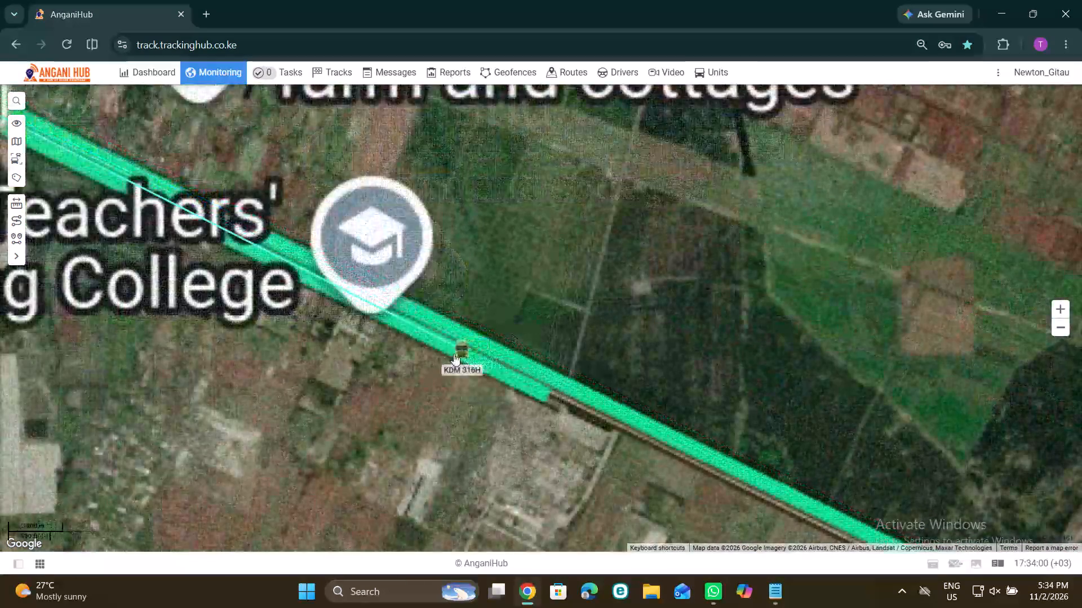
{"action": "left_click", "coordinate": [454, 354]}
{"action": "scroll", "coordinate": [546, 317], "scroll_direction": "up", "scroll_amount": 1}
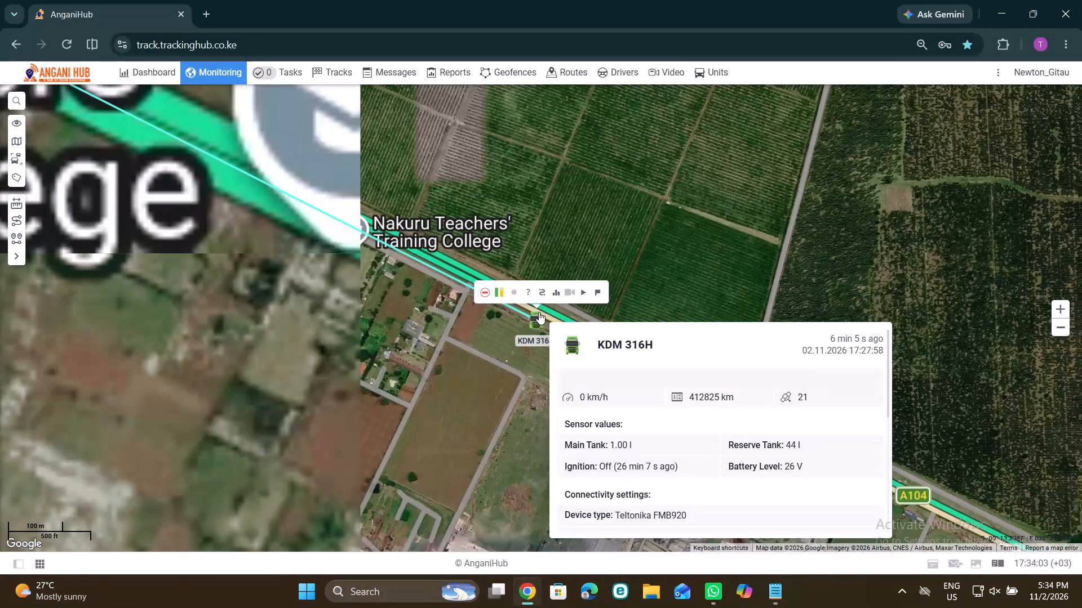
{"action": "key", "text": "shift+super+s"}
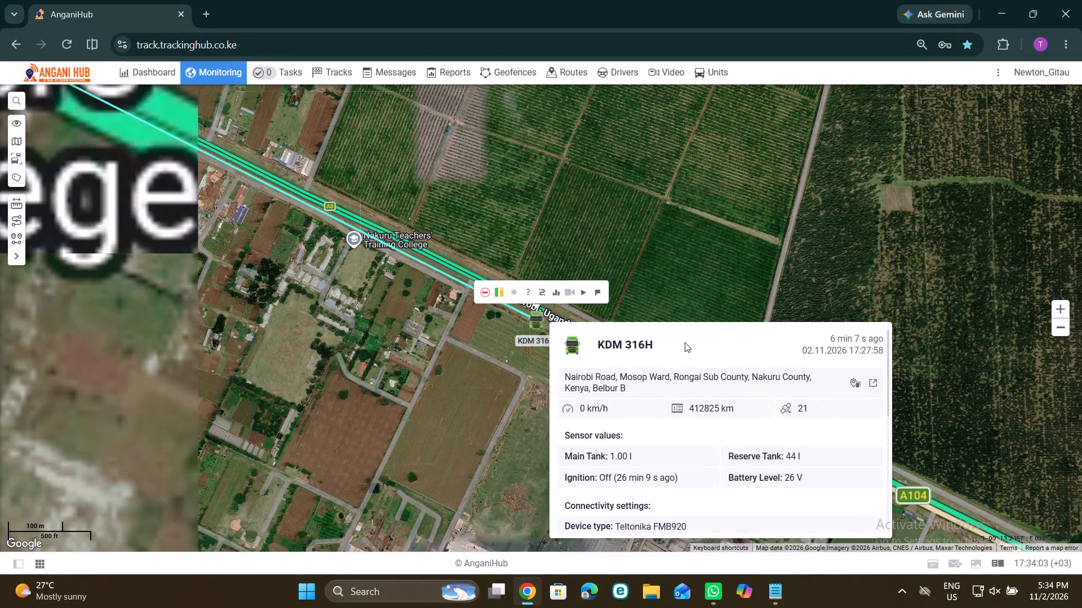
{"action": "triple_click", "coordinate": [686, 342]}
{"action": "triple_click", "coordinate": [686, 342]}
{"action": "key", "text": "shift+super+s"}
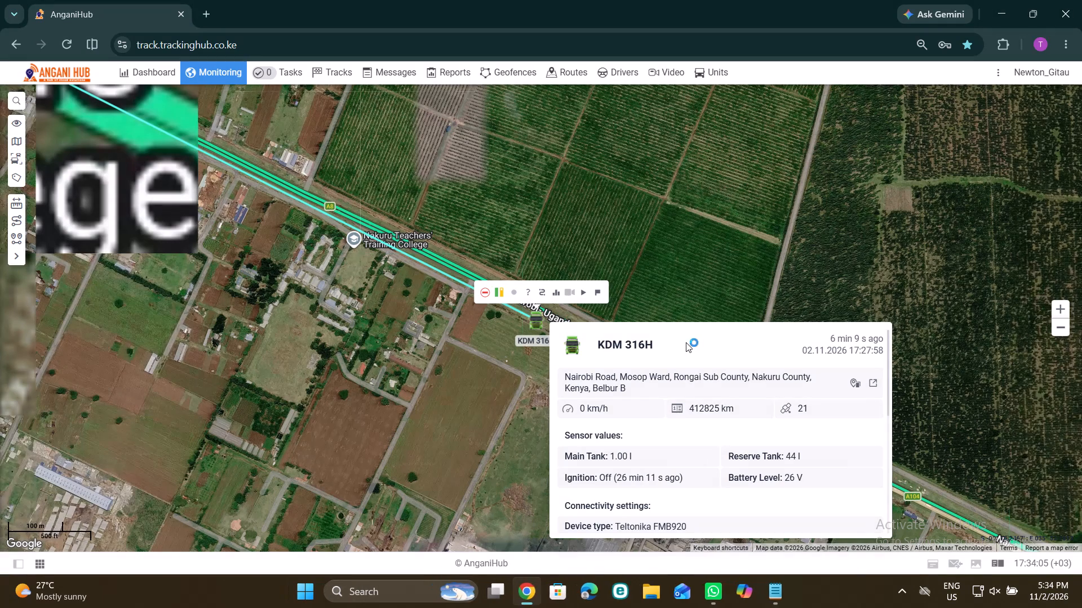
{"action": "left_click", "coordinate": [686, 342]}
{"action": "key", "text": "shift+super+s"}
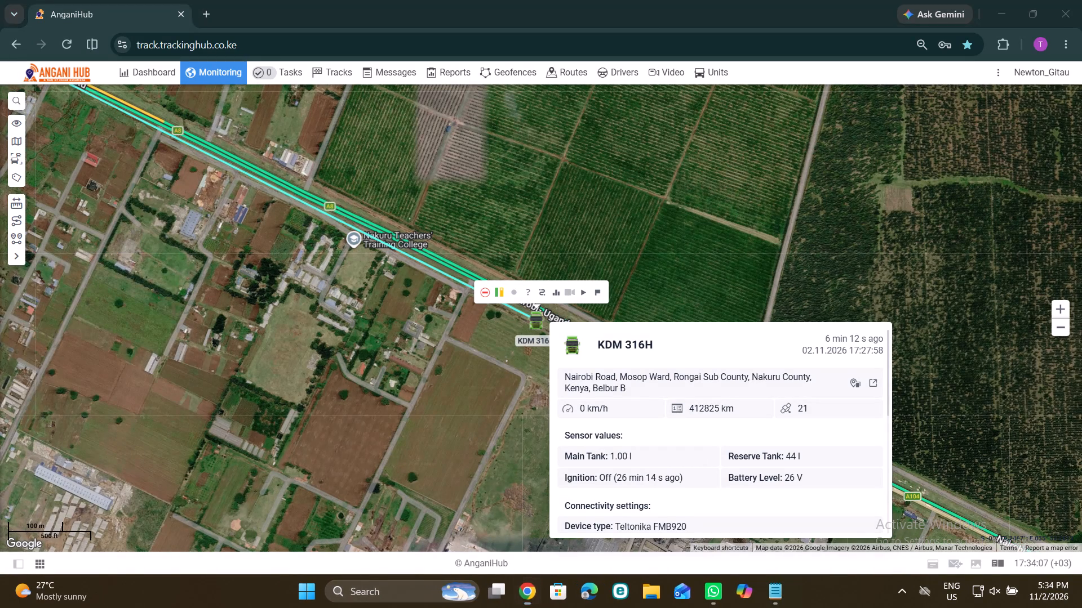
{"action": "triple_click", "coordinate": [687, 342]}
{"action": "triple_click", "coordinate": [690, 341]}
{"action": "left_click", "coordinate": [690, 341]}
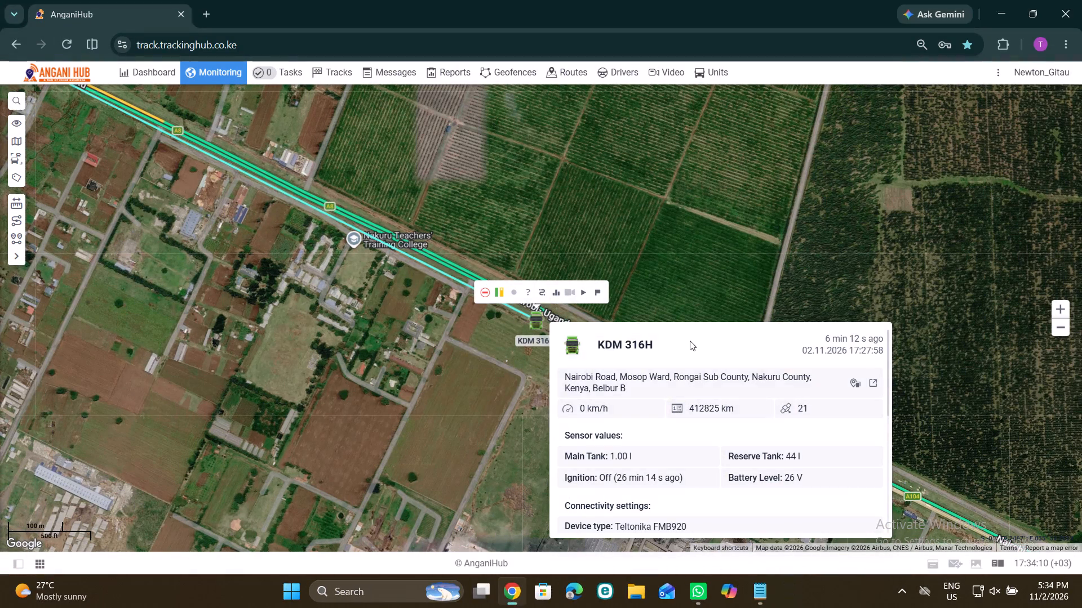
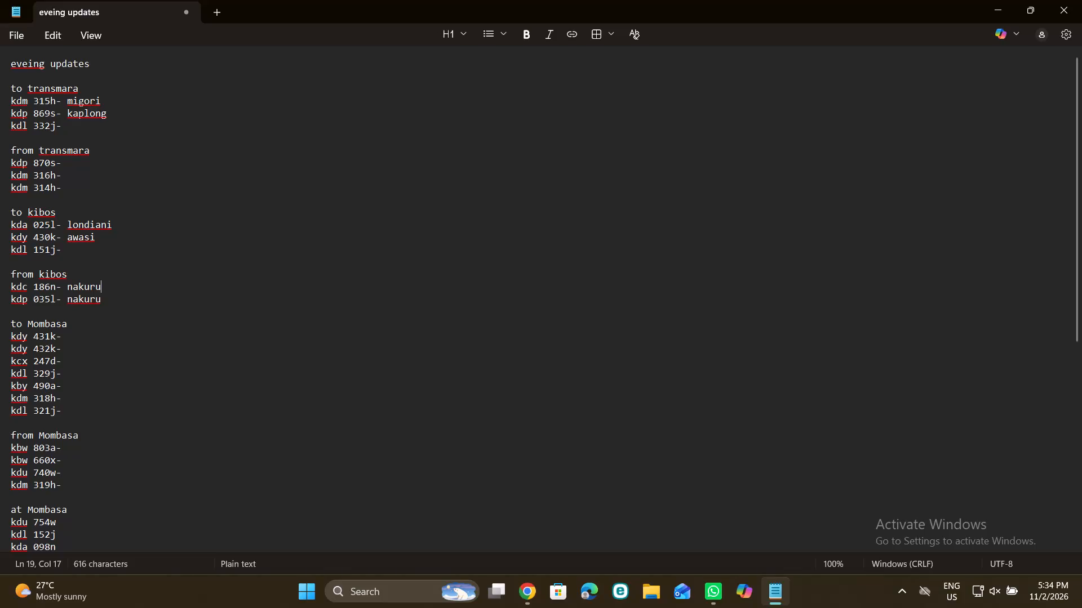
{"action": "left_click", "coordinate": [70, 174]}
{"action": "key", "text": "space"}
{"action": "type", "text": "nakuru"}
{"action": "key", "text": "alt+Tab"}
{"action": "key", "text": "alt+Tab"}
{"action": "scroll", "coordinate": [72, 173], "scroll_direction": "down", "scroll_amount": 12}
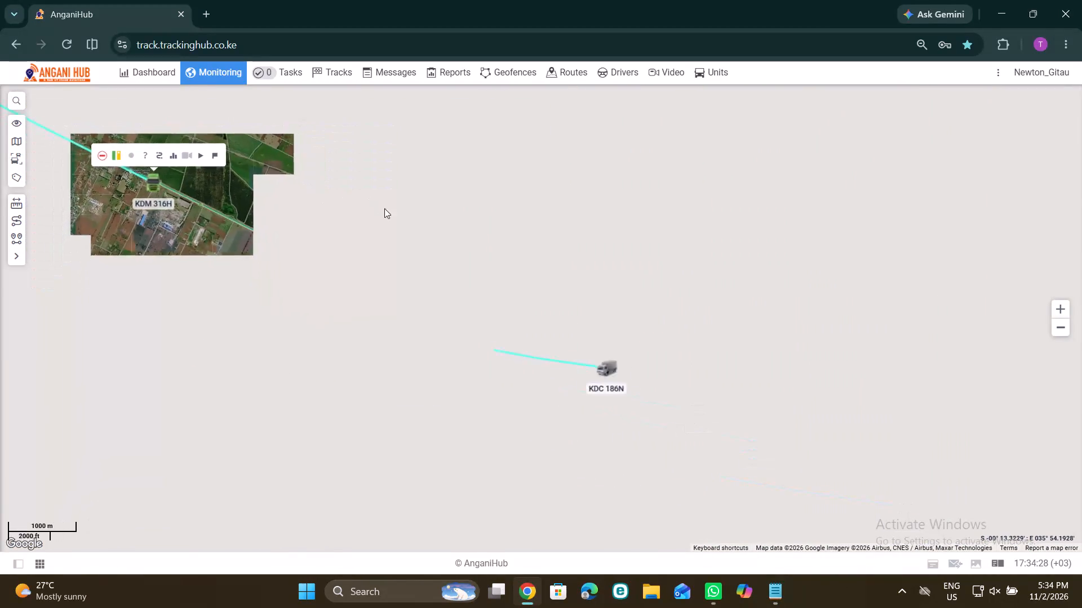
{"action": "scroll", "coordinate": [485, 281], "scroll_direction": "up", "scroll_amount": 8}
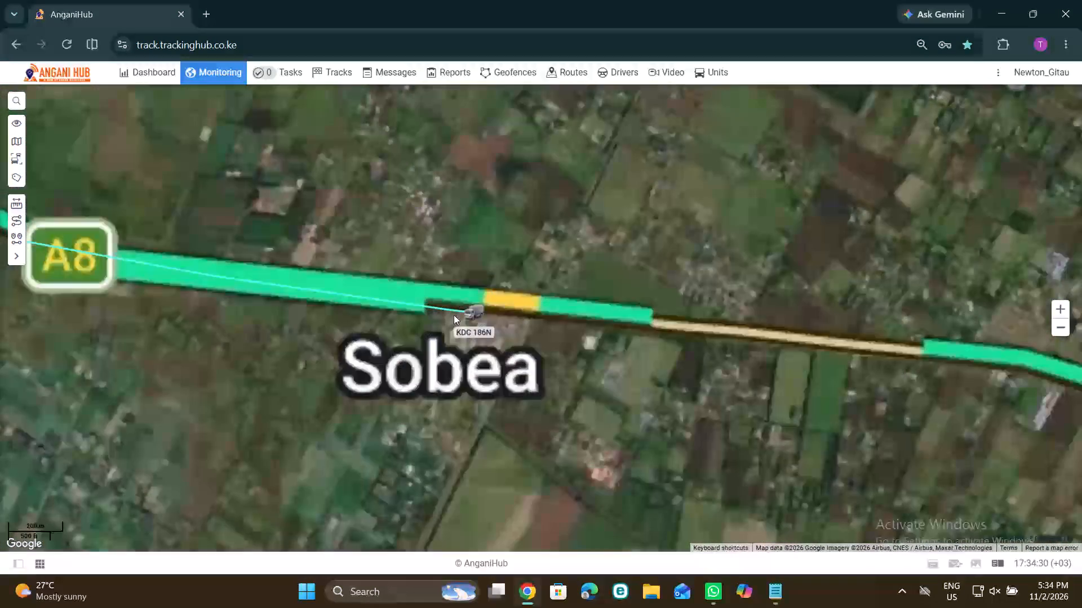
{"action": "scroll", "coordinate": [453, 305], "scroll_direction": "up", "scroll_amount": 1}
{"action": "left_click", "coordinate": [479, 321]}
{"action": "left_click", "coordinate": [508, 321]}
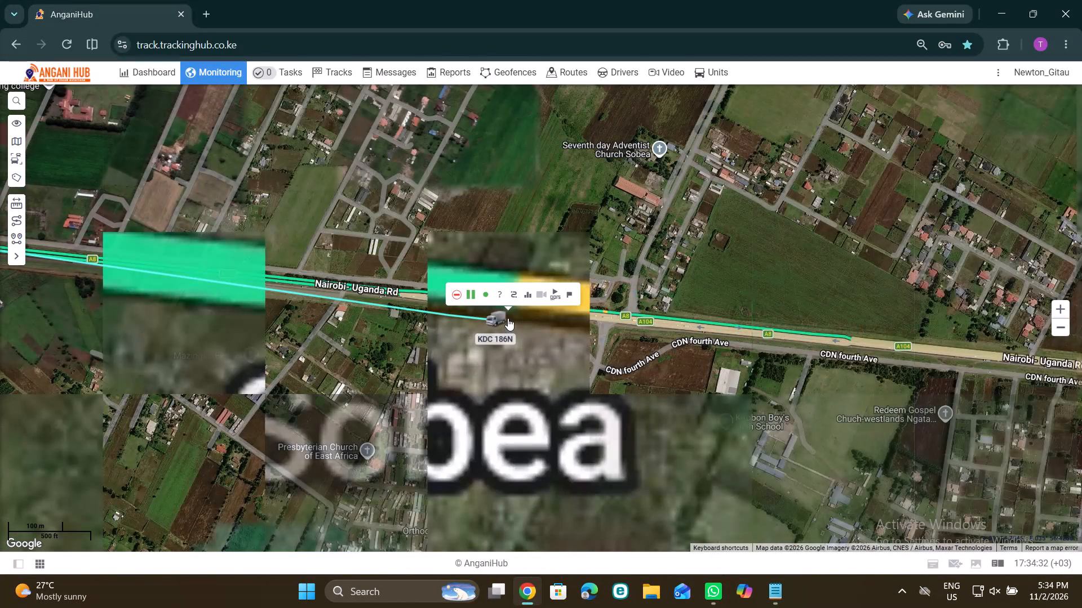
{"action": "key", "text": "shift+super+s"}
{"action": "key", "text": "shift+super+s"}
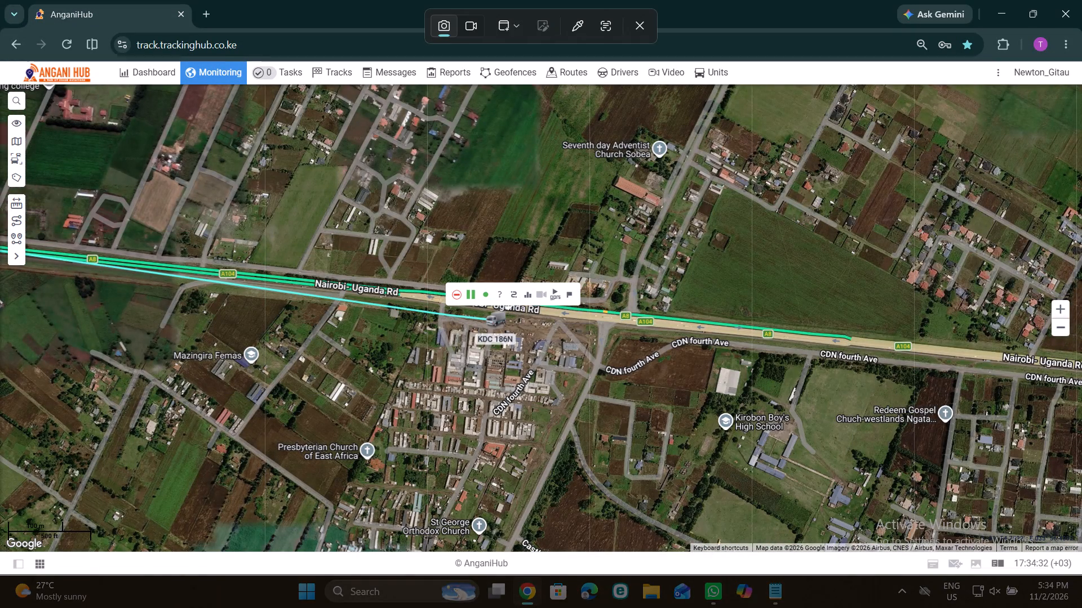
{"action": "double_click", "coordinate": [586, 337]}
{"action": "key", "text": "shift+super+s"}
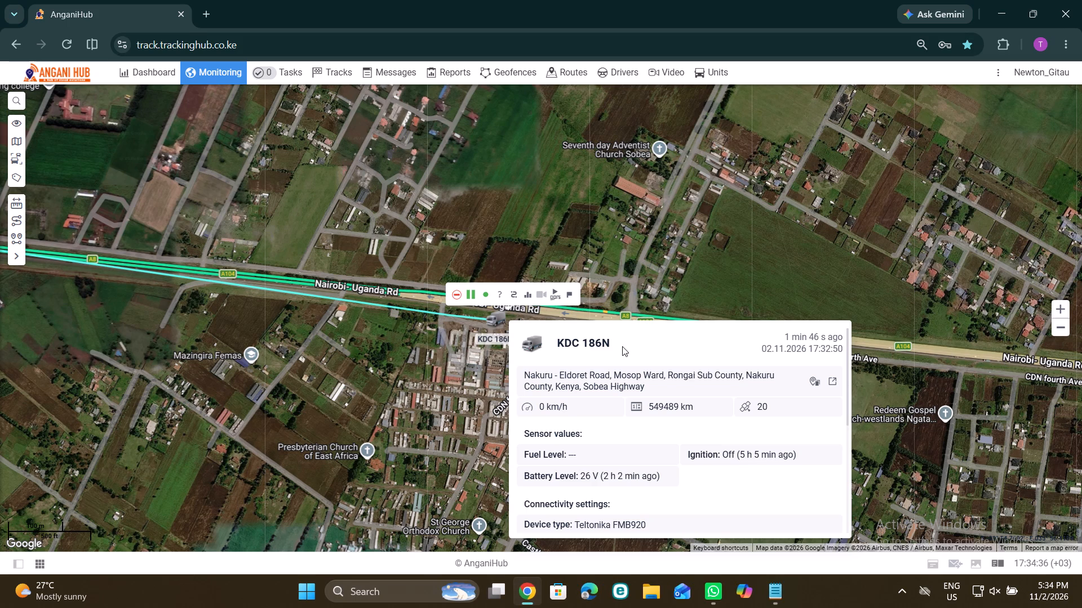
{"action": "triple_click", "coordinate": [624, 346]}
{"action": "left_click", "coordinate": [624, 346]}
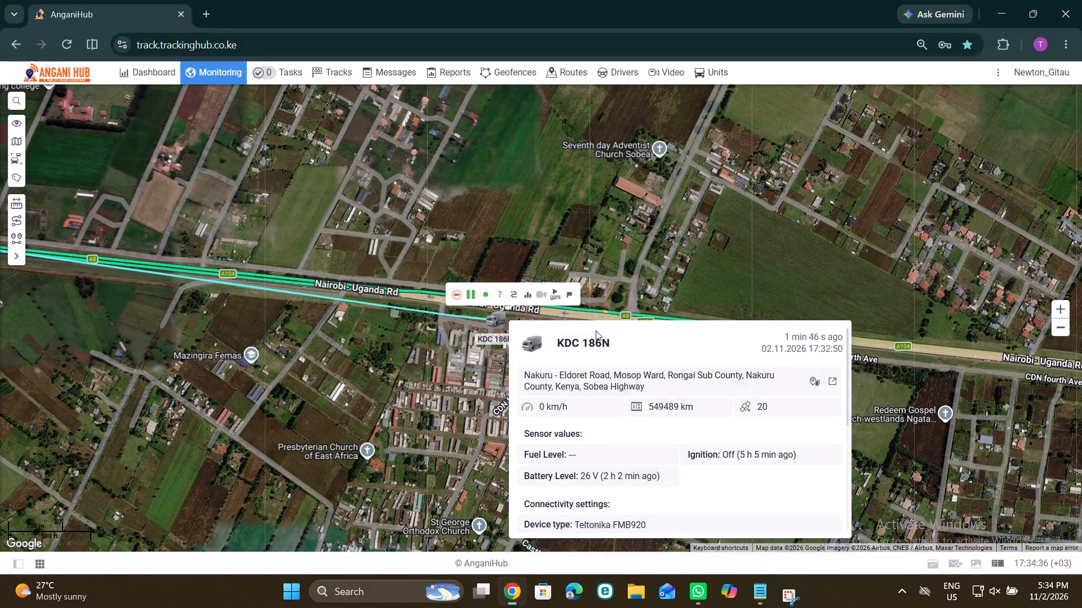
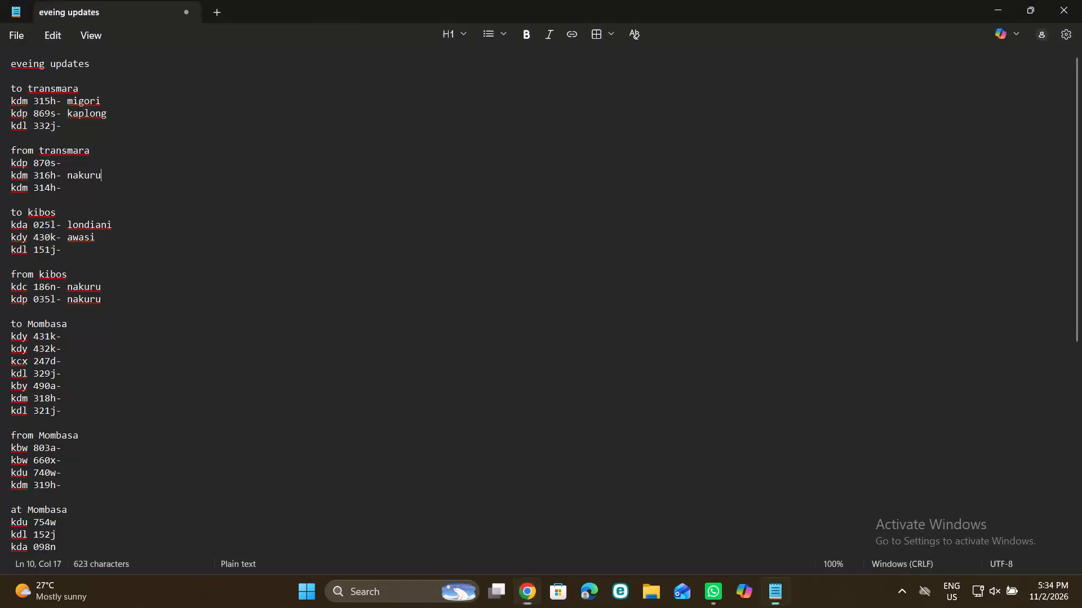
{"action": "key", "text": "alt+Tab"}
{"action": "scroll", "coordinate": [377, 338], "scroll_direction": "down", "scroll_amount": 5}
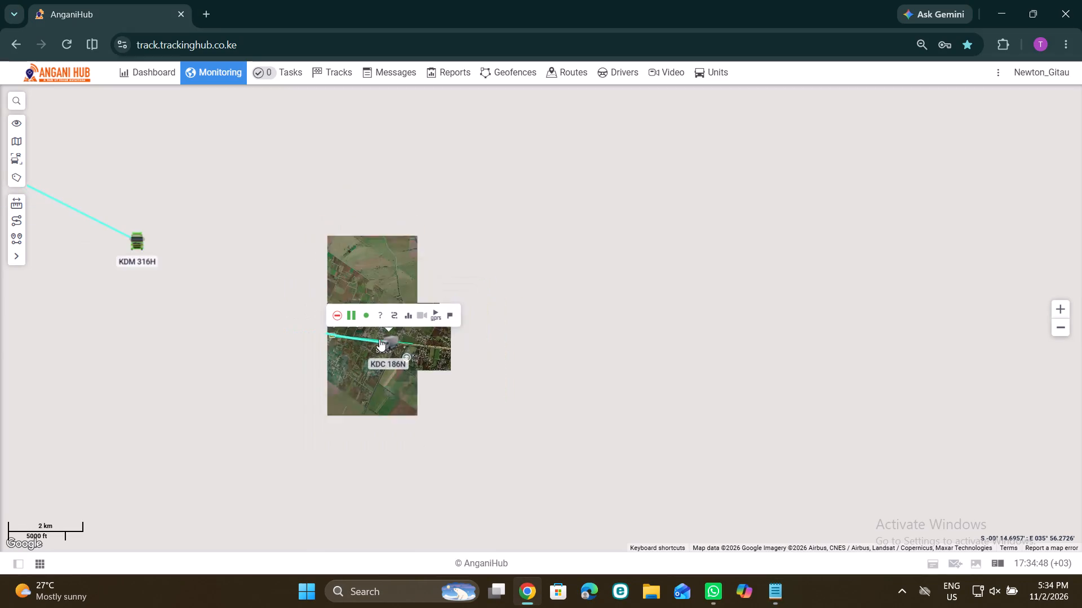
{"action": "scroll", "coordinate": [379, 339], "scroll_direction": "down", "scroll_amount": 7}
{"action": "left_click_drag", "start_coordinate": [449, 362], "coordinate": [450, 370]}
{"action": "left_click", "coordinate": [475, 361]}
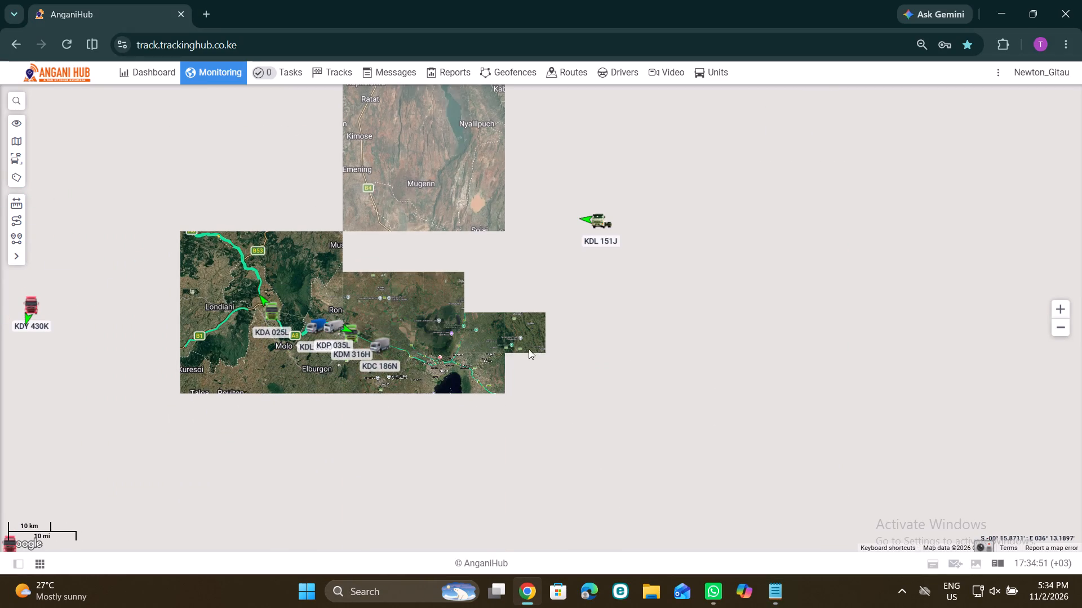
{"action": "left_click_drag", "start_coordinate": [577, 234], "coordinate": [523, 297]}
{"action": "scroll", "coordinate": [549, 274], "scroll_direction": "up", "scroll_amount": 7}
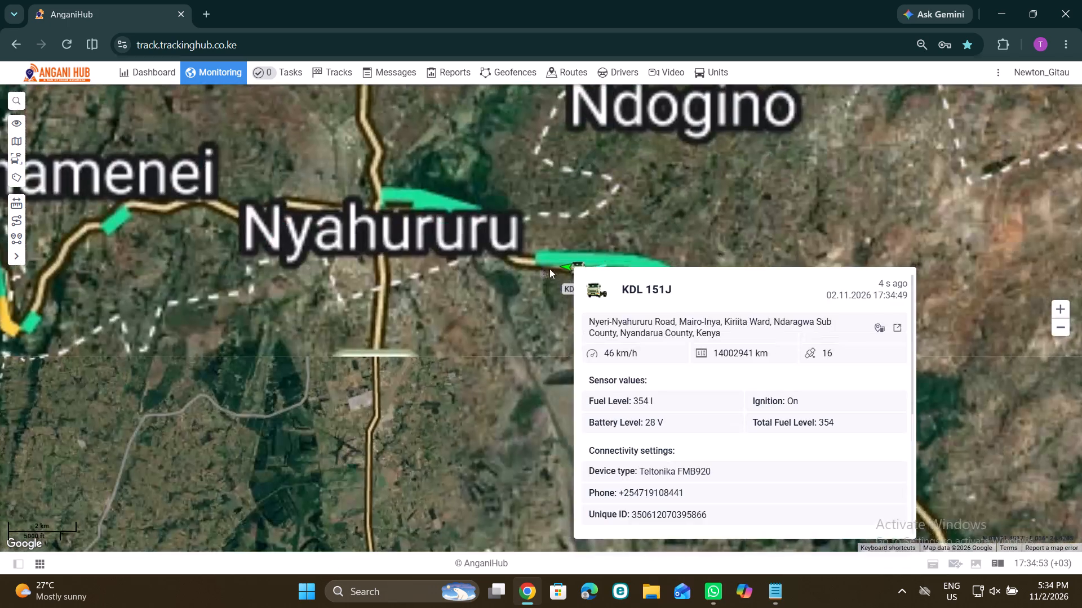
{"action": "left_click", "coordinate": [549, 269]}
{"action": "left_click", "coordinate": [584, 269]}
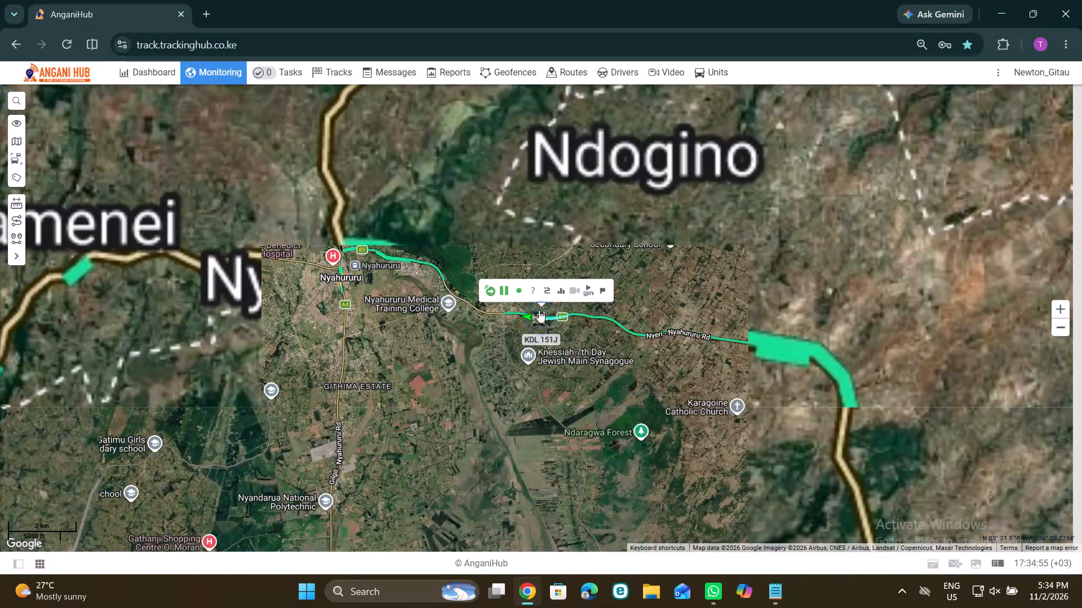
{"action": "key", "text": "shift+super+s"}
{"action": "triple_click", "coordinate": [690, 357]}
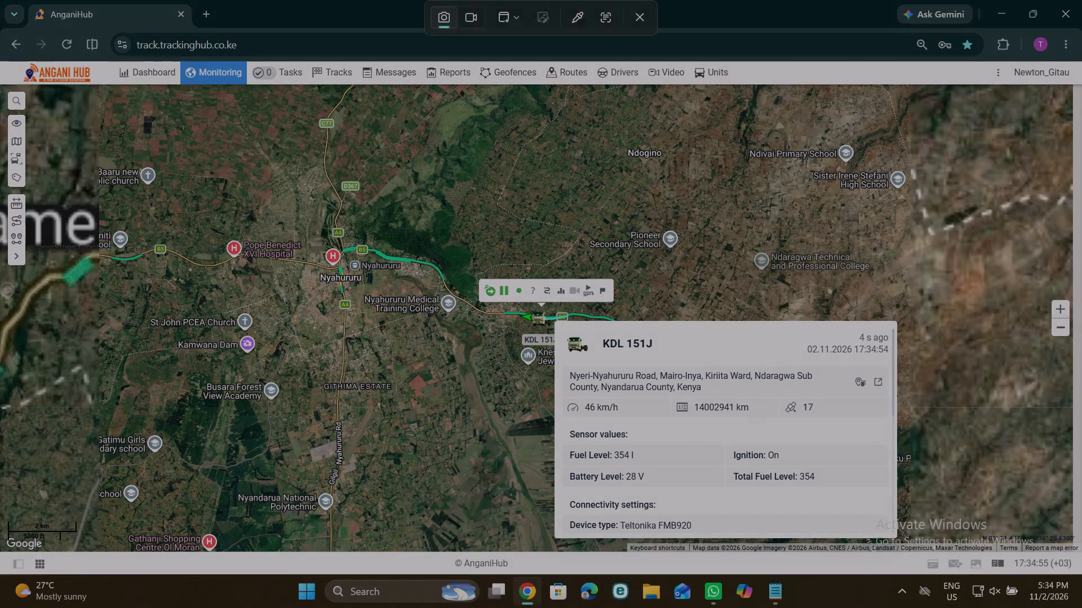
{"action": "key", "text": "shift+super+s"}
{"action": "key", "text": "shift+braceright"}
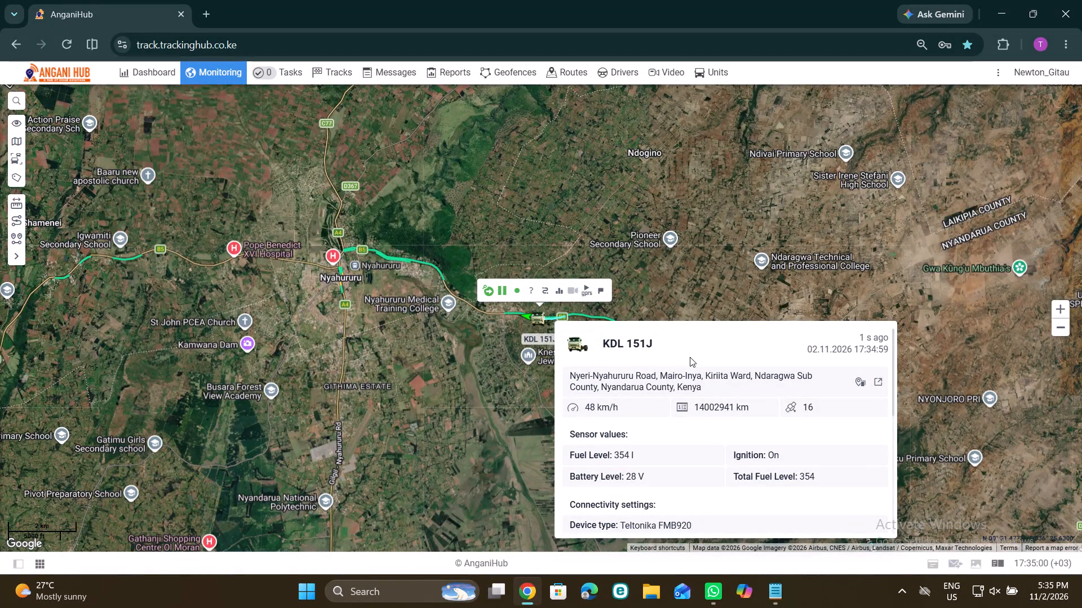
{"action": "key", "text": "shift+super+s"}
{"action": "triple_click", "coordinate": [696, 347]}
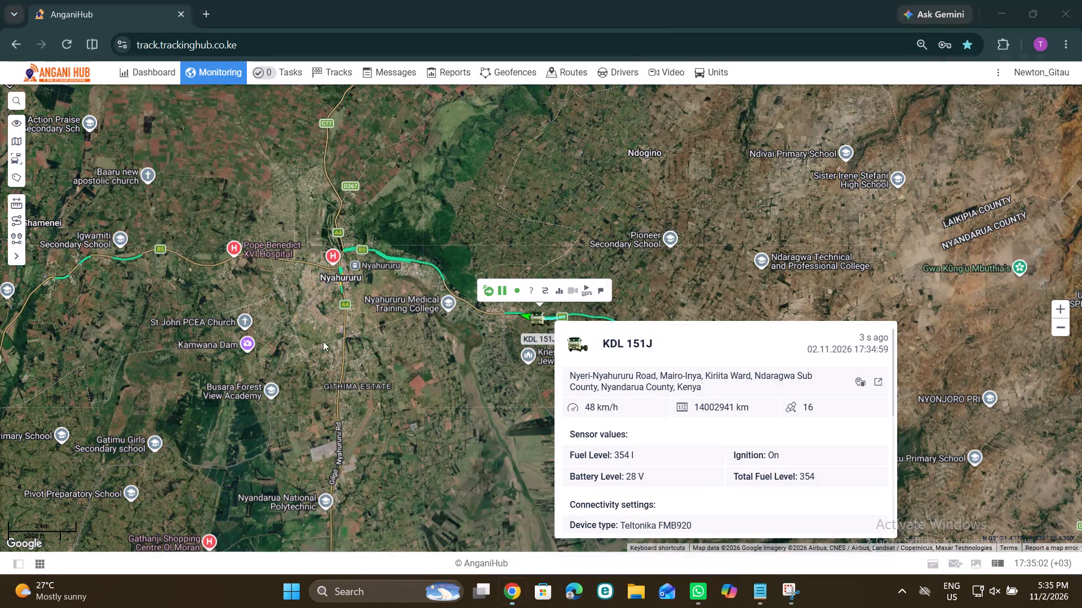
{"action": "left_click_drag", "start_coordinate": [323, 341], "coordinate": [674, 241]}
{"action": "left_click_drag", "start_coordinate": [520, 303], "coordinate": [633, 278]}
{"action": "key", "text": "alt+Tab"}
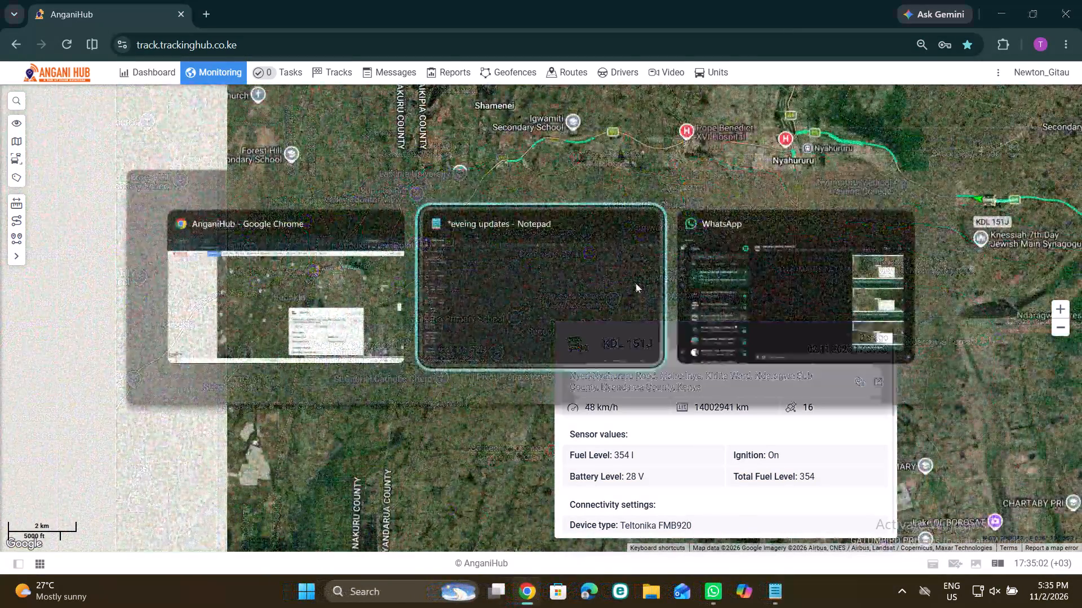
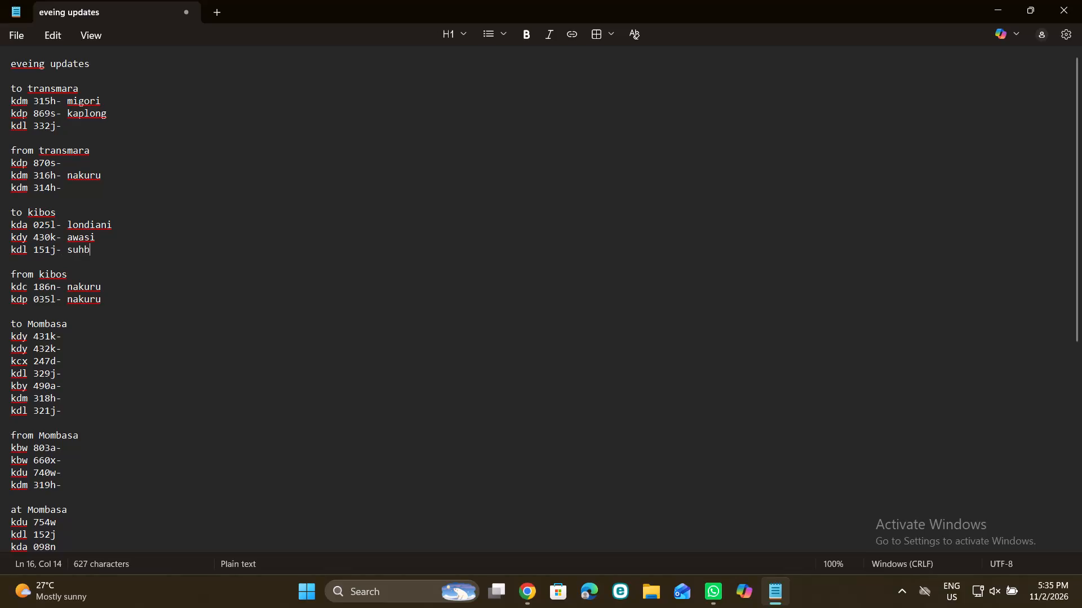
{"action": "key", "text": "BackSpace"}
{"action": "key", "text": "BackSpace"}
{"action": "key", "text": "BackSpace"}
{"action": "key", "text": "BackSpace"}
{"action": "type", "text": "bukia"}
{"action": "key", "text": "alt+Tab"}
{"action": "key", "text": "alt+Tab"}
{"action": "scroll", "coordinate": [415, 166], "scroll_direction": "down", "scroll_amount": 6}
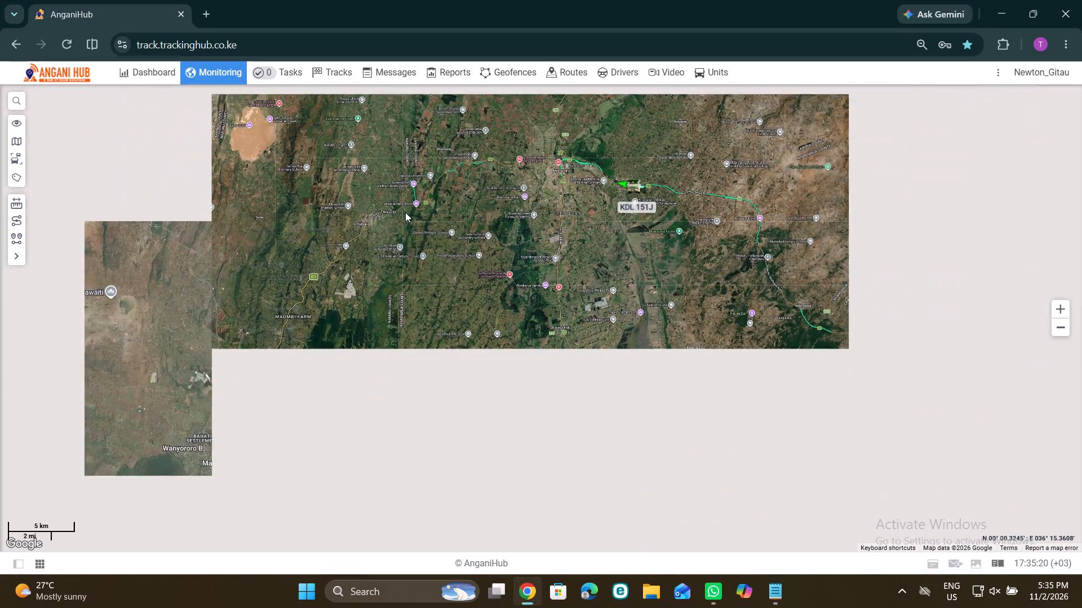
{"action": "scroll", "coordinate": [405, 212], "scroll_direction": "down", "scroll_amount": 5}
{"action": "left_click_drag", "start_coordinate": [460, 324], "coordinate": [376, 294]}
{"action": "left_click_drag", "start_coordinate": [428, 319], "coordinate": [465, 292]}
{"action": "left_click_drag", "start_coordinate": [408, 373], "coordinate": [446, 337]}
{"action": "scroll", "coordinate": [366, 410], "scroll_direction": "up", "scroll_amount": 6}
{"action": "scroll", "coordinate": [416, 363], "scroll_direction": "down", "scroll_amount": 1}
{"action": "scroll", "coordinate": [416, 363], "scroll_direction": "up", "scroll_amount": 2}
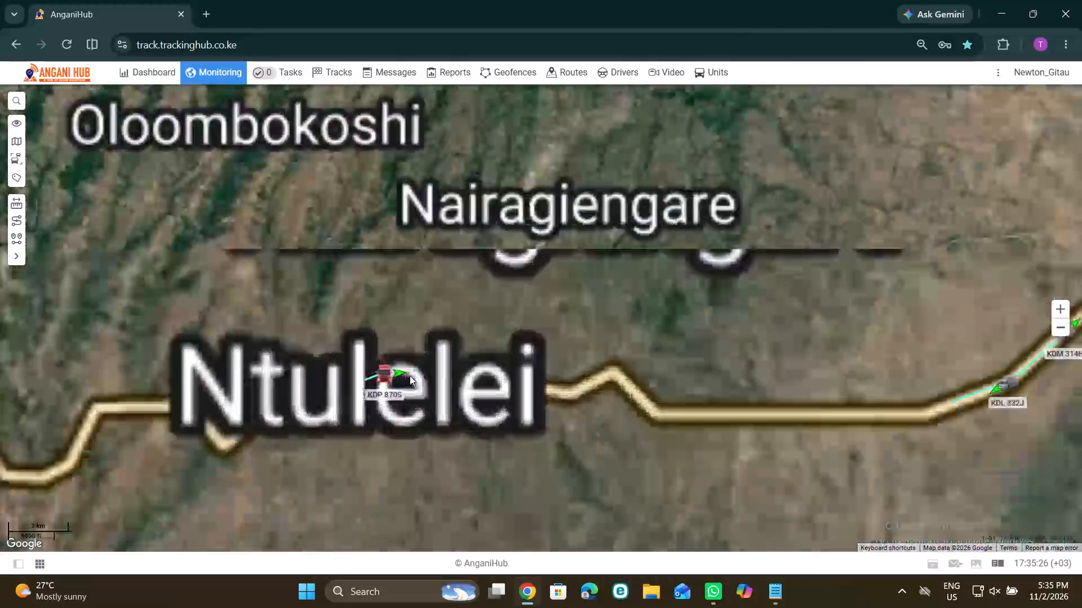
{"action": "left_click", "coordinate": [410, 375]}
{"action": "left_click", "coordinate": [383, 375]}
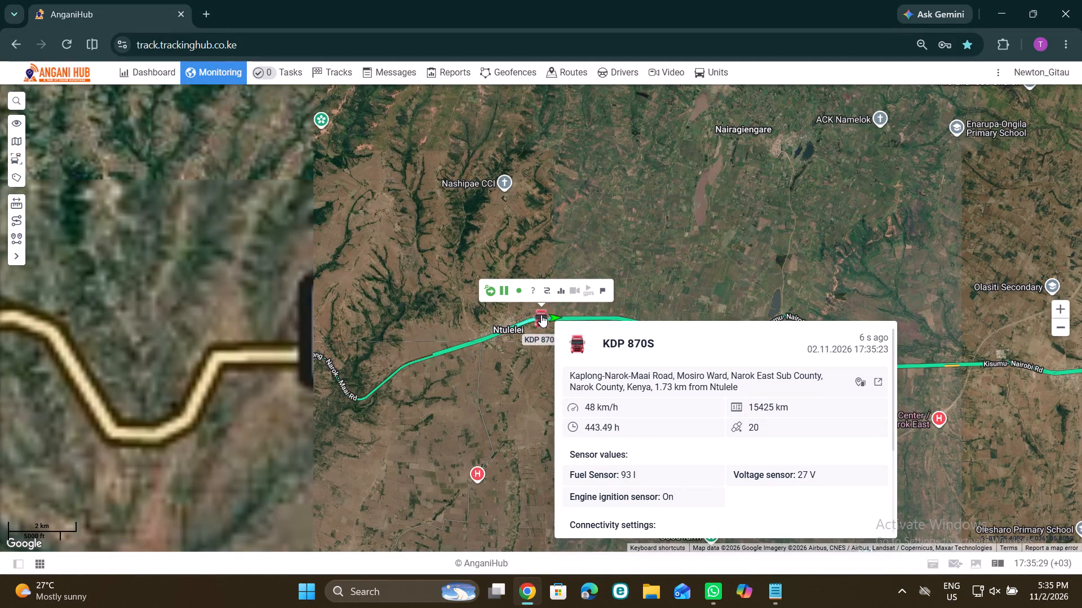
{"action": "key", "text": "shift+super+s"}
{"action": "triple_click", "coordinate": [647, 338]}
{"action": "double_click", "coordinate": [647, 338]}
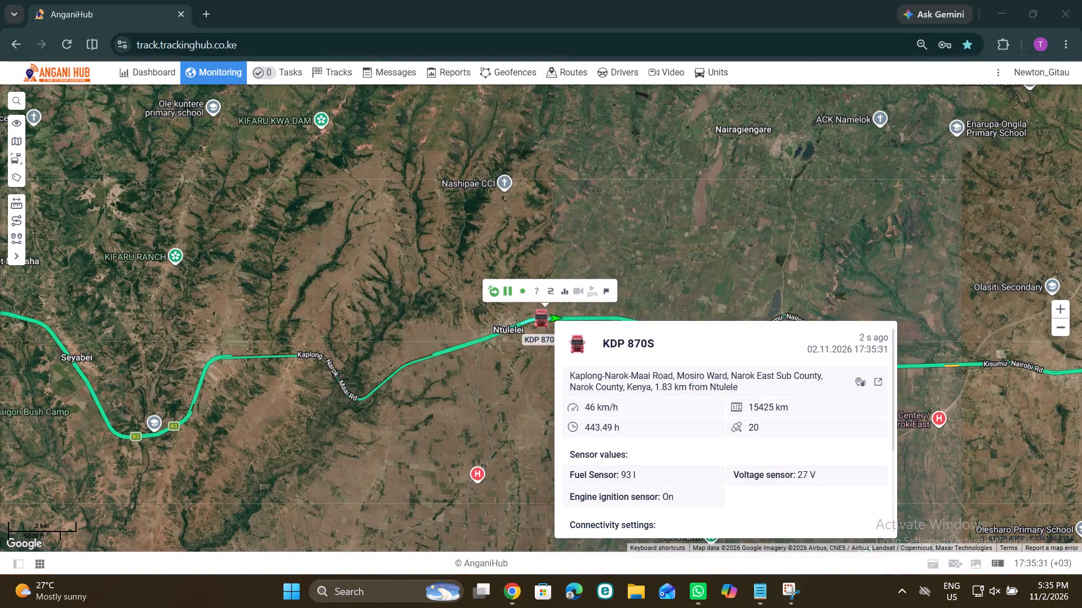
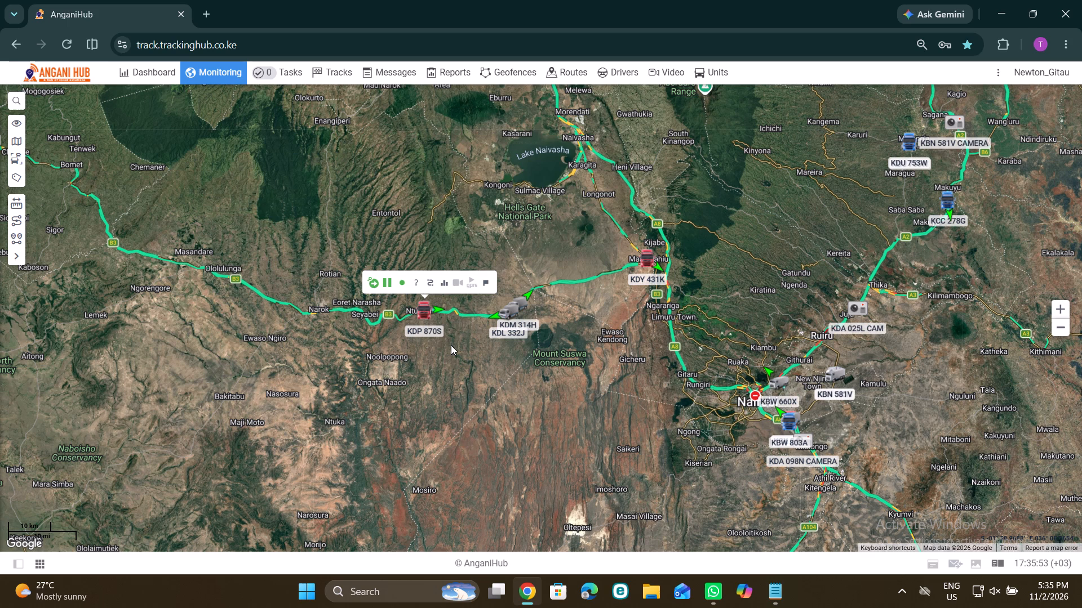
{"action": "left_click_drag", "start_coordinate": [539, 386], "coordinate": [396, 361]}
{"action": "scroll", "coordinate": [398, 315], "scroll_direction": "up", "scroll_amount": 1}
{"action": "left_click_drag", "start_coordinate": [398, 315], "coordinate": [457, 340]}
{"action": "left_click_drag", "start_coordinate": [449, 310], "coordinate": [504, 367]}
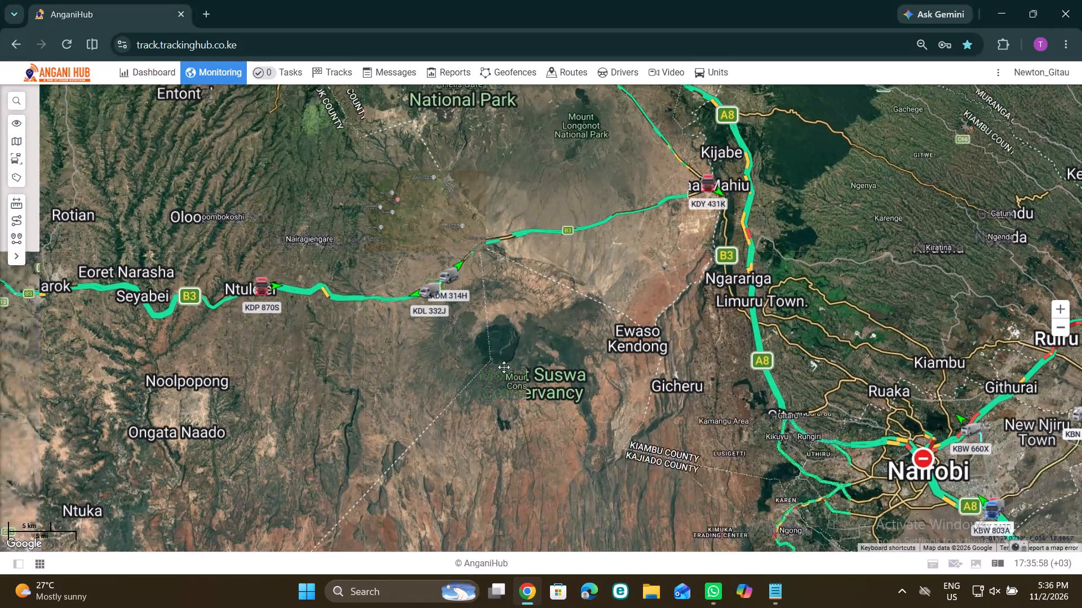
{"action": "left_click_drag", "start_coordinate": [504, 367], "coordinate": [540, 386]}
{"action": "scroll", "coordinate": [501, 325], "scroll_direction": "up", "scroll_amount": 5}
{"action": "left_click_drag", "start_coordinate": [545, 400], "coordinate": [560, 377]}
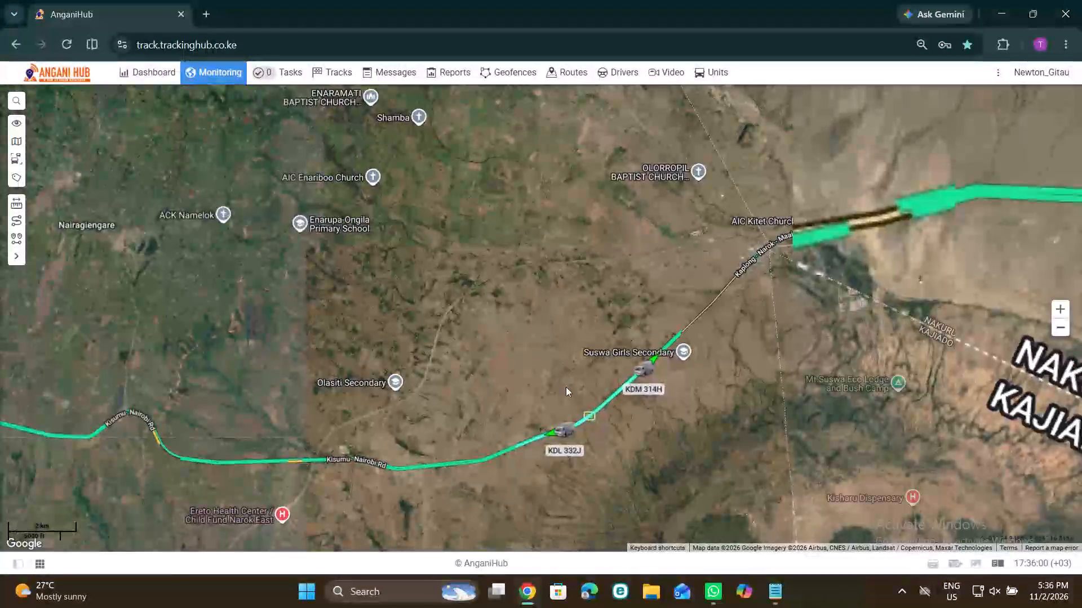
{"action": "key", "text": "alt+Tab"}
{"action": "key", "text": "alt+Tab"}
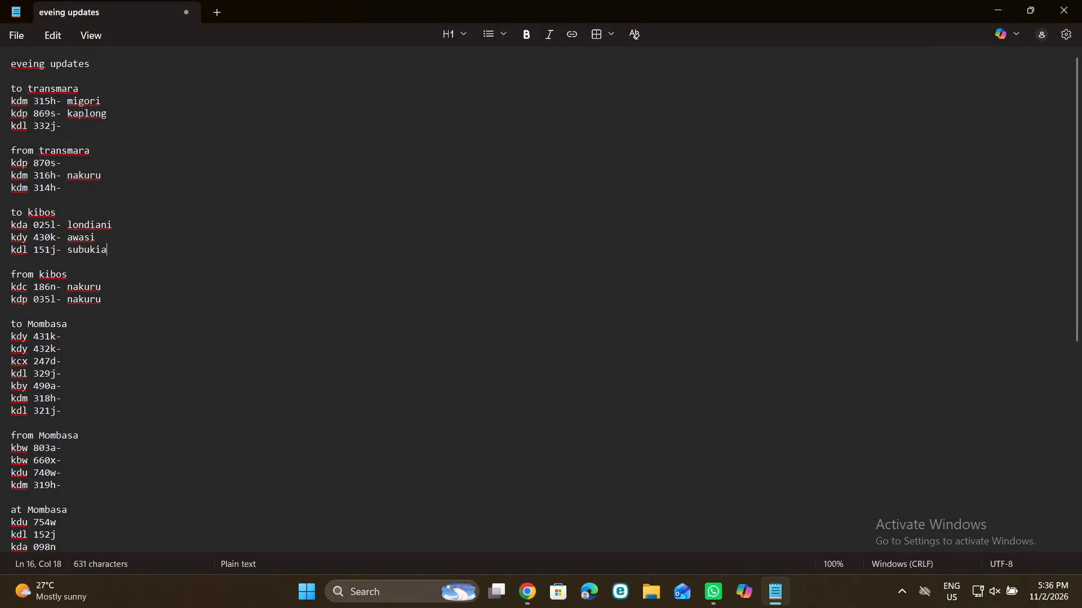
{"action": "left_click", "coordinate": [88, 163]}
{"action": "key", "text": "space"}
{"action": "type", "text": "suswa"}
{"action": "key", "text": "alt+Tab"}
{"action": "left_click_drag", "start_coordinate": [168, 236], "coordinate": [329, 184]}
{"action": "scroll", "coordinate": [411, 251], "scroll_direction": "down", "scroll_amount": 2}
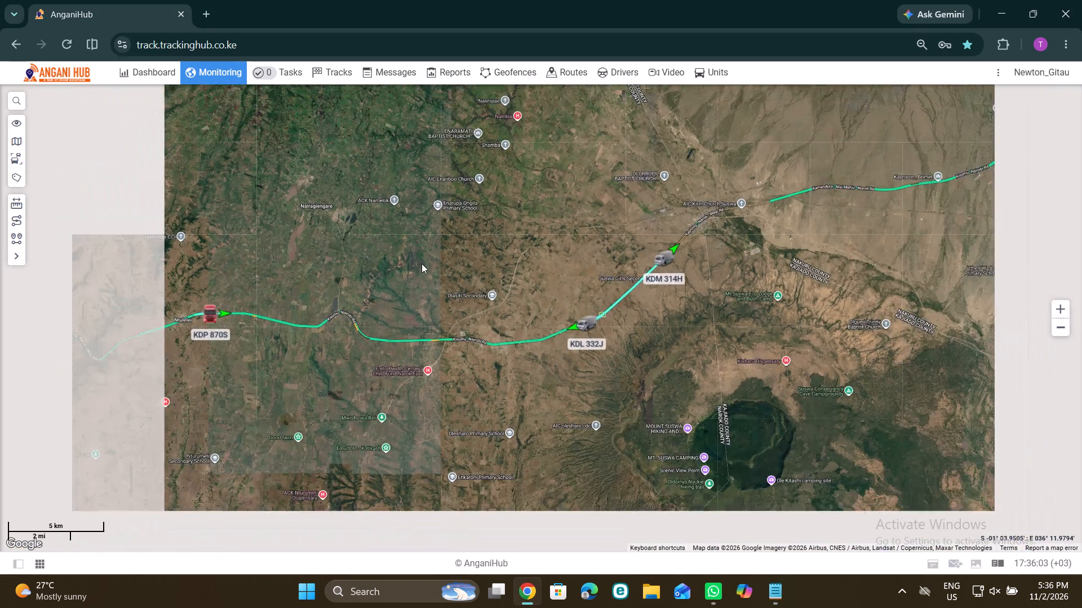
{"action": "scroll", "coordinate": [462, 315], "scroll_direction": "up", "scroll_amount": 2}
{"action": "scroll", "coordinate": [551, 319], "scroll_direction": "down", "scroll_amount": 3}
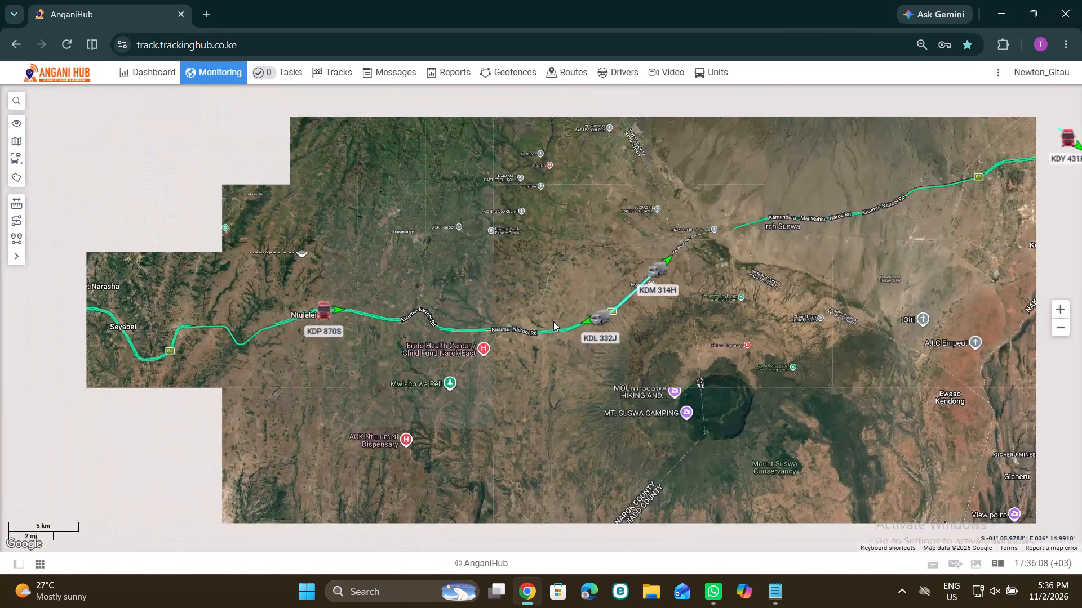
{"action": "scroll", "coordinate": [575, 320], "scroll_direction": "up", "scroll_amount": 6}
{"action": "left_click", "coordinate": [599, 315]}
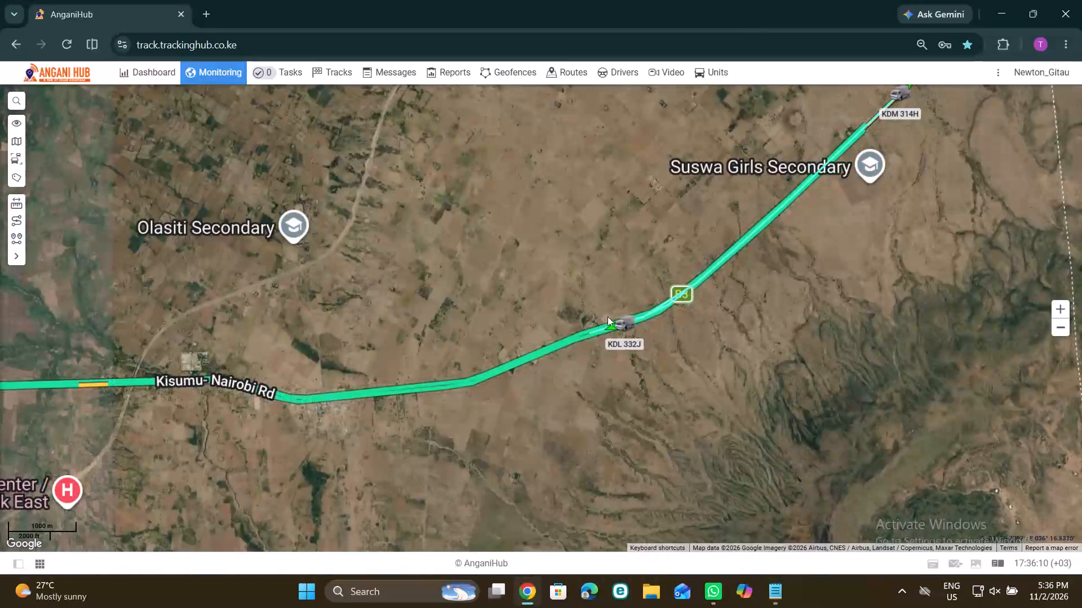
{"action": "left_click", "coordinate": [619, 319]}
{"action": "key", "text": "shift+super+s"}
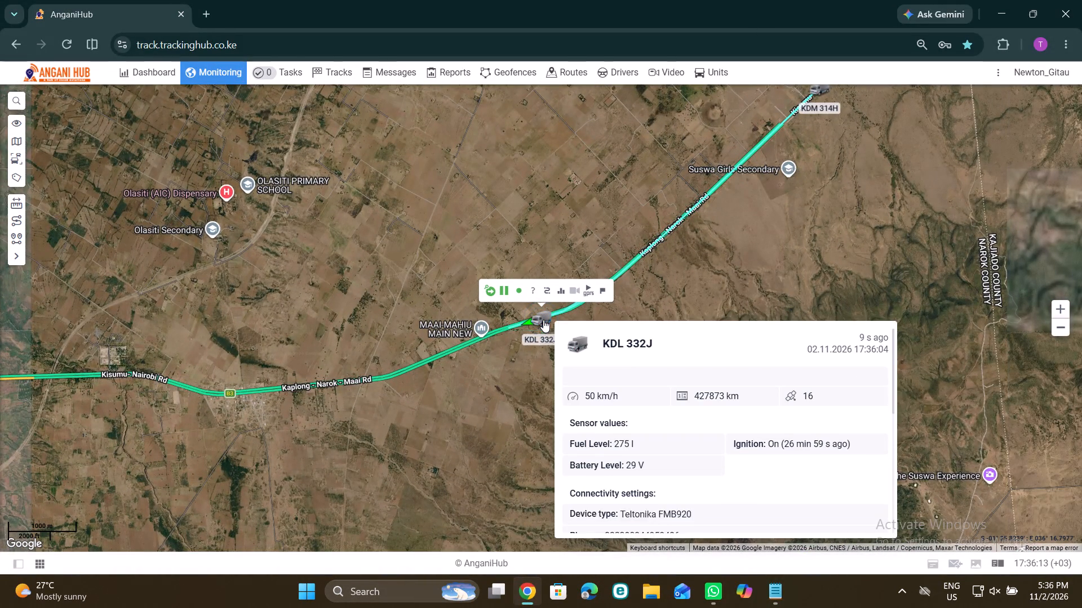
{"action": "triple_click", "coordinate": [645, 335]}
{"action": "triple_click", "coordinate": [645, 335]}
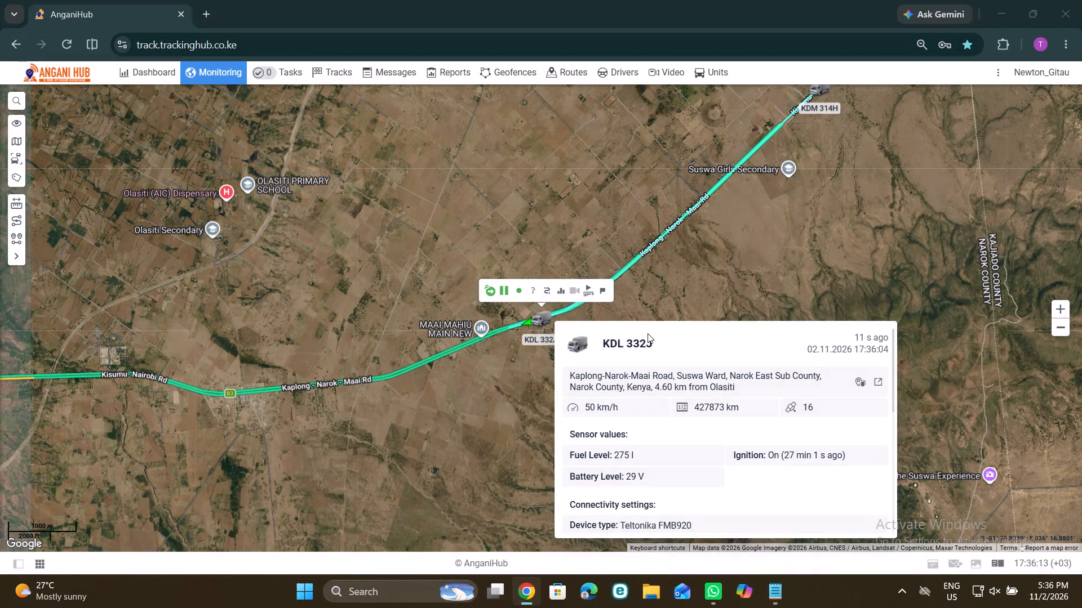
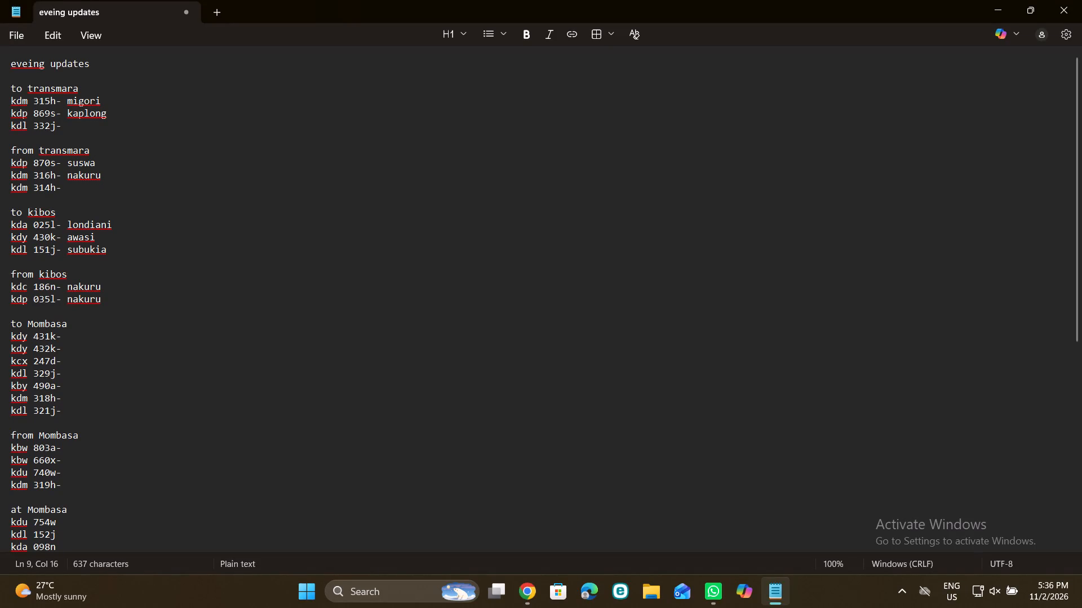
{"action": "scroll", "coordinate": [78, 223], "scroll_direction": "up", "scroll_amount": 2}
{"action": "left_click", "coordinate": [87, 126]}
{"action": "key", "text": "space"}
{"action": "type", "text": "ntull"}
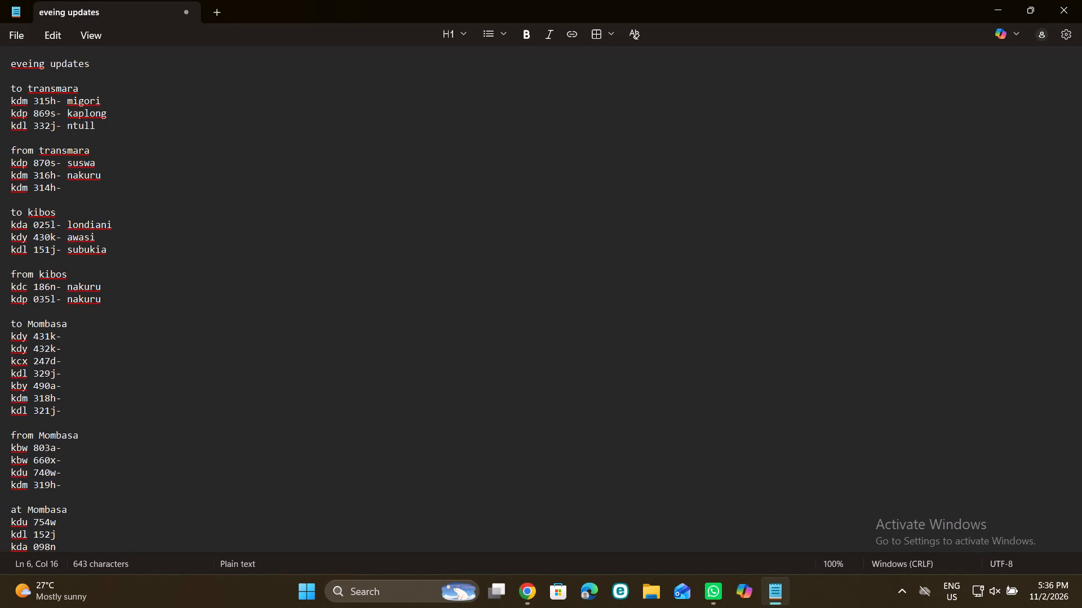
{"action": "key", "text": "BackSpace"}
{"action": "type", "text": "elel"}
{"action": "key", "text": "BackSpace"}
{"action": "key", "text": "i"}
Switch to the tracking map in Chrome and examine the truck positions along the road between Narok and Nairobi.
{"action": "key", "text": "alt+Tab"}
{"action": "key", "text": "alt+Tab"}
{"action": "scroll", "coordinate": [143, 203], "scroll_direction": "down", "scroll_amount": 1}
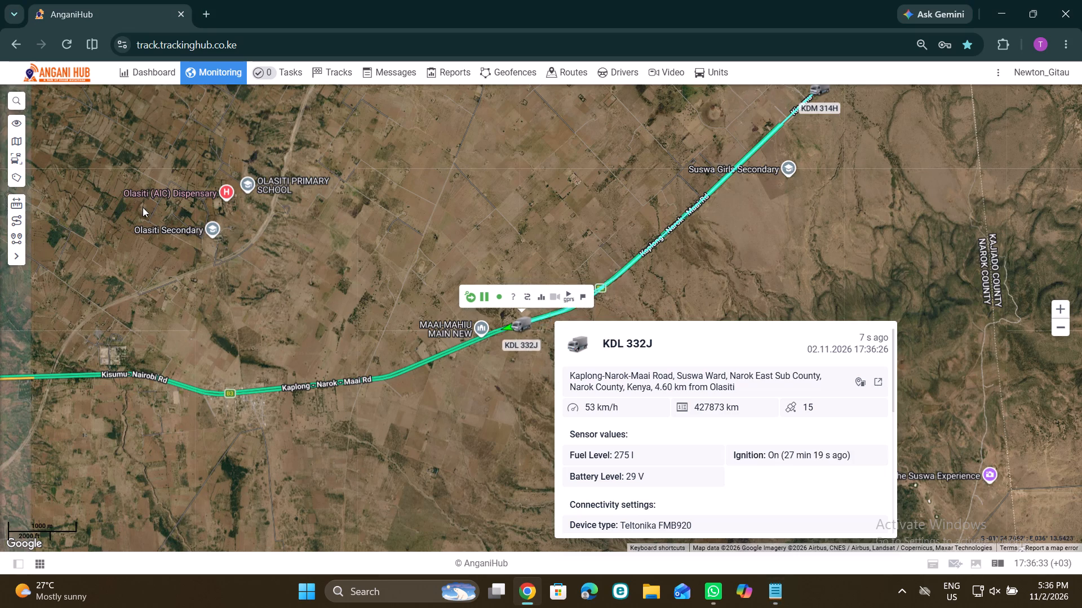
{"action": "scroll", "coordinate": [143, 207], "scroll_direction": "down", "scroll_amount": 5}
{"action": "left_click_drag", "start_coordinate": [171, 227], "coordinate": [162, 313]}
{"action": "left_click_drag", "start_coordinate": [177, 259], "coordinate": [294, 319]}
{"action": "scroll", "coordinate": [219, 356], "scroll_direction": "up", "scroll_amount": 2}
{"action": "left_click_drag", "start_coordinate": [207, 359], "coordinate": [293, 325]}
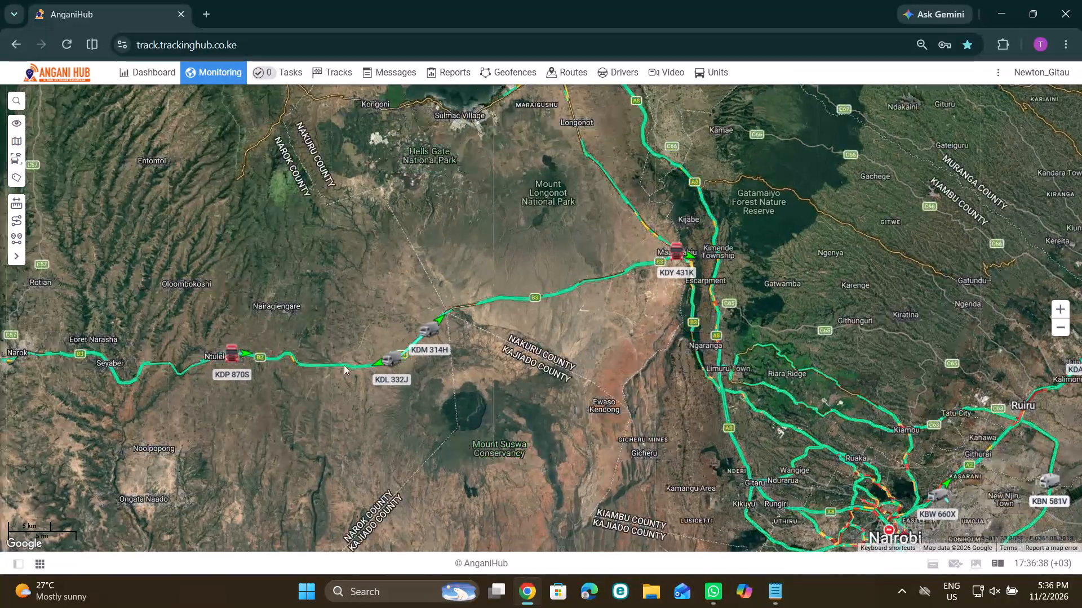
{"action": "scroll", "coordinate": [406, 370], "scroll_direction": "up", "scroll_amount": 2}
{"action": "scroll", "coordinate": [425, 316], "scroll_direction": "up", "scroll_amount": 1}
{"action": "left_click_drag", "start_coordinate": [425, 316], "coordinate": [392, 354]}
{"action": "scroll", "coordinate": [449, 300], "scroll_direction": "up", "scroll_amount": 2}
{"action": "left_click_drag", "start_coordinate": [433, 341], "coordinate": [432, 348]}
{"action": "scroll", "coordinate": [437, 339], "scroll_direction": "up", "scroll_amount": 3}
{"action": "left_click_drag", "start_coordinate": [429, 341], "coordinate": [435, 354]}
{"action": "left_click", "coordinate": [369, 286]}
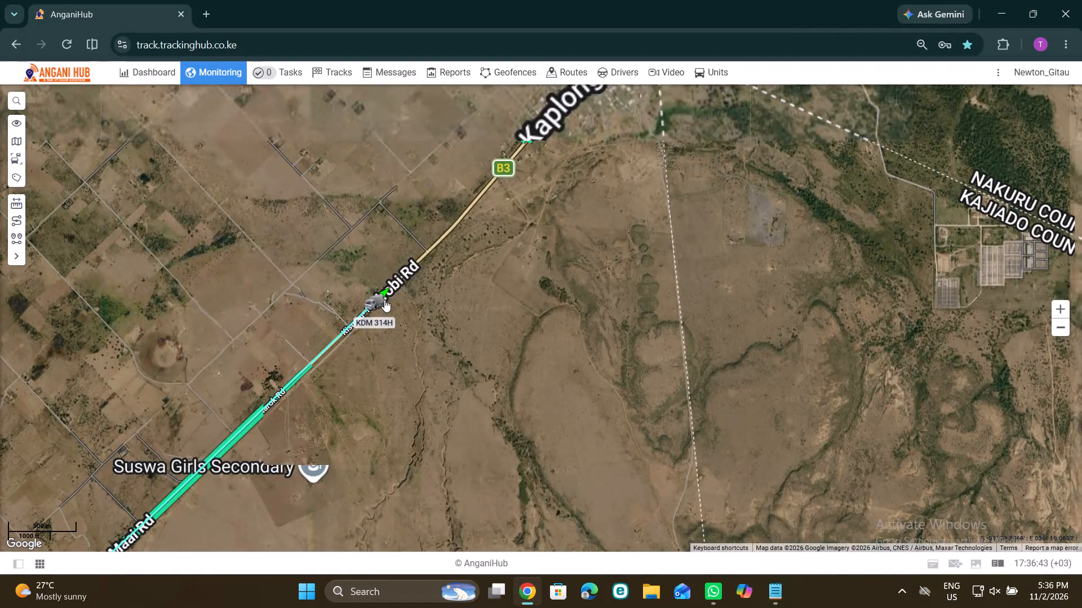
{"action": "left_click", "coordinate": [386, 304]}
{"action": "left_click", "coordinate": [387, 324]}
{"action": "left_click", "coordinate": [379, 298]}
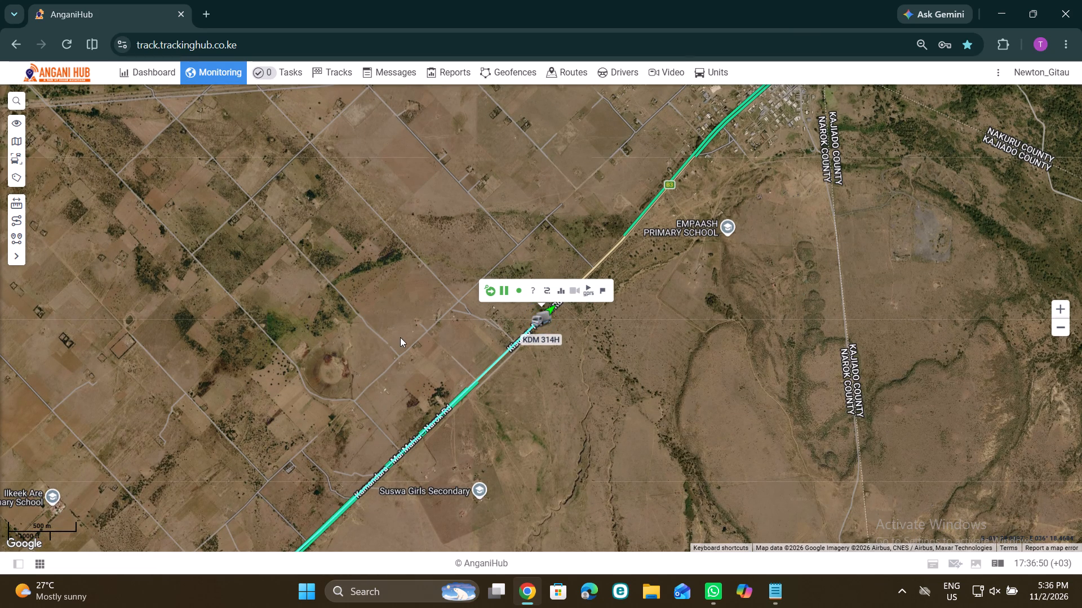
{"action": "scroll", "coordinate": [404, 337], "scroll_direction": "down", "scroll_amount": 2}
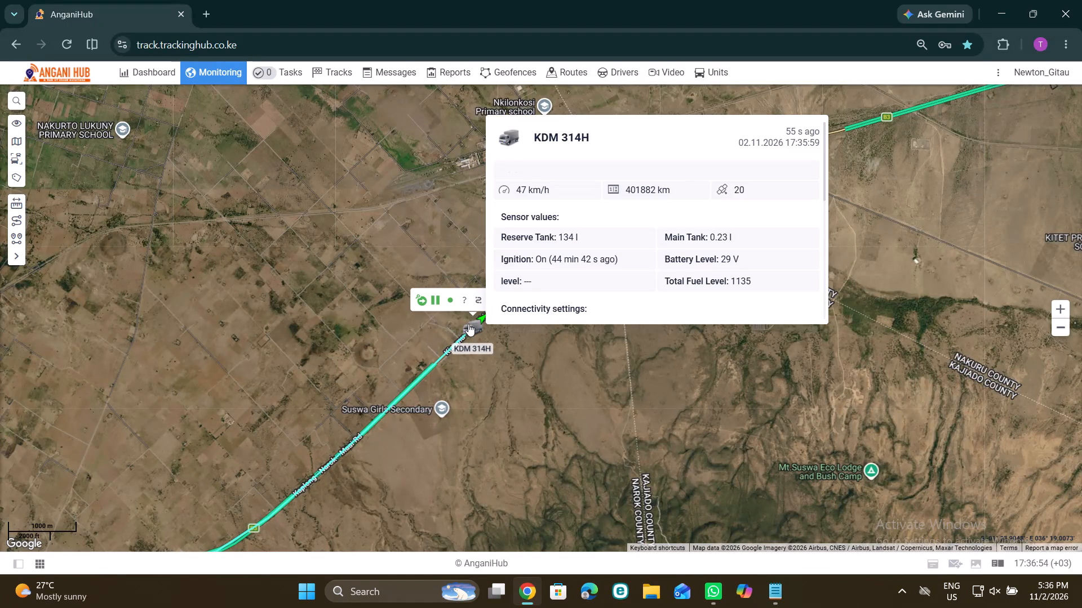
{"action": "key", "text": "shift+super+s"}
{"action": "left_click", "coordinate": [560, 259]}
{"action": "triple_click", "coordinate": [560, 259]}
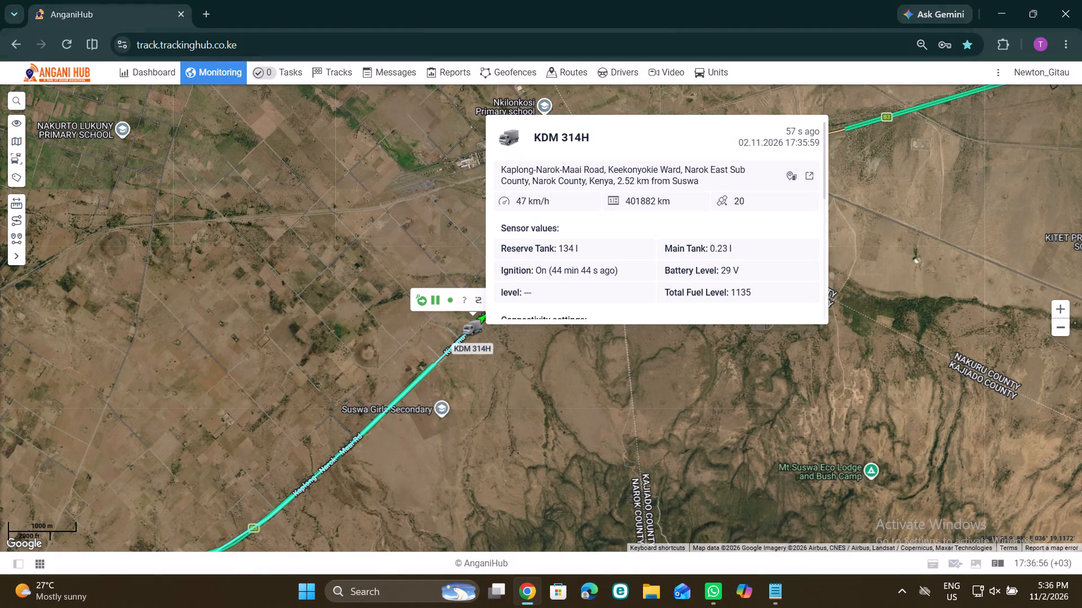
Switch to the evening updates note in Notepad.
{"action": "key", "text": "alt+Tab"}
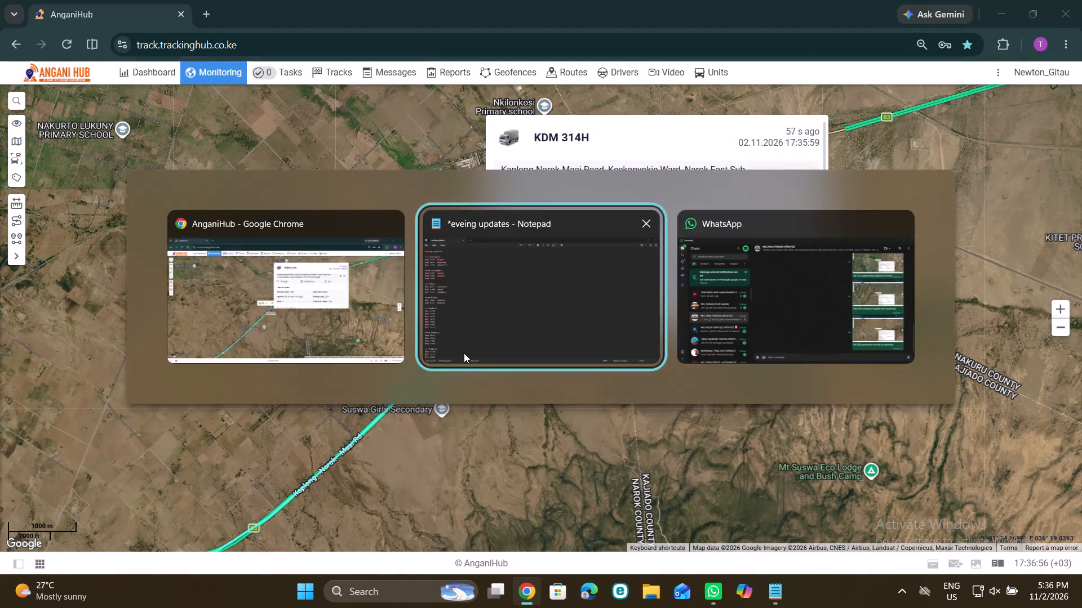
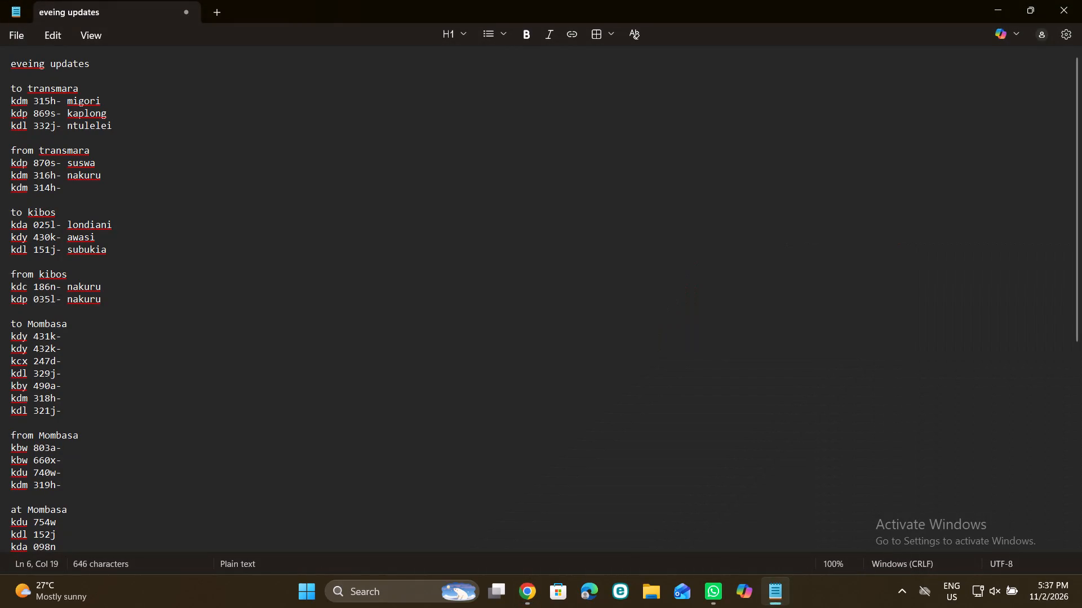
{"action": "left_click", "coordinate": [90, 196]}
{"action": "left_click", "coordinate": [95, 189]}
{"action": "key", "text": "space"}
{"action": "type", "text": "maai mahiu"}
{"action": "key", "text": "alt+Tab"}
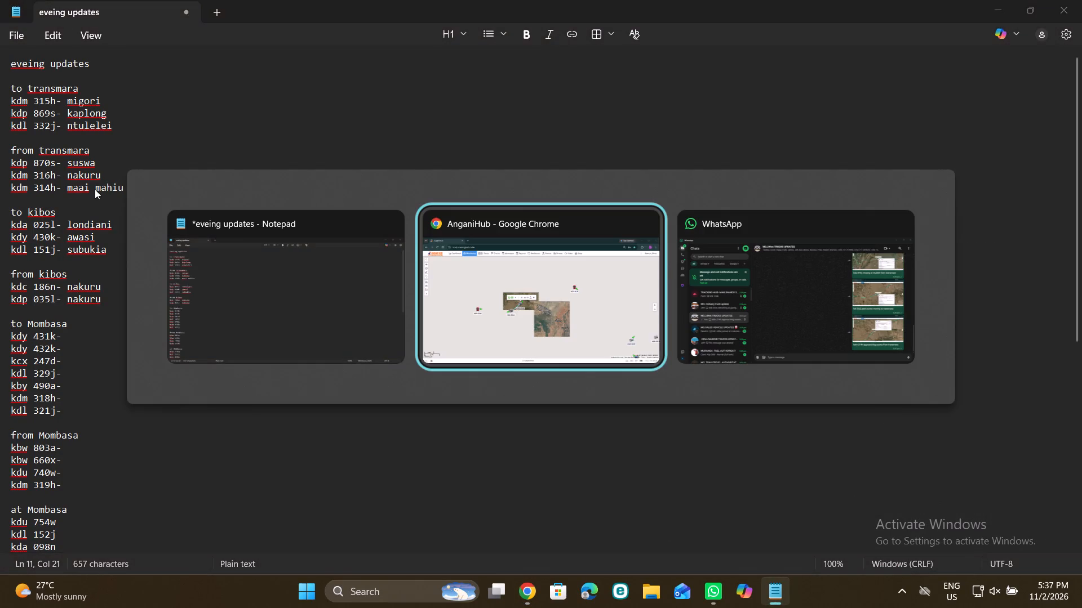
{"action": "left_click_drag", "start_coordinate": [324, 219], "coordinate": [322, 225]}
{"action": "left_click_drag", "start_coordinate": [428, 245], "coordinate": [418, 284]}
{"action": "left_click_drag", "start_coordinate": [519, 311], "coordinate": [463, 375]}
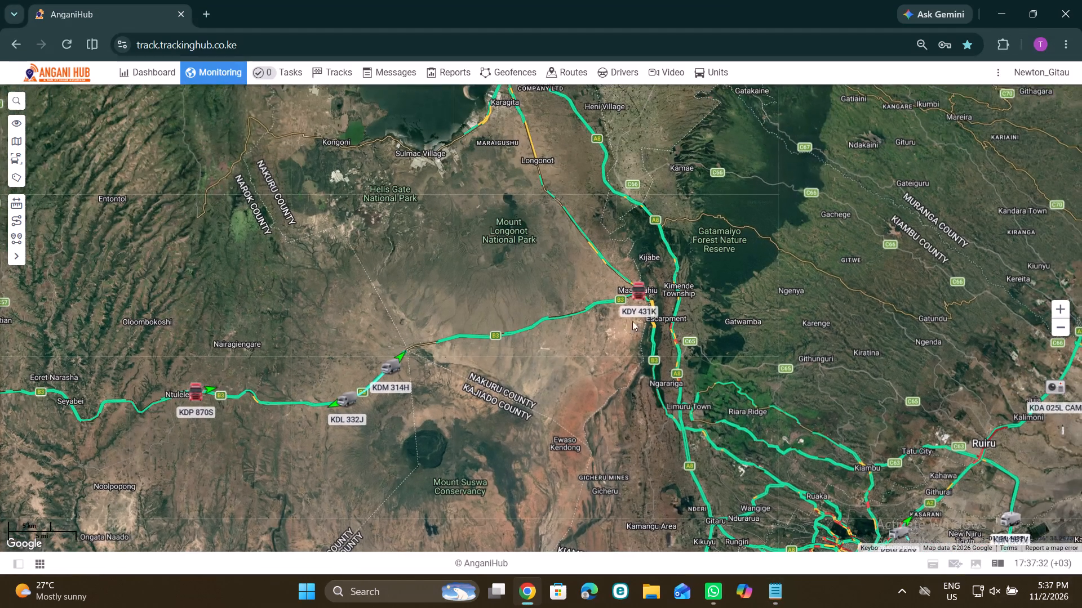
{"action": "left_click_drag", "start_coordinate": [637, 310], "coordinate": [562, 390]}
{"action": "scroll", "coordinate": [571, 383], "scroll_direction": "up", "scroll_amount": 2}
{"action": "scroll", "coordinate": [539, 347], "scroll_direction": "up", "scroll_amount": 3}
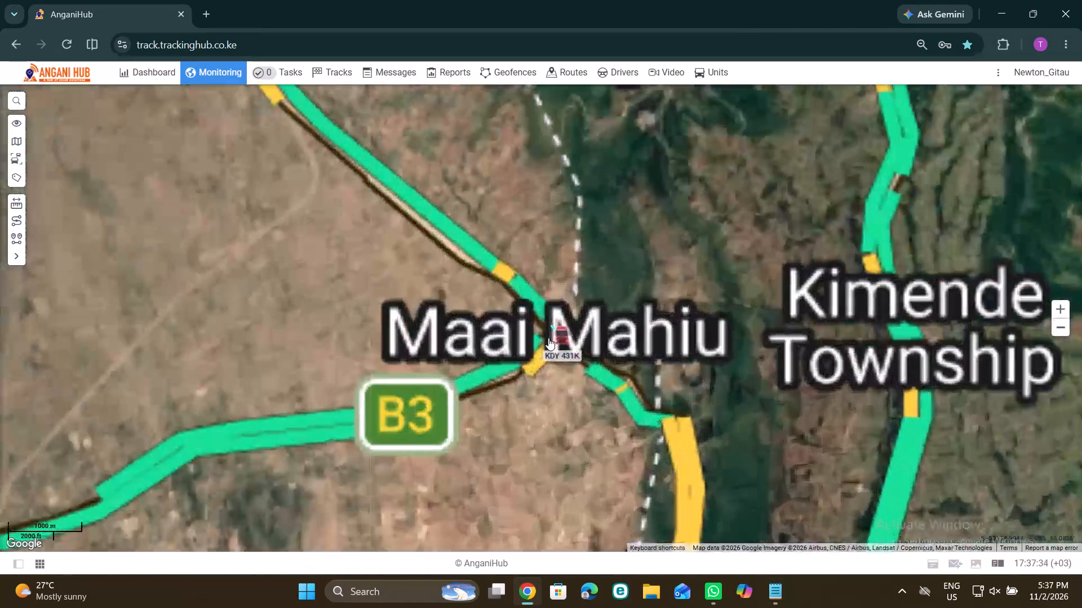
{"action": "scroll", "coordinate": [548, 338], "scroll_direction": "up", "scroll_amount": 2}
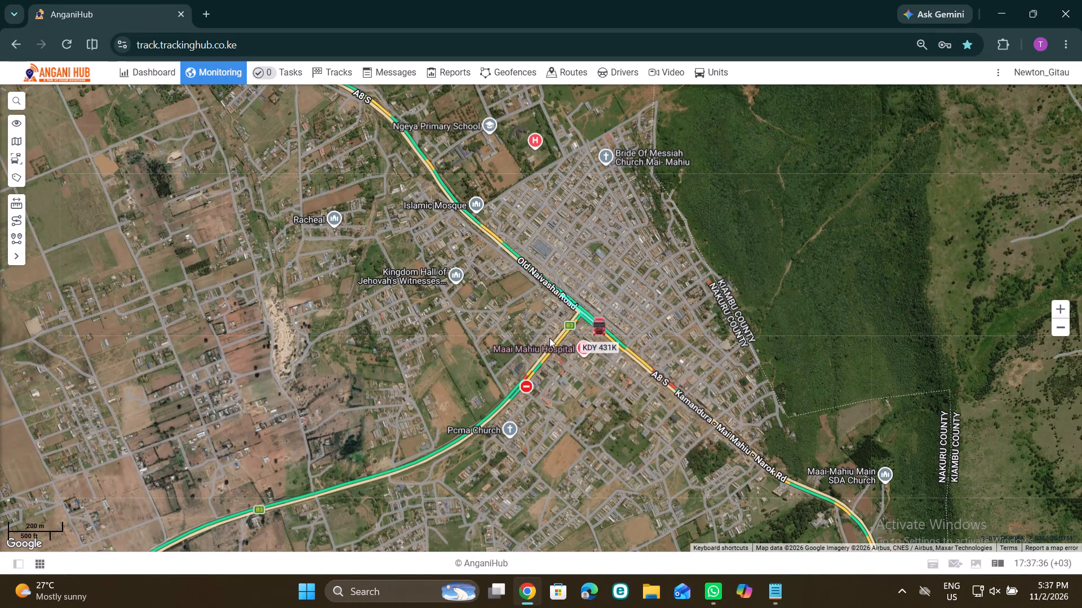
{"action": "left_click", "coordinate": [601, 323]}
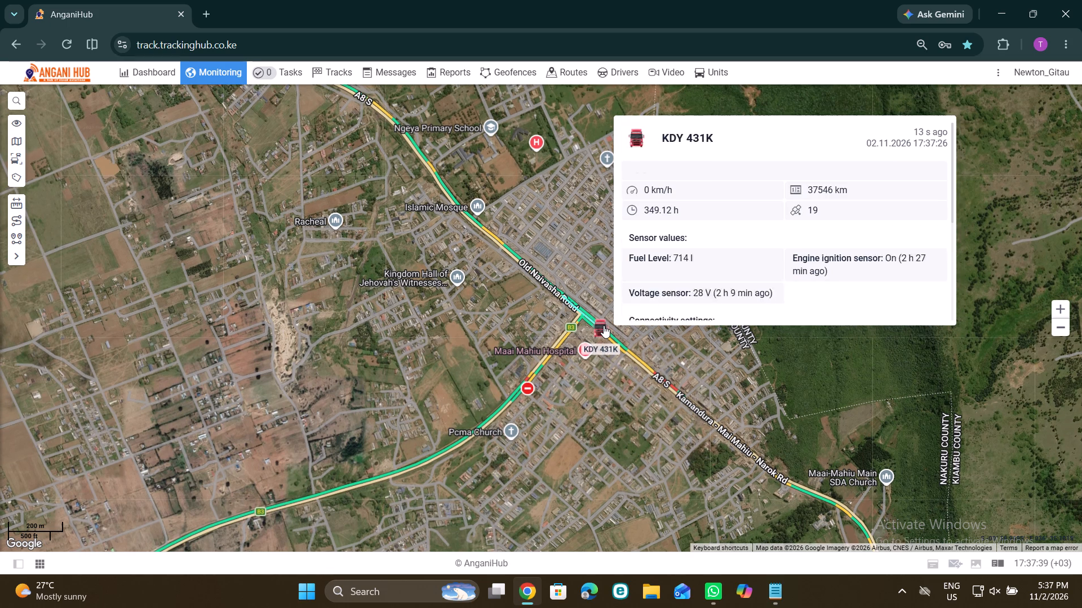
{"action": "left_click", "coordinate": [604, 325]}
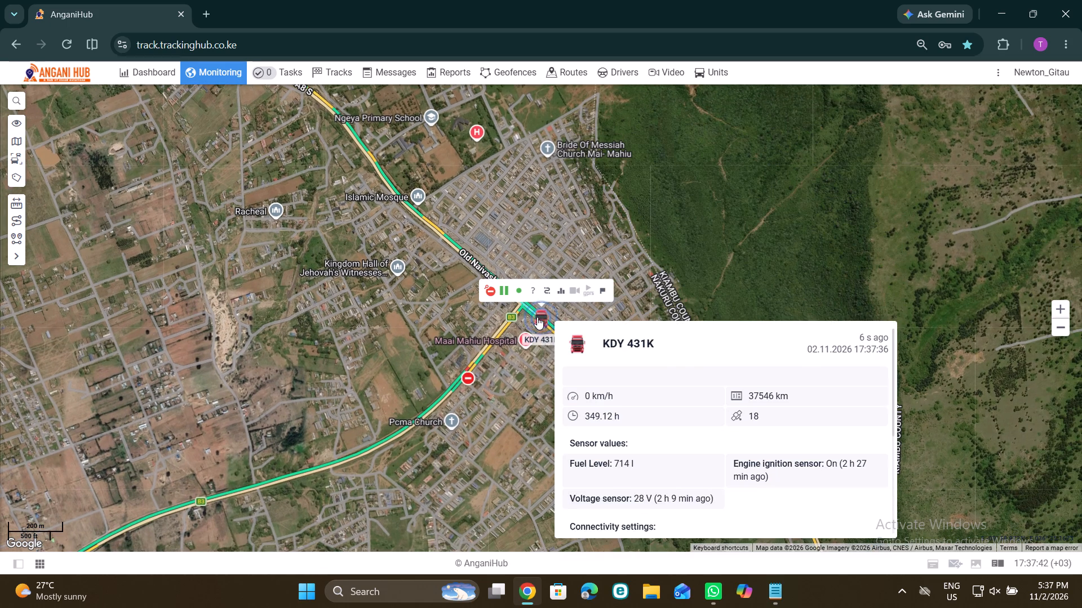
{"action": "key", "text": "shift+super+s"}
{"action": "triple_click", "coordinate": [719, 350]}
{"action": "double_click", "coordinate": [719, 350]}
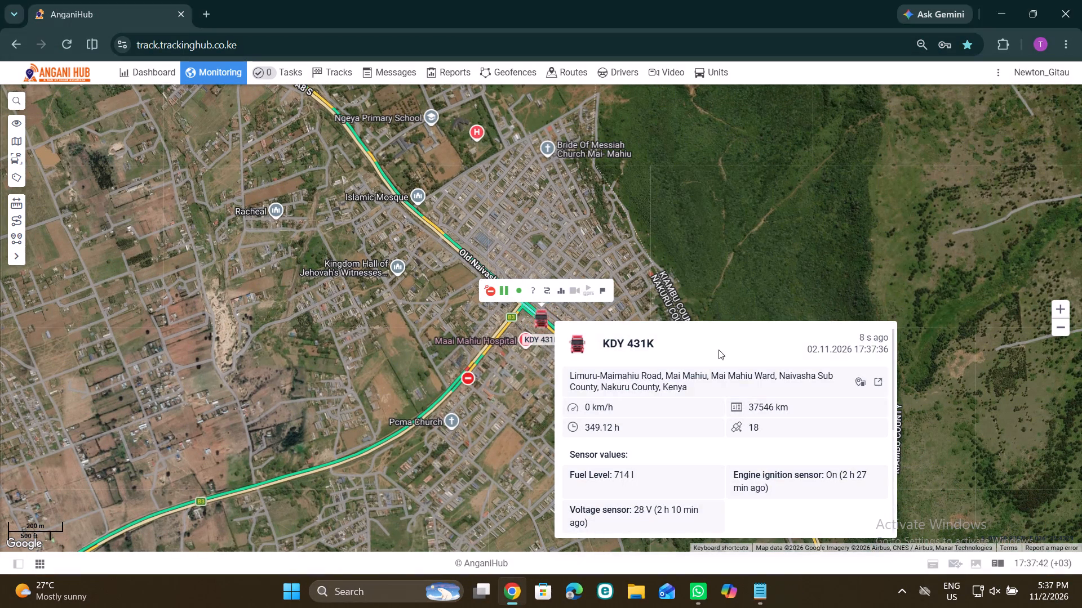
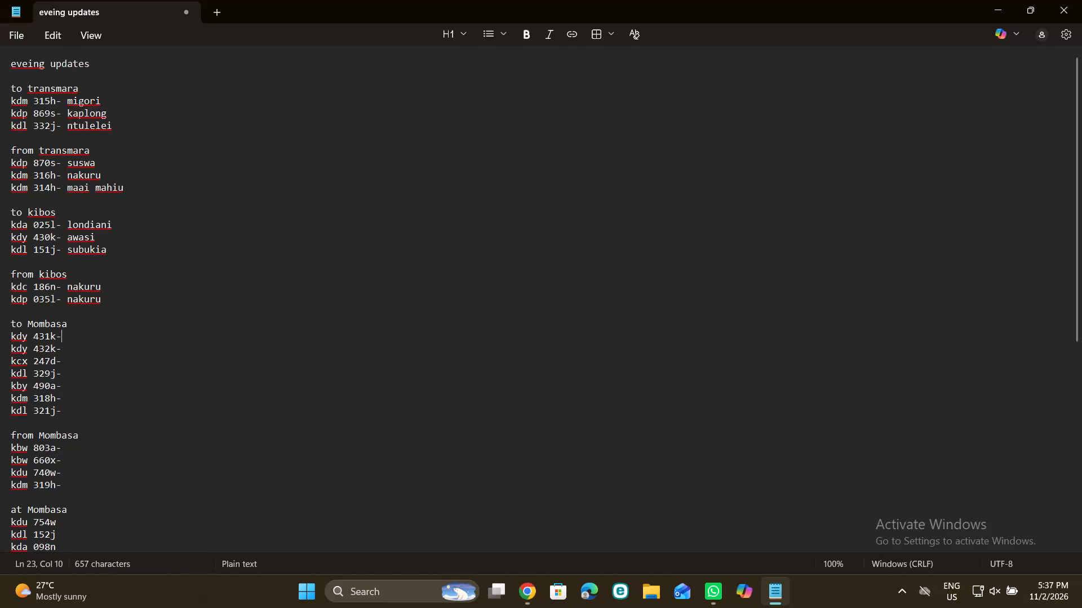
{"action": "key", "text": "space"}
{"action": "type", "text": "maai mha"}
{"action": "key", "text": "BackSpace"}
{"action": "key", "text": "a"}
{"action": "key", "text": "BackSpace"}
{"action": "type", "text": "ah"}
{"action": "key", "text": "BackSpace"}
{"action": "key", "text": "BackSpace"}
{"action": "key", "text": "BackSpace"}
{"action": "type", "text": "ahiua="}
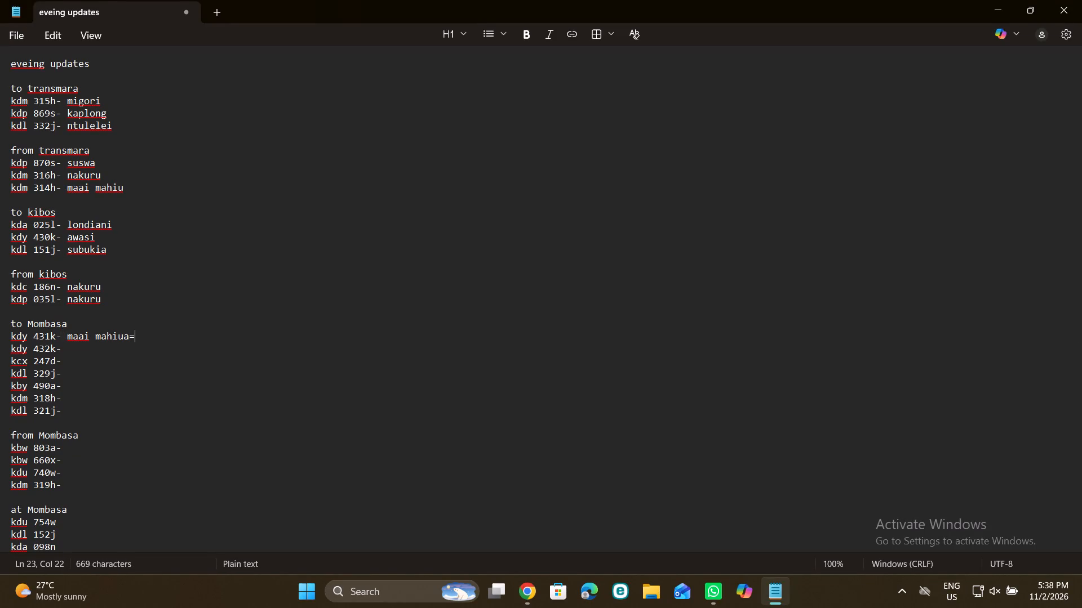
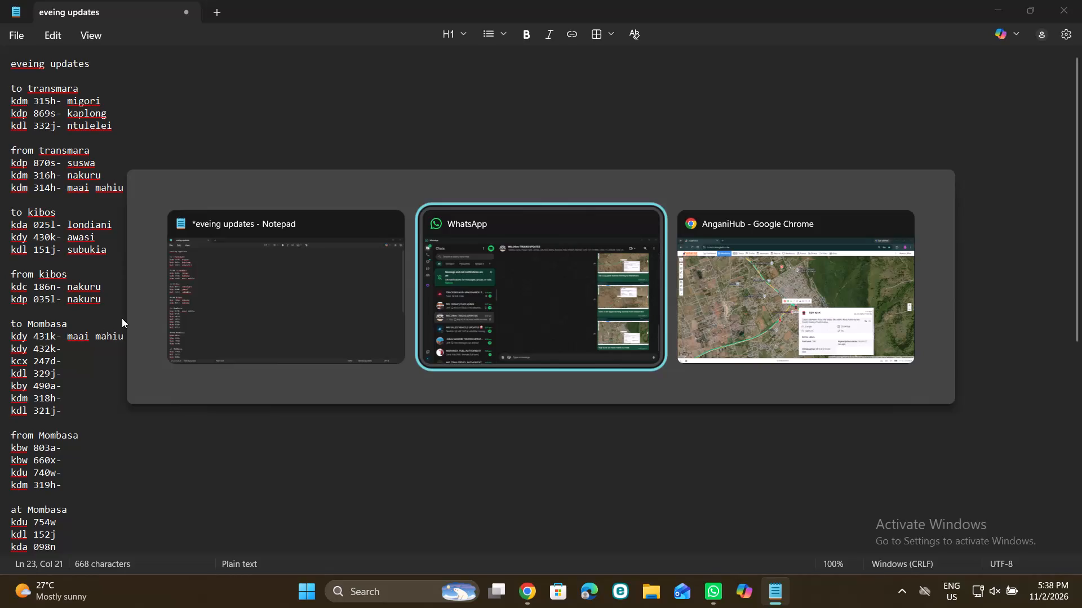
{"action": "key", "text": "alt+Tab"}
{"action": "scroll", "coordinate": [280, 282], "scroll_direction": "down", "scroll_amount": 8}
{"action": "scroll", "coordinate": [141, 272], "scroll_direction": "up", "scroll_amount": 1}
{"action": "scroll", "coordinate": [141, 272], "scroll_direction": "down", "scroll_amount": 2}
{"action": "scroll", "coordinate": [141, 272], "scroll_direction": "up", "scroll_amount": 1}
{"action": "left_click_drag", "start_coordinate": [141, 271], "coordinate": [148, 272]}
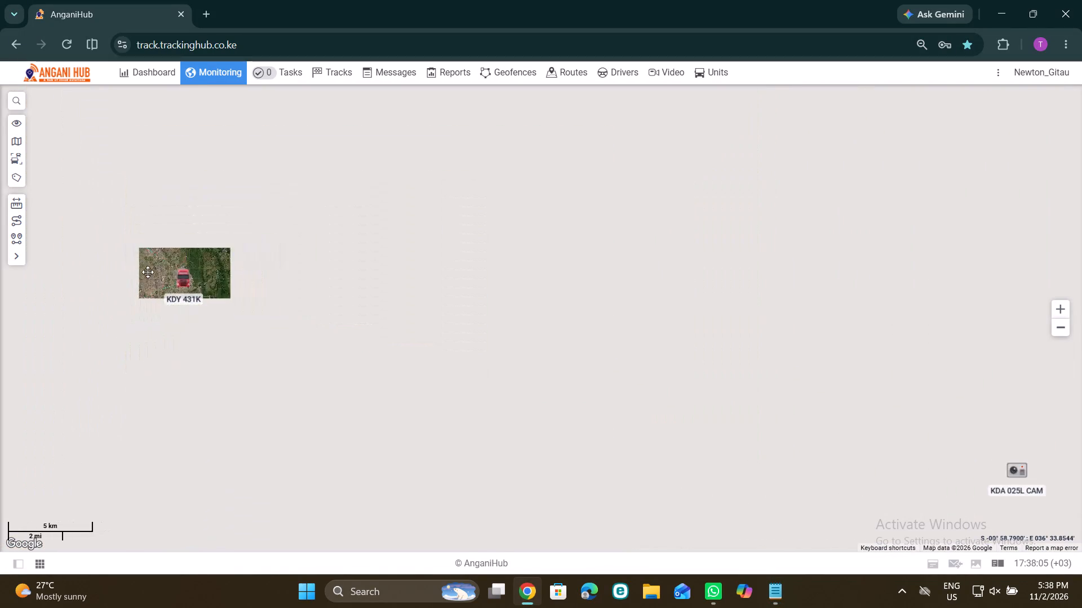
{"action": "left_click_drag", "start_coordinate": [148, 272], "coordinate": [180, 257]}
{"action": "scroll", "coordinate": [205, 249], "scroll_direction": "down", "scroll_amount": 5}
{"action": "left_click_drag", "start_coordinate": [331, 352], "coordinate": [345, 312]}
{"action": "left_click_drag", "start_coordinate": [380, 334], "coordinate": [399, 302]}
{"action": "left_click_drag", "start_coordinate": [403, 299], "coordinate": [414, 339]}
{"action": "scroll", "coordinate": [414, 324], "scroll_direction": "down", "scroll_amount": 3}
{"action": "left_click_drag", "start_coordinate": [418, 367], "coordinate": [416, 379]}
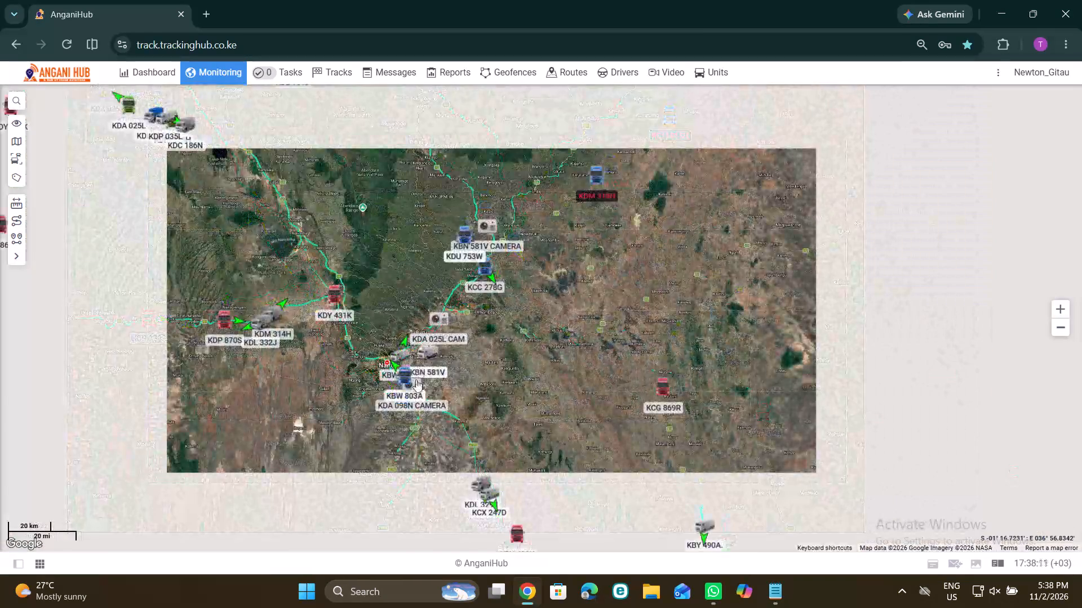
{"action": "left_click_drag", "start_coordinate": [416, 379], "coordinate": [400, 441]}
{"action": "left_click_drag", "start_coordinate": [413, 370], "coordinate": [459, 451]}
{"action": "left_click_drag", "start_coordinate": [463, 369], "coordinate": [451, 424]}
{"action": "scroll", "coordinate": [594, 270], "scroll_direction": "up", "scroll_amount": 3}
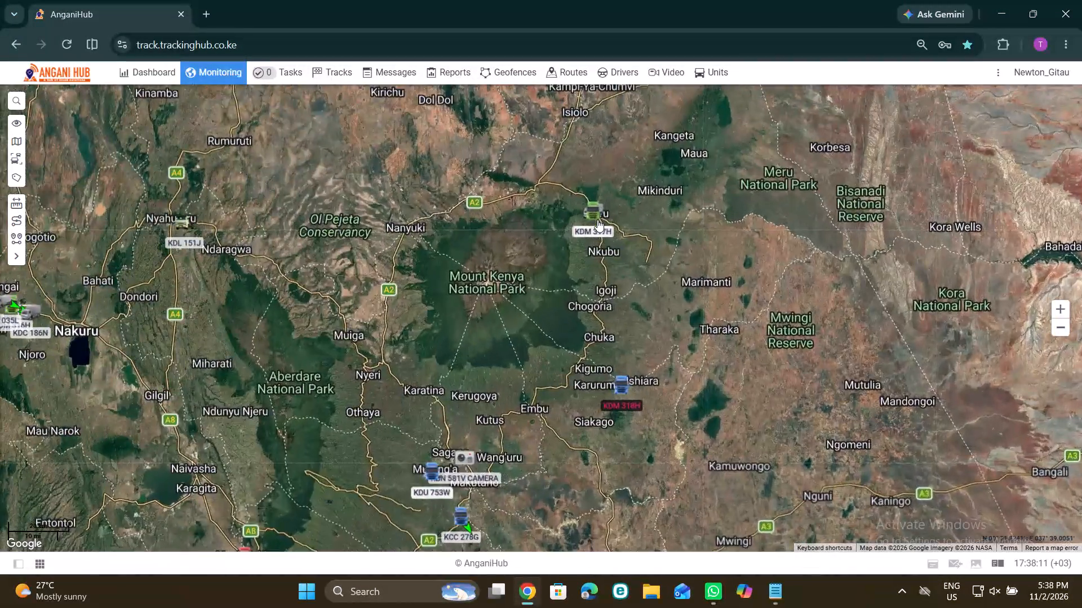
{"action": "scroll", "coordinate": [597, 220], "scroll_direction": "up", "scroll_amount": 5}
{"action": "scroll", "coordinate": [564, 327], "scroll_direction": "down", "scroll_amount": 5}
{"action": "scroll", "coordinate": [604, 301], "scroll_direction": "up", "scroll_amount": 3}
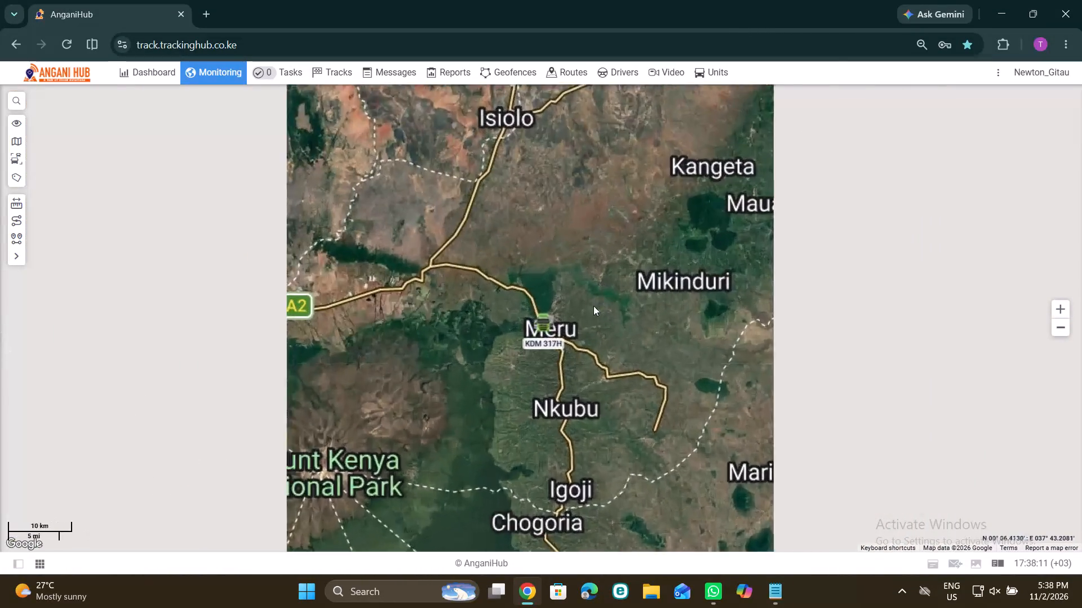
{"action": "scroll", "coordinate": [593, 306], "scroll_direction": "up", "scroll_amount": 15}
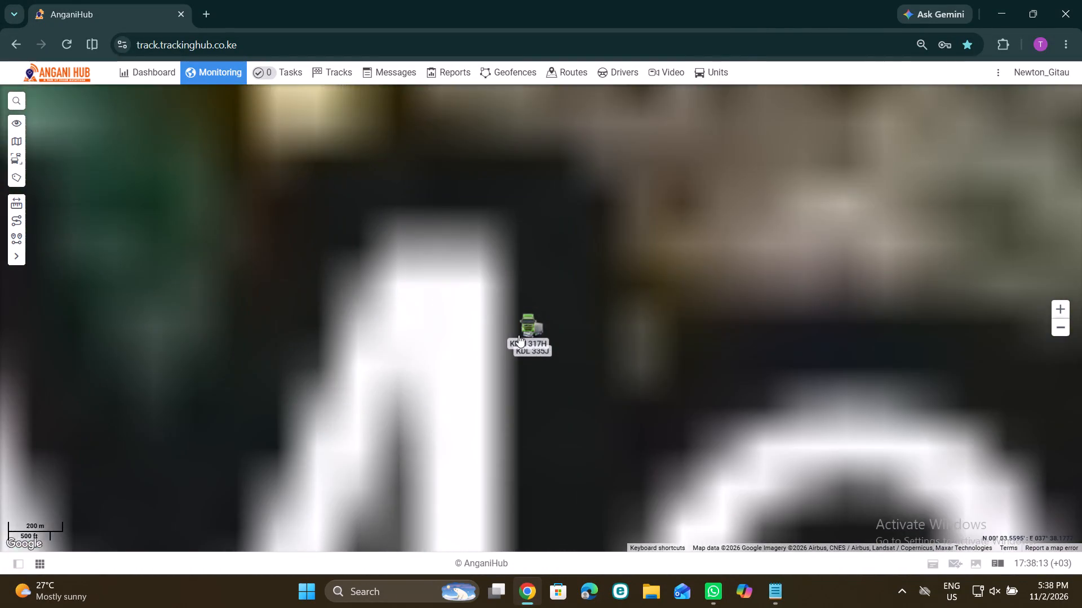
{"action": "scroll", "coordinate": [518, 335], "scroll_direction": "up", "scroll_amount": 2}
{"action": "left_click", "coordinate": [525, 311]}
{"action": "left_click", "coordinate": [557, 325]}
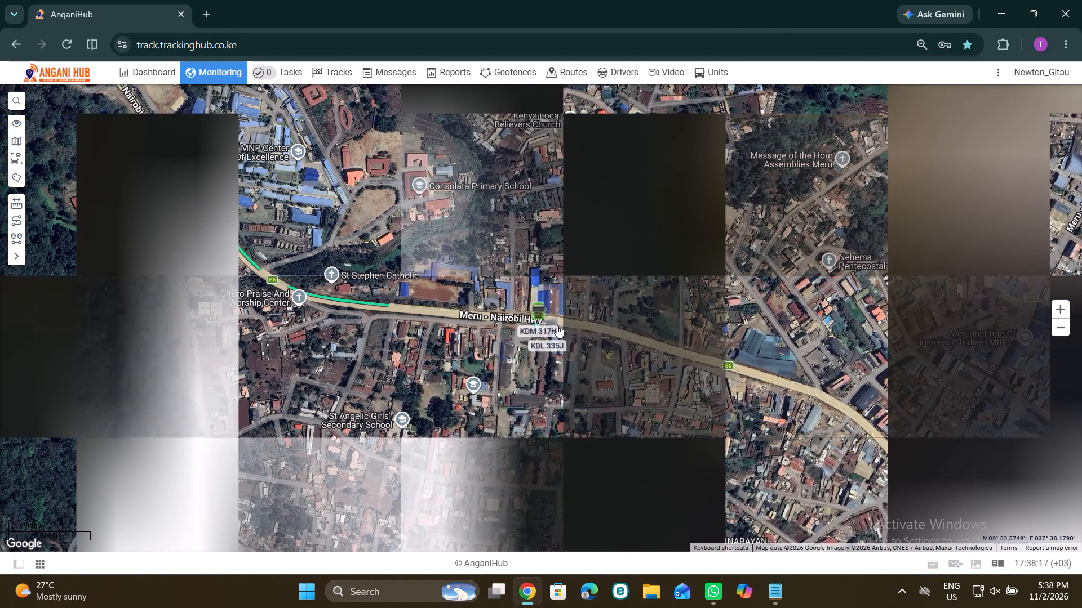
{"action": "scroll", "coordinate": [556, 328], "scroll_direction": "up", "scroll_amount": 2}
Examine the wider map around Meru and southward for other truck positions.
{"action": "scroll", "coordinate": [531, 348], "scroll_direction": "down", "scroll_amount": 14}
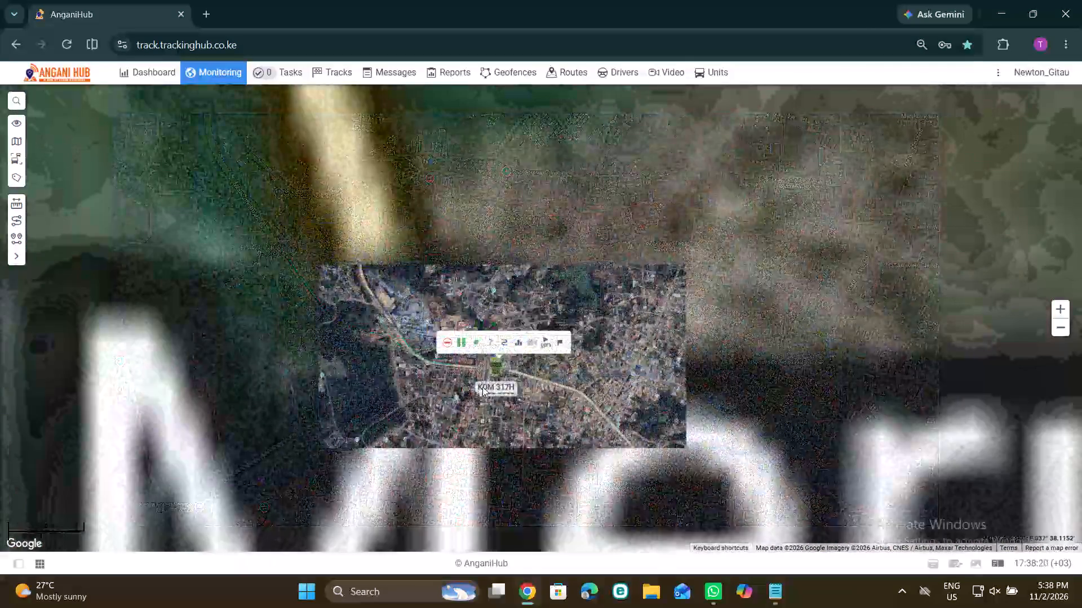
{"action": "scroll", "coordinate": [482, 387], "scroll_direction": "down", "scroll_amount": 2}
{"action": "left_click_drag", "start_coordinate": [501, 445], "coordinate": [501, 360]}
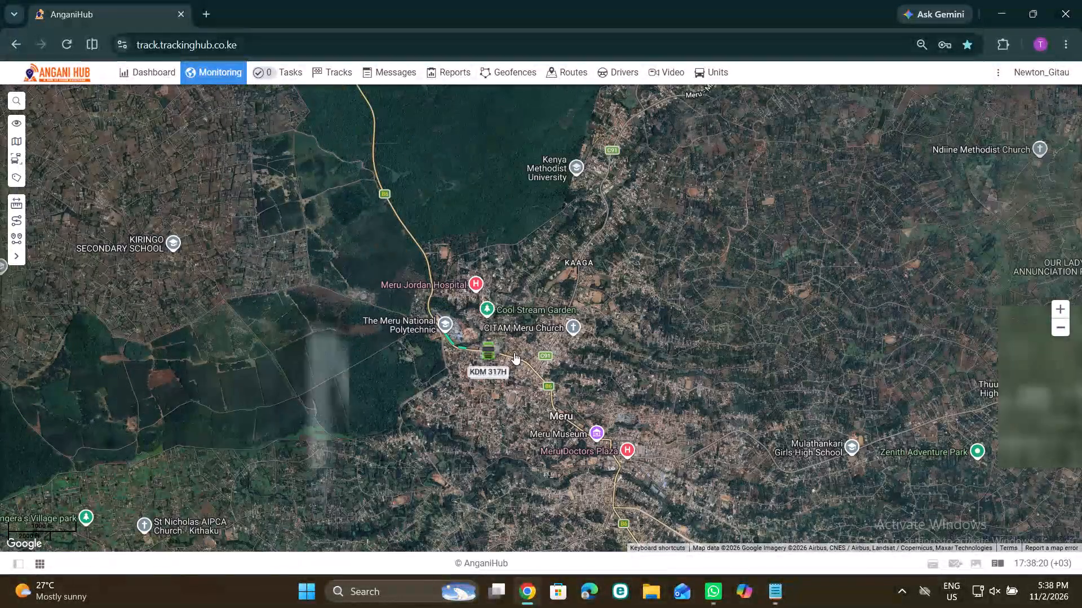
{"action": "left_click_drag", "start_coordinate": [485, 439], "coordinate": [451, 333]}
{"action": "scroll", "coordinate": [527, 390], "scroll_direction": "down", "scroll_amount": 3}
{"action": "left_click_drag", "start_coordinate": [548, 439], "coordinate": [545, 330]}
{"action": "scroll", "coordinate": [575, 390], "scroll_direction": "down", "scroll_amount": 3}
{"action": "left_click_drag", "start_coordinate": [561, 499], "coordinate": [550, 360]}
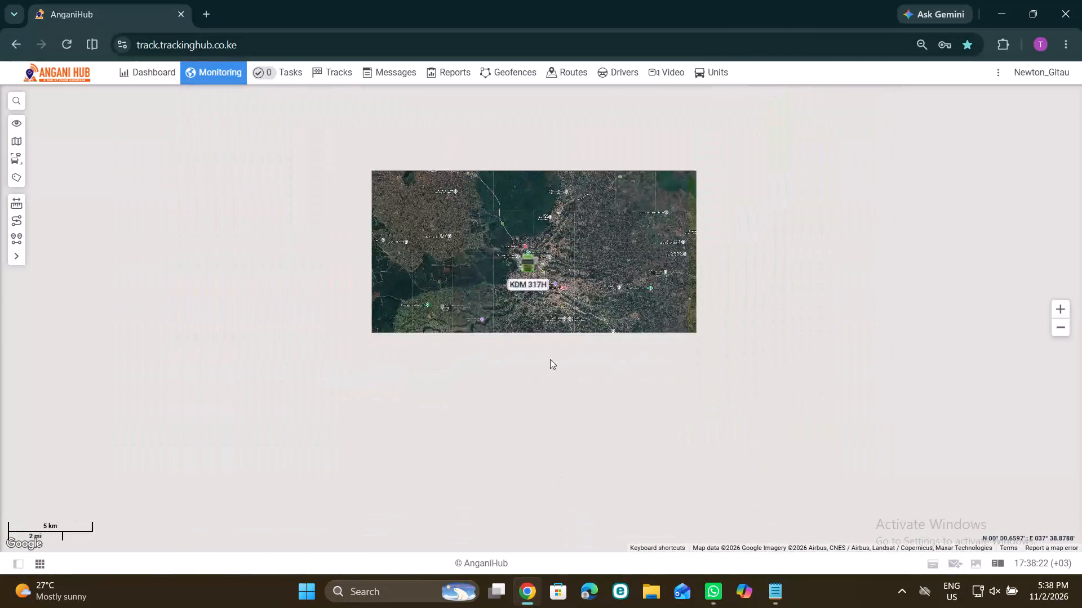
{"action": "left_click_drag", "start_coordinate": [562, 475], "coordinate": [534, 385]}
{"action": "scroll", "coordinate": [566, 428], "scroll_direction": "down", "scroll_amount": 1}
{"action": "left_click_drag", "start_coordinate": [570, 471], "coordinate": [534, 349]}
{"action": "left_click_drag", "start_coordinate": [597, 465], "coordinate": [489, 339]}
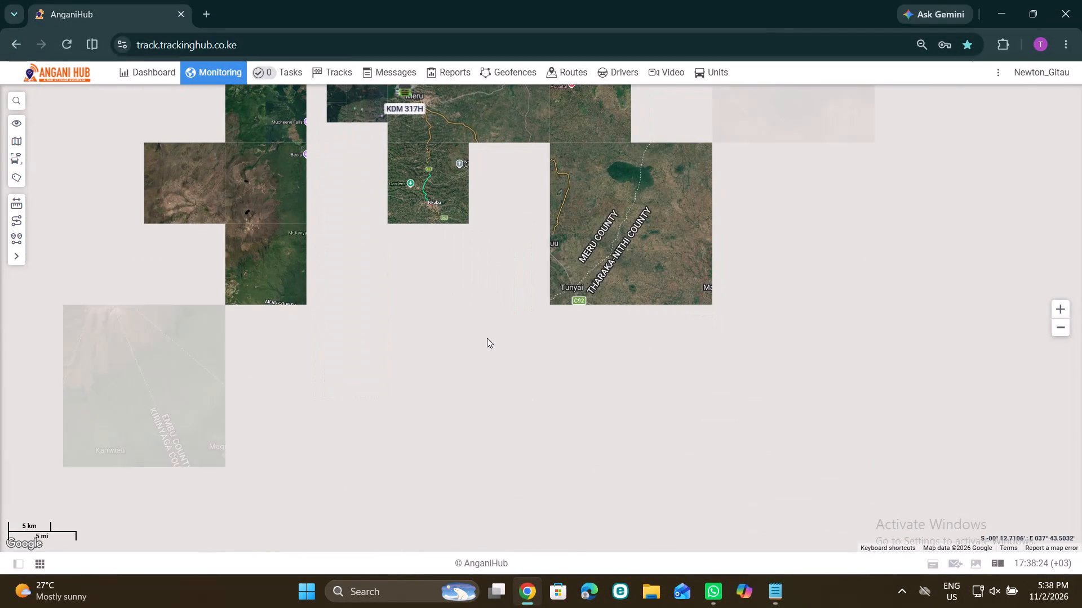
{"action": "left_click_drag", "start_coordinate": [465, 425], "coordinate": [498, 222]}
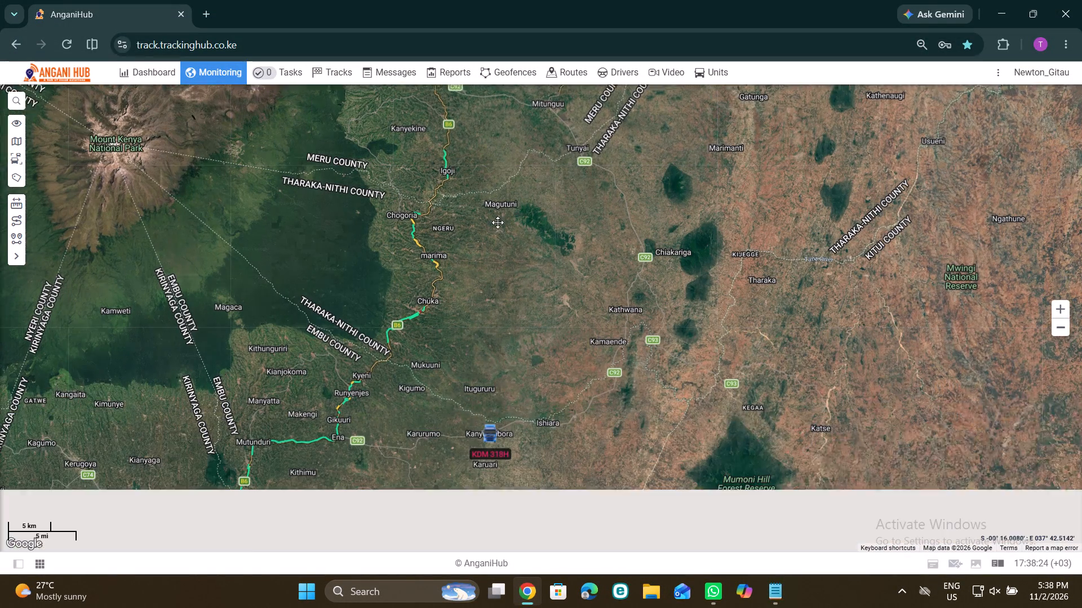
{"action": "left_click_drag", "start_coordinate": [498, 222], "coordinate": [494, 222]}
{"action": "scroll", "coordinate": [507, 341], "scroll_direction": "up", "scroll_amount": 6}
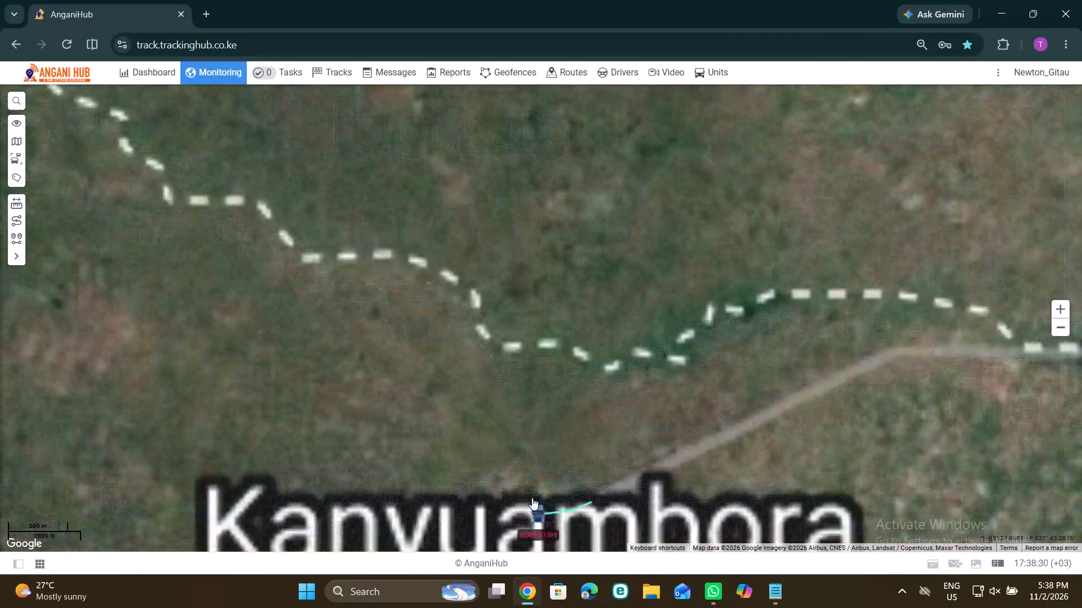
{"action": "left_click_drag", "start_coordinate": [532, 498], "coordinate": [535, 400]}
{"action": "scroll", "coordinate": [529, 474], "scroll_direction": "up", "scroll_amount": 1}
{"action": "left_click", "coordinate": [547, 427]}
{"action": "left_click", "coordinate": [557, 400]}
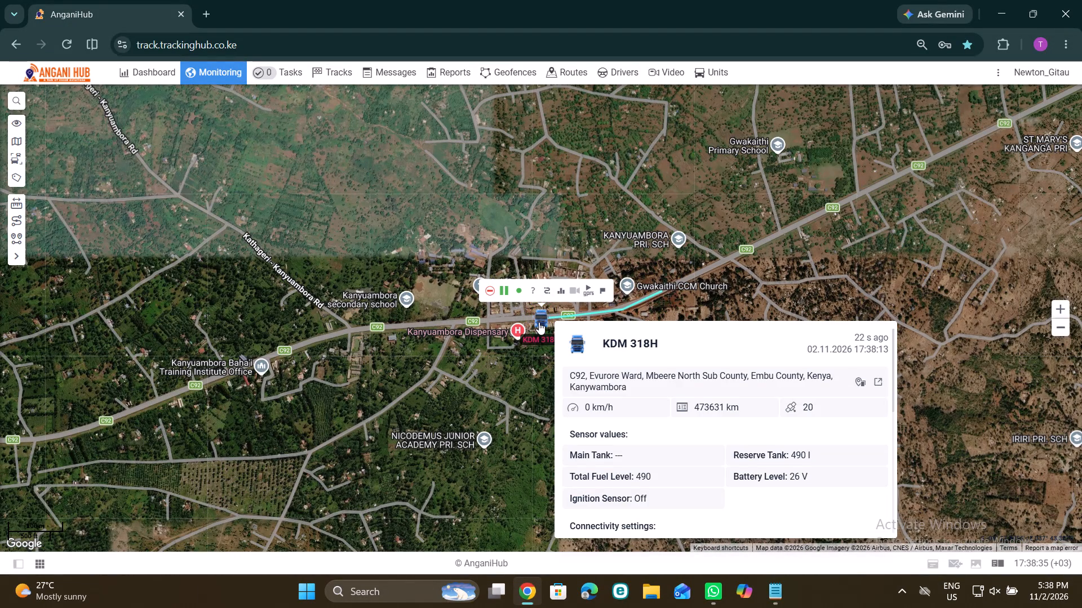
{"action": "key", "text": "shift+super+s"}
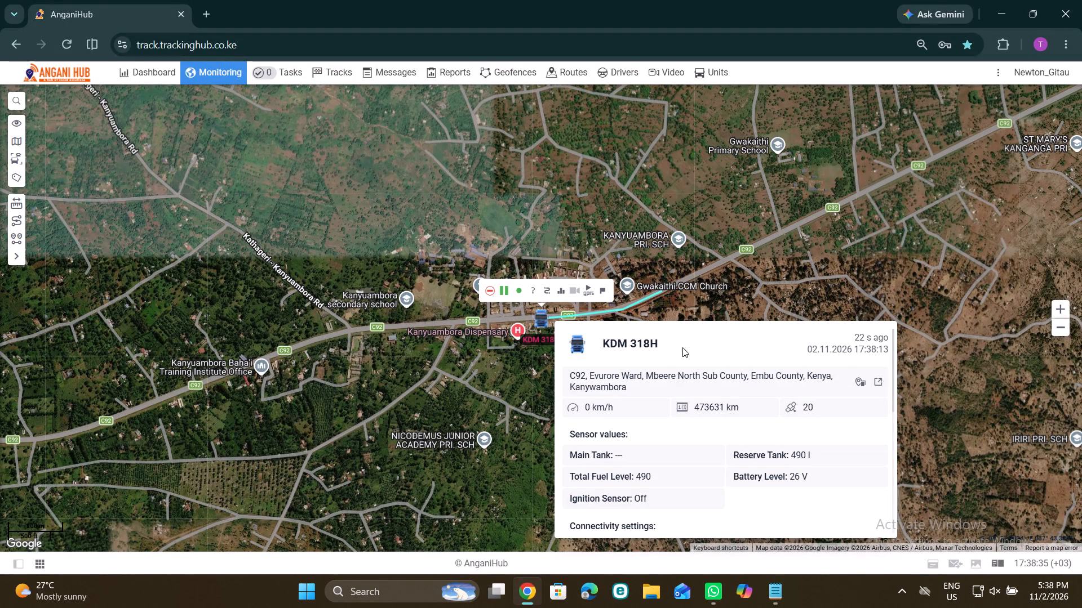
{"action": "triple_click", "coordinate": [682, 347]}
{"action": "left_click", "coordinate": [682, 347]}
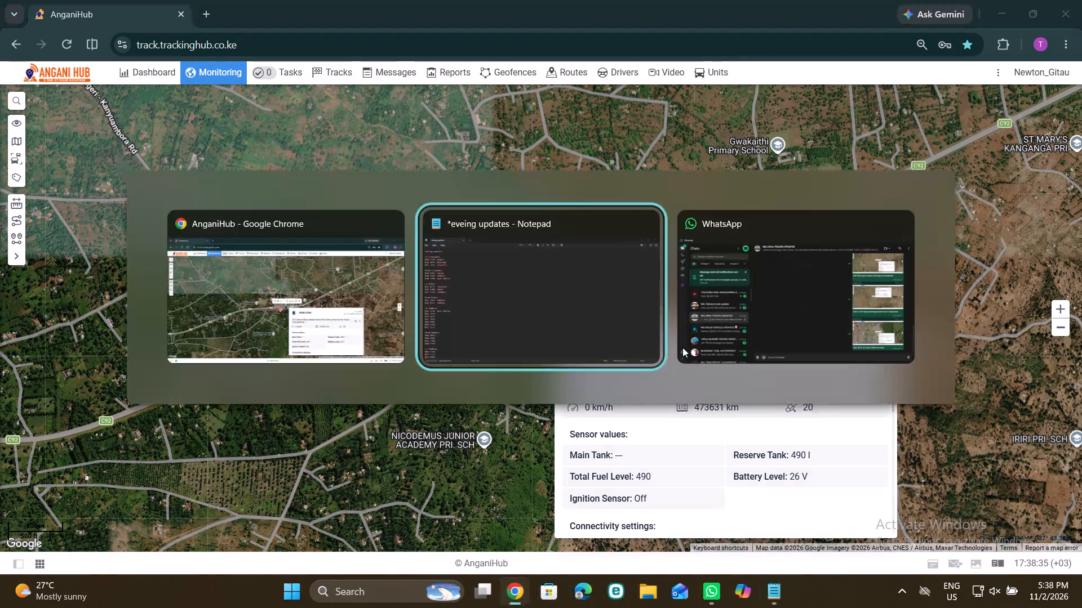
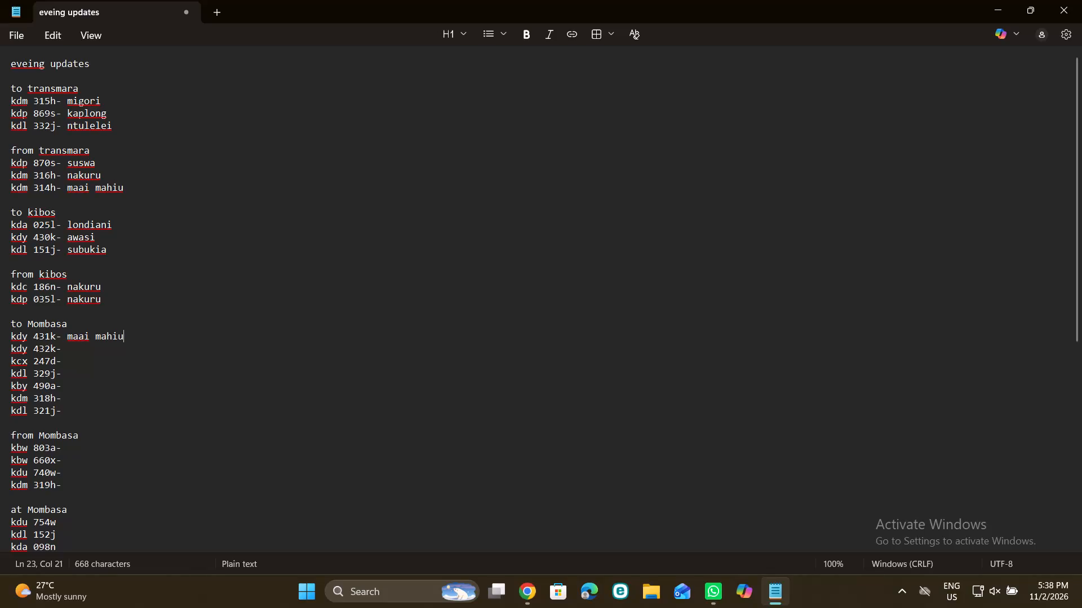
{"action": "left_click", "coordinate": [88, 401]}
{"action": "key", "text": "space"}
{"action": "type", "text": "kanyi"}
{"action": "key", "text": "BackSpace"}
{"action": "type", "text": "uambora"}
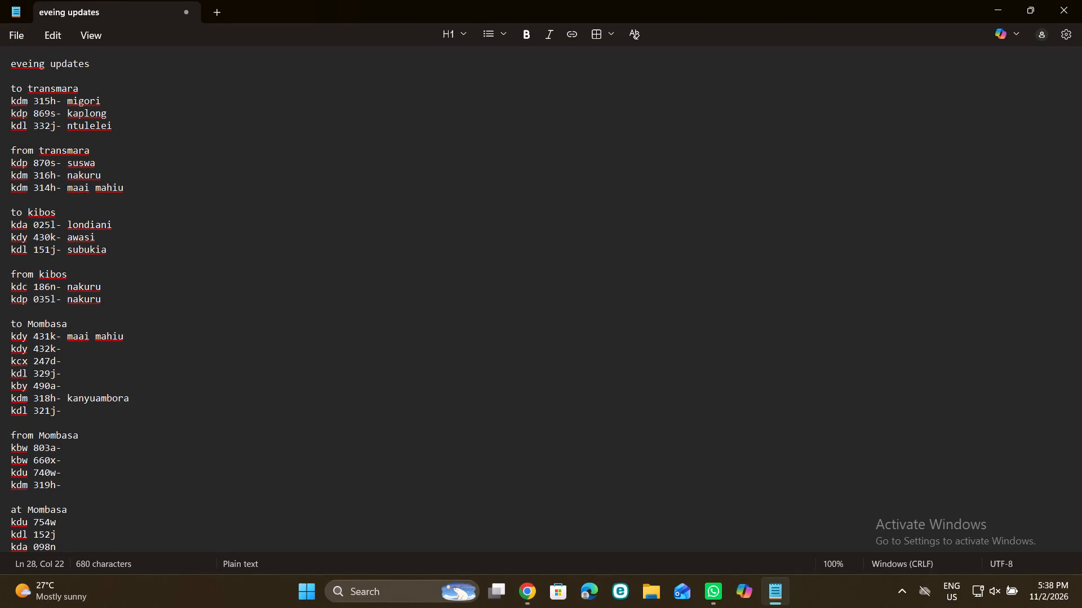
Switch to the AnganiHub tracking map in Chrome and examine the trucks spread between Mount Kenya and Nairobi.
{"action": "key", "text": "alt+Tab"}
{"action": "key", "text": "alt+Tab"}
{"action": "scroll", "coordinate": [233, 415], "scroll_direction": "down", "scroll_amount": 2}
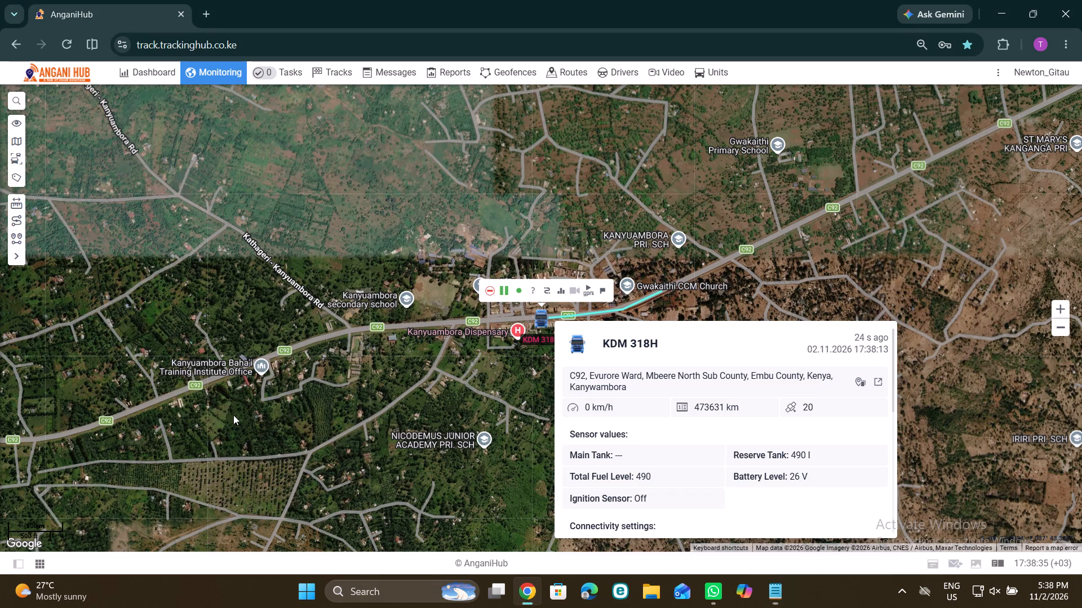
{"action": "scroll", "coordinate": [233, 415], "scroll_direction": "down", "scroll_amount": 7}
{"action": "left_click_drag", "start_coordinate": [270, 442], "coordinate": [327, 382]}
{"action": "scroll", "coordinate": [338, 375], "scroll_direction": "down", "scroll_amount": 2}
{"action": "left_click_drag", "start_coordinate": [345, 418], "coordinate": [422, 377]}
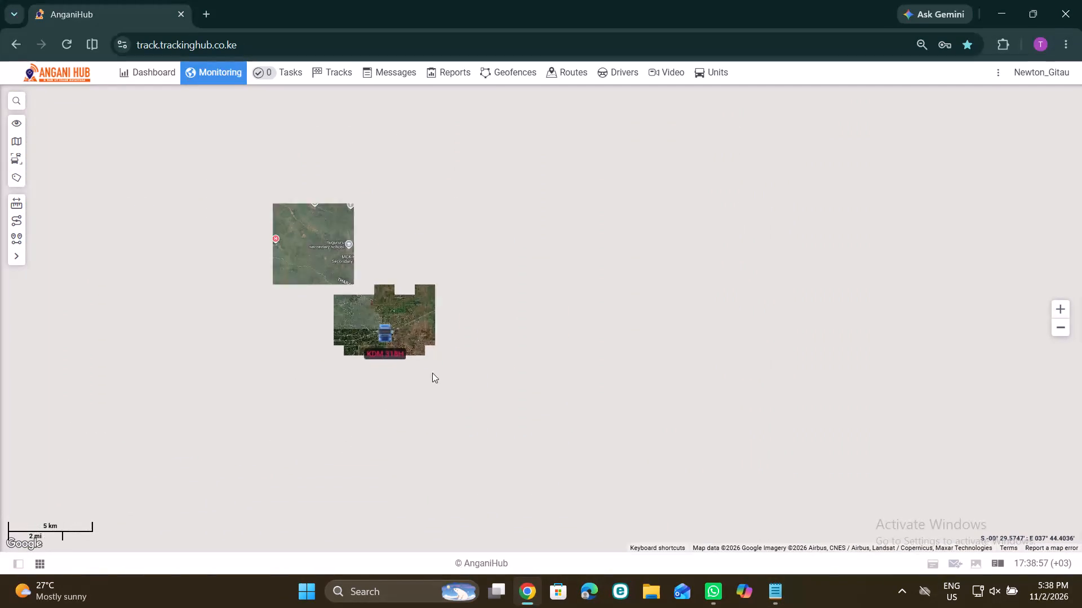
{"action": "scroll", "coordinate": [433, 382], "scroll_direction": "down", "scroll_amount": 2}
{"action": "left_click_drag", "start_coordinate": [431, 416], "coordinate": [458, 385]}
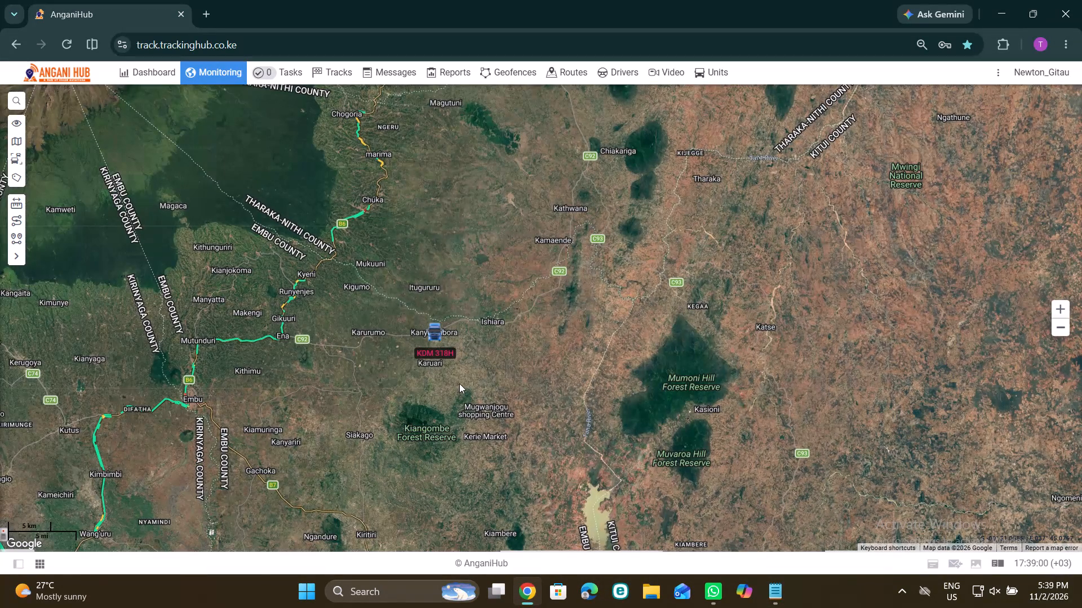
{"action": "scroll", "coordinate": [455, 401], "scroll_direction": "down", "scroll_amount": 1}
{"action": "left_click_drag", "start_coordinate": [453, 406], "coordinate": [481, 325]}
{"action": "scroll", "coordinate": [480, 329], "scroll_direction": "down", "scroll_amount": 1}
{"action": "left_click_drag", "start_coordinate": [467, 360], "coordinate": [481, 350]}
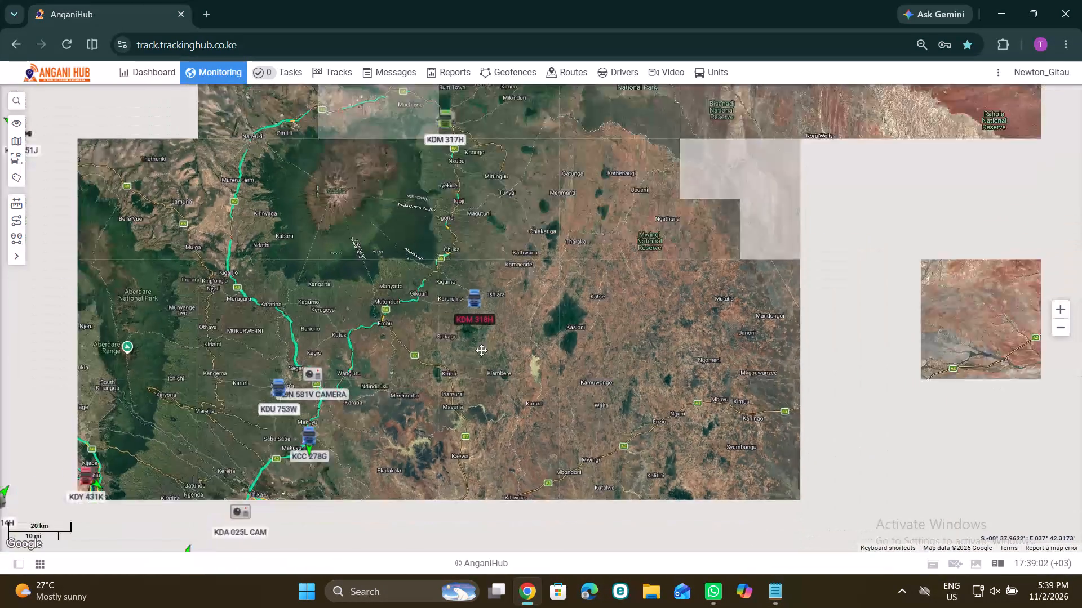
{"action": "left_click_drag", "start_coordinate": [481, 350], "coordinate": [487, 341]}
{"action": "left_click_drag", "start_coordinate": [464, 355], "coordinate": [481, 341]}
{"action": "left_click_drag", "start_coordinate": [419, 375], "coordinate": [426, 359]}
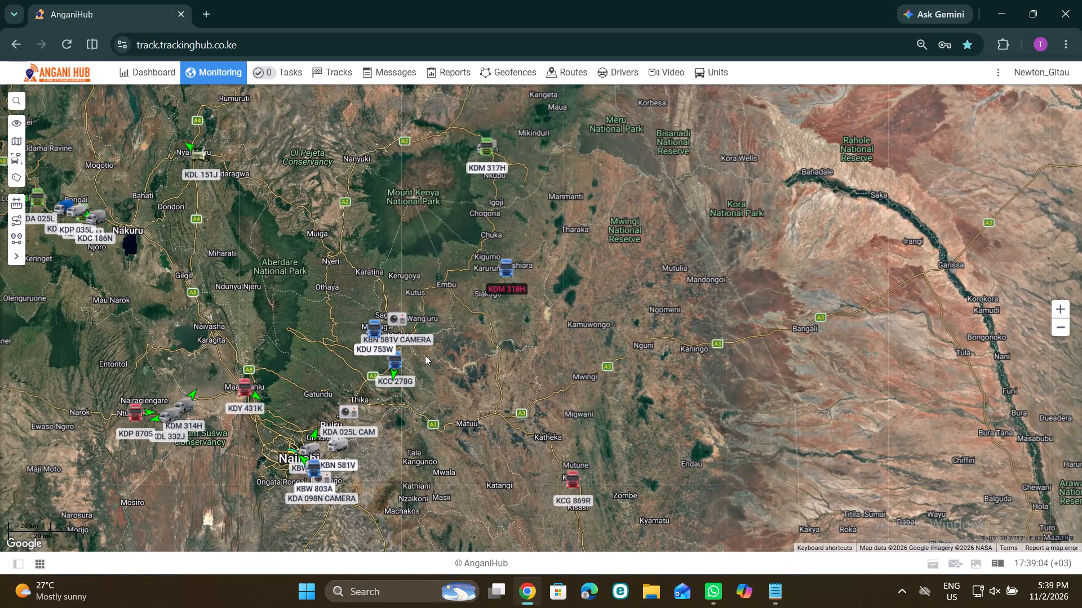
{"action": "scroll", "coordinate": [425, 341], "scroll_direction": "up", "scroll_amount": 2}
{"action": "left_click", "coordinate": [410, 340]}
{"action": "left_click", "coordinate": [385, 350]}
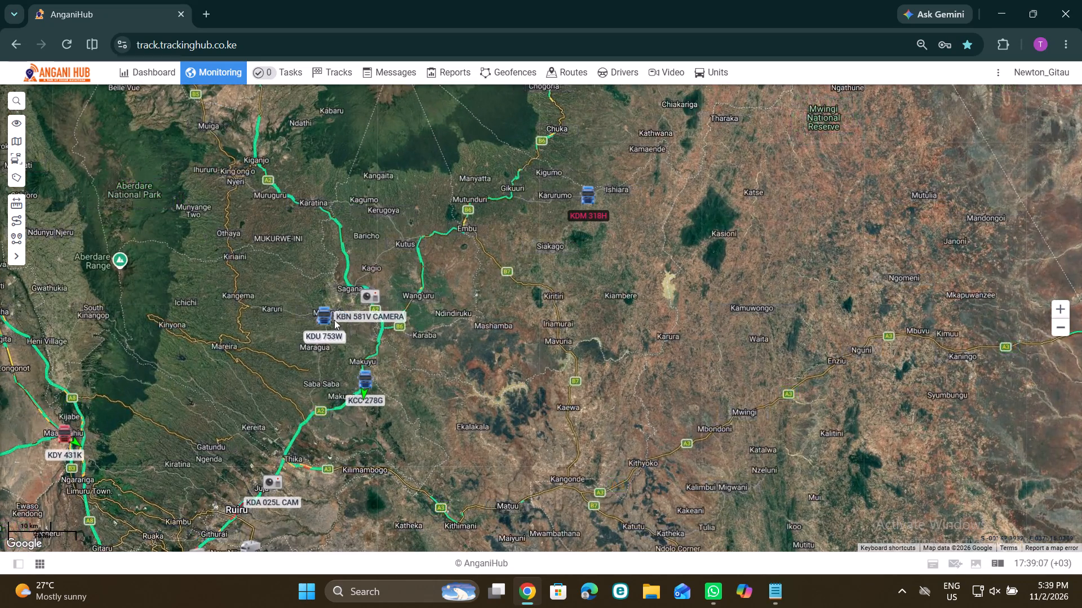
{"action": "scroll", "coordinate": [323, 314], "scroll_direction": "up", "scroll_amount": 2}
{"action": "left_click_drag", "start_coordinate": [383, 401], "coordinate": [414, 302]}
{"action": "scroll", "coordinate": [411, 410], "scroll_direction": "up", "scroll_amount": 2}
{"action": "left_click_drag", "start_coordinate": [411, 392], "coordinate": [468, 307]}
{"action": "left_click", "coordinate": [532, 245]}
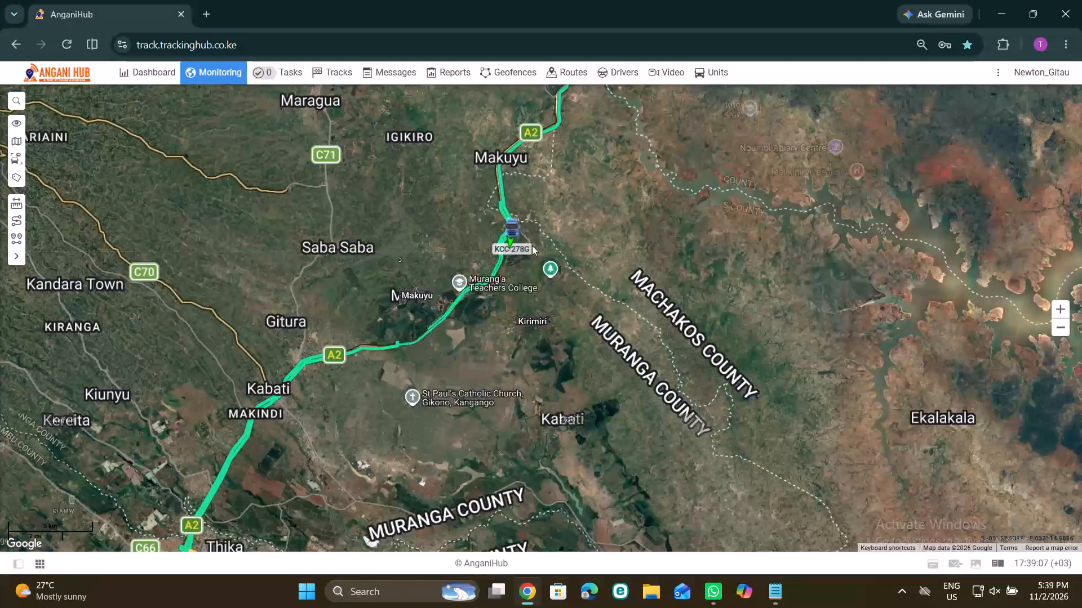
{"action": "left_click", "coordinate": [520, 236]}
{"action": "scroll", "coordinate": [513, 337], "scroll_direction": "up", "scroll_amount": 2}
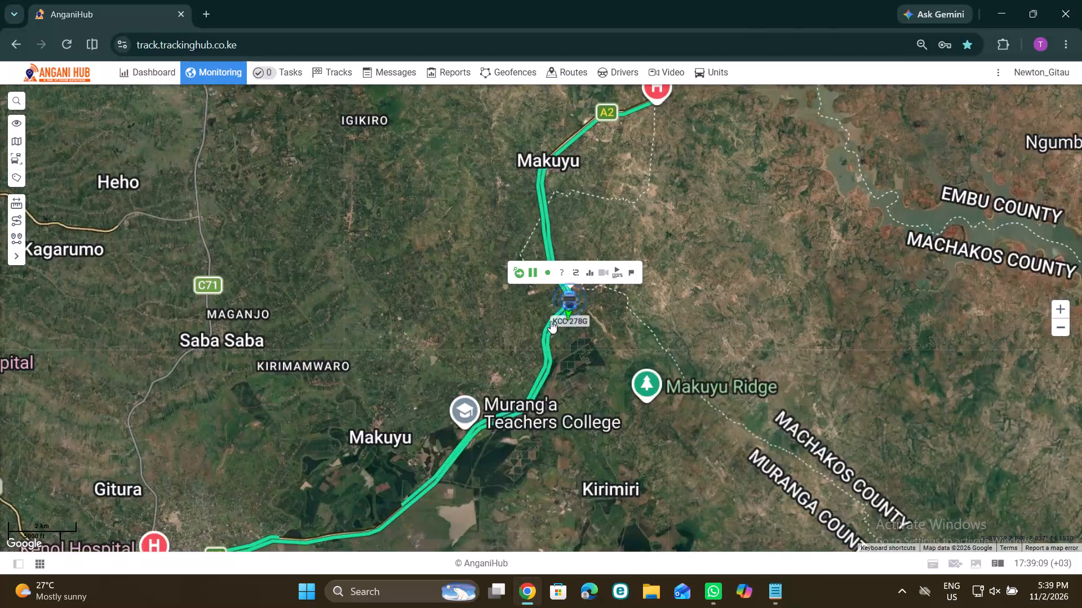
{"action": "scroll", "coordinate": [581, 285], "scroll_direction": "down", "scroll_amount": 1}
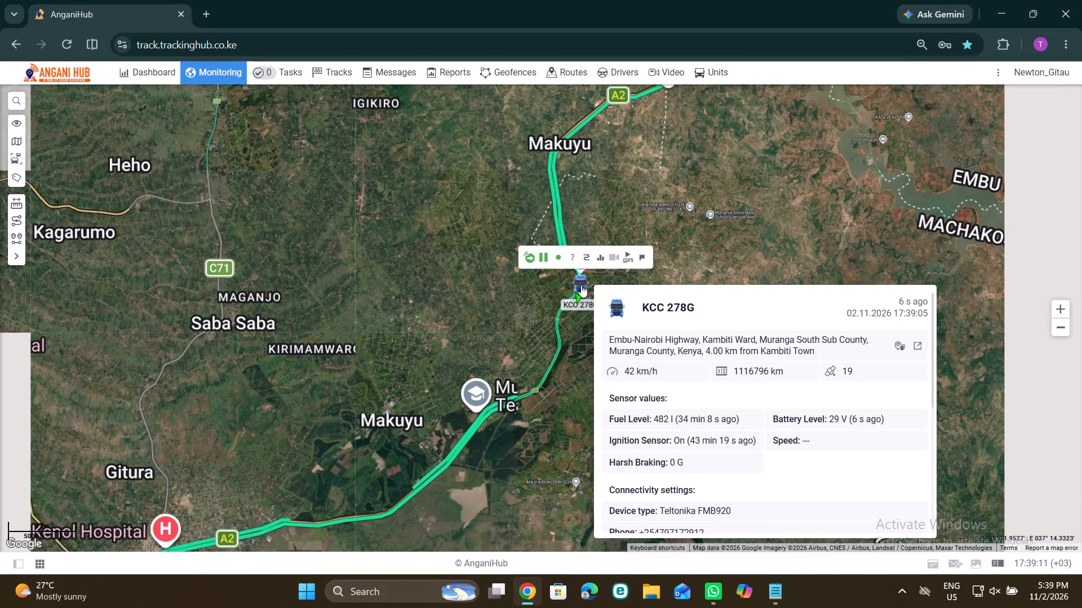
{"action": "key", "text": "shift+super+s"}
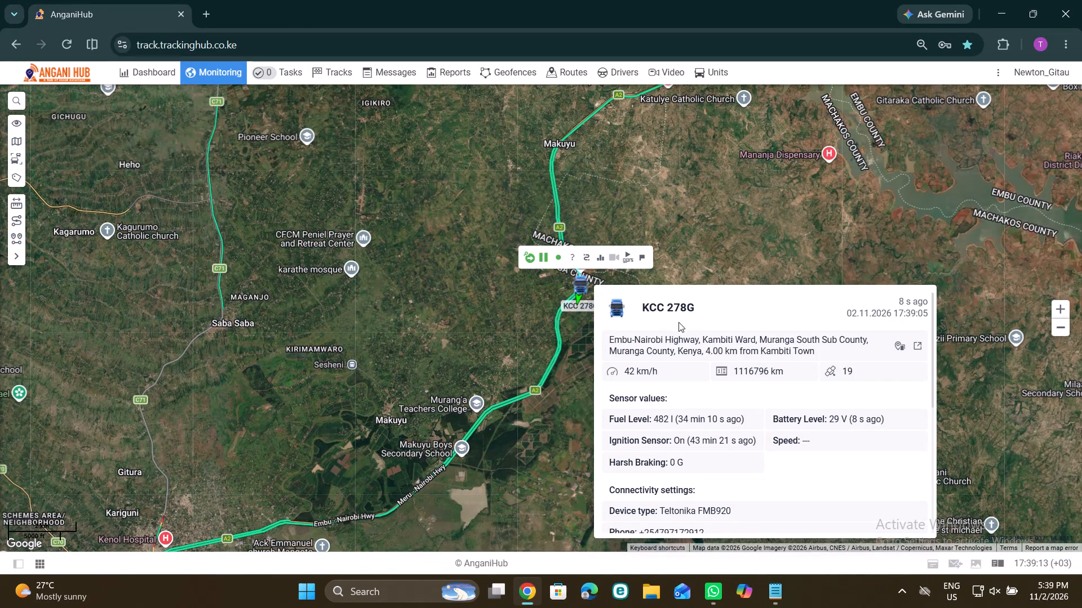
{"action": "triple_click", "coordinate": [679, 322]}
{"action": "double_click", "coordinate": [679, 322]}
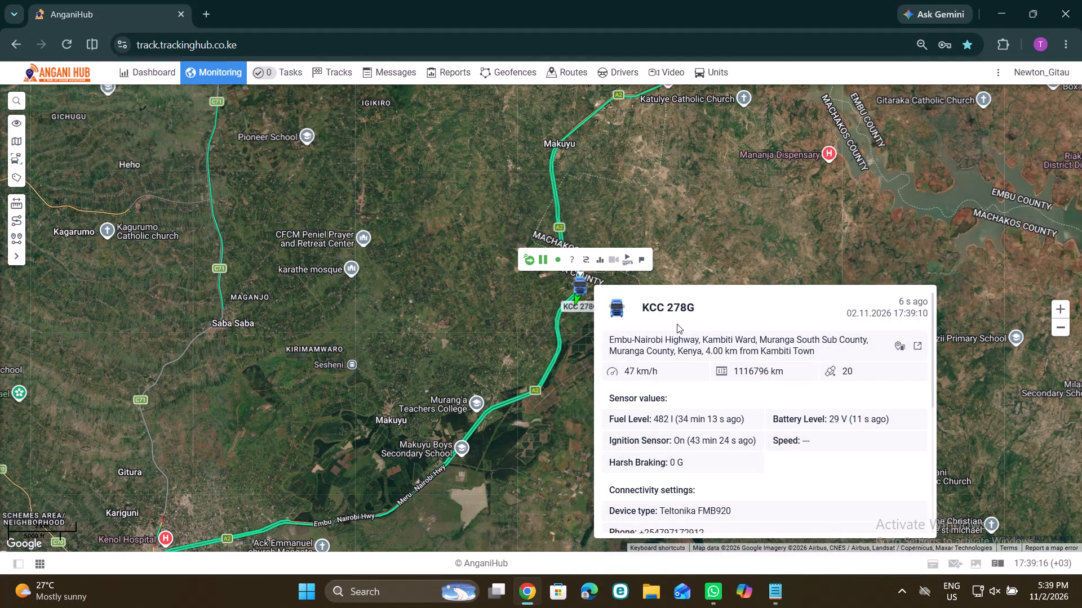
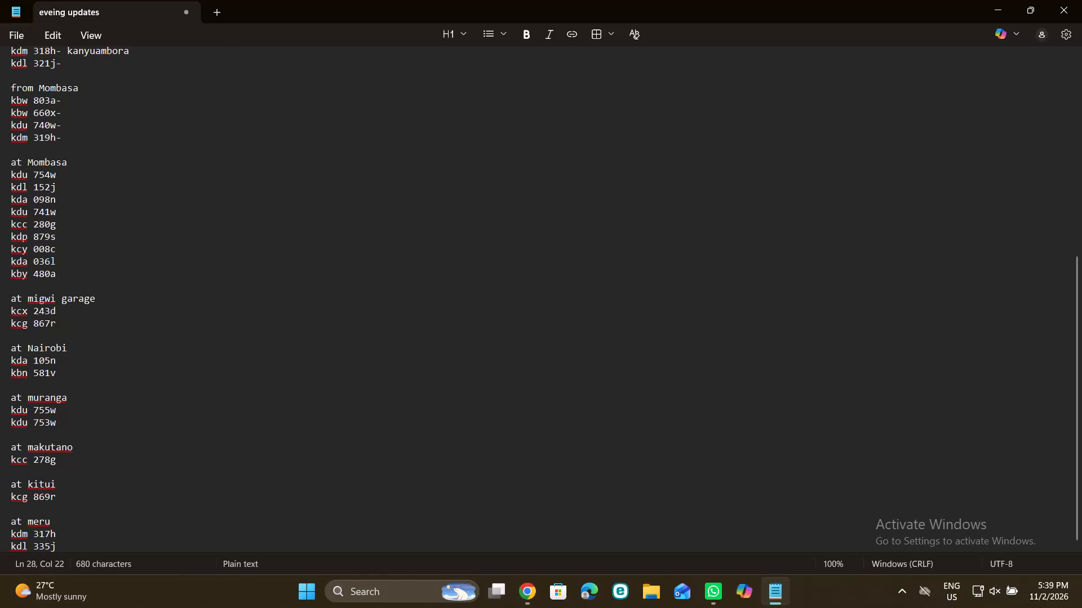
{"action": "scroll", "coordinate": [30, 461], "scroll_direction": "down", "scroll_amount": 1}
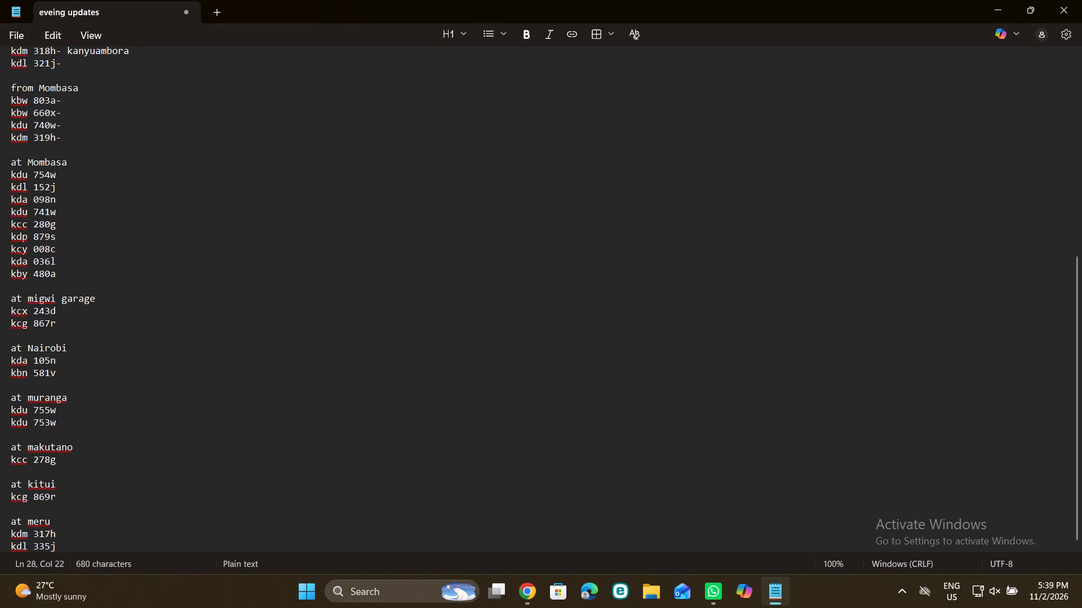
{"action": "left_click", "coordinate": [0, 462]}
{"action": "key", "text": "ctrl+x"}
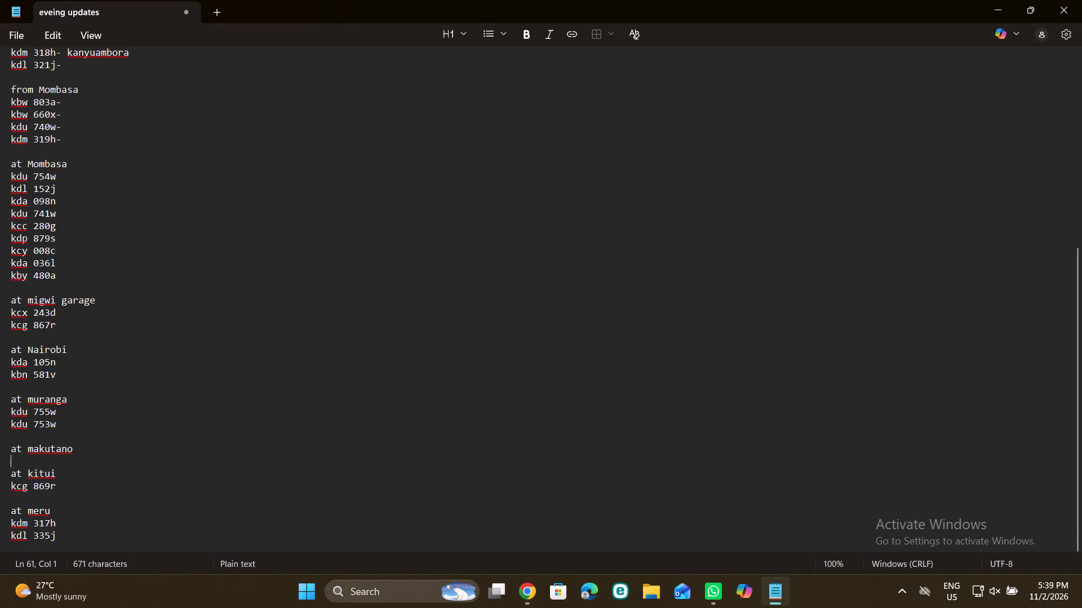
{"action": "key", "text": "ctrl+BackSpace"}
{"action": "key", "text": "ctrl+BackSpace"}
{"action": "key", "text": "ctrl+BackSpace"}
{"action": "key", "text": "ctrl+BackSpace"}
{"action": "scroll", "coordinate": [21, 410], "scroll_direction": "up", "scroll_amount": 3}
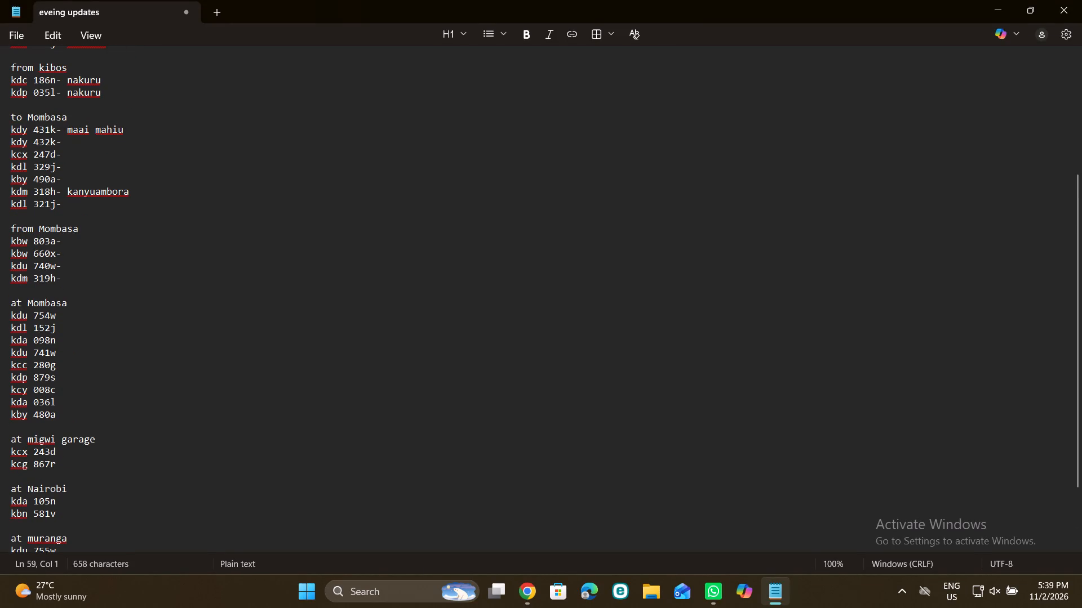
{"action": "left_click", "coordinate": [86, 199]}
{"action": "key", "text": "Return"}
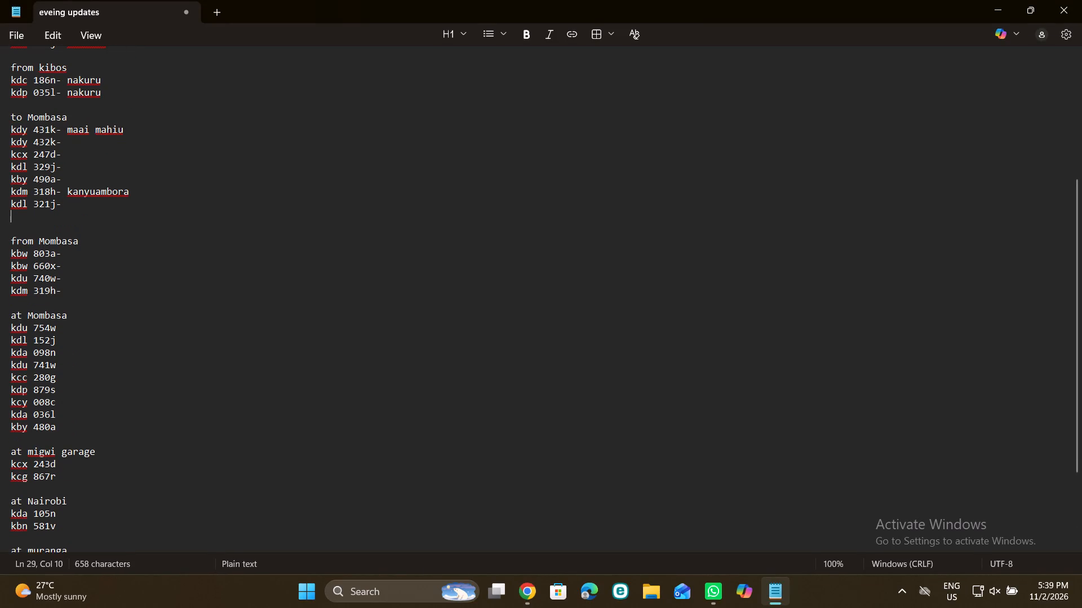
{"action": "key", "text": "ctrl+v"}
{"action": "key", "text": "BackSpace"}
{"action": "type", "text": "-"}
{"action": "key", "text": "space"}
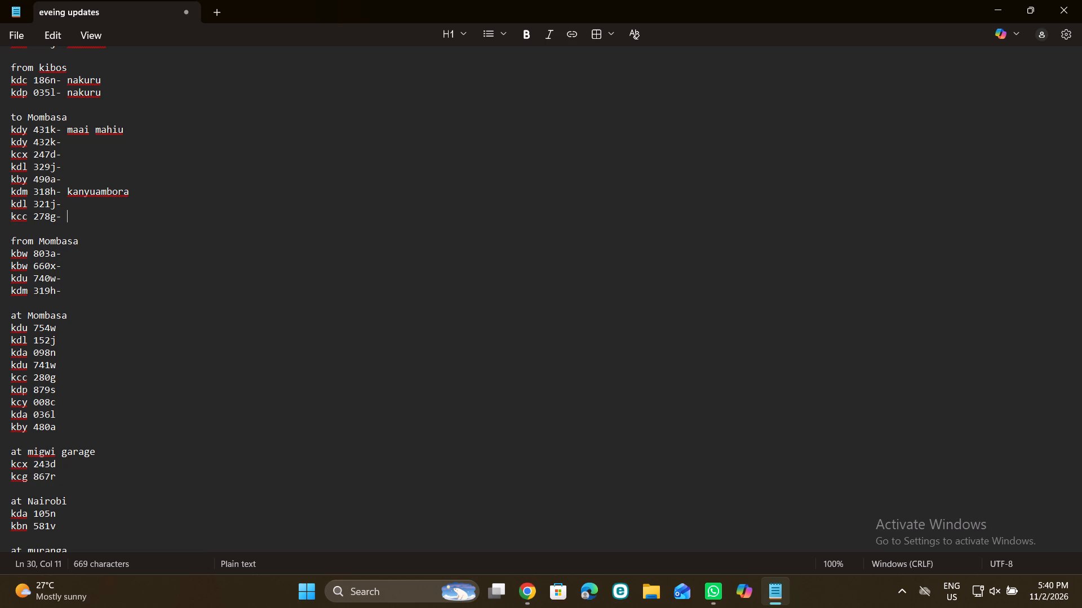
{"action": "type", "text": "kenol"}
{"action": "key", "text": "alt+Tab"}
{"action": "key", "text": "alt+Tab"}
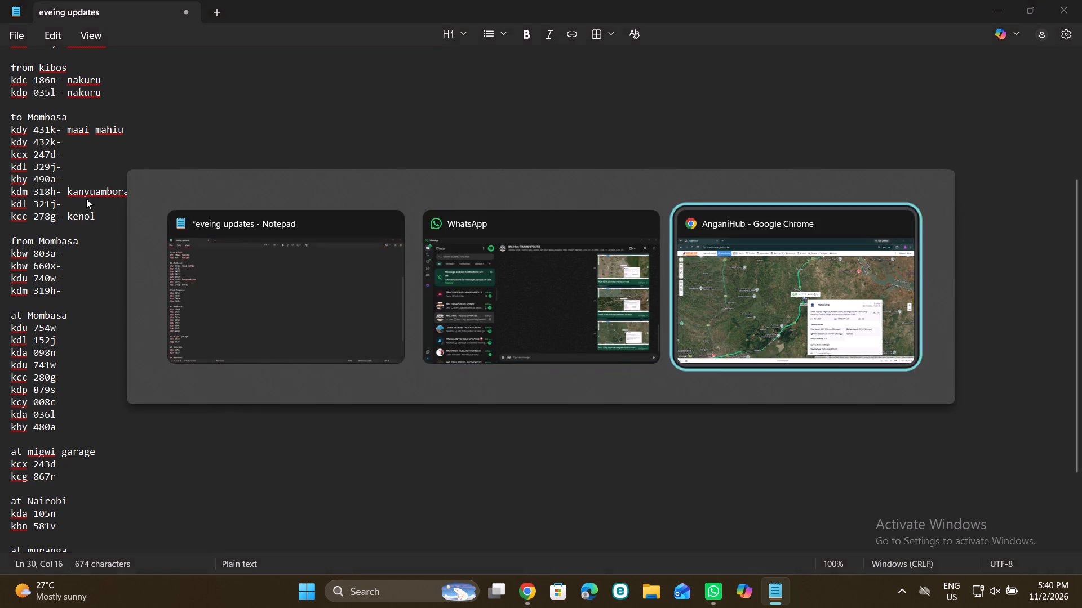
{"action": "scroll", "coordinate": [103, 201], "scroll_direction": "down", "scroll_amount": 7}
{"action": "left_click_drag", "start_coordinate": [321, 389], "coordinate": [436, 324]}
{"action": "left_click_drag", "start_coordinate": [356, 420], "coordinate": [424, 376]}
{"action": "scroll", "coordinate": [282, 432], "scroll_direction": "up", "scroll_amount": 1}
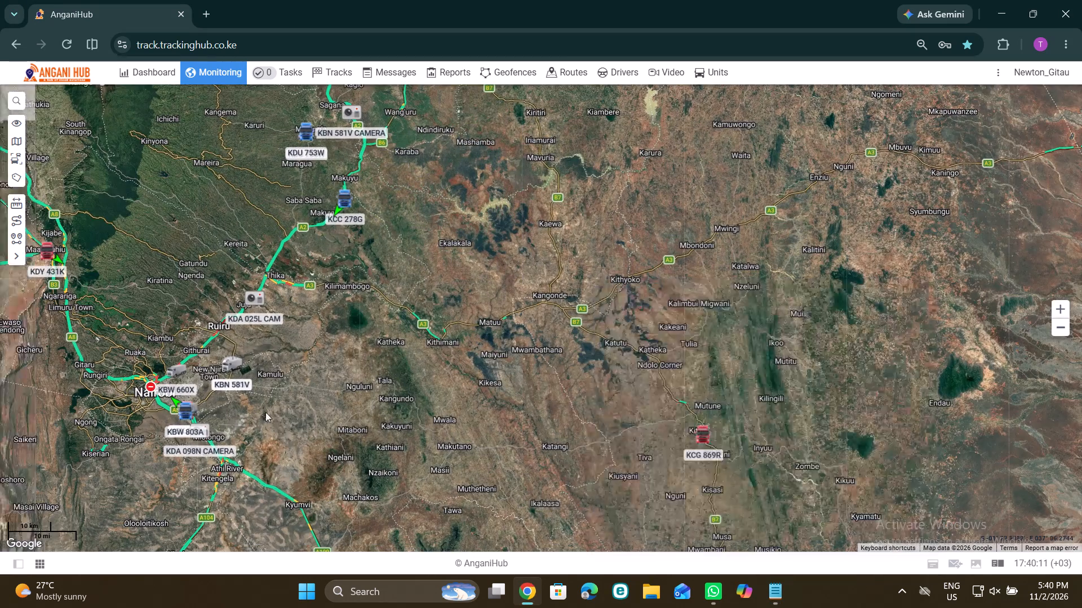
{"action": "scroll", "coordinate": [175, 359], "scroll_direction": "up", "scroll_amount": 4}
{"action": "left_click_drag", "start_coordinate": [183, 325], "coordinate": [377, 410]}
{"action": "left_click_drag", "start_coordinate": [248, 285], "coordinate": [340, 367]}
{"action": "scroll", "coordinate": [342, 341], "scroll_direction": "up", "scroll_amount": 2}
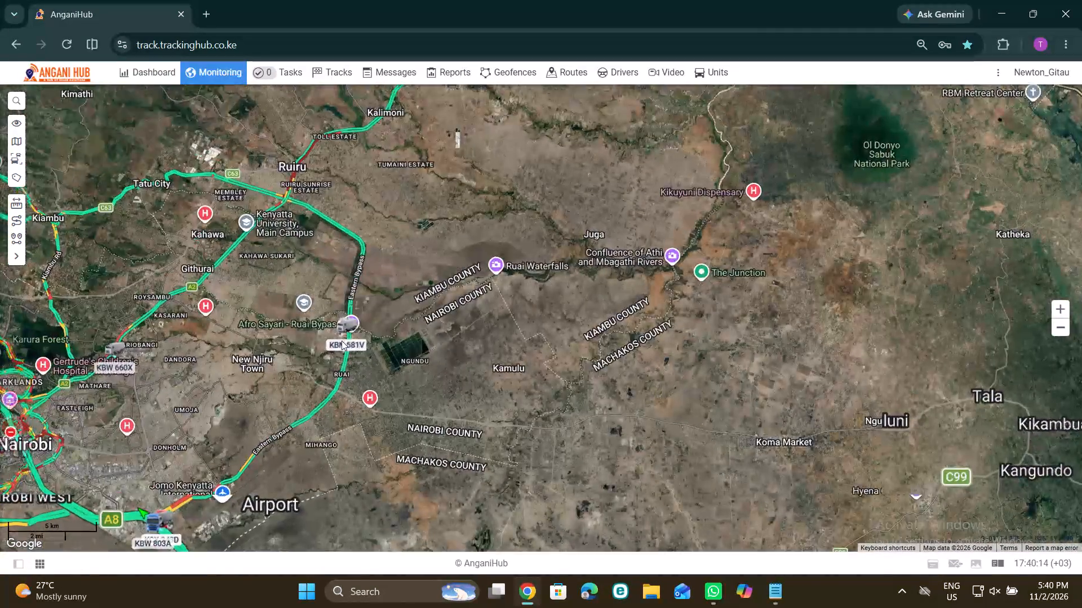
{"action": "scroll", "coordinate": [342, 341], "scroll_direction": "up", "scroll_amount": 10}
{"action": "scroll", "coordinate": [394, 341], "scroll_direction": "up", "scroll_amount": 1}
{"action": "left_click", "coordinate": [390, 327]}
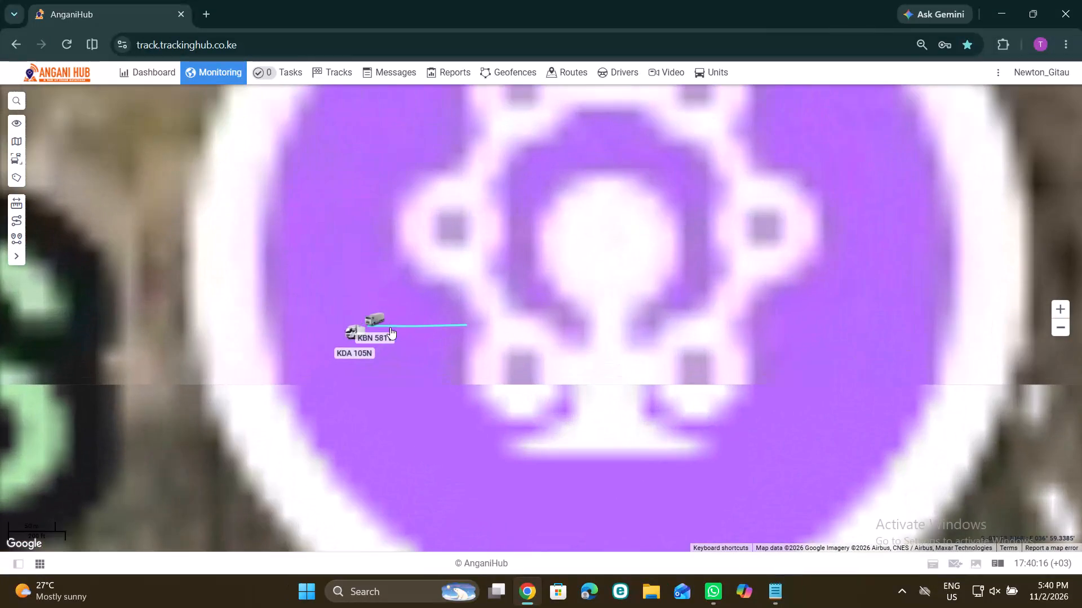
{"action": "left_click", "coordinate": [392, 329]}
{"action": "left_click", "coordinate": [384, 332]}
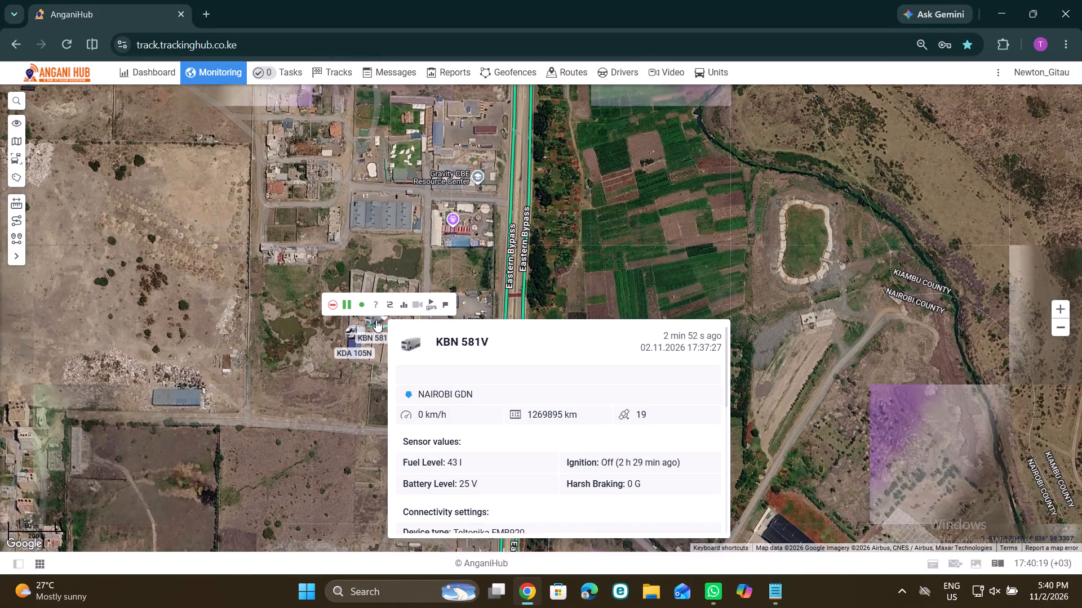
{"action": "key", "text": "shift+super+s"}
{"action": "triple_click", "coordinate": [494, 359]}
{"action": "triple_click", "coordinate": [494, 359]}
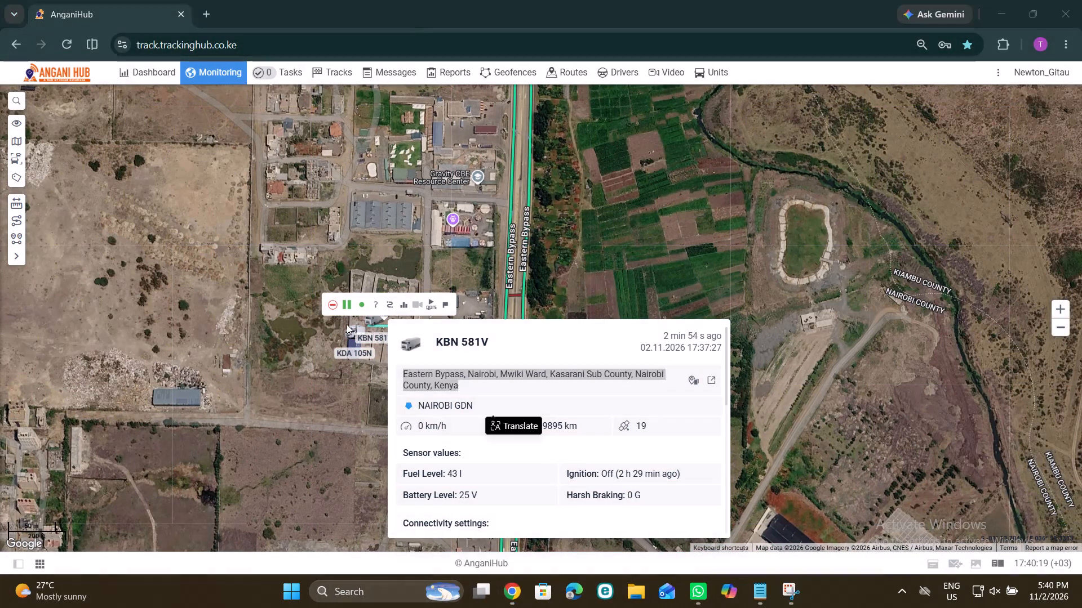
{"action": "left_click", "coordinate": [346, 331]}
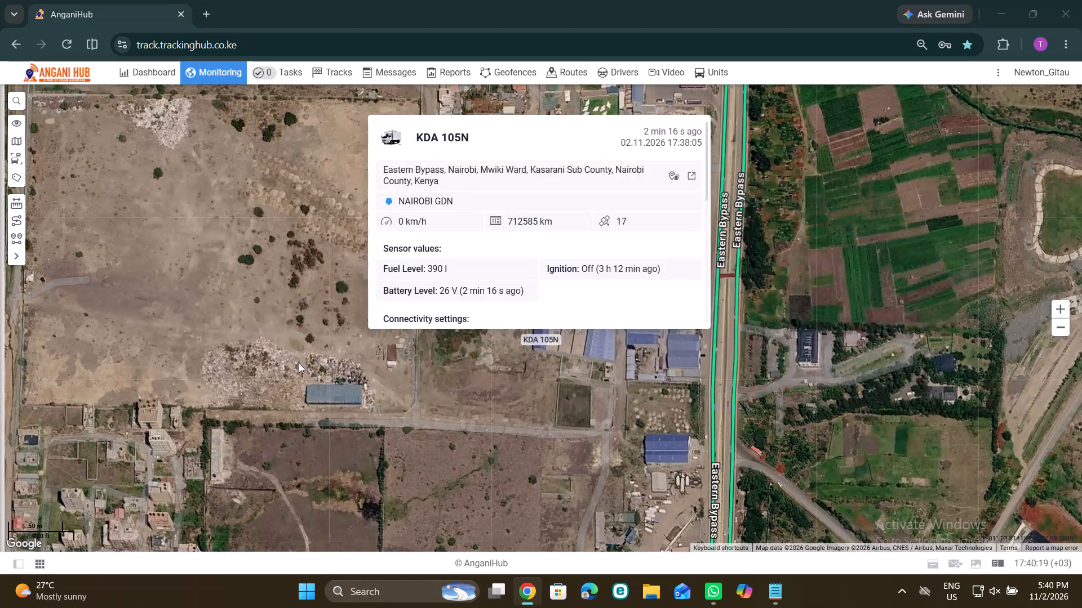
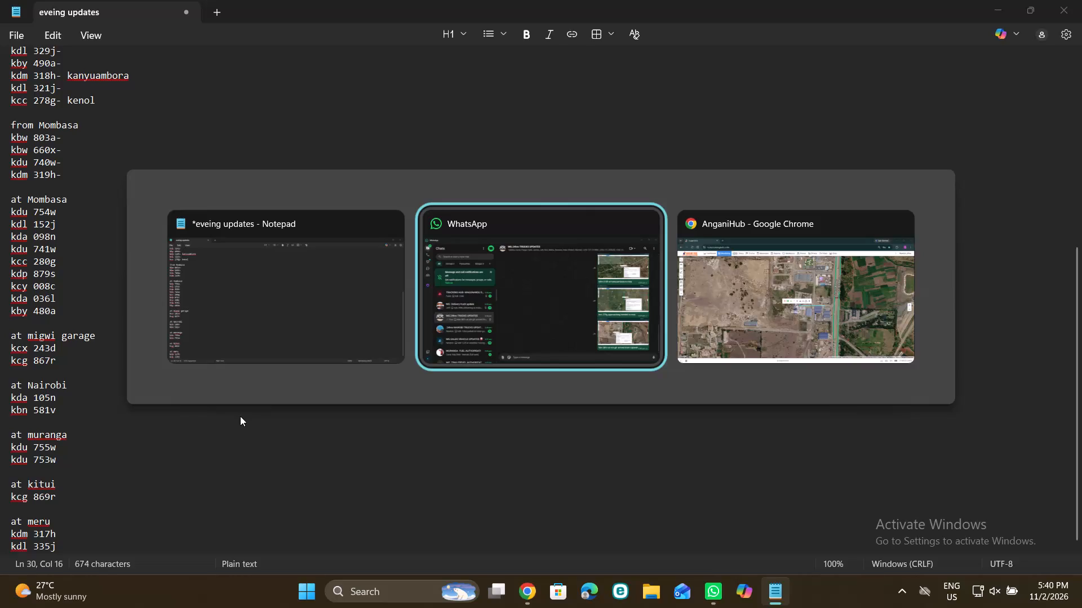
Switch to the AnganiHub tracking map in Chrome and examine the truck positions around Nairobi and the Eastern Bypass.
{"action": "key", "text": "alt+Tab"}
{"action": "scroll", "coordinate": [251, 416], "scroll_direction": "down", "scroll_amount": 8}
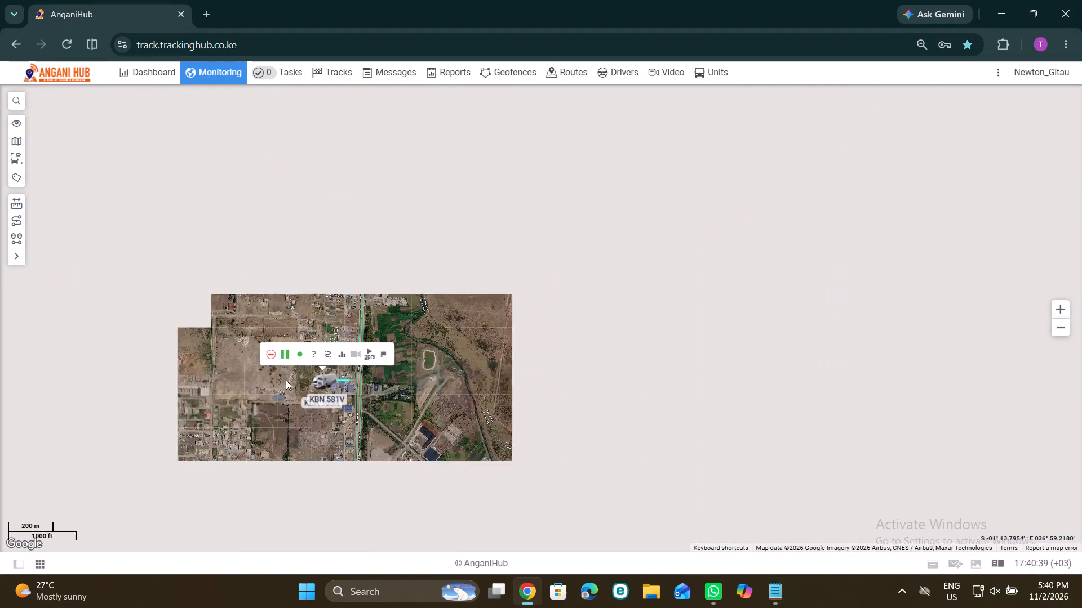
{"action": "scroll", "coordinate": [286, 380], "scroll_direction": "down", "scroll_amount": 4}
{"action": "left_click_drag", "start_coordinate": [339, 438], "coordinate": [388, 342]}
{"action": "scroll", "coordinate": [397, 385], "scroll_direction": "down", "scroll_amount": 5}
{"action": "left_click_drag", "start_coordinate": [414, 458], "coordinate": [449, 375]}
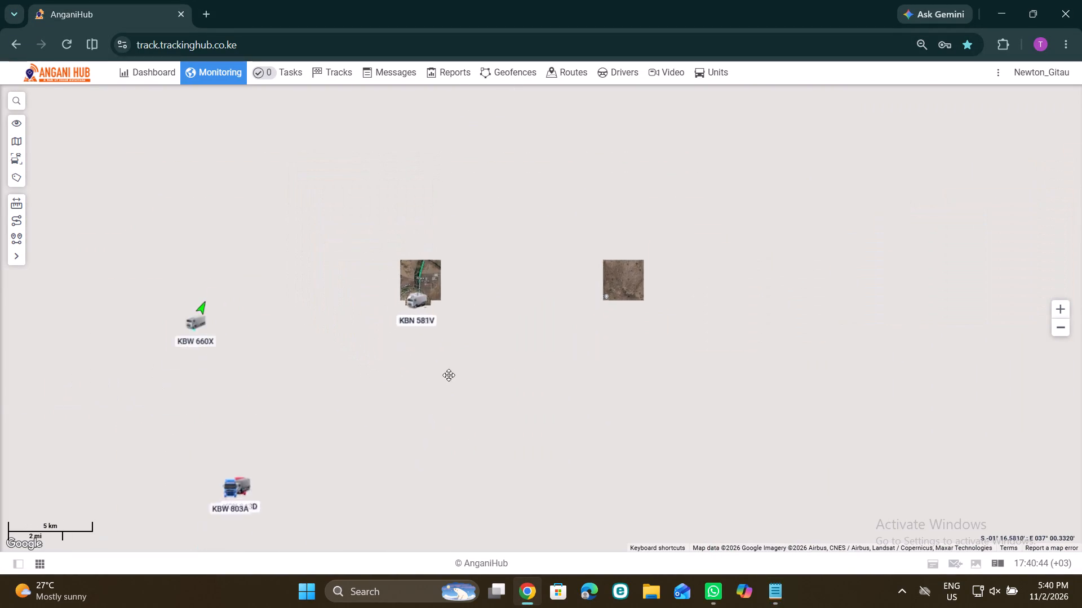
{"action": "left_click_drag", "start_coordinate": [449, 375], "coordinate": [450, 368]}
{"action": "left_click_drag", "start_coordinate": [449, 448], "coordinate": [499, 375]}
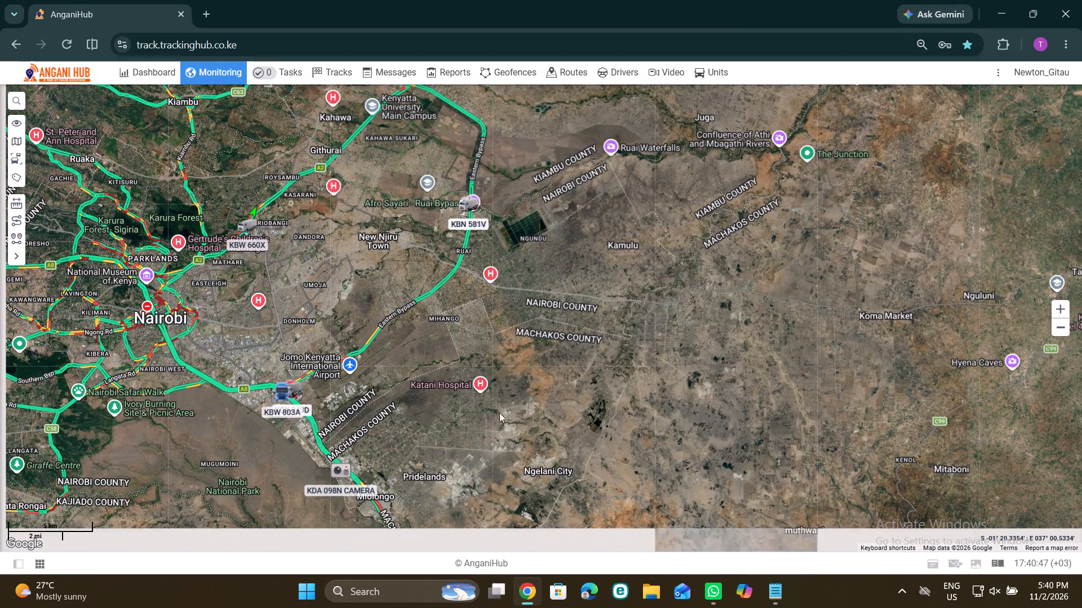
{"action": "left_click_drag", "start_coordinate": [475, 419], "coordinate": [499, 402]}
{"action": "scroll", "coordinate": [296, 381], "scroll_direction": "up", "scroll_amount": 4}
{"action": "scroll", "coordinate": [344, 364], "scroll_direction": "up", "scroll_amount": 1}
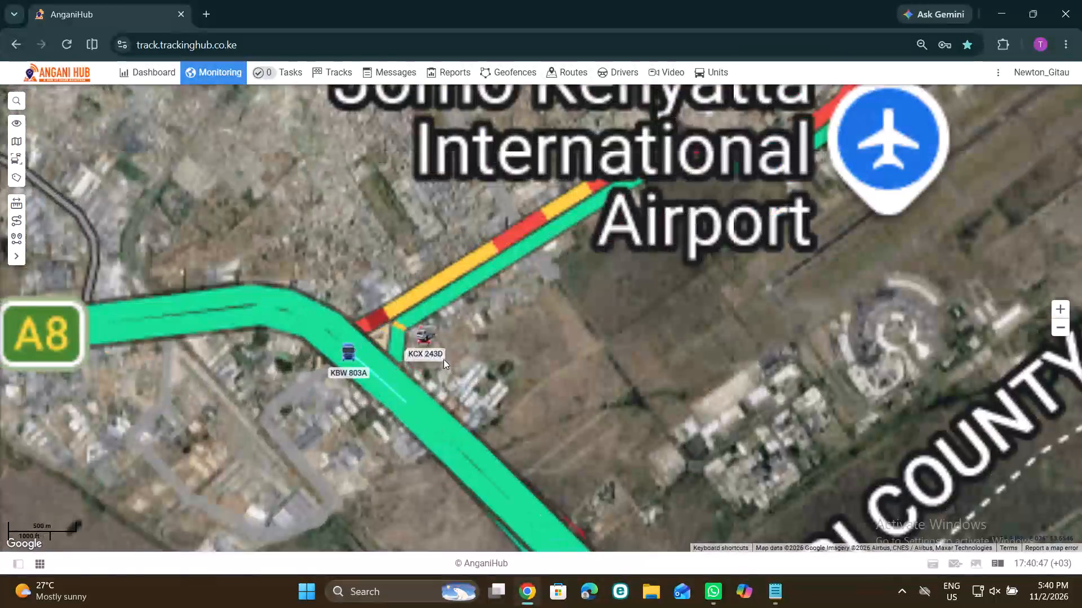
{"action": "scroll", "coordinate": [444, 359], "scroll_direction": "up", "scroll_amount": 1}
{"action": "scroll", "coordinate": [415, 309], "scroll_direction": "up", "scroll_amount": 4}
{"action": "left_click", "coordinate": [379, 300]}
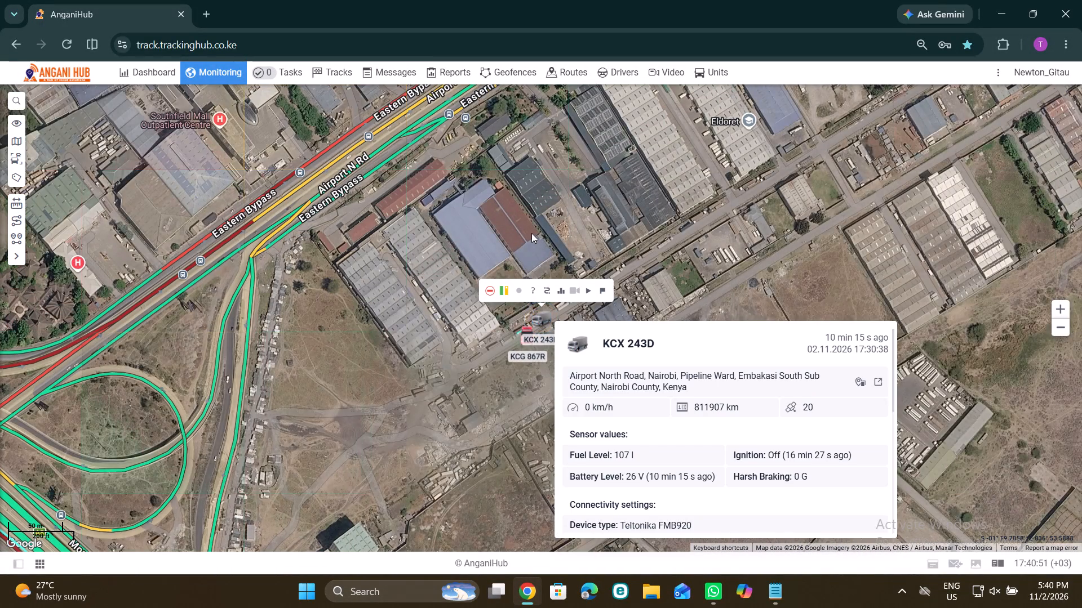
{"action": "scroll", "coordinate": [530, 328], "scroll_direction": "up", "scroll_amount": 1}
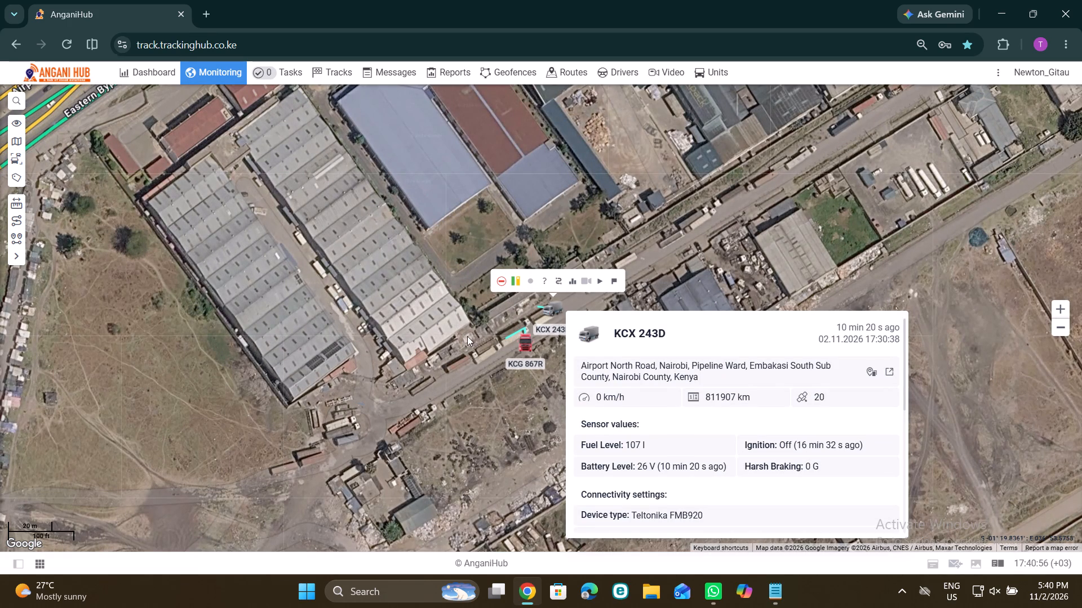
{"action": "left_click", "coordinate": [454, 334]}
{"action": "scroll", "coordinate": [503, 350], "scroll_direction": "up", "scroll_amount": 1}
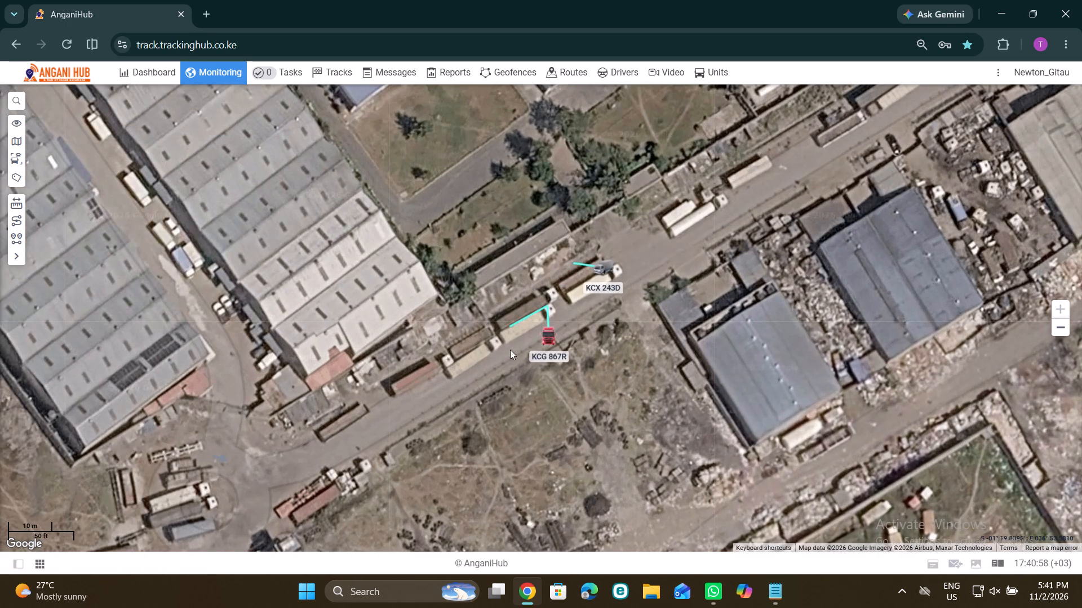
{"action": "left_click", "coordinate": [549, 324]}
{"action": "scroll", "coordinate": [549, 334], "scroll_direction": "down", "scroll_amount": 9}
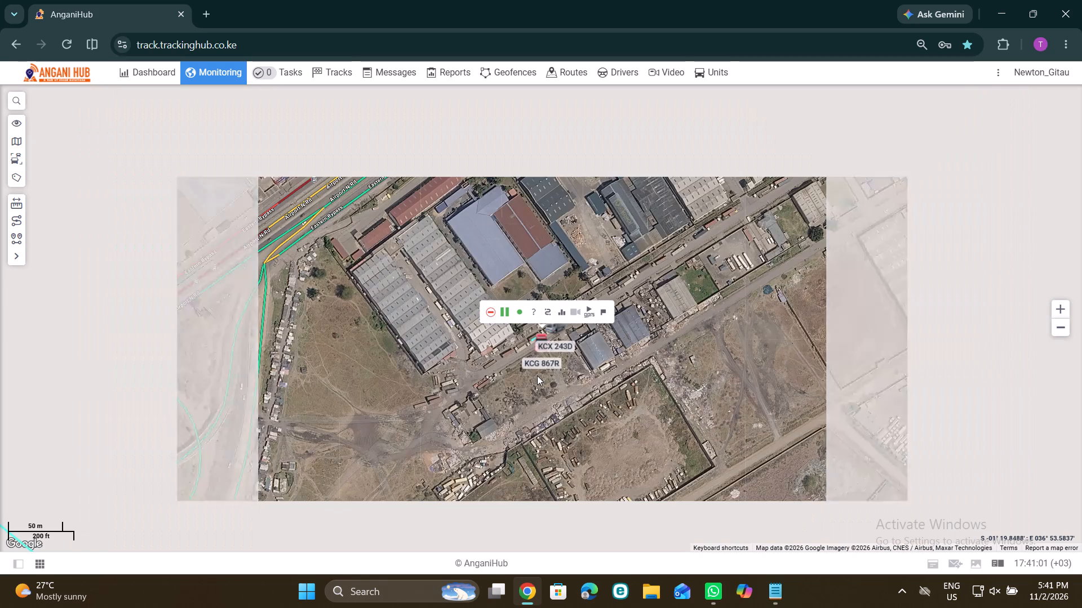
{"action": "scroll", "coordinate": [537, 375], "scroll_direction": "down", "scroll_amount": 5}
{"action": "left_click_drag", "start_coordinate": [500, 420], "coordinate": [530, 383]}
{"action": "scroll", "coordinate": [506, 340], "scroll_direction": "up", "scroll_amount": 1}
{"action": "left_click", "coordinate": [487, 359]}
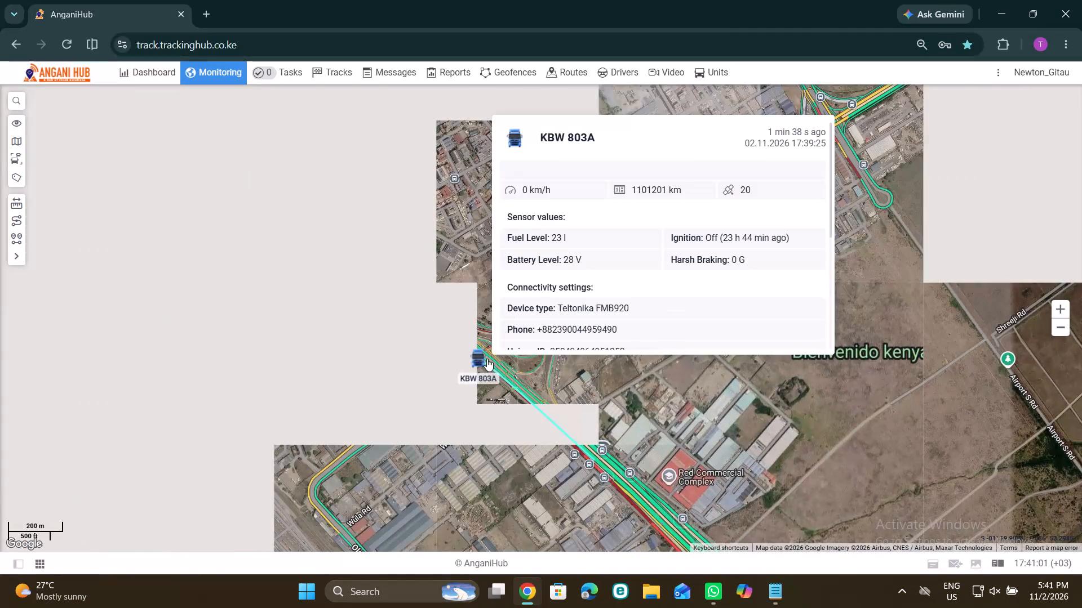
{"action": "scroll", "coordinate": [524, 327], "scroll_direction": "up", "scroll_amount": 1}
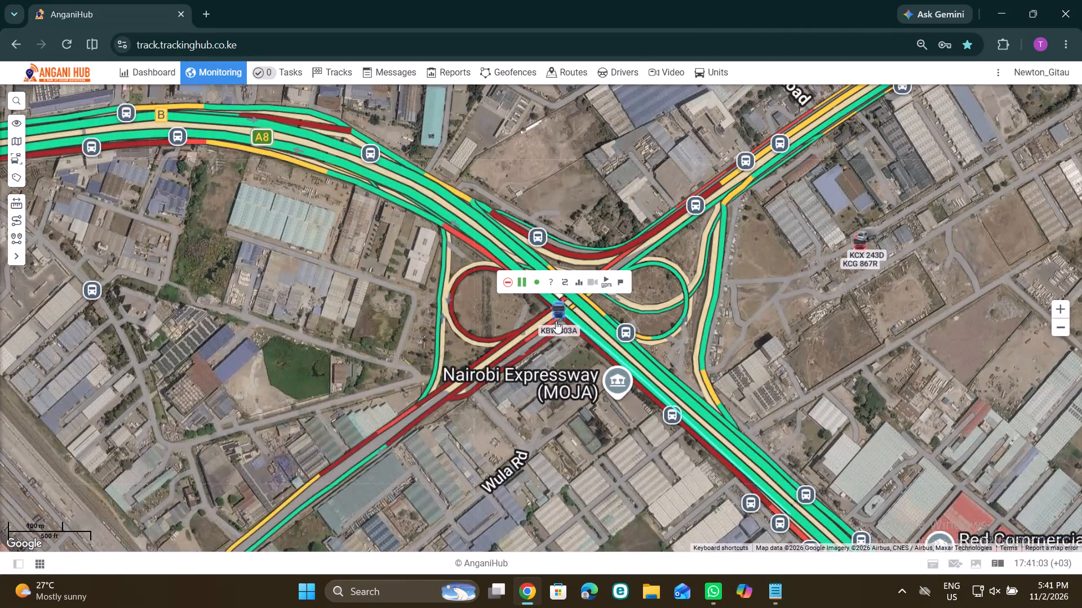
{"action": "scroll", "coordinate": [561, 310], "scroll_direction": "down", "scroll_amount": 1}
{"action": "key", "text": "shift+super+s"}
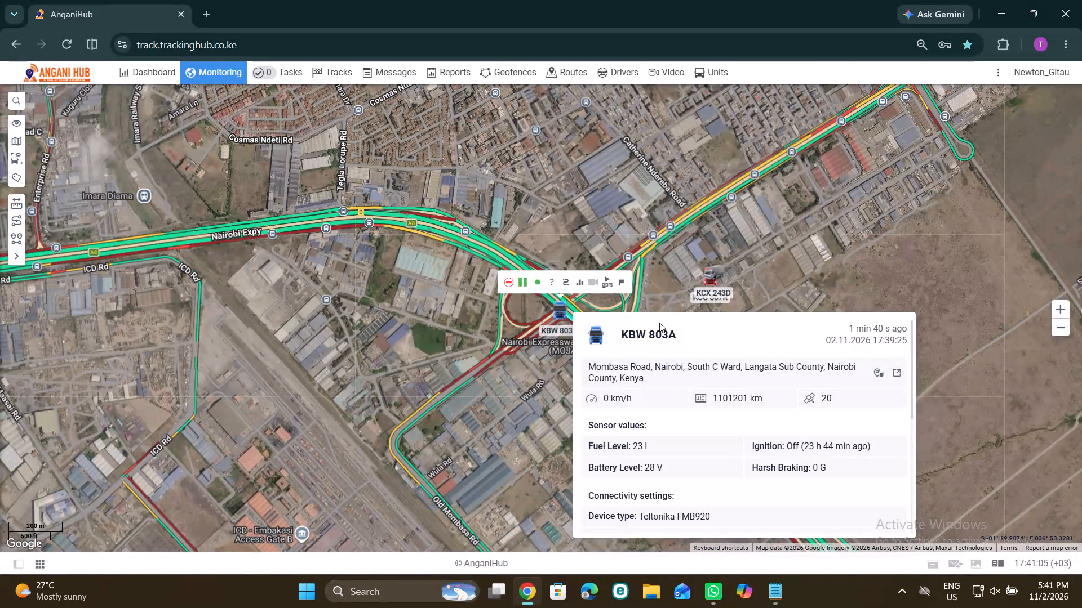
{"action": "triple_click", "coordinate": [659, 323]}
{"action": "left_click", "coordinate": [659, 323]}
{"action": "key", "text": "alt+Tab"}
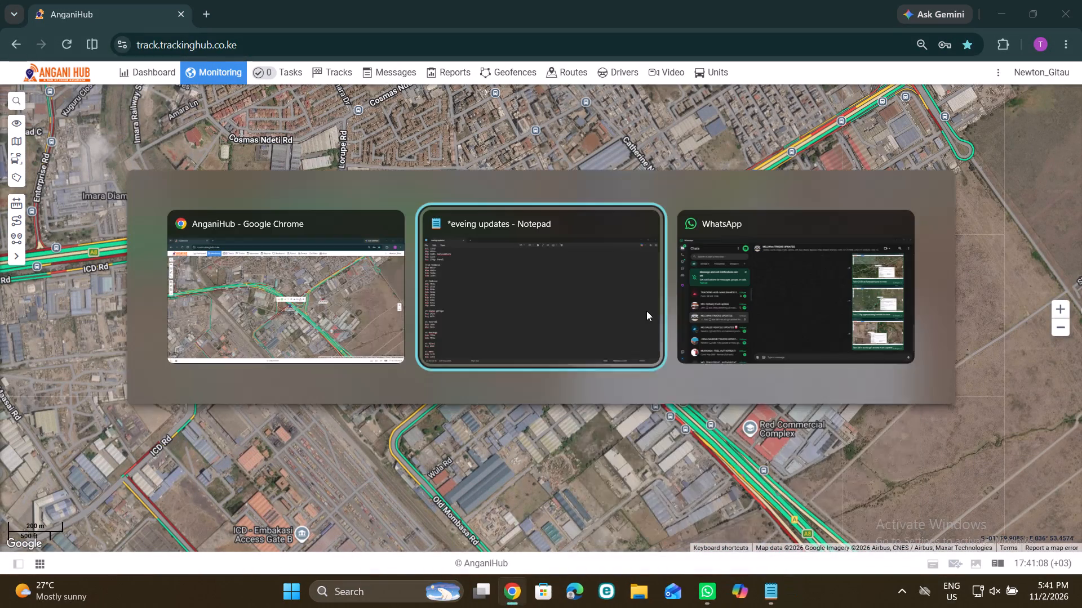
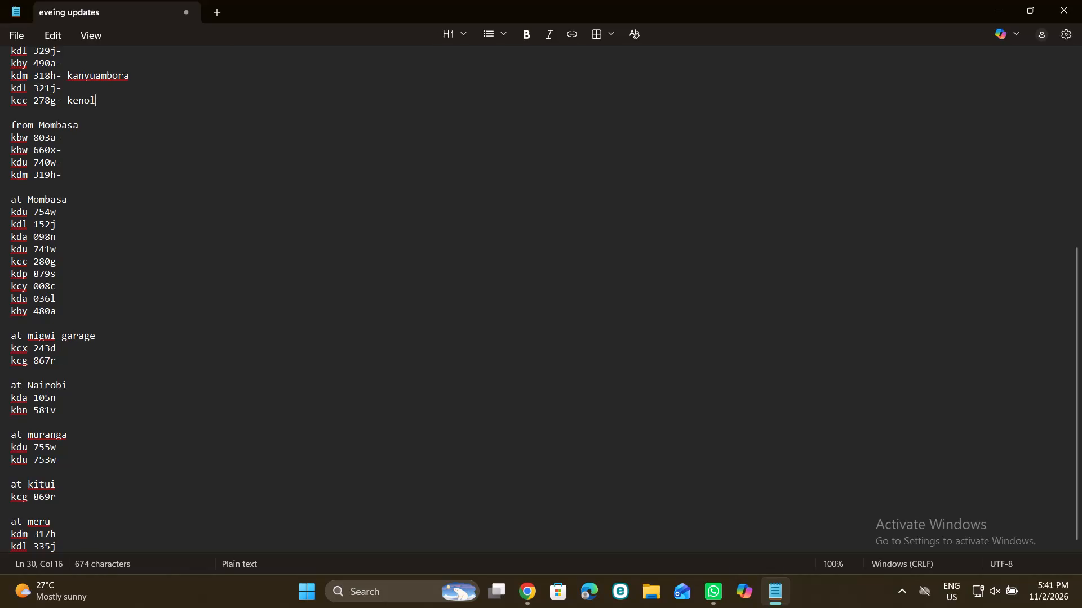
{"action": "left_click", "coordinate": [74, 140]}
{"action": "key", "text": "space"}
{"action": "type", "text": "embakasi"}
{"action": "key", "text": "alt+Tab"}
{"action": "key", "text": "alt+Tab"}
{"action": "scroll", "coordinate": [159, 185], "scroll_direction": "down", "scroll_amount": 11}
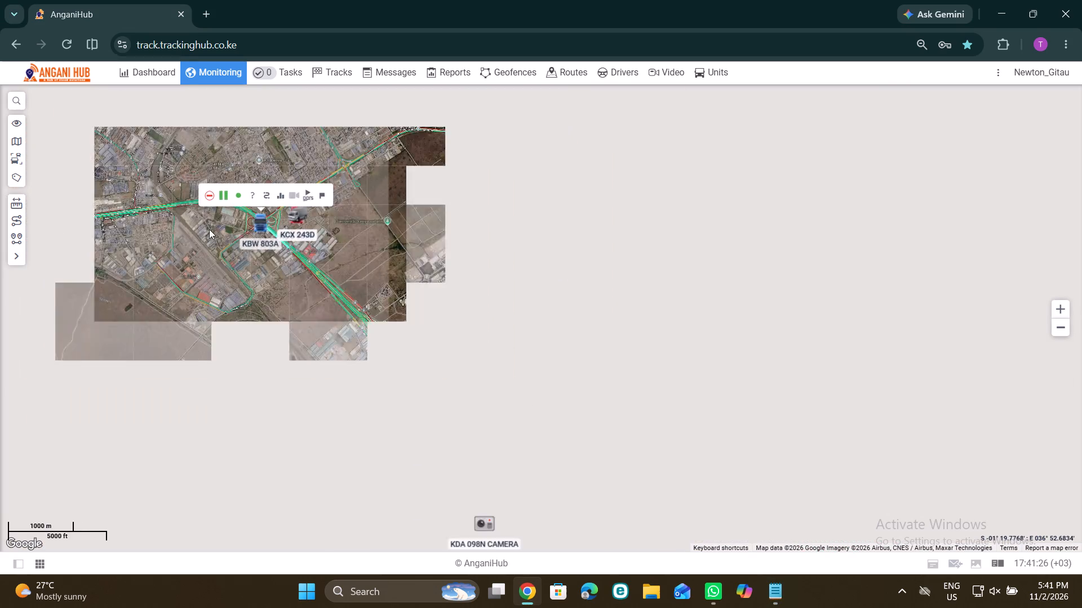
{"action": "left_click_drag", "start_coordinate": [318, 330], "coordinate": [380, 262]}
{"action": "scroll", "coordinate": [384, 260], "scroll_direction": "down", "scroll_amount": 3}
{"action": "left_click_drag", "start_coordinate": [403, 352], "coordinate": [382, 258]}
{"action": "scroll", "coordinate": [488, 345], "scroll_direction": "down", "scroll_amount": 2}
{"action": "left_click_drag", "start_coordinate": [489, 355], "coordinate": [420, 321]}
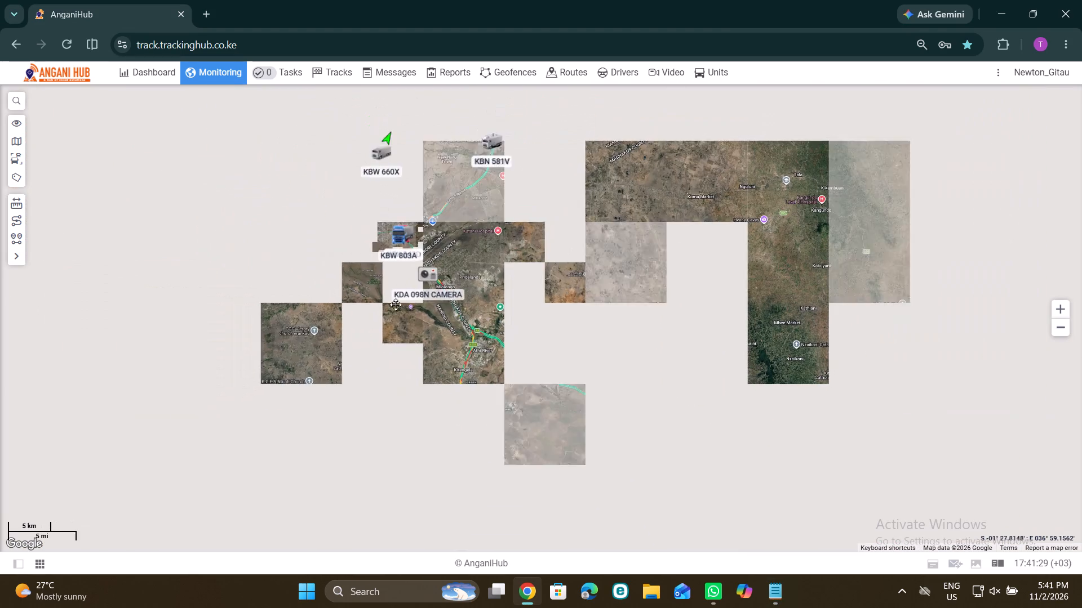
{"action": "scroll", "coordinate": [396, 305], "scroll_direction": "down", "scroll_amount": 3}
{"action": "scroll", "coordinate": [439, 383], "scroll_direction": "down", "scroll_amount": 1}
{"action": "left_click", "coordinate": [442, 395]}
{"action": "left_click_drag", "start_coordinate": [453, 390], "coordinate": [446, 416]}
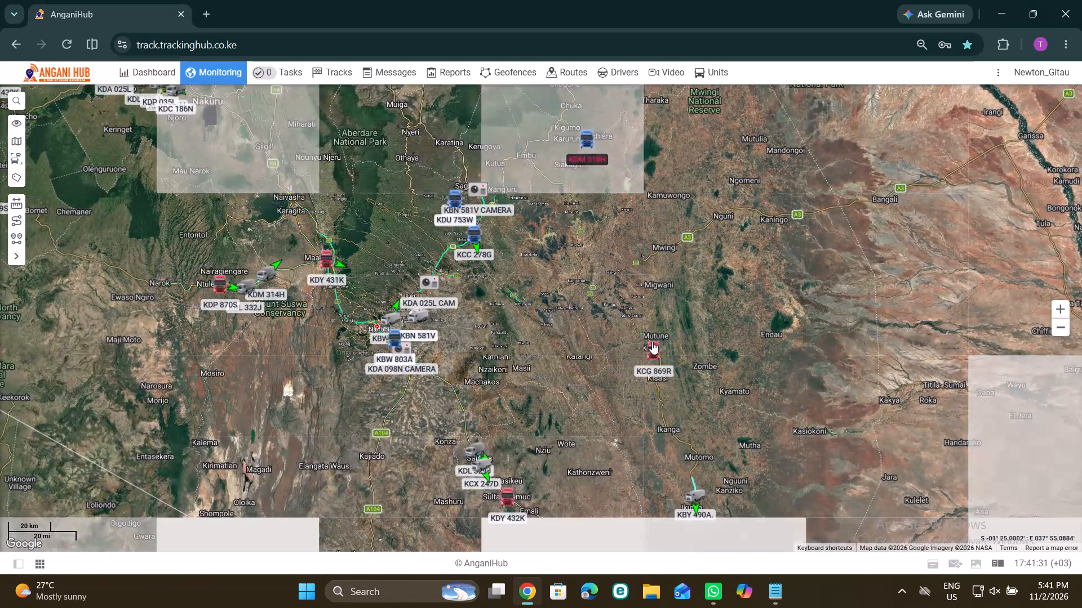
{"action": "left_click", "coordinate": [659, 329]}
{"action": "left_click", "coordinate": [651, 352]}
{"action": "left_click_drag", "start_coordinate": [473, 405], "coordinate": [652, 309]}
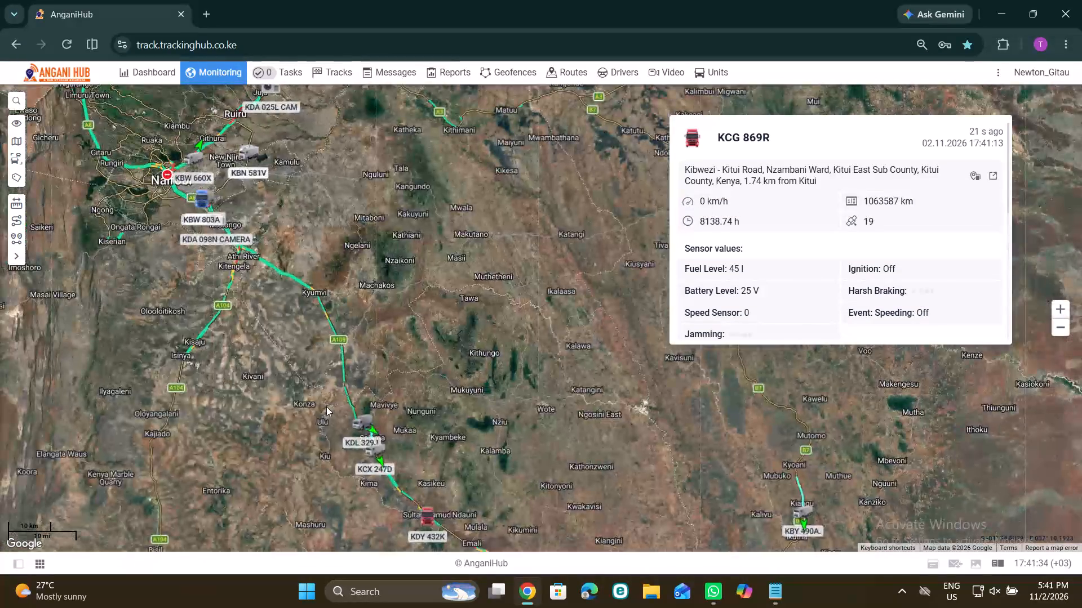
{"action": "scroll", "coordinate": [372, 425], "scroll_direction": "up", "scroll_amount": 5}
{"action": "left_click", "coordinate": [368, 390]}
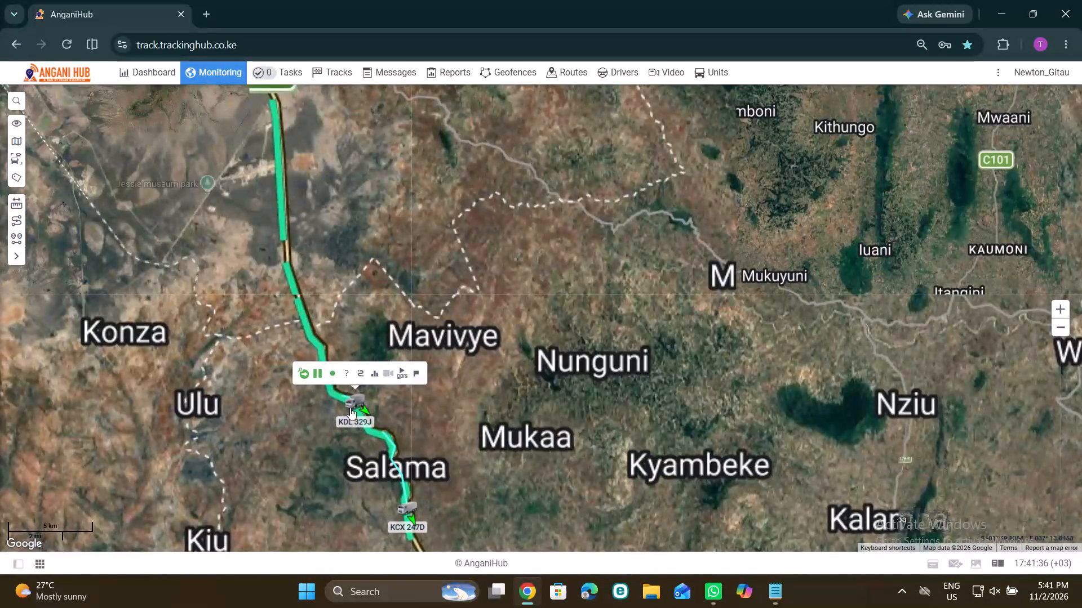
{"action": "scroll", "coordinate": [351, 408], "scroll_direction": "up", "scroll_amount": 3}
{"action": "scroll", "coordinate": [362, 397], "scroll_direction": "down", "scroll_amount": 1}
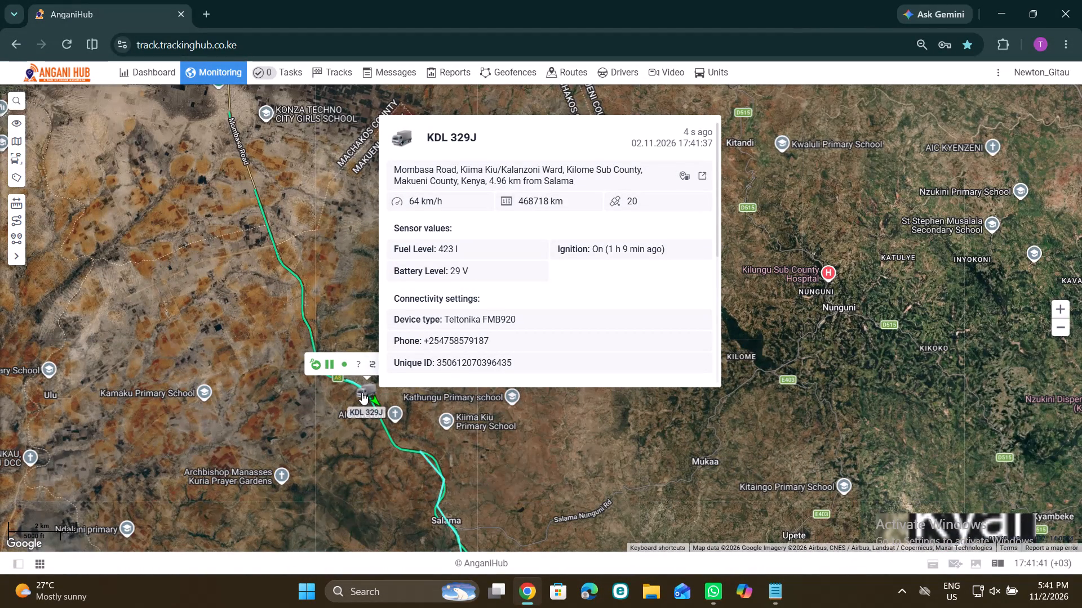
{"action": "key", "text": "shift+super+s"}
{"action": "left_click", "coordinate": [527, 364]}
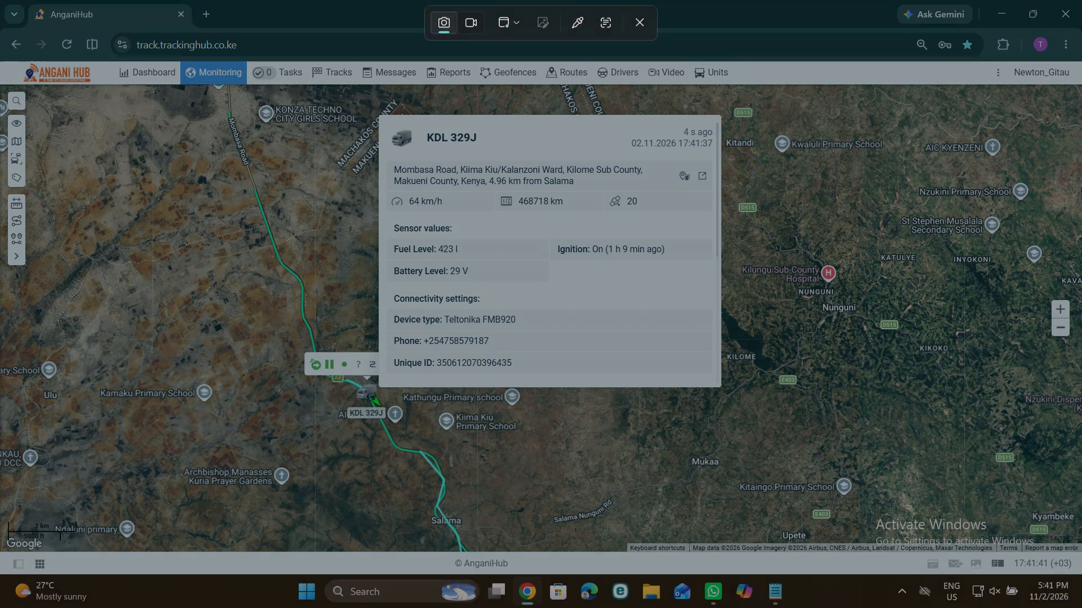
{"action": "left_click", "coordinate": [531, 365]}
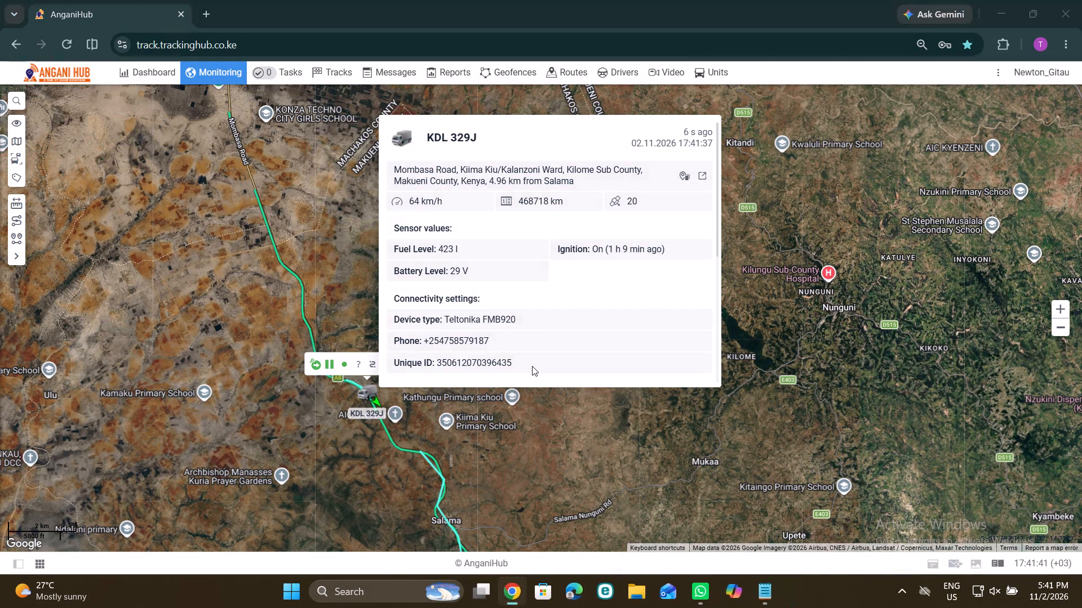
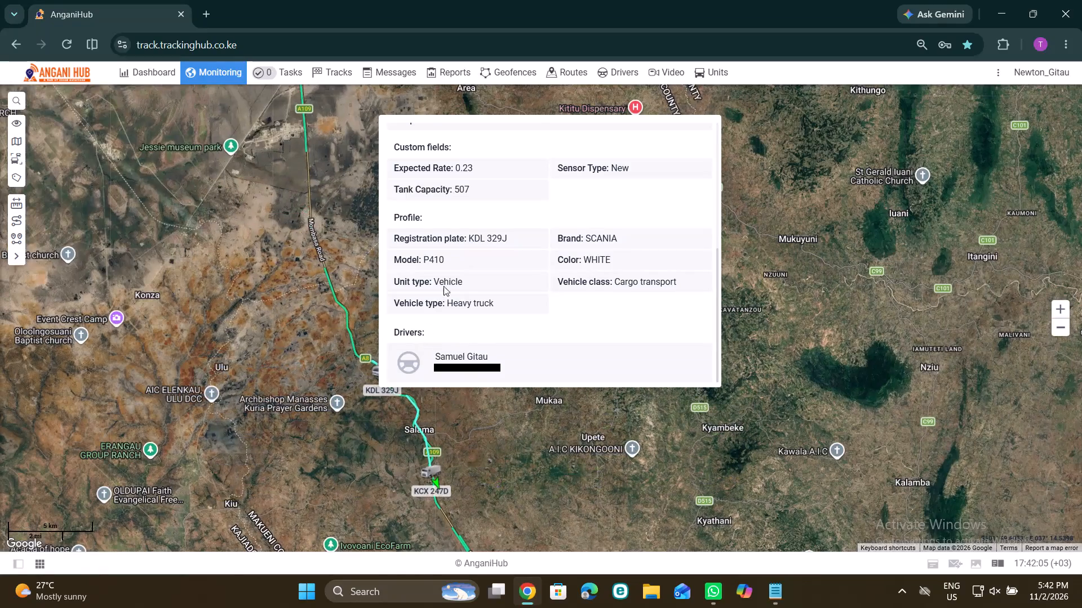
{"action": "left_click_drag", "start_coordinate": [349, 461], "coordinate": [348, 462]}
{"action": "left_click_drag", "start_coordinate": [348, 462], "coordinate": [365, 106]}
{"action": "left_click", "coordinate": [456, 467]}
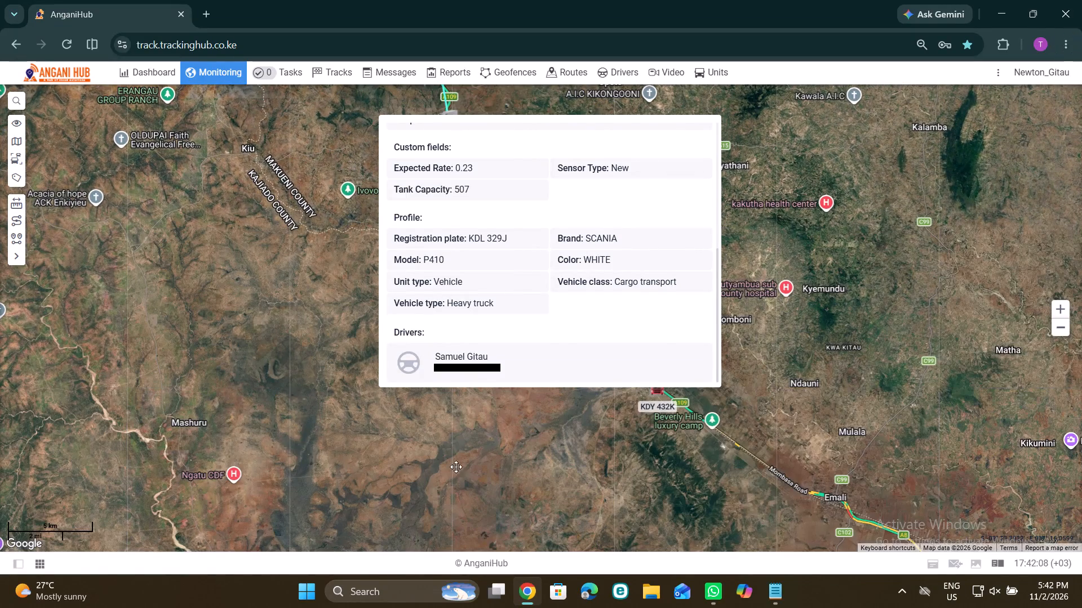
{"action": "key", "text": "alt+Tab"}
{"action": "key", "text": "alt+Tab"}
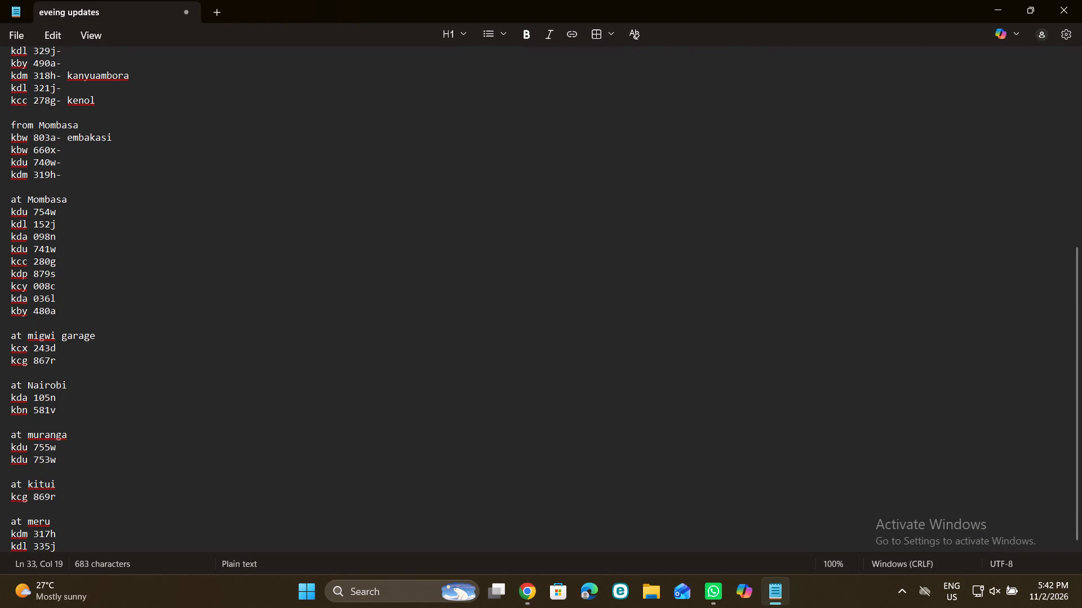
{"action": "scroll", "coordinate": [80, 158], "scroll_direction": "up", "scroll_amount": 2}
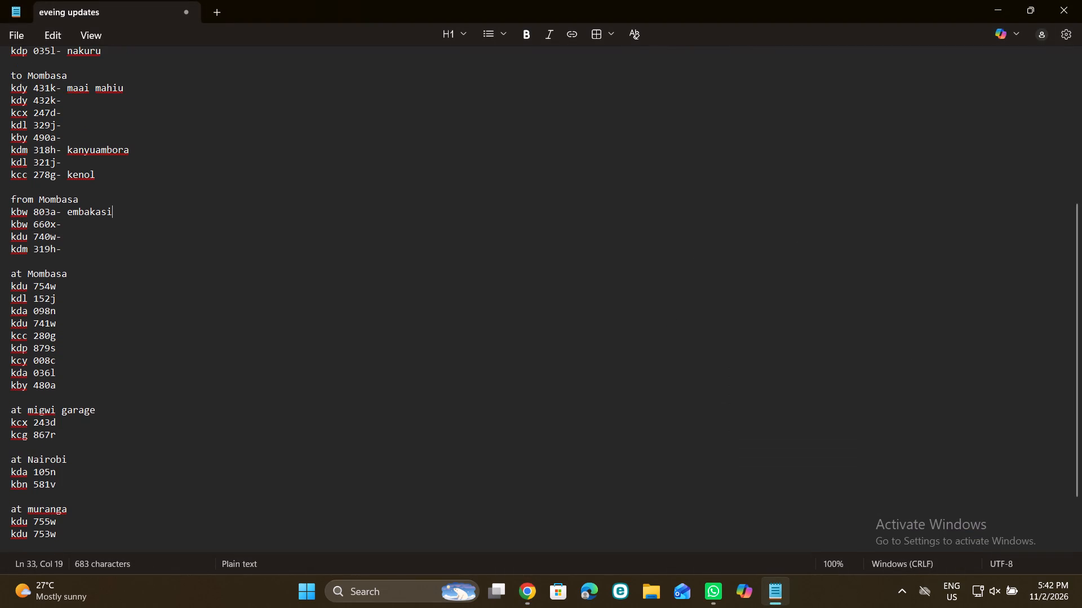
{"action": "left_click", "coordinate": [88, 127]}
{"action": "key", "text": "BackSpace"}
Add the location sultan hamud in the from Mombasa section of the evening updates note.
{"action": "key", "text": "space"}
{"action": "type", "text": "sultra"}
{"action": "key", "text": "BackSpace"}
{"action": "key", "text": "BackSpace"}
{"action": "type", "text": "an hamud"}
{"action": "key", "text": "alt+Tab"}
{"action": "left_click_drag", "start_coordinate": [373, 163], "coordinate": [463, 251]}
{"action": "scroll", "coordinate": [532, 203], "scroll_direction": "up", "scroll_amount": 2}
{"action": "left_click", "coordinate": [529, 173]}
{"action": "left_click_drag", "start_coordinate": [525, 186], "coordinate": [529, 286]}
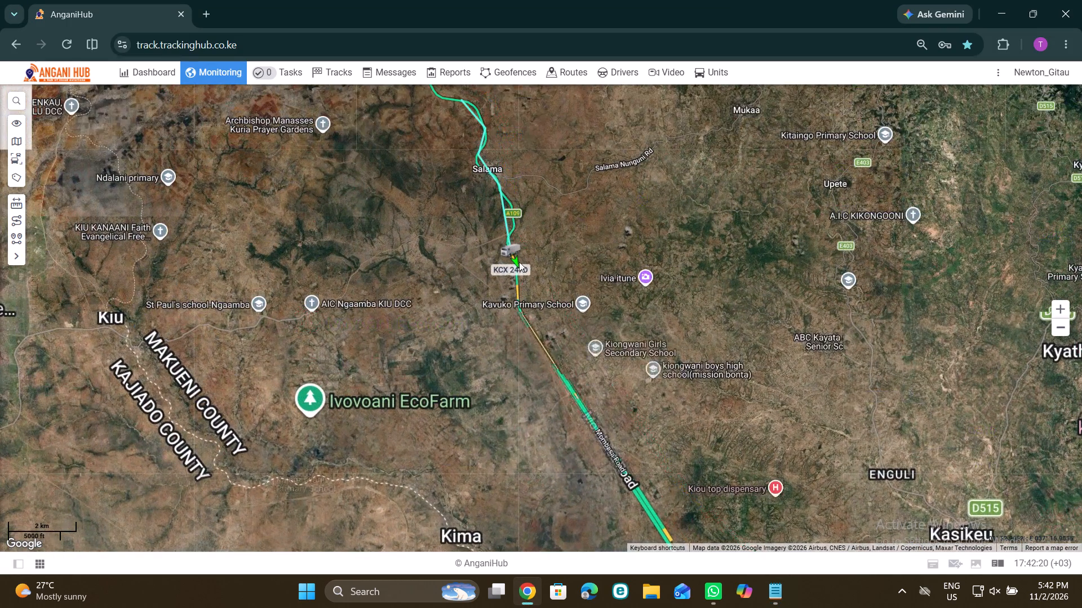
{"action": "left_click", "coordinate": [519, 262]}
{"action": "key", "text": "shift+super+s"}
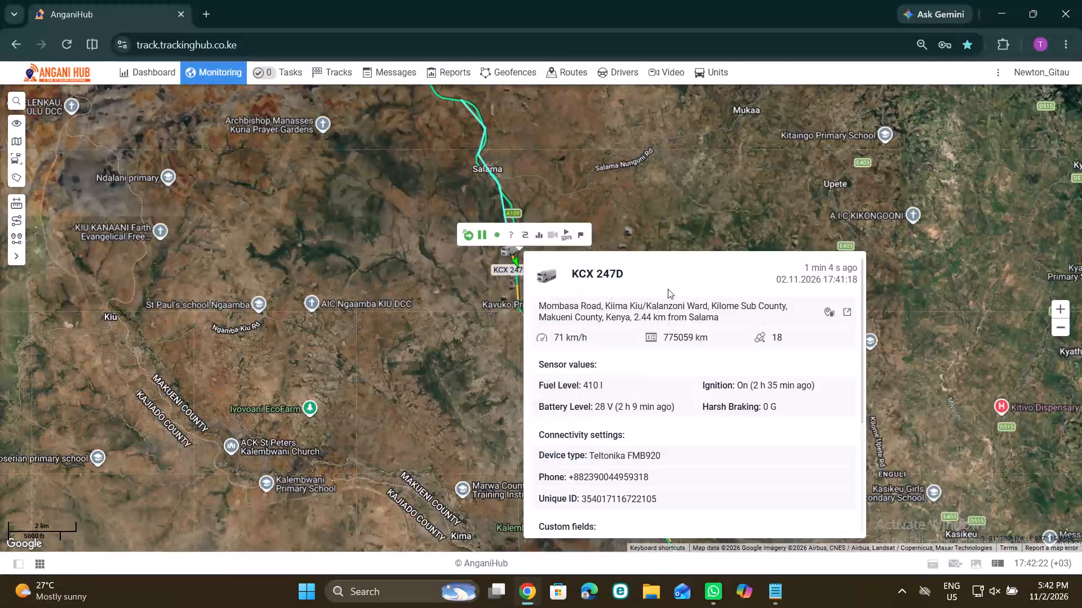
{"action": "double_click", "coordinate": [668, 289]}
{"action": "left_click", "coordinate": [669, 281]}
{"action": "left_click_drag", "start_coordinate": [669, 279], "coordinate": [670, 271]}
{"action": "triple_click", "coordinate": [670, 271]}
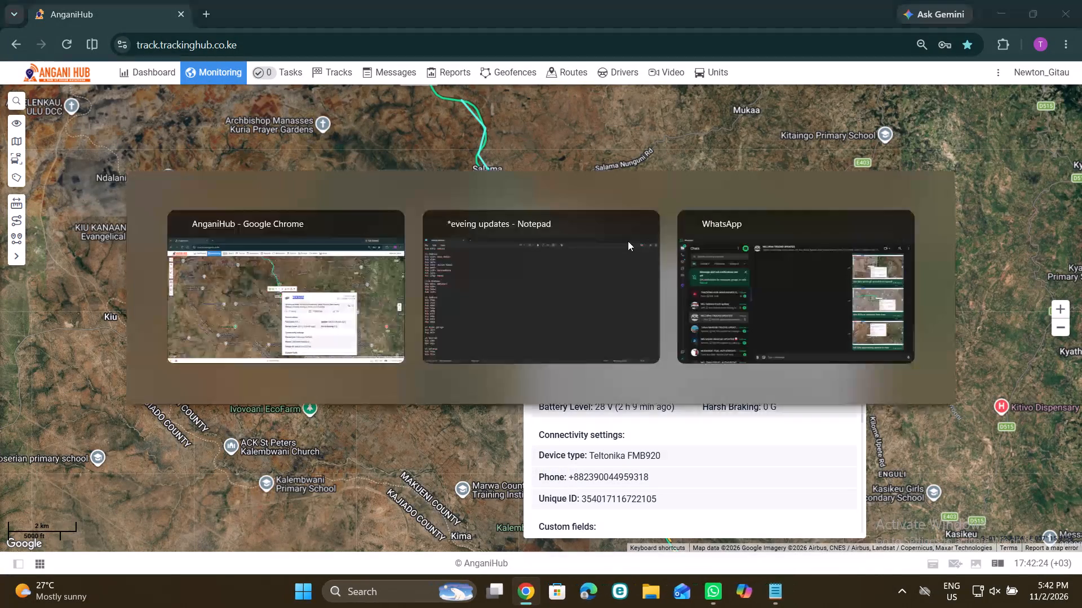
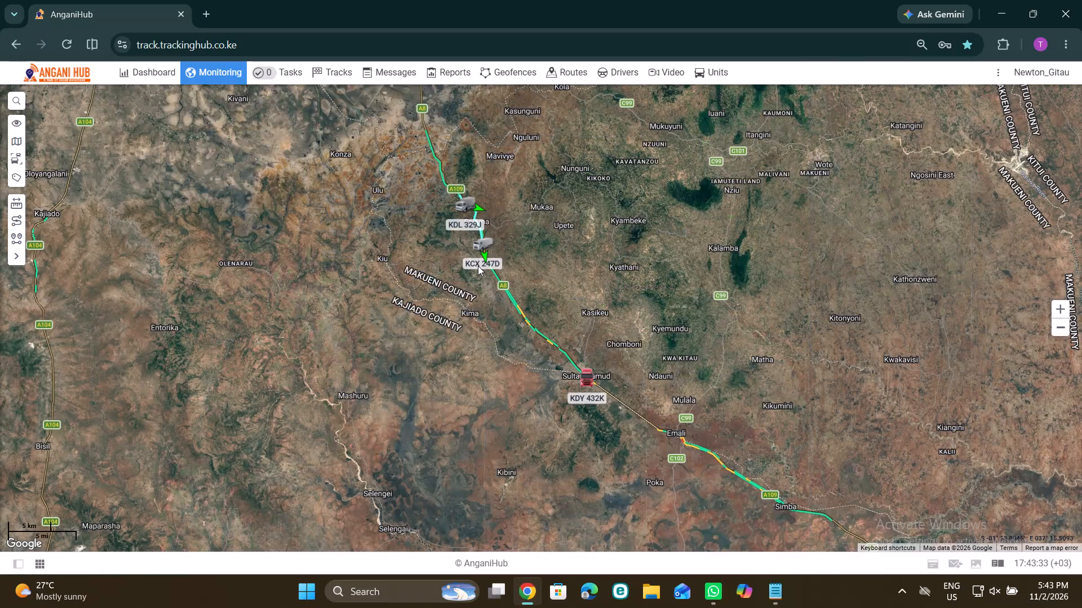
{"action": "key", "text": "alt+Tab"}
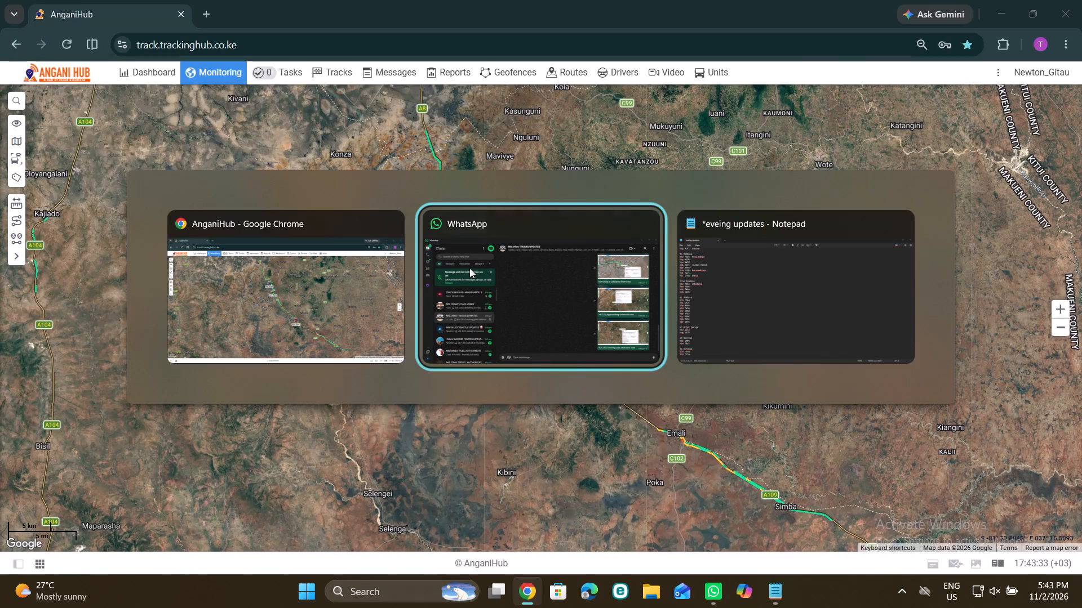
{"action": "key", "text": "alt+Tab"}
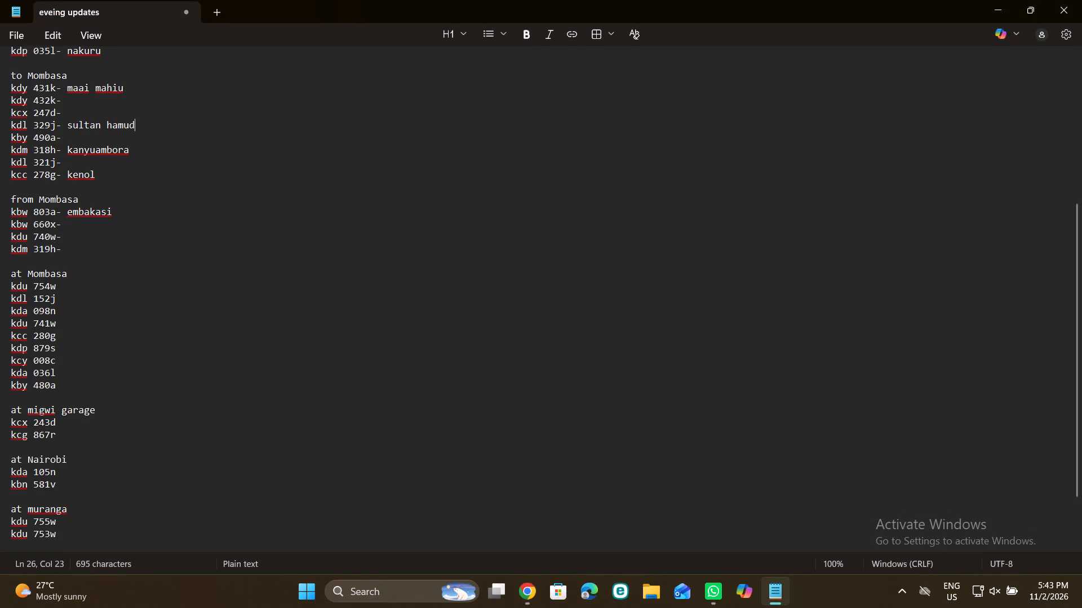
{"action": "left_click", "coordinate": [76, 108]}
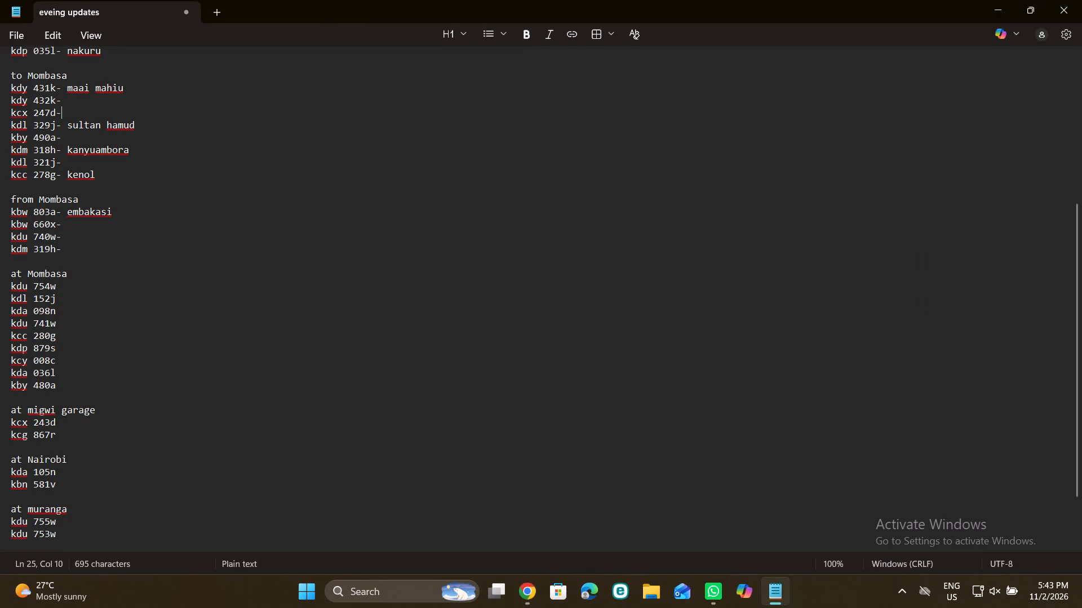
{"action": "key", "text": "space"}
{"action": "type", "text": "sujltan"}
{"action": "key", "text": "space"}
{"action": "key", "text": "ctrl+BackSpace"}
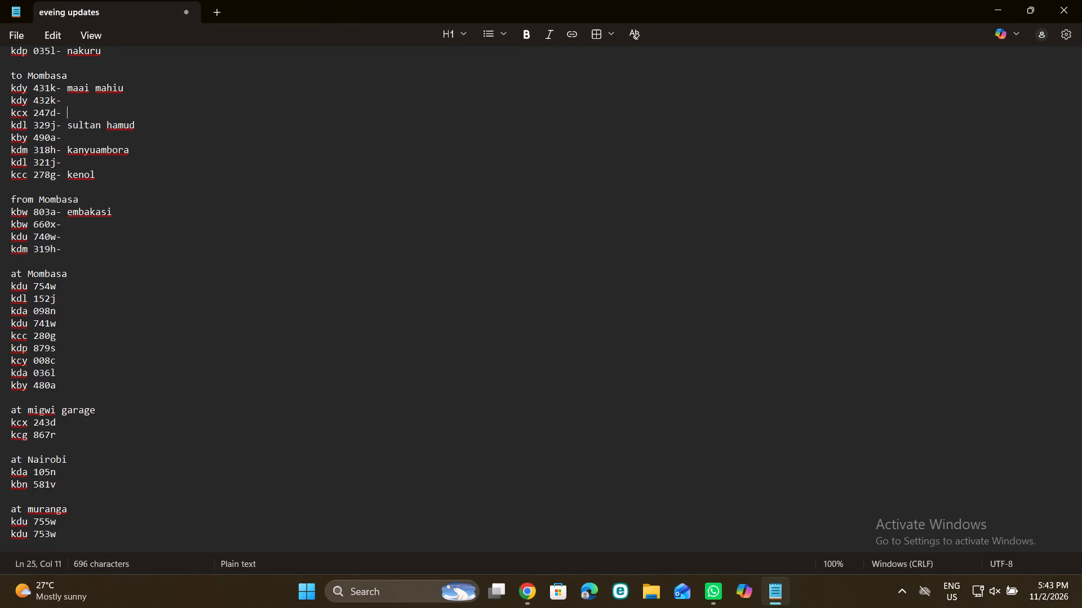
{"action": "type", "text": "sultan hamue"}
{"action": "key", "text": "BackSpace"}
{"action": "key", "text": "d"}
Switch back to the AnganiHub tracking map in Chrome.
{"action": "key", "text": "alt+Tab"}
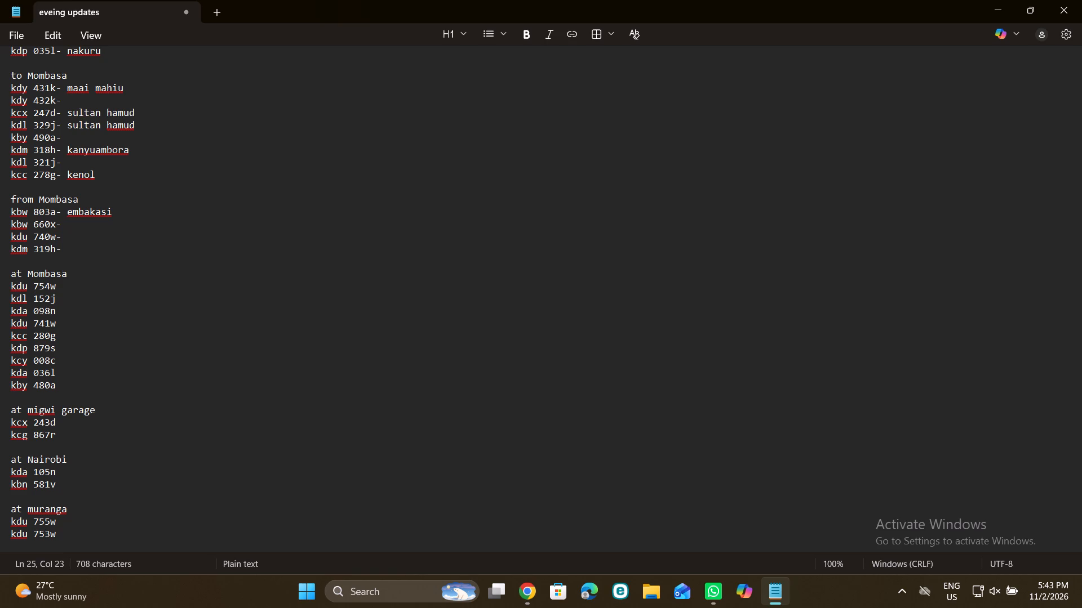
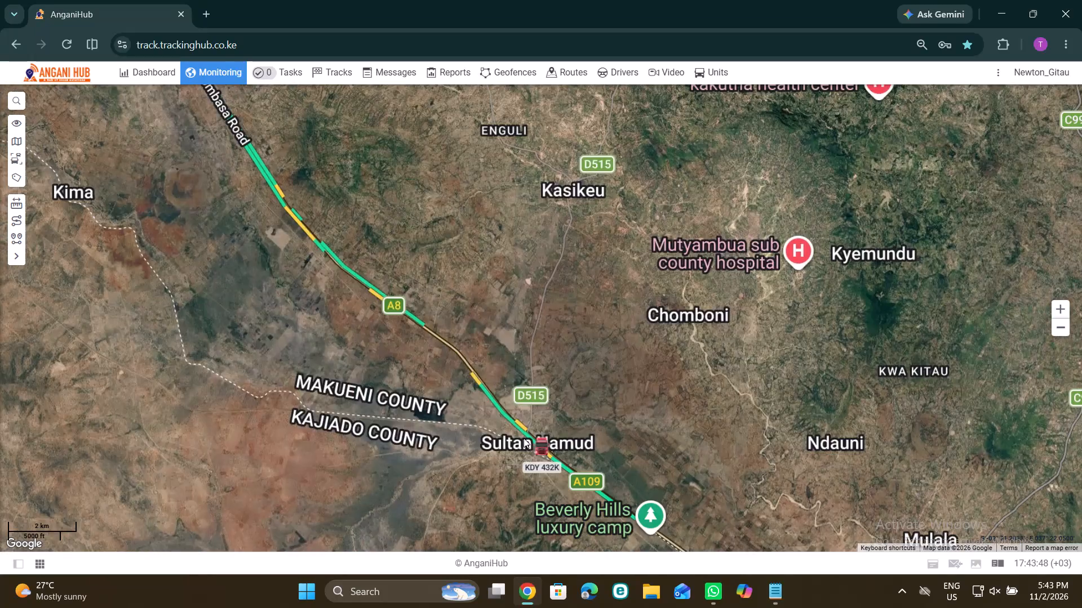
{"action": "scroll", "coordinate": [524, 438], "scroll_direction": "up", "scroll_amount": 2}
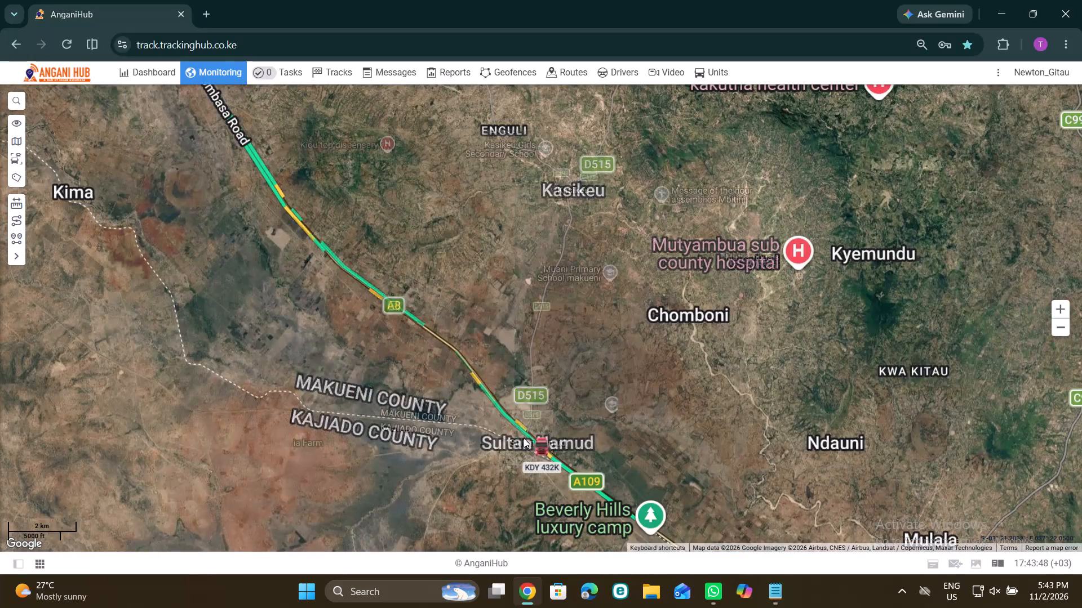
{"action": "scroll", "coordinate": [524, 438], "scroll_direction": "up", "scroll_amount": 2}
{"action": "scroll", "coordinate": [567, 482], "scroll_direction": "up", "scroll_amount": 3}
{"action": "left_click", "coordinate": [628, 439]}
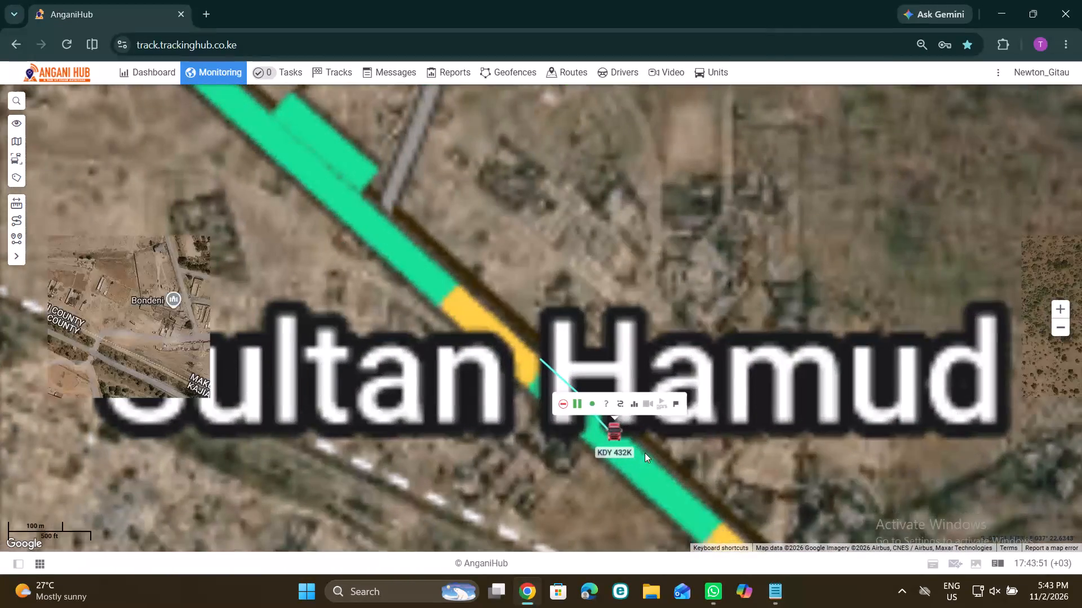
{"action": "key", "text": "shift+super+s"}
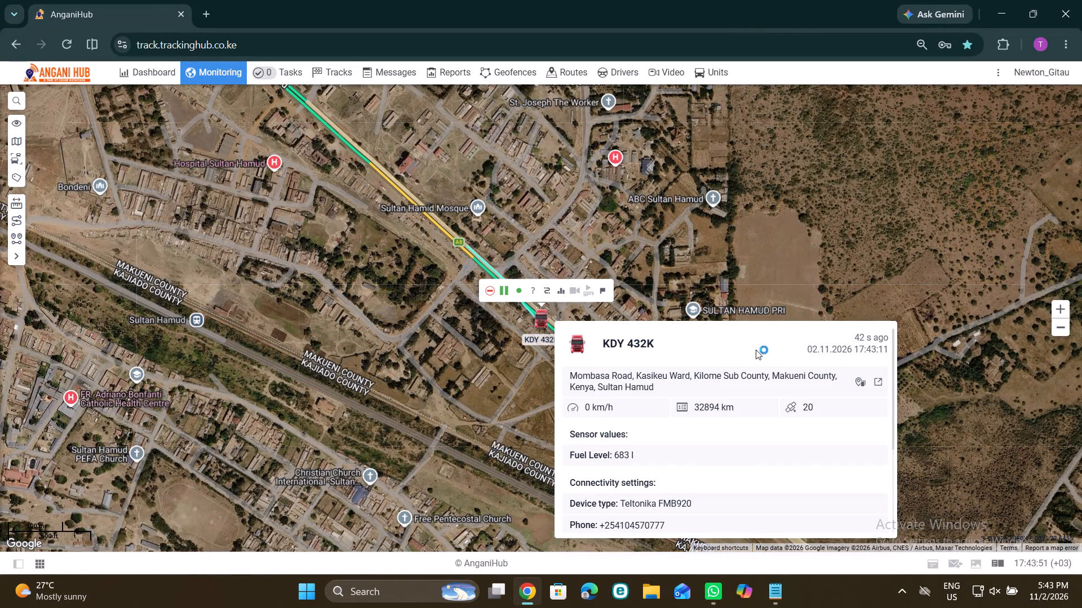
{"action": "triple_click", "coordinate": [757, 343]}
{"action": "triple_click", "coordinate": [757, 343]}
{"action": "left_click", "coordinate": [757, 343]}
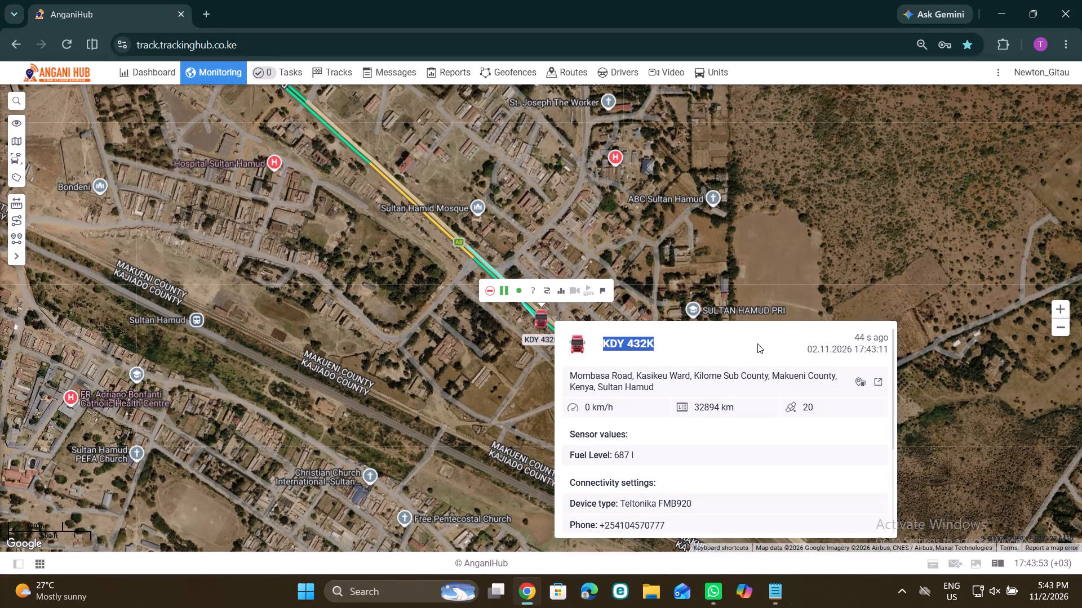
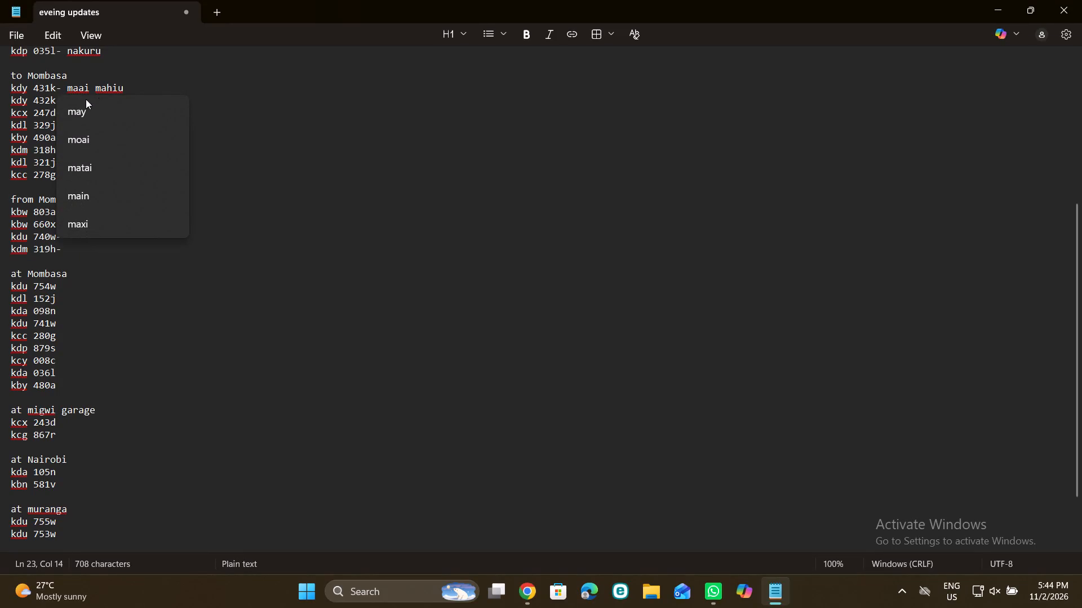
{"action": "left_click", "coordinate": [209, 91]}
{"action": "left_click", "coordinate": [102, 100]}
{"action": "key", "text": "space"}
{"action": "type", "text": "sultan gam"}
{"action": "key", "text": "ctrl+BackSpace"}
{"action": "type", "text": "hamud"}
{"action": "key", "text": "alt+Tab"}
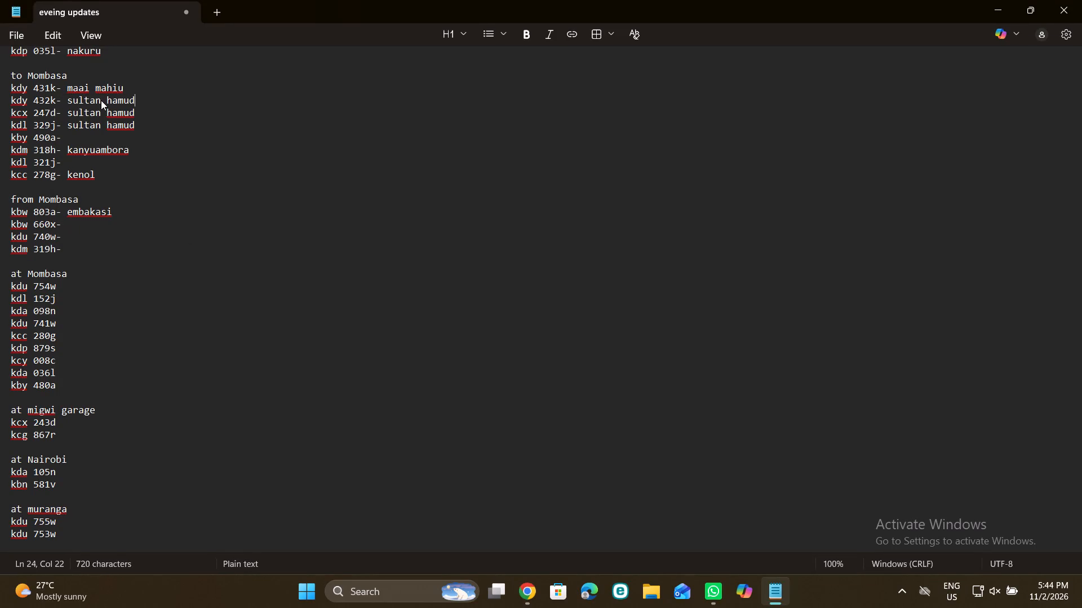
{"action": "key", "text": "alt+Tab"}
{"action": "scroll", "coordinate": [396, 157], "scroll_direction": "down", "scroll_amount": 2}
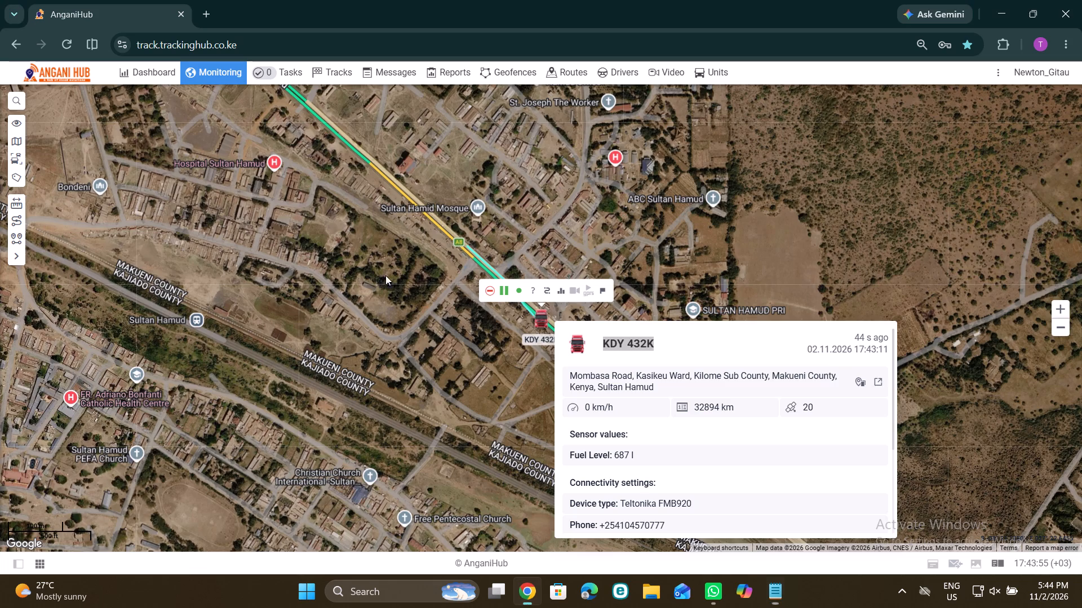
{"action": "scroll", "coordinate": [385, 275], "scroll_direction": "down", "scroll_amount": 17}
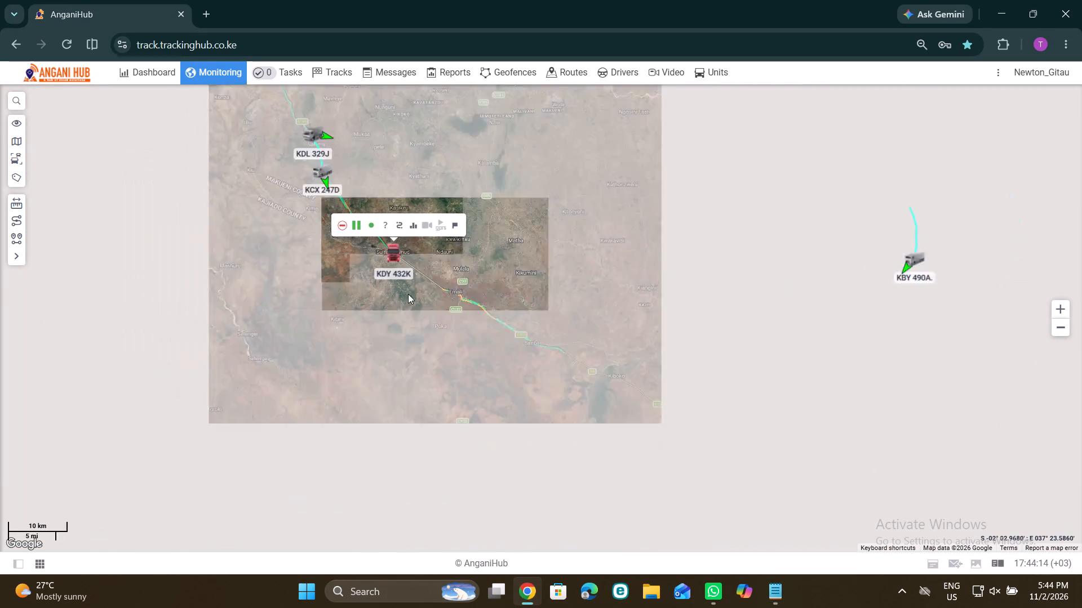
{"action": "scroll", "coordinate": [408, 307], "scroll_direction": "down", "scroll_amount": 1}
{"action": "left_click_drag", "start_coordinate": [408, 307], "coordinate": [411, 298]}
{"action": "left_click_drag", "start_coordinate": [469, 280], "coordinate": [473, 332]}
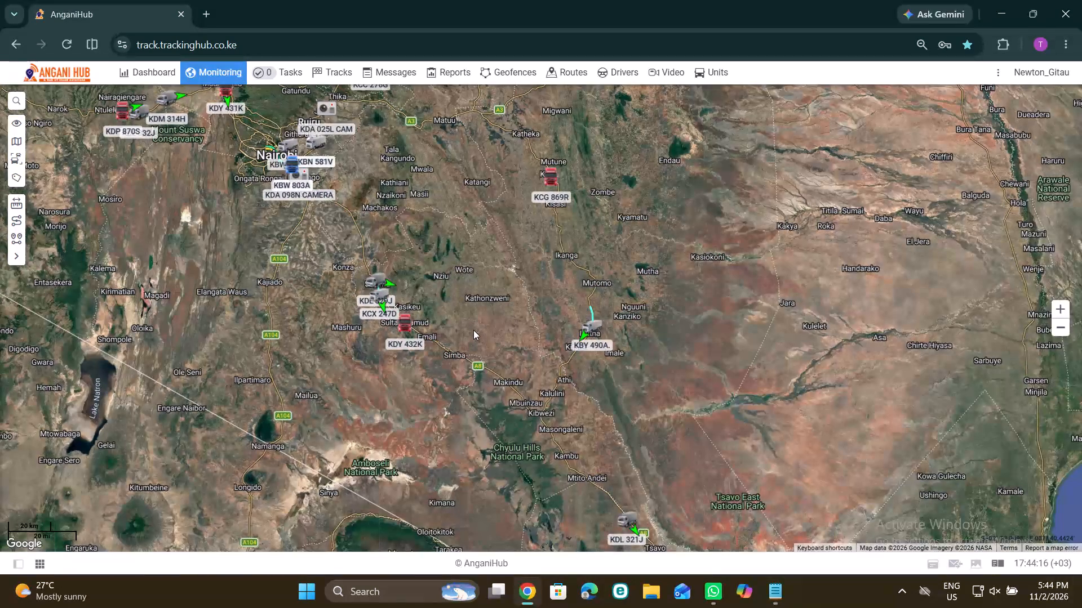
{"action": "left_click_drag", "start_coordinate": [629, 252], "coordinate": [602, 358]}
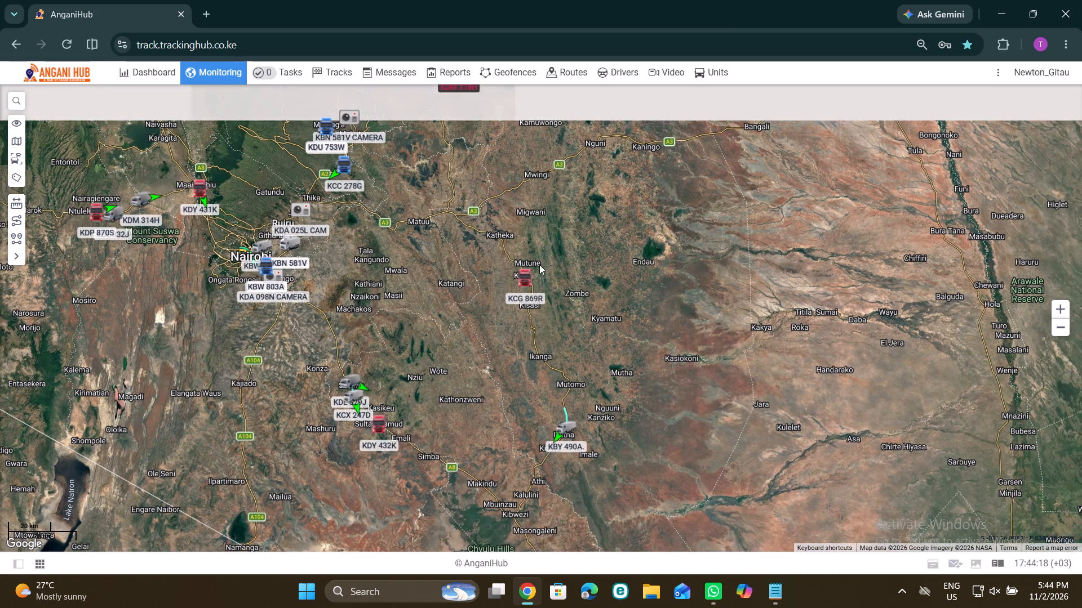
{"action": "scroll", "coordinate": [537, 263], "scroll_direction": "up", "scroll_amount": 5}
{"action": "scroll", "coordinate": [500, 293], "scroll_direction": "up", "scroll_amount": 1}
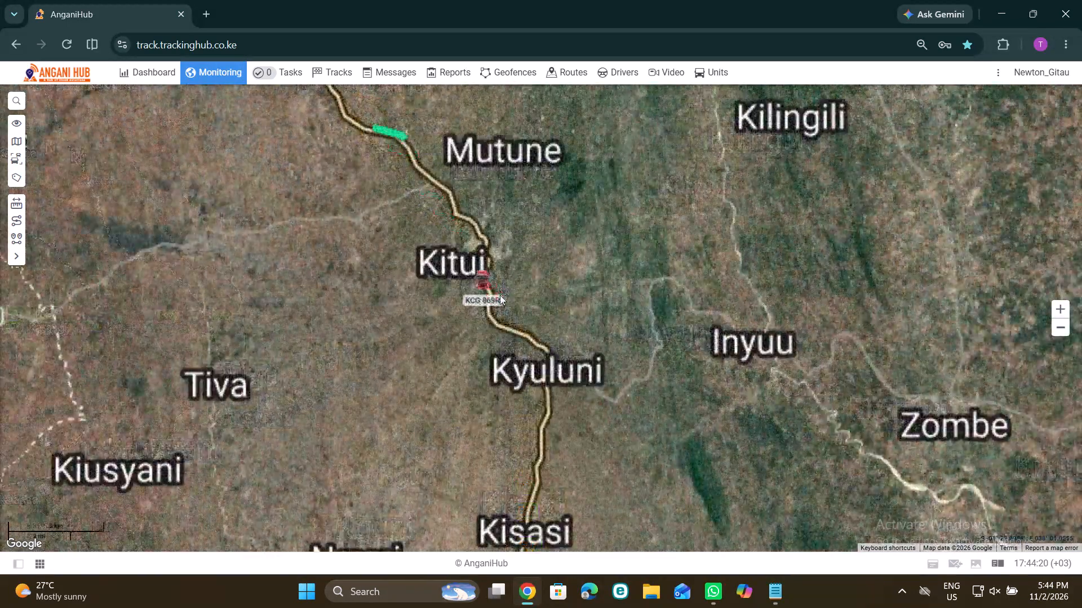
{"action": "scroll", "coordinate": [500, 295], "scroll_direction": "up", "scroll_amount": 2}
{"action": "left_click_drag", "start_coordinate": [433, 263], "coordinate": [450, 337]}
{"action": "scroll", "coordinate": [444, 309], "scroll_direction": "up", "scroll_amount": 3}
{"action": "left_click", "coordinate": [466, 320]}
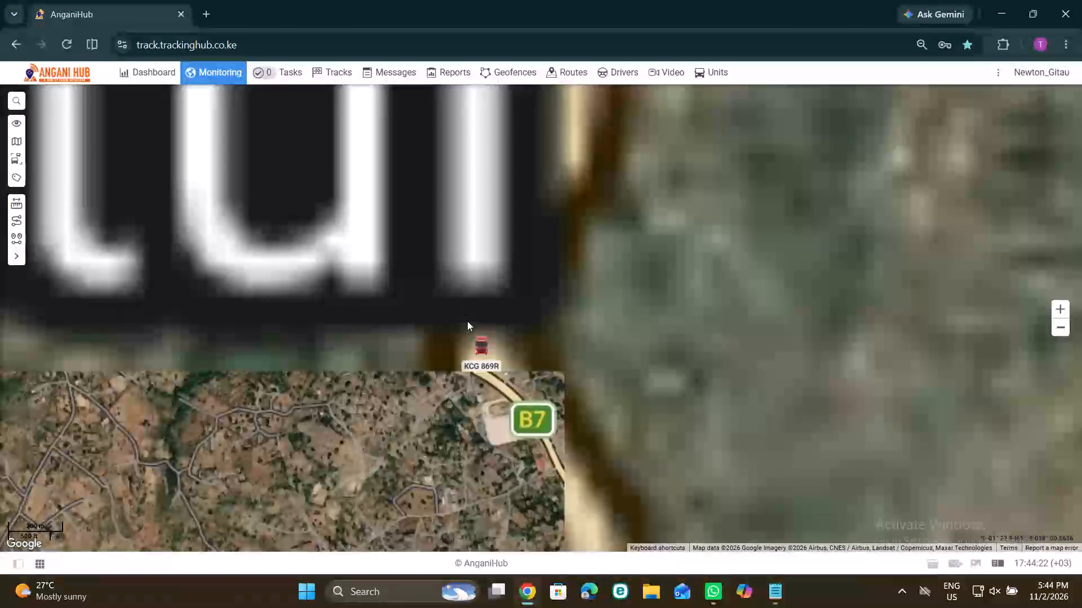
{"action": "left_click", "coordinate": [480, 344]}
{"action": "scroll", "coordinate": [477, 343], "scroll_direction": "down", "scroll_amount": 13}
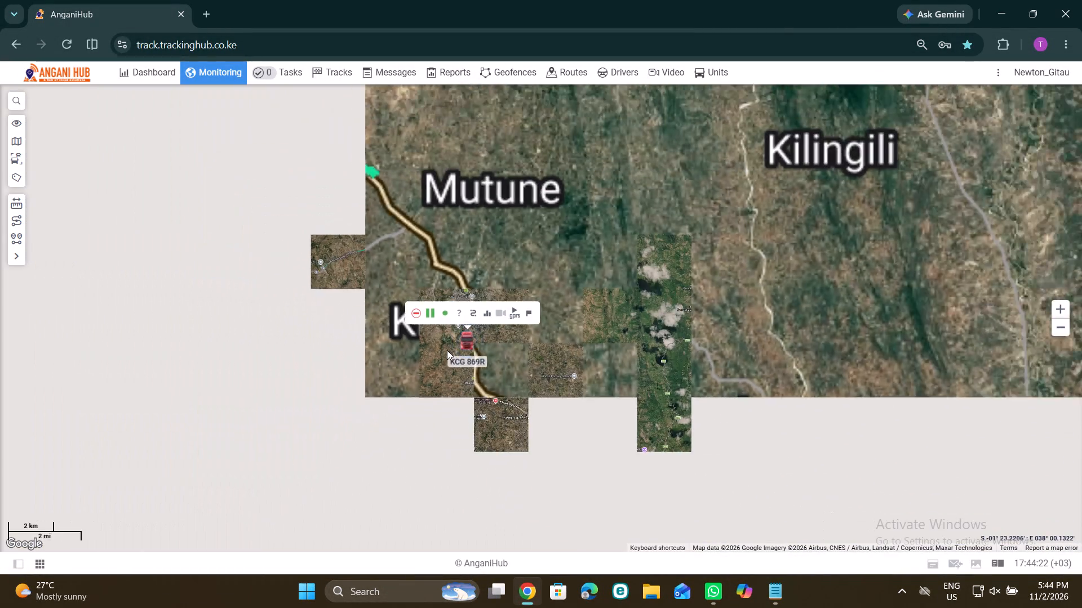
{"action": "scroll", "coordinate": [447, 350], "scroll_direction": "down", "scroll_amount": 4}
{"action": "left_click_drag", "start_coordinate": [398, 369], "coordinate": [398, 255]}
{"action": "scroll", "coordinate": [406, 245], "scroll_direction": "down", "scroll_amount": 3}
{"action": "left_click_drag", "start_coordinate": [416, 330], "coordinate": [477, 233]}
{"action": "left_click_drag", "start_coordinate": [507, 353], "coordinate": [543, 327]}
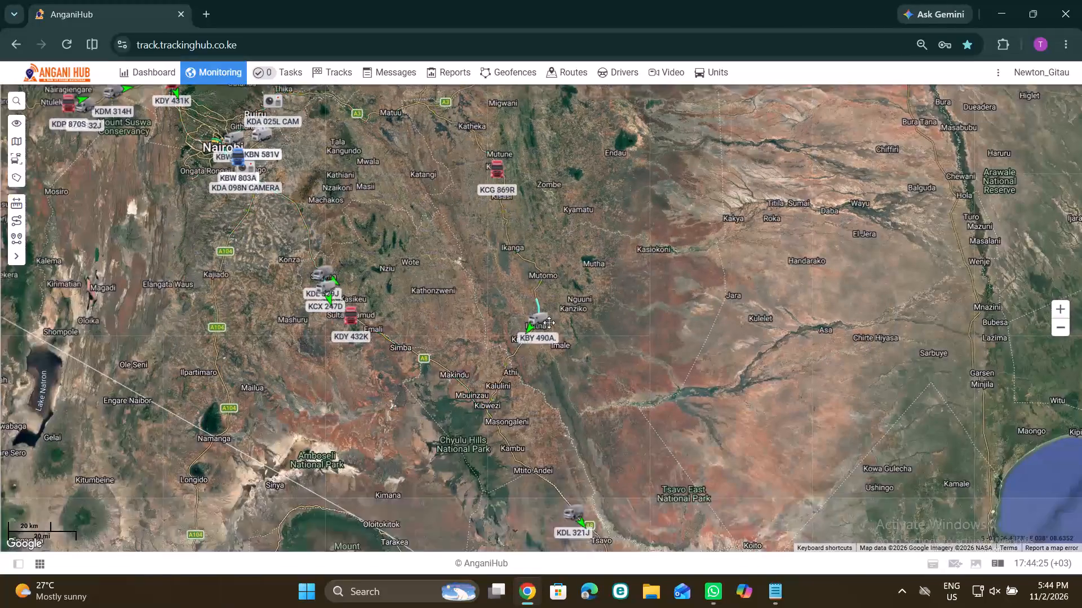
{"action": "scroll", "coordinate": [551, 321], "scroll_direction": "up", "scroll_amount": 4}
{"action": "left_click", "coordinate": [557, 219]}
{"action": "left_click", "coordinate": [562, 245]}
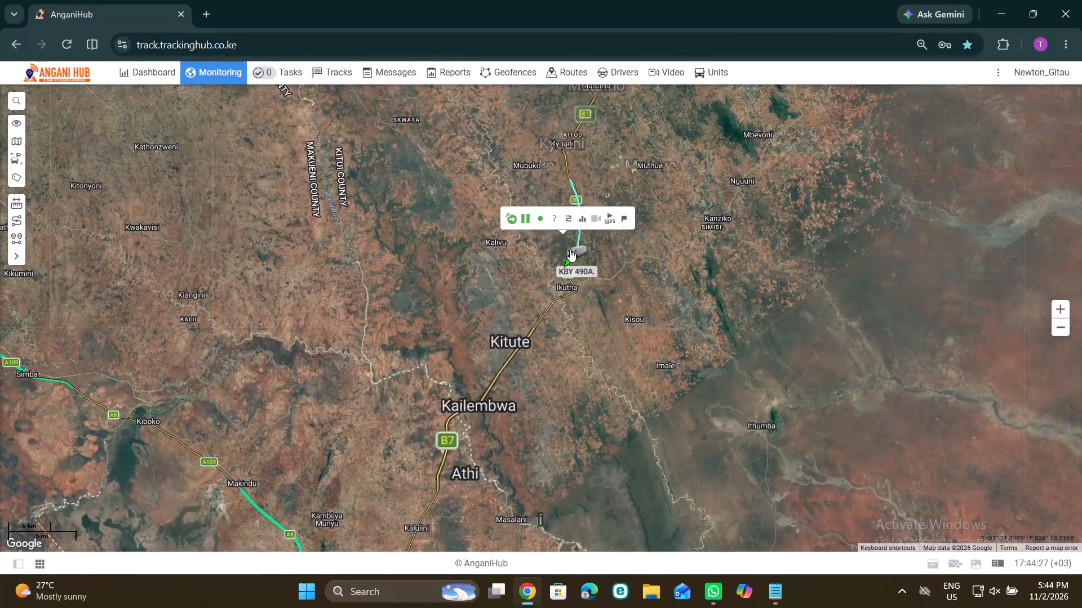
{"action": "scroll", "coordinate": [572, 251], "scroll_direction": "up", "scroll_amount": 2}
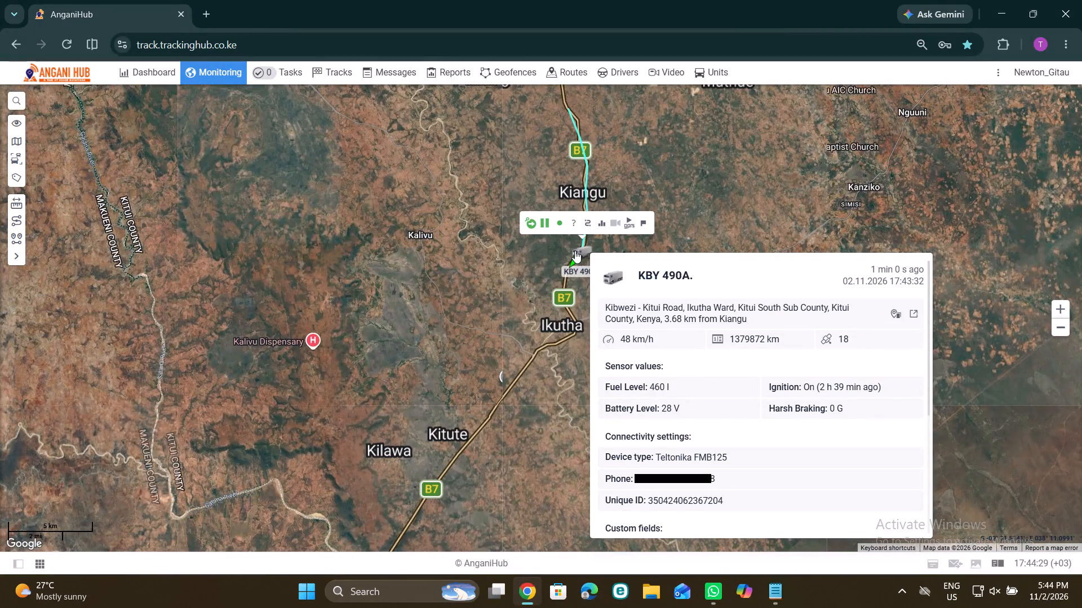
{"action": "key", "text": "shift+super+s"}
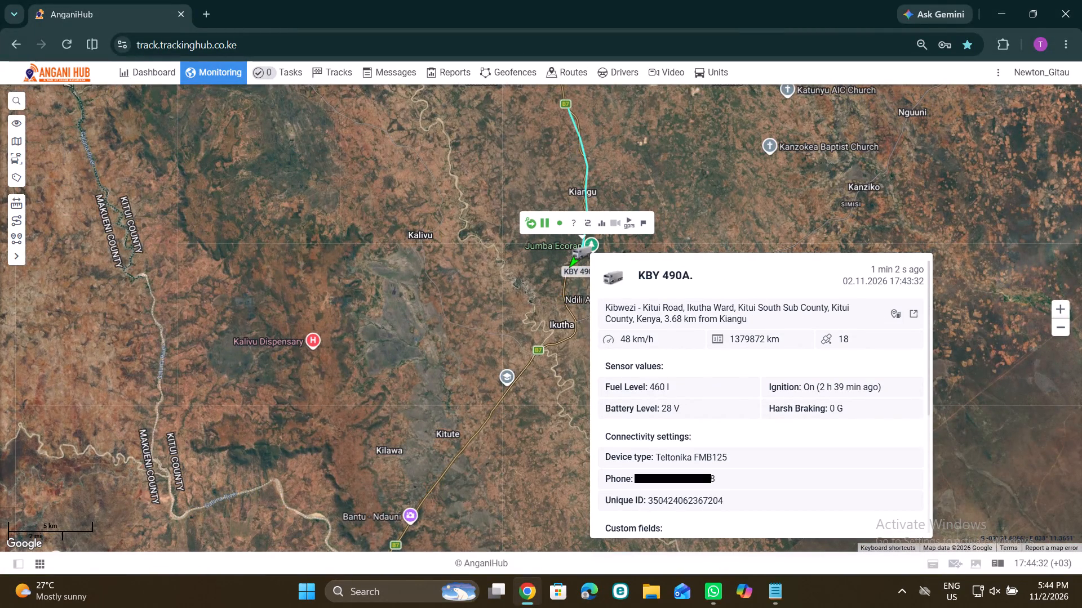
{"action": "triple_click", "coordinate": [751, 303]}
{"action": "left_click", "coordinate": [751, 303]}
{"action": "left_click_drag", "start_coordinate": [477, 402], "coordinate": [493, 160]}
{"action": "left_click_drag", "start_coordinate": [498, 351], "coordinate": [525, 328]}
{"action": "key", "text": "alt+Tab"}
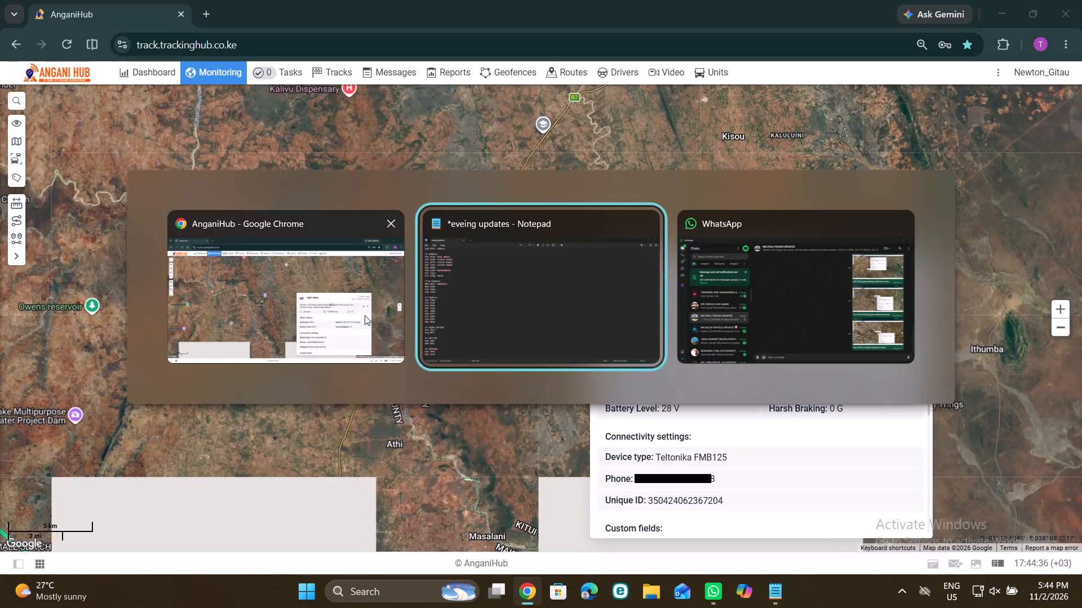
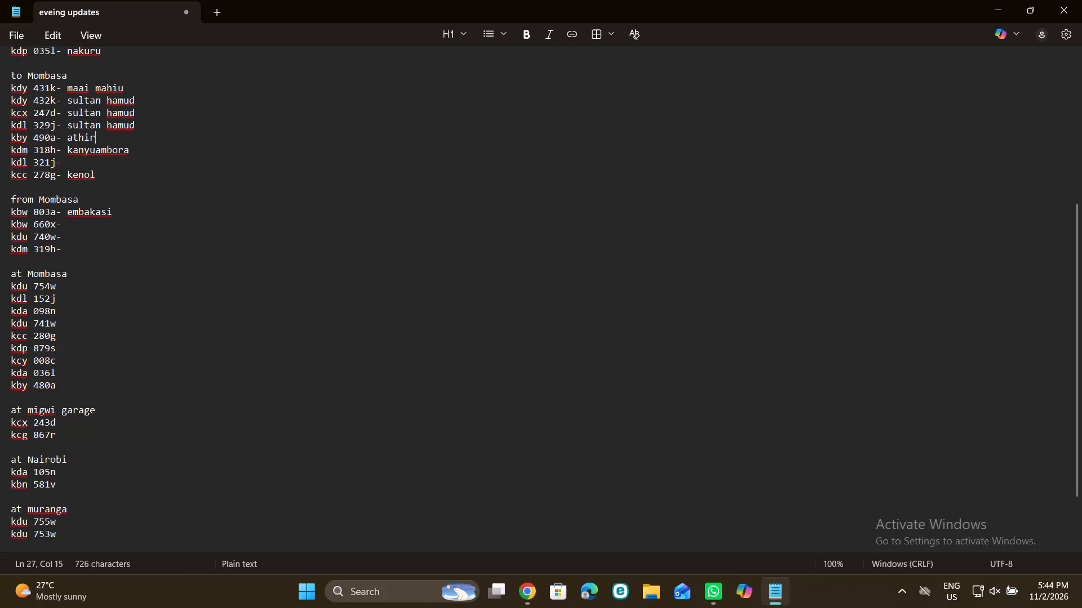
{"action": "key", "text": "BackSpace"}
{"action": "key", "text": "alt+Tab"}
{"action": "key", "text": "alt+Tab"}
{"action": "scroll", "coordinate": [128, 178], "scroll_direction": "down", "scroll_amount": 6}
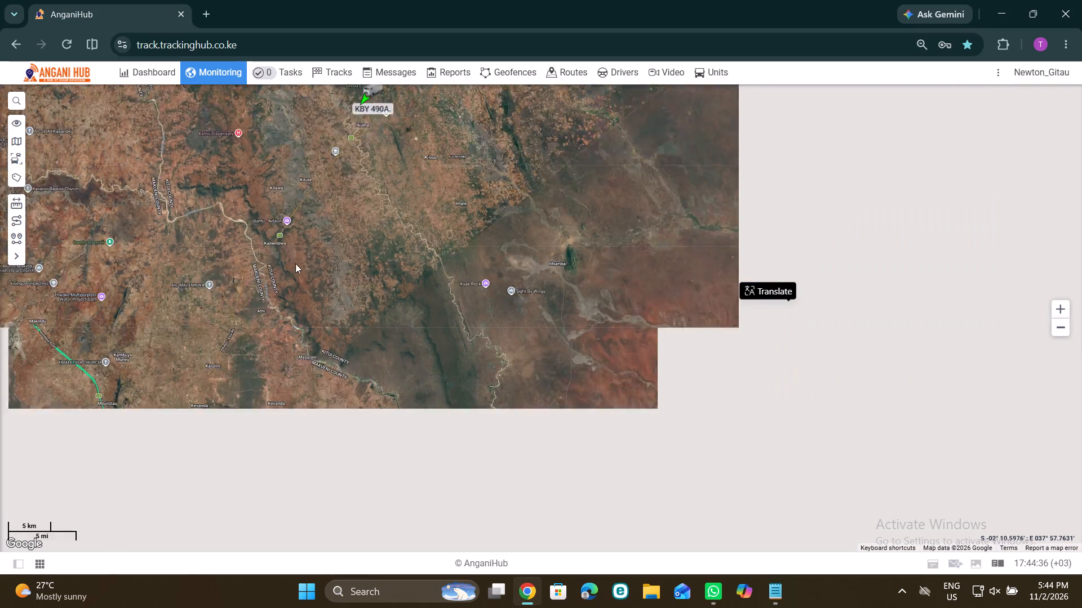
{"action": "scroll", "coordinate": [295, 263], "scroll_direction": "down", "scroll_amount": 4}
{"action": "left_click_drag", "start_coordinate": [343, 377], "coordinate": [442, 302]}
{"action": "scroll", "coordinate": [402, 352], "scroll_direction": "up", "scroll_amount": 4}
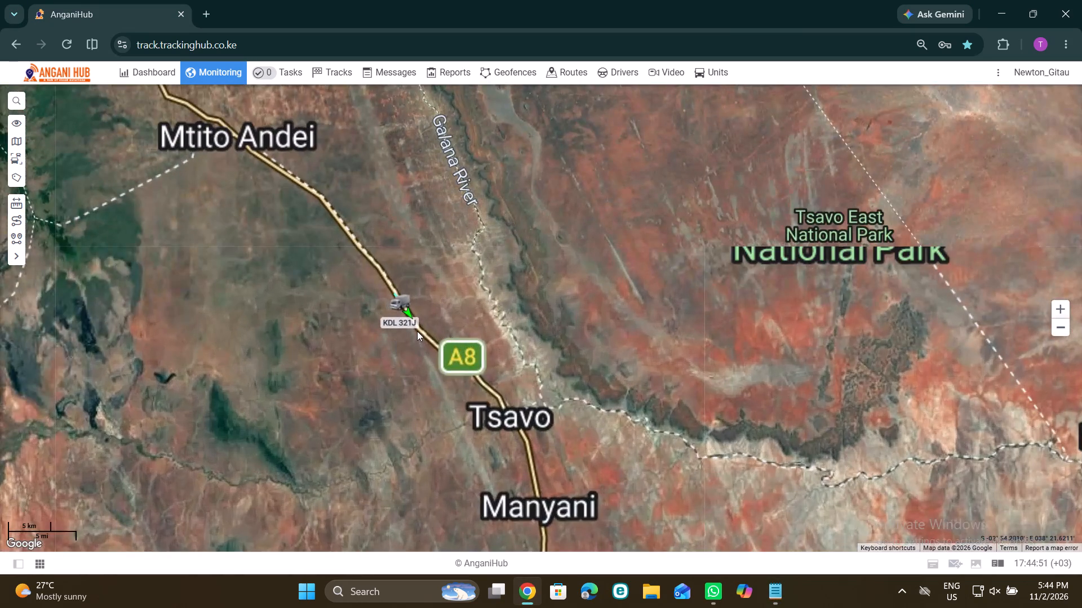
{"action": "left_click", "coordinate": [398, 311]}
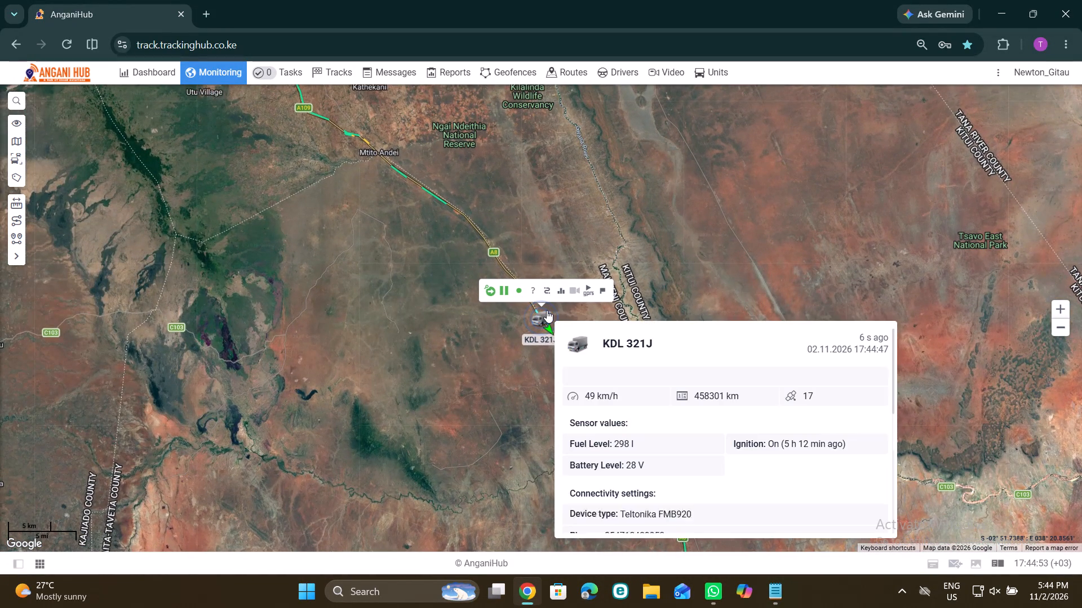
{"action": "key", "text": "shift+super+s"}
{"action": "left_click", "coordinate": [782, 361]}
{"action": "triple_click", "coordinate": [780, 357]}
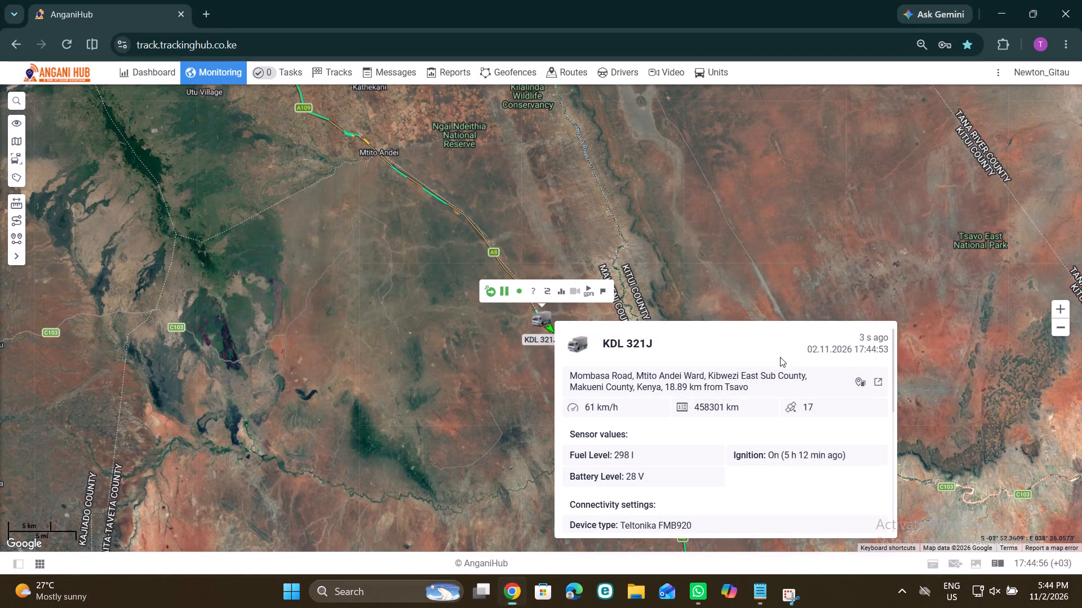
{"action": "left_click", "coordinate": [780, 357]}
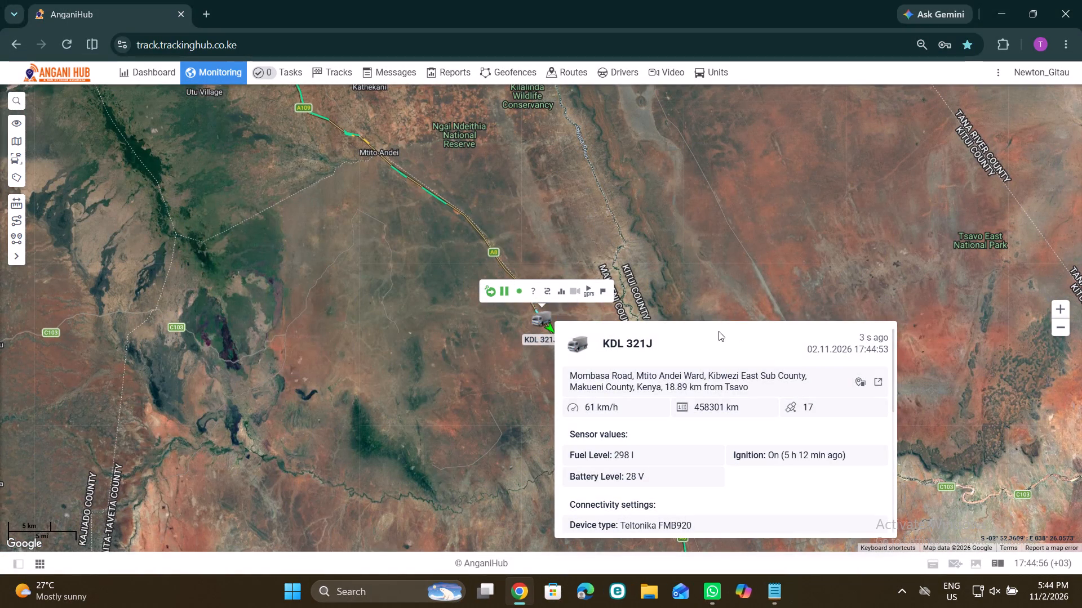
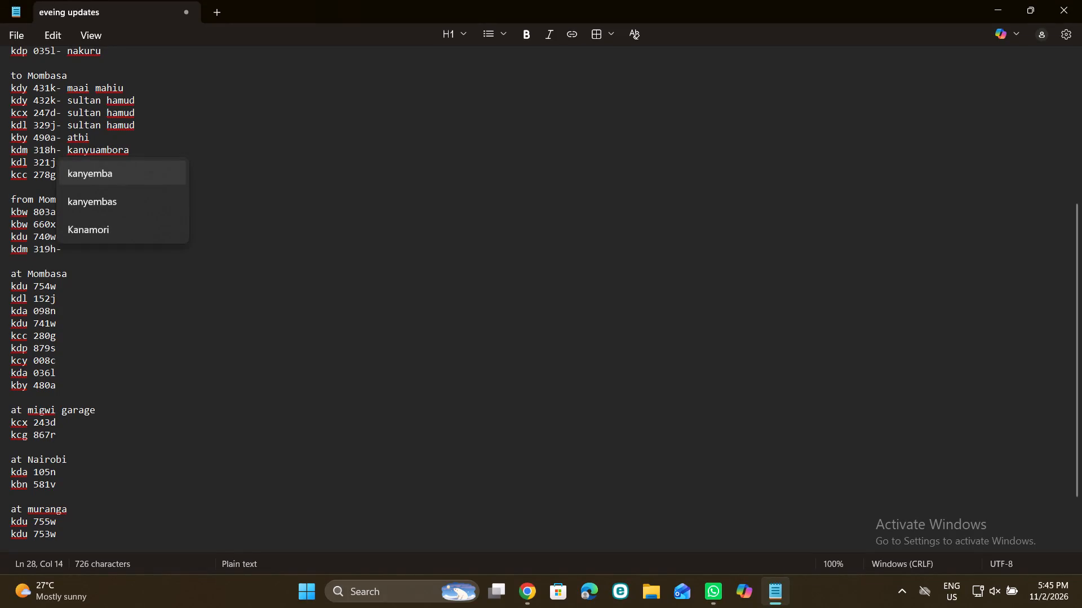
{"action": "left_click", "coordinate": [179, 146]}
{"action": "left_click", "coordinate": [96, 159]}
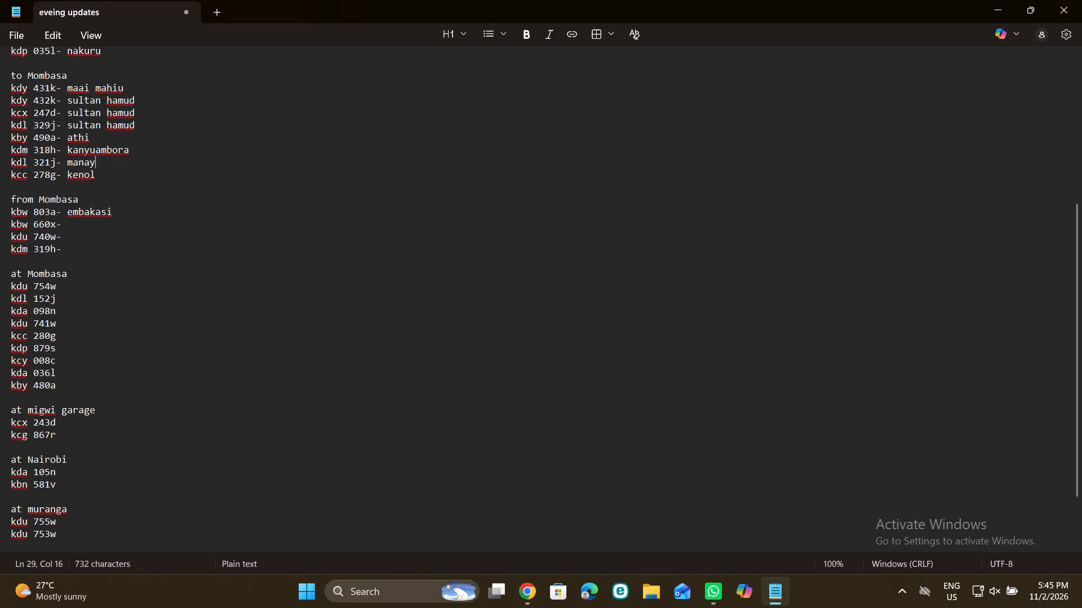
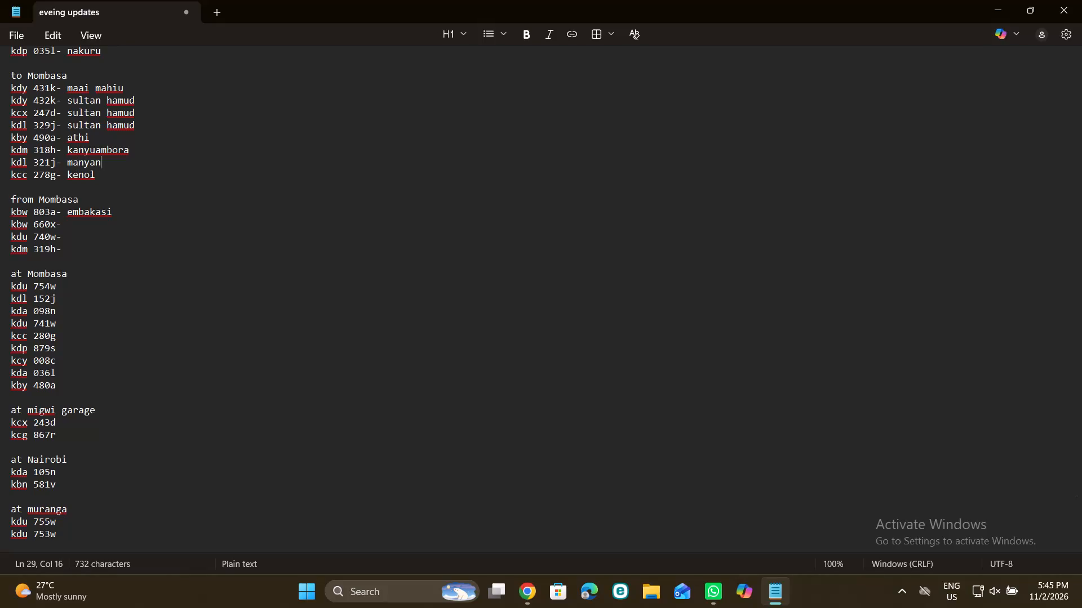
{"action": "key", "text": "alt+Tab"}
{"action": "key", "text": "alt+Tab"}
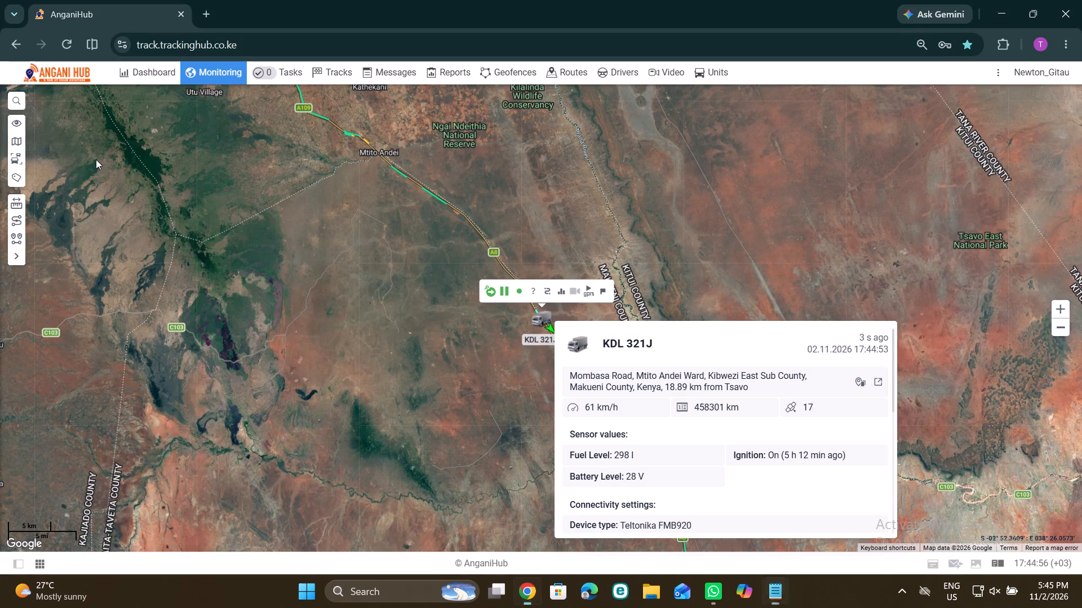
{"action": "scroll", "coordinate": [183, 189], "scroll_direction": "down", "scroll_amount": 2}
{"action": "left_click_drag", "start_coordinate": [221, 251], "coordinate": [242, 169]}
{"action": "scroll", "coordinate": [246, 162], "scroll_direction": "down", "scroll_amount": 3}
{"action": "left_click_drag", "start_coordinate": [300, 285], "coordinate": [306, 248]}
{"action": "scroll", "coordinate": [352, 276], "scroll_direction": "up", "scroll_amount": 2}
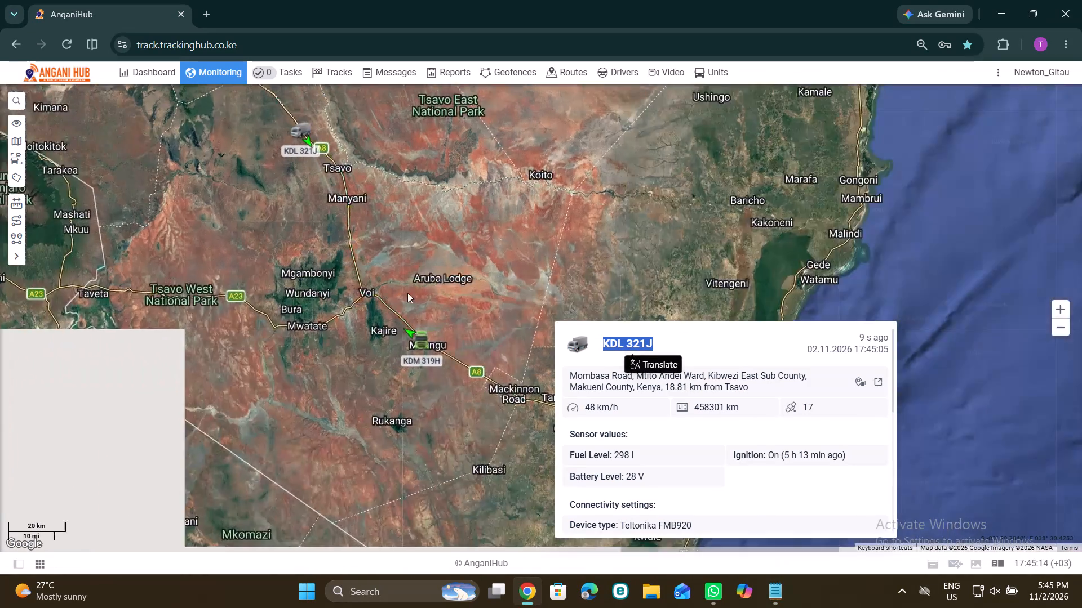
{"action": "scroll", "coordinate": [407, 299], "scroll_direction": "down", "scroll_amount": 5}
{"action": "left_click_drag", "start_coordinate": [513, 339], "coordinate": [516, 313]}
{"action": "scroll", "coordinate": [523, 339], "scroll_direction": "up", "scroll_amount": 9}
{"action": "scroll", "coordinate": [473, 319], "scroll_direction": "down", "scroll_amount": 1}
{"action": "scroll", "coordinate": [475, 319], "scroll_direction": "up", "scroll_amount": 7}
{"action": "left_click", "coordinate": [659, 460]}
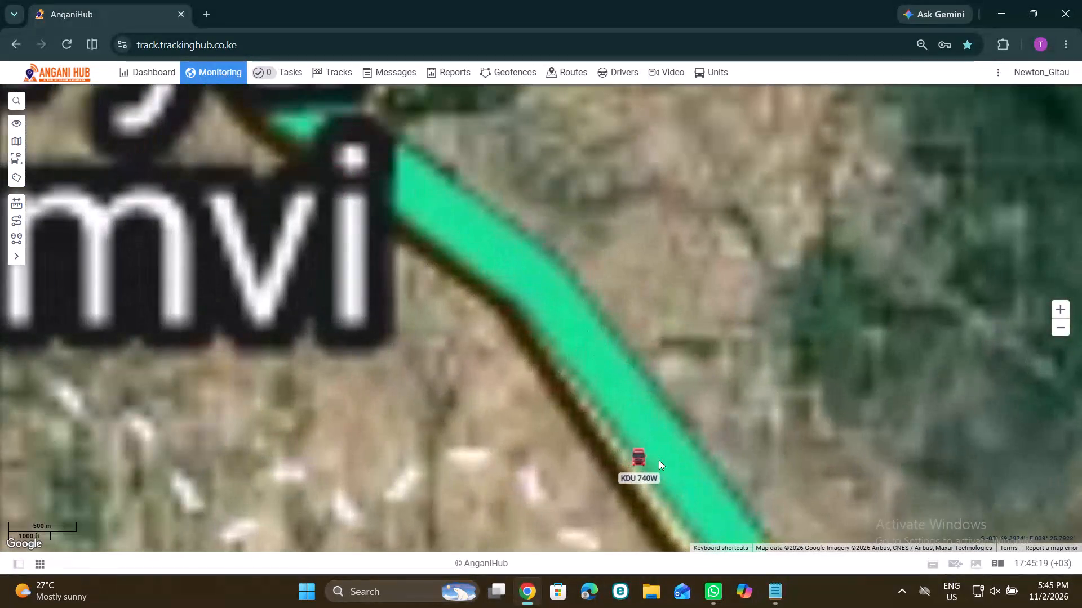
{"action": "left_click", "coordinate": [658, 472]}
{"action": "left_click", "coordinate": [633, 463]}
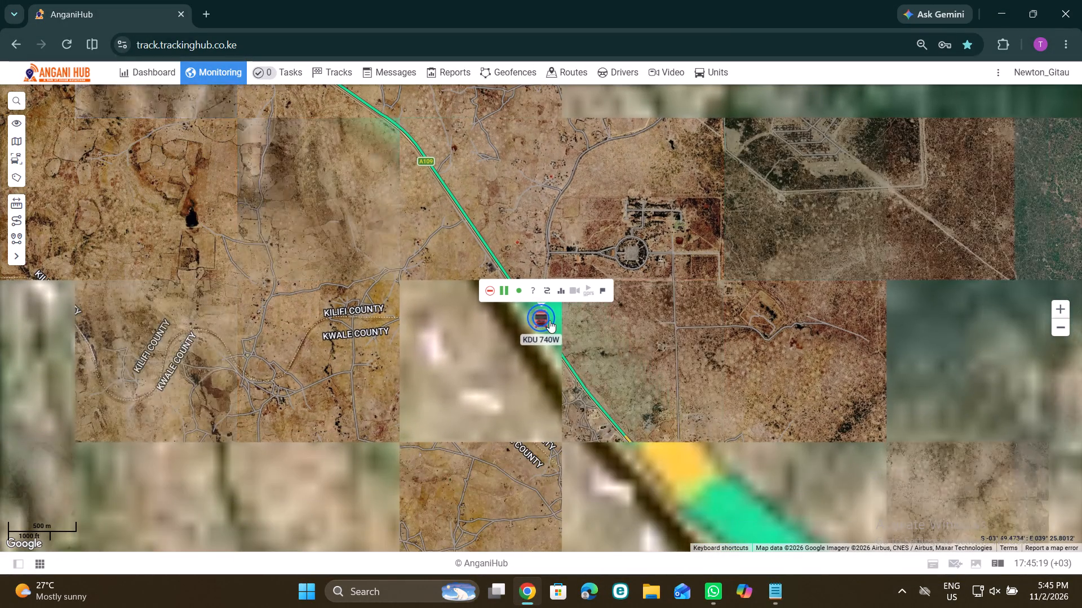
{"action": "scroll", "coordinate": [549, 320], "scroll_direction": "up", "scroll_amount": 3}
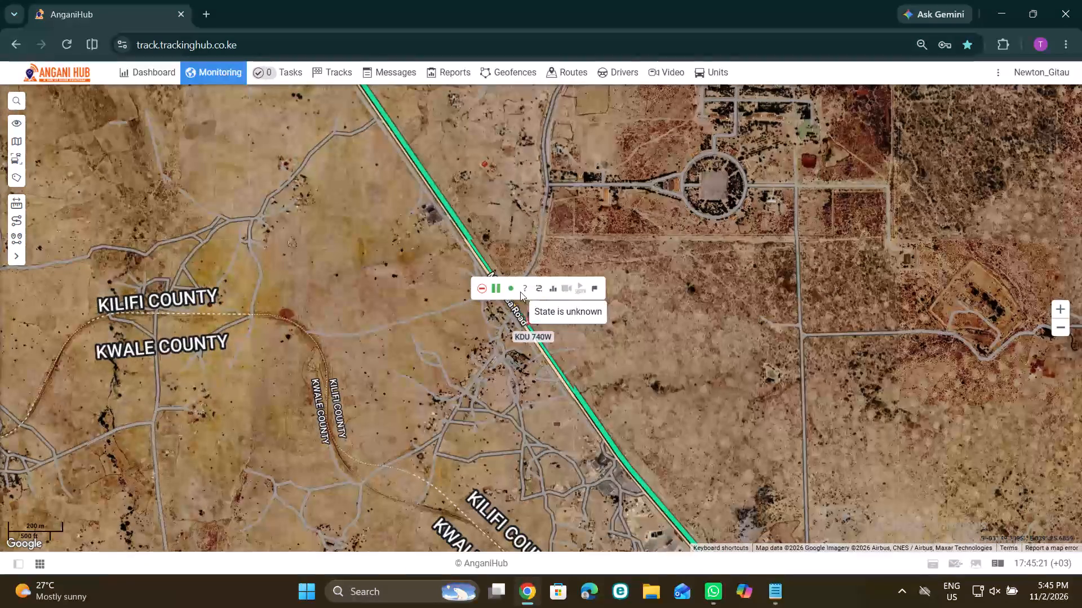
Take a screen snip of the map with the KDU 740W location details.
{"action": "key", "text": "shift+super+s"}
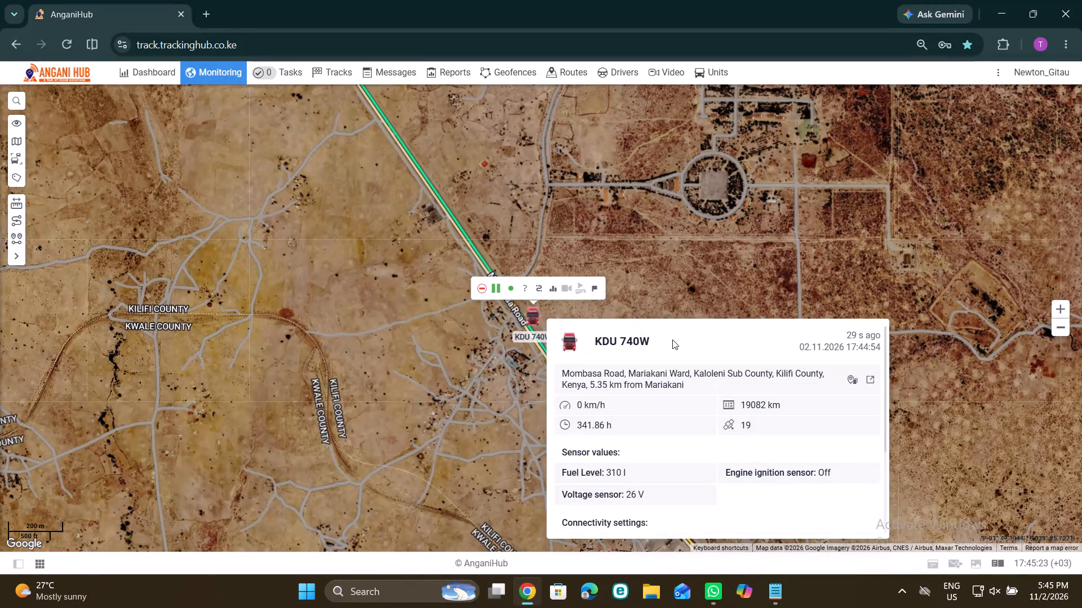
{"action": "triple_click", "coordinate": [672, 339]}
{"action": "double_click", "coordinate": [672, 339]}
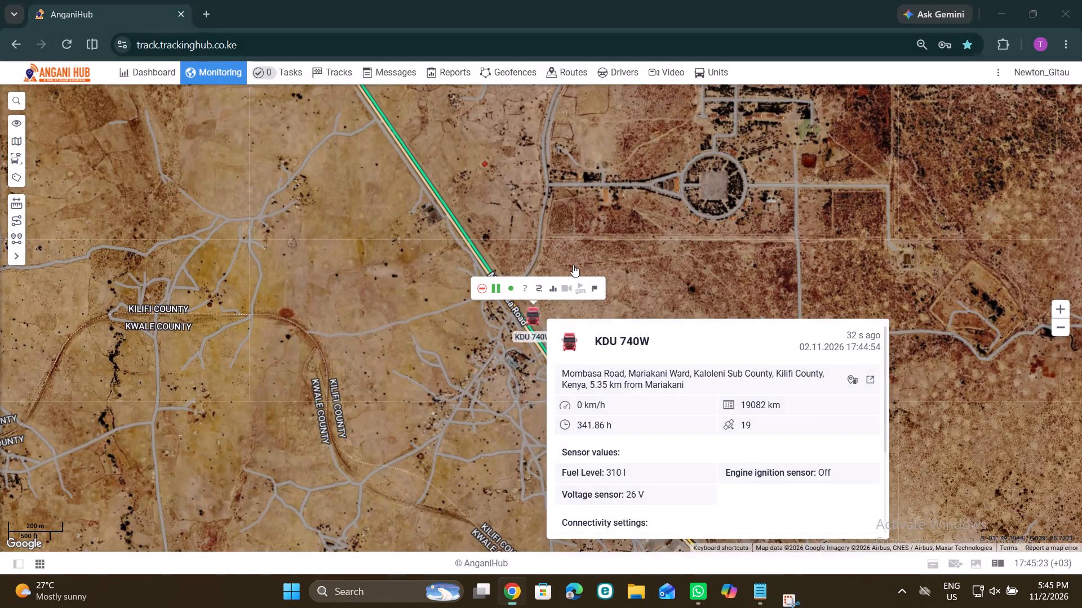
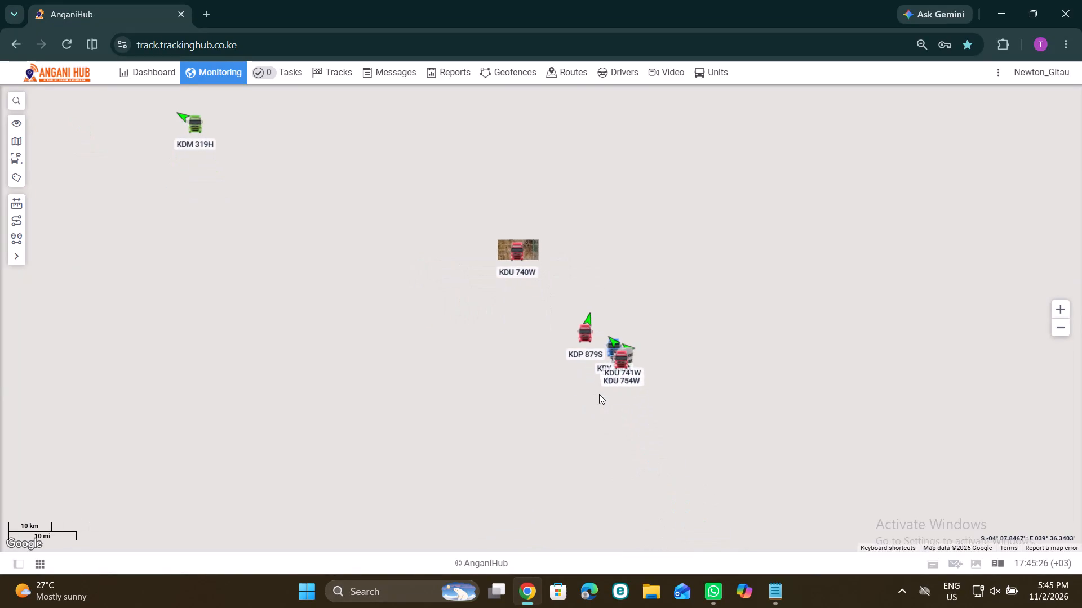
{"action": "scroll", "coordinate": [587, 325], "scroll_direction": "up", "scroll_amount": 5}
{"action": "scroll", "coordinate": [608, 372], "scroll_direction": "up", "scroll_amount": 2}
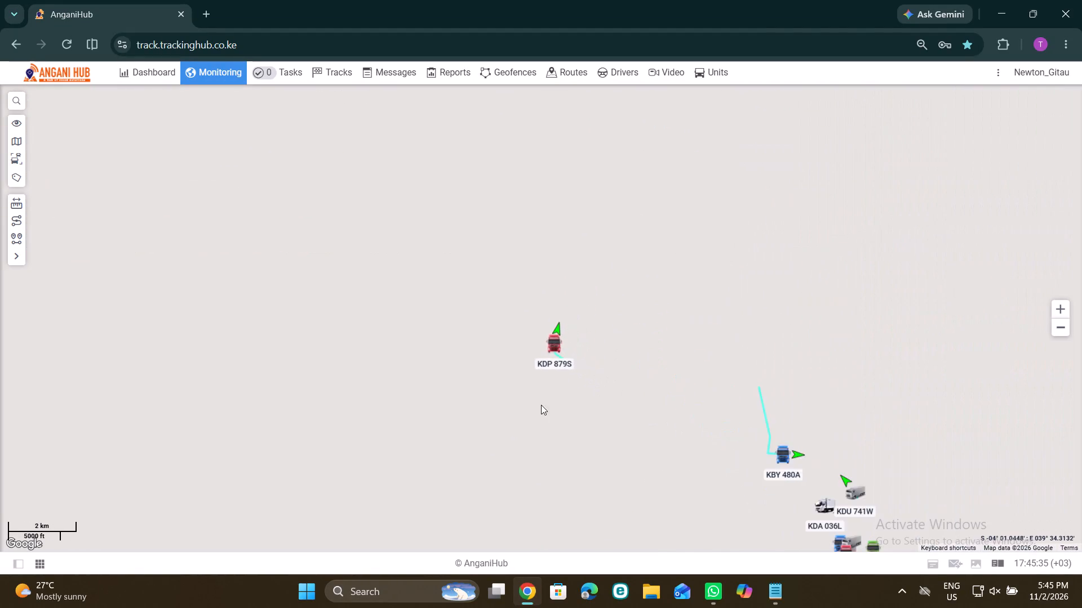
{"action": "left_click_drag", "start_coordinate": [539, 418], "coordinate": [527, 487]}
{"action": "left_click_drag", "start_coordinate": [548, 454], "coordinate": [560, 454]}
{"action": "left_click", "coordinate": [555, 388]}
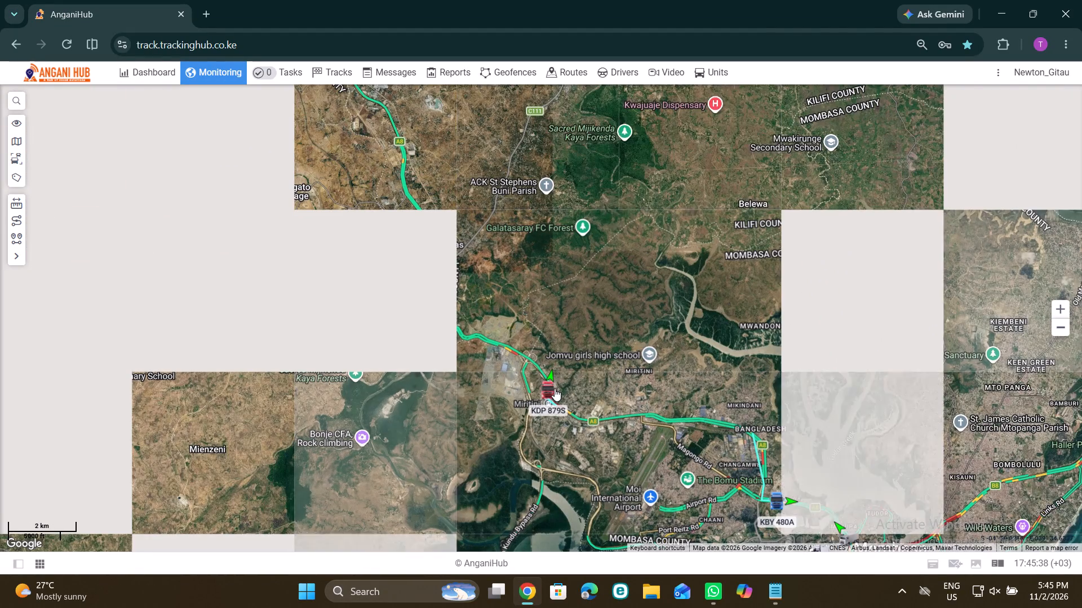
{"action": "key", "text": "shift+super+s"}
{"action": "scroll", "coordinate": [551, 316], "scroll_direction": "up", "scroll_amount": 1, "text": "shift"}
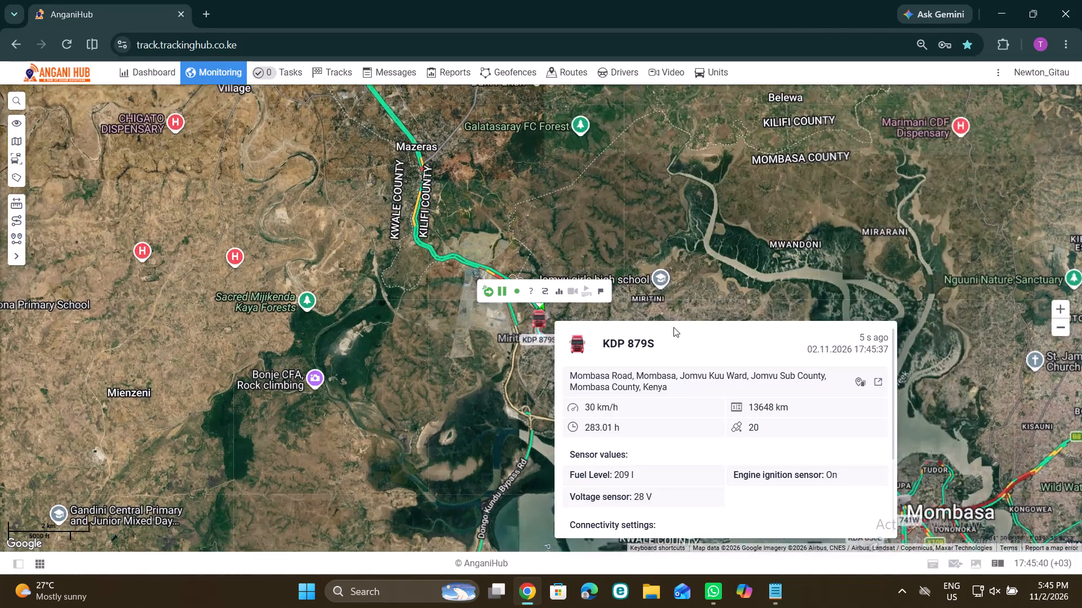
{"action": "triple_click", "coordinate": [690, 327]}
{"action": "left_click", "coordinate": [690, 327]}
{"action": "key", "text": "shift+super+s"}
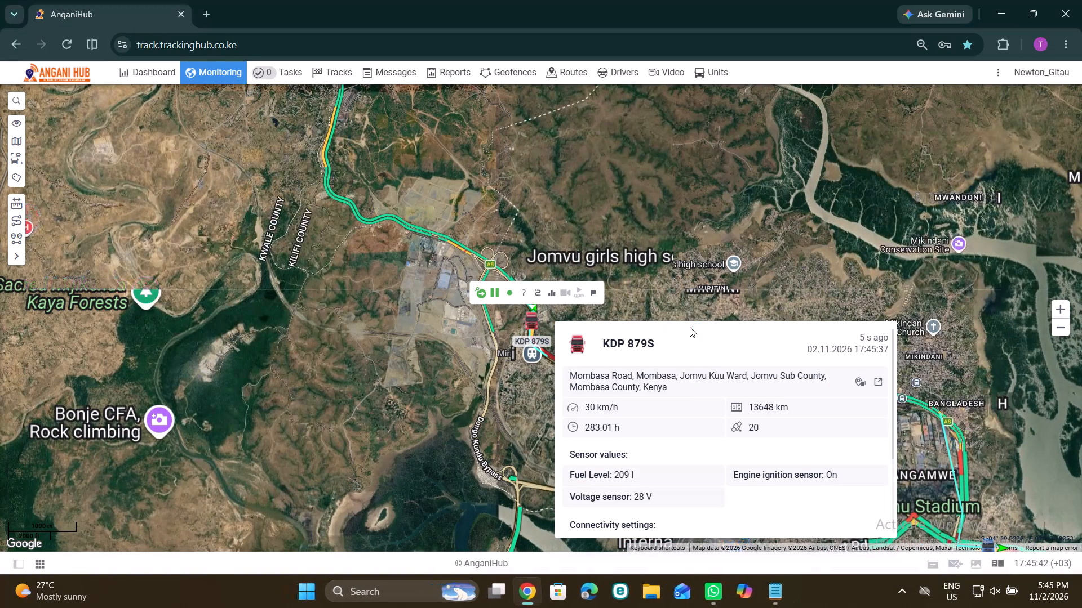
{"action": "left_click", "coordinate": [690, 327]}
{"action": "key", "text": "shift+super+s"}
{"action": "triple_click", "coordinate": [690, 327]}
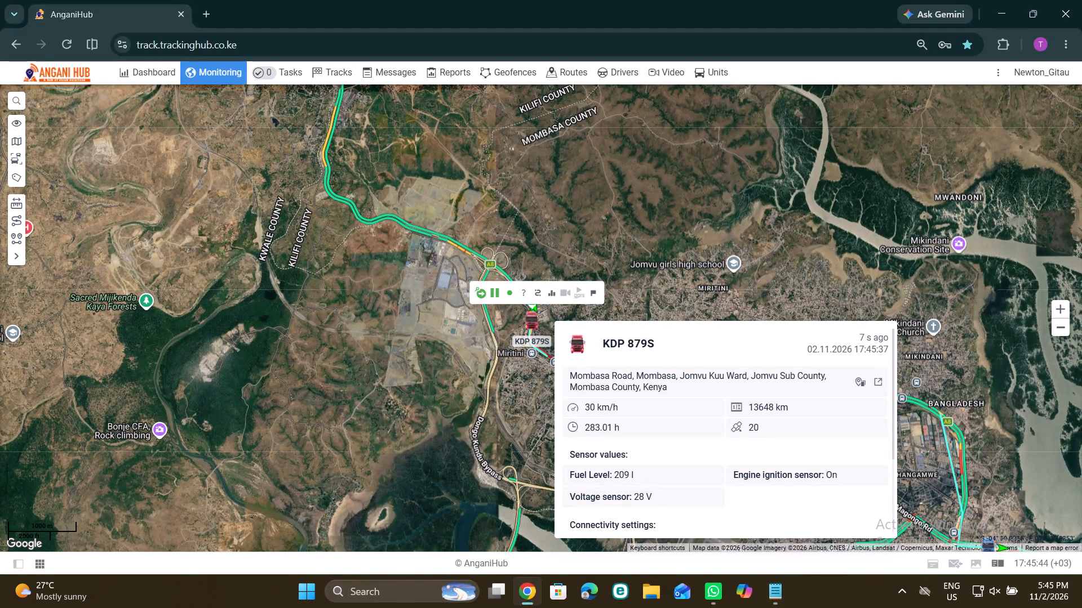
{"action": "double_click", "coordinate": [691, 327]}
Switch to the evening updates note in Notepad.
{"action": "key", "text": "alt+Tab"}
{"action": "key", "text": "alt+Tab"}
{"action": "key", "text": "alt+Tab"}
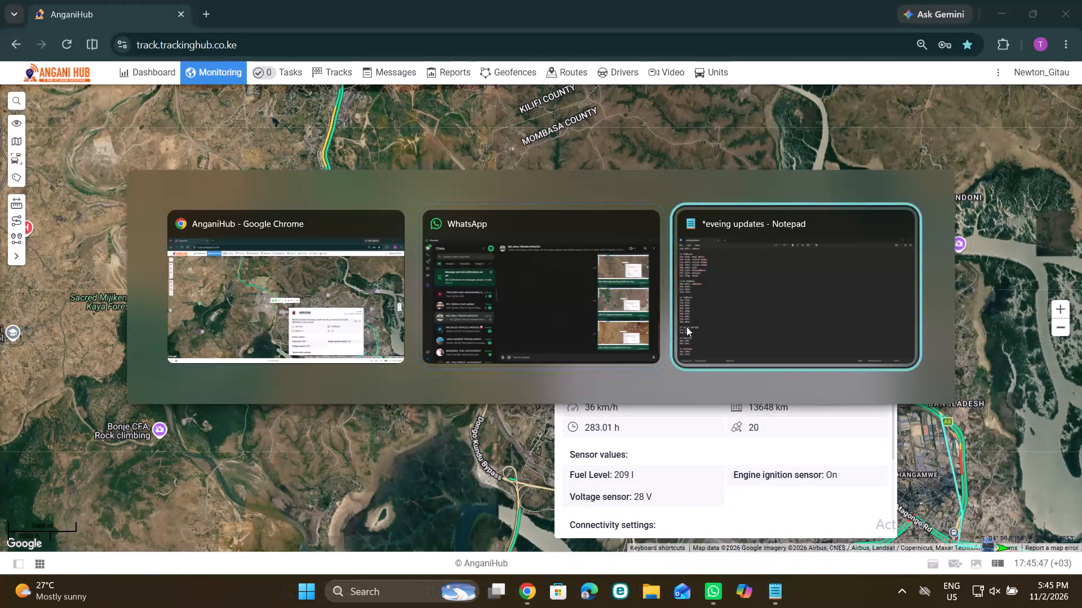
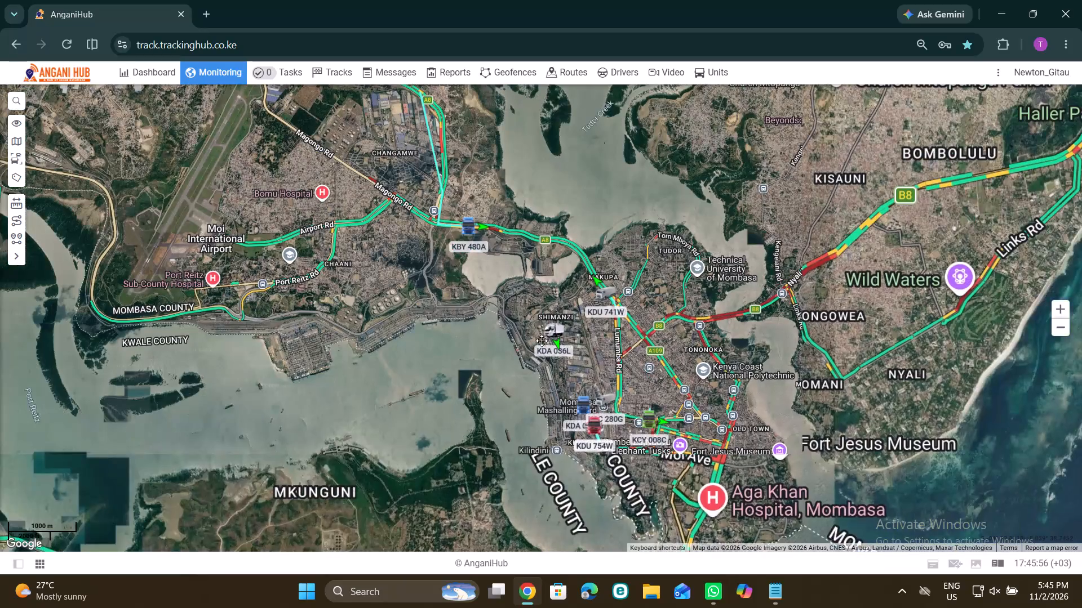
{"action": "left_click_drag", "start_coordinate": [542, 341], "coordinate": [557, 391]}
{"action": "left_click", "coordinate": [489, 282]}
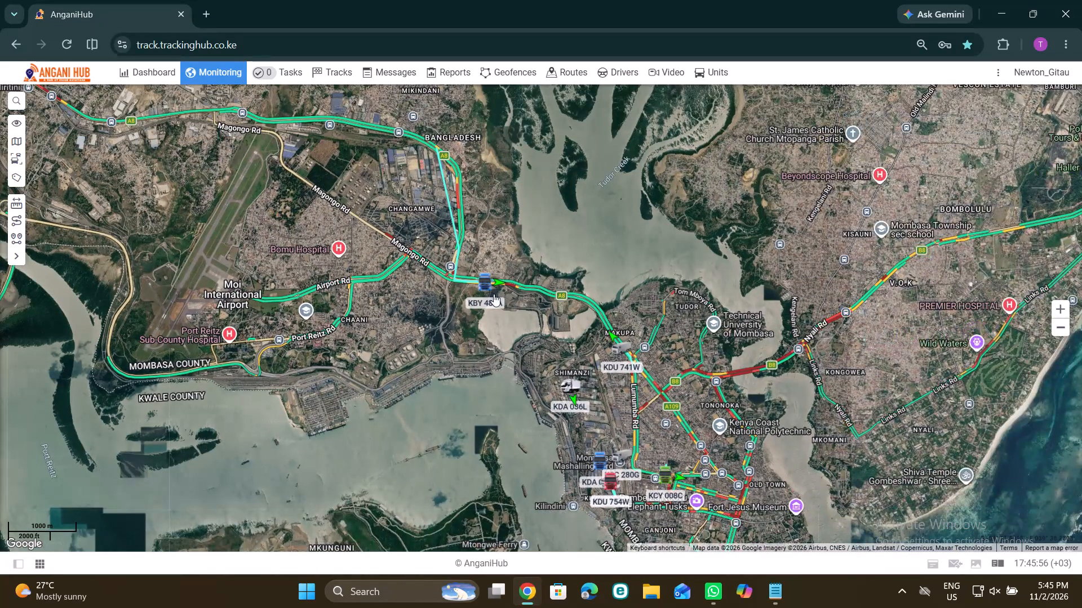
{"action": "scroll", "coordinate": [537, 320], "scroll_direction": "up", "scroll_amount": 1}
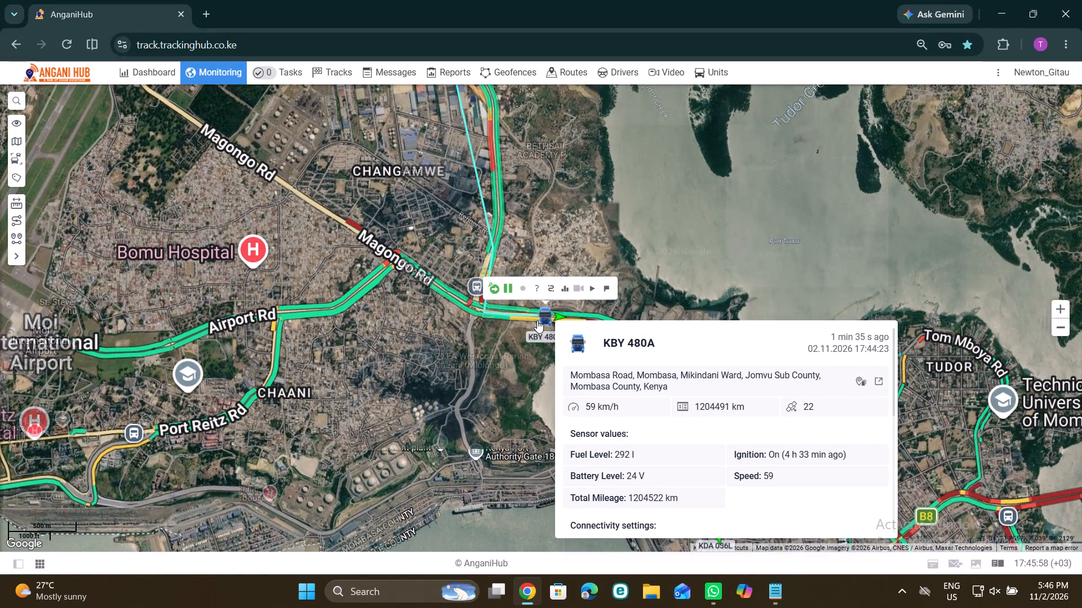
{"action": "key", "text": "shift+super+s"}
{"action": "triple_click", "coordinate": [774, 346]}
{"action": "triple_click", "coordinate": [774, 346]}
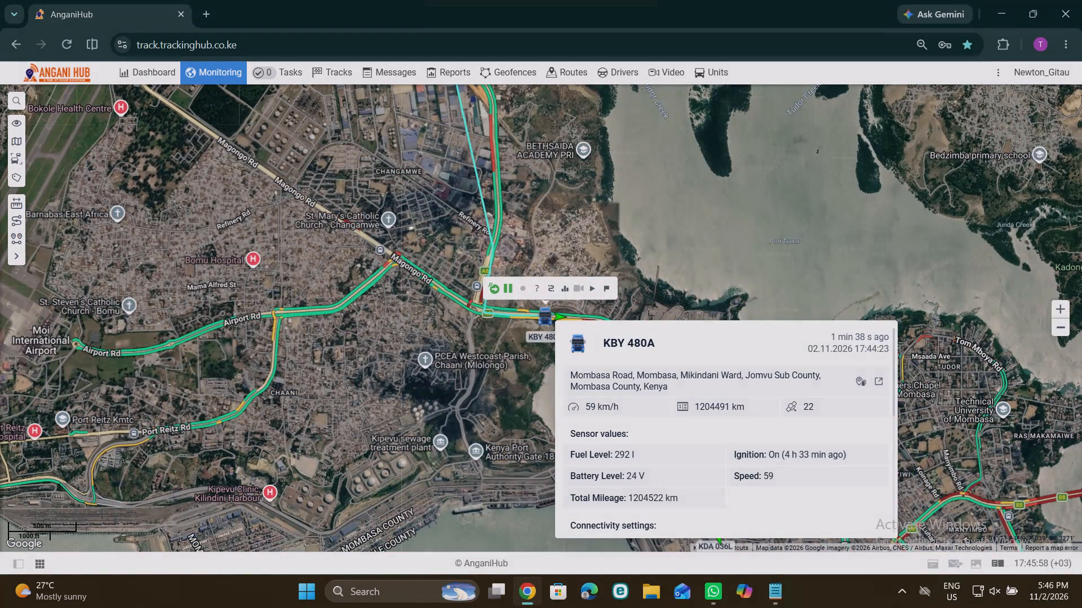
Switch to the evening updates note in Notepad.
{"action": "key", "text": "alt+Tab"}
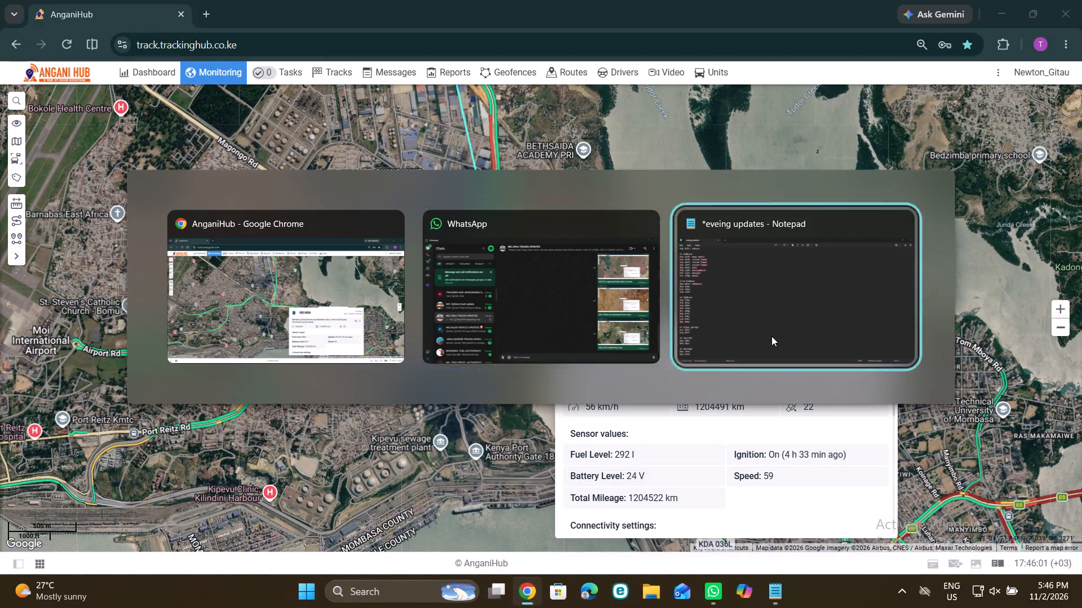
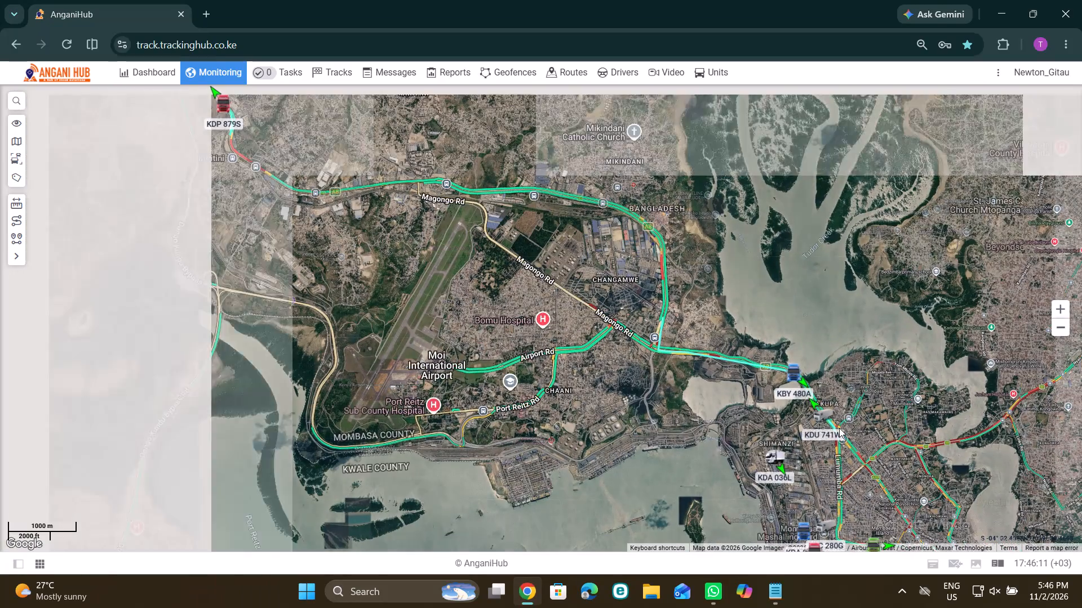
{"action": "left_click", "coordinate": [836, 427]}
{"action": "scroll", "coordinate": [833, 416], "scroll_direction": "up", "scroll_amount": 2}
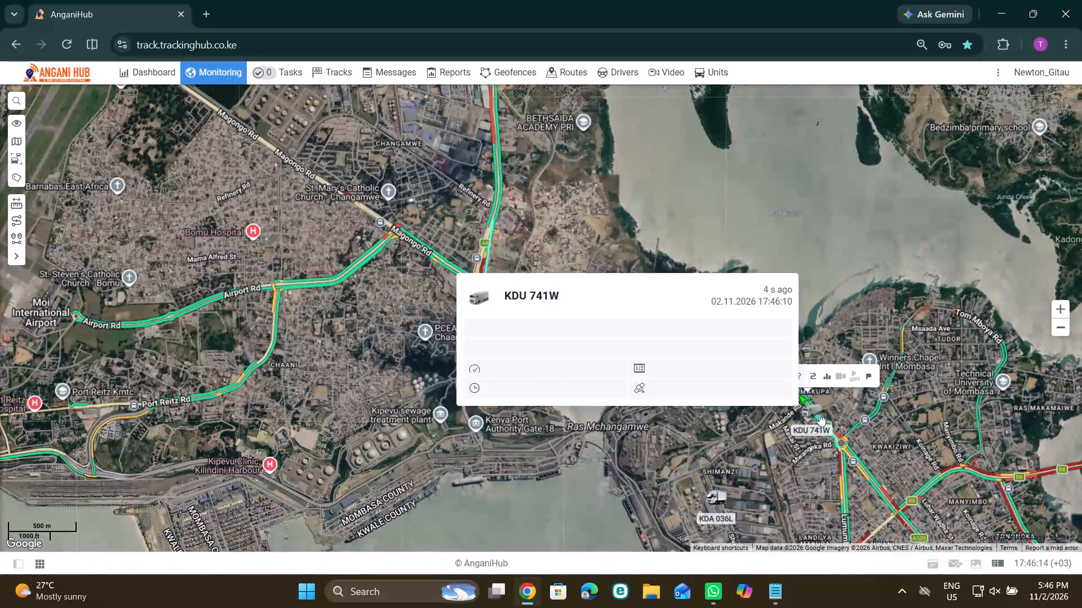
{"action": "key", "text": "shift+super+s"}
{"action": "triple_click", "coordinate": [663, 254]}
{"action": "double_click", "coordinate": [663, 254]}
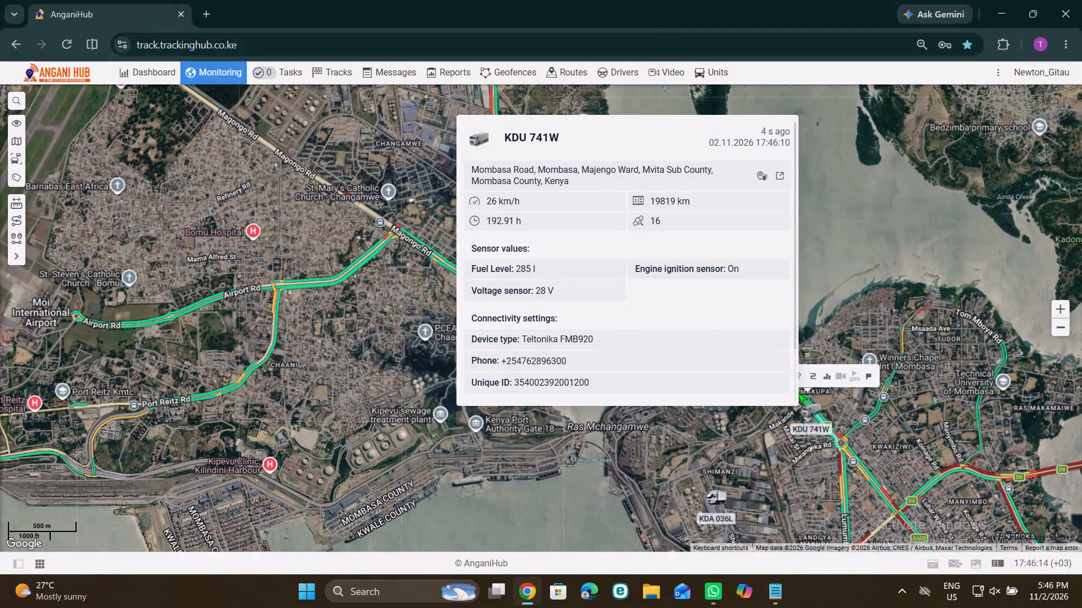
Switch to the evening updates note in Notepad.
{"action": "key", "text": "alt+Tab"}
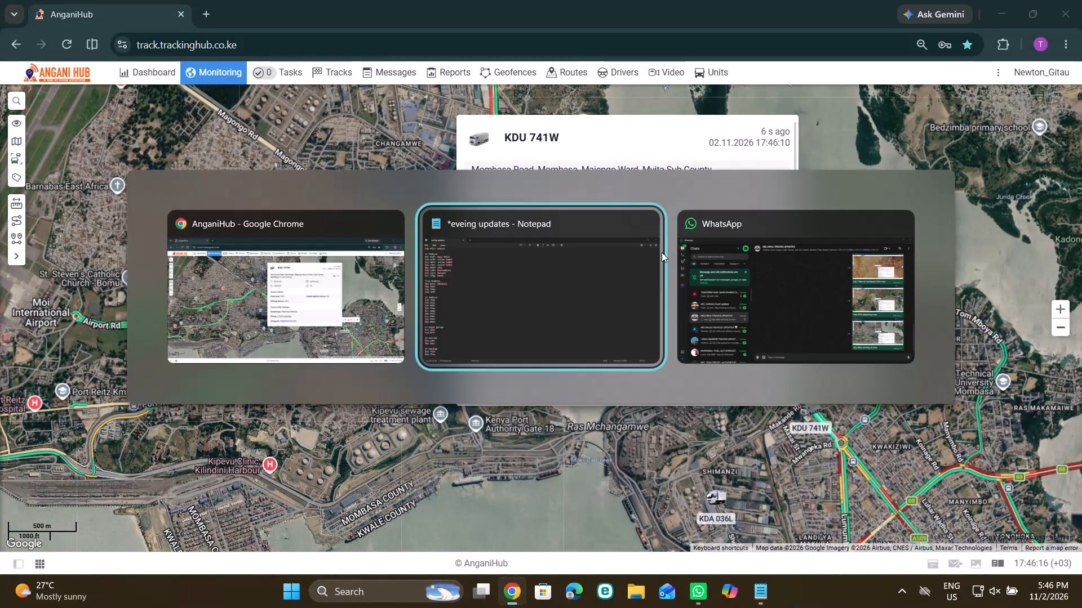
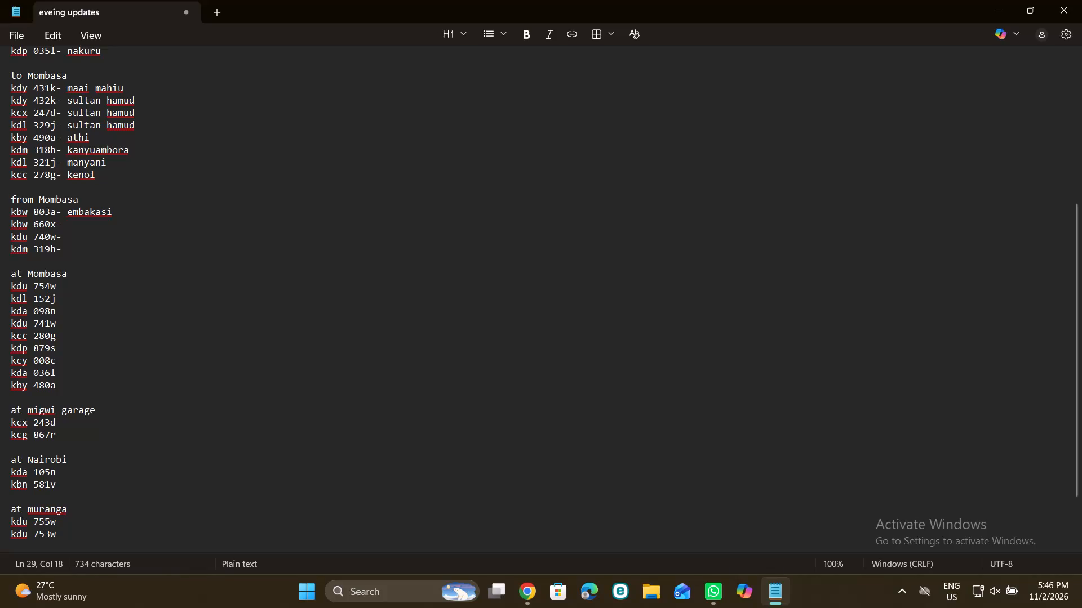
{"action": "left_click", "coordinate": [2, 352]}
{"action": "key", "text": "ctrl+x"}
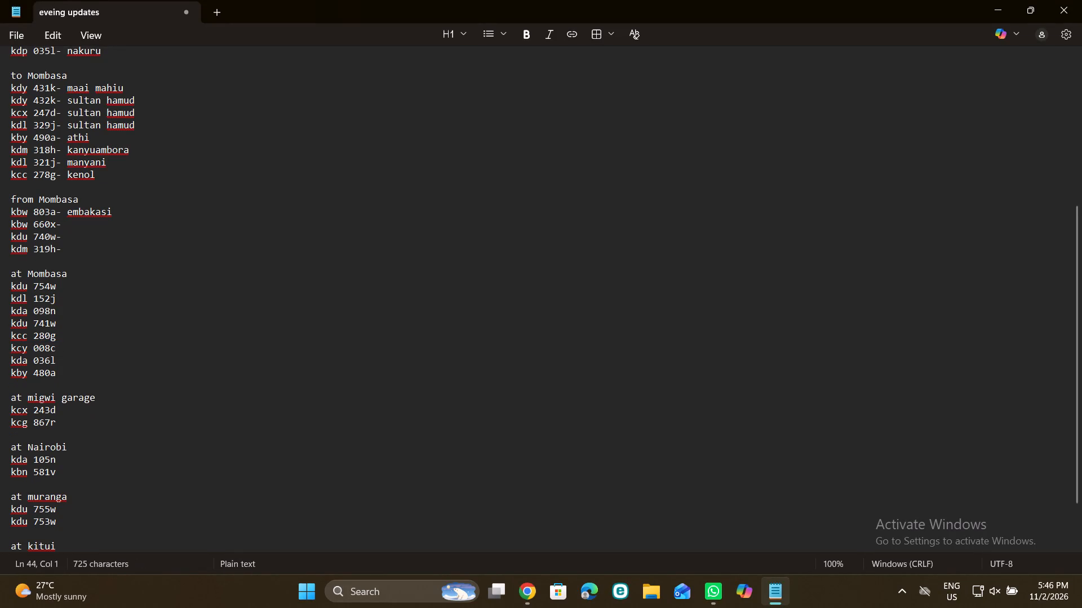
{"action": "left_click", "coordinate": [87, 240]}
{"action": "left_click", "coordinate": [81, 249]}
{"action": "key", "text": "Return"}
{"action": "key", "text": "ctrl+v"}
{"action": "key", "text": "BackSpace"}
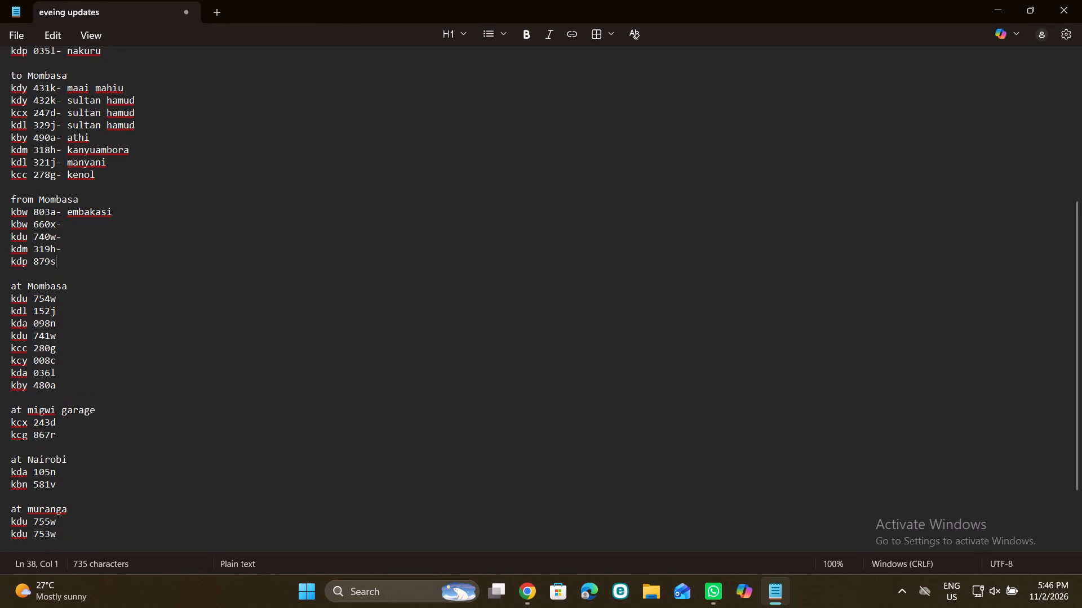
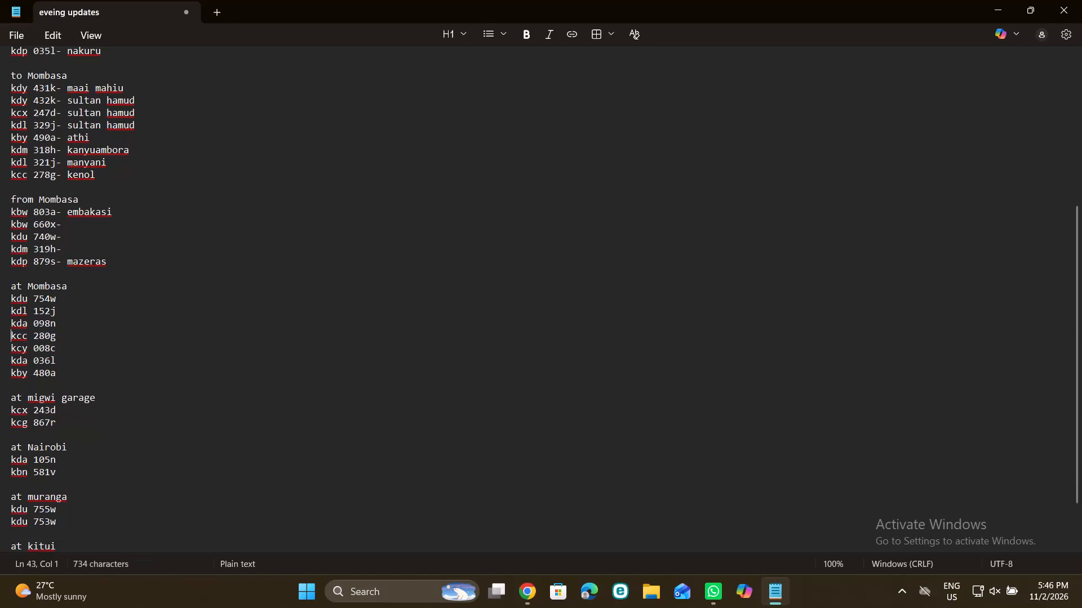
{"action": "left_click", "coordinate": [110, 262]}
{"action": "key", "text": "backslash"}
{"action": "key", "text": "Return"}
{"action": "key", "text": "BackSpace"}
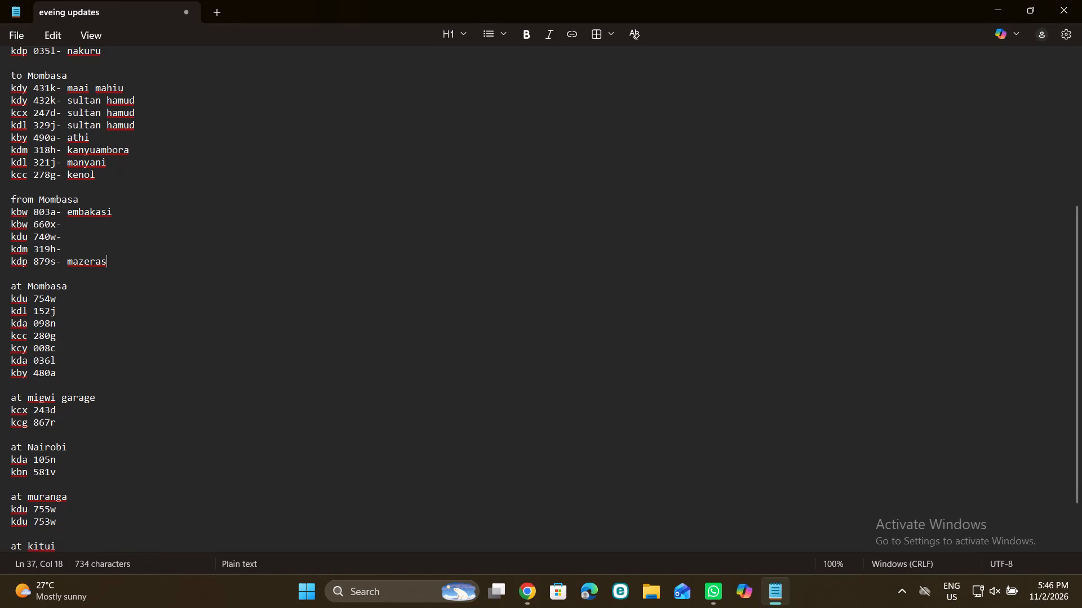
{"action": "key", "text": "Return"}
{"action": "key", "text": "ctrl+v"}
{"action": "key", "text": "BackSpace"}
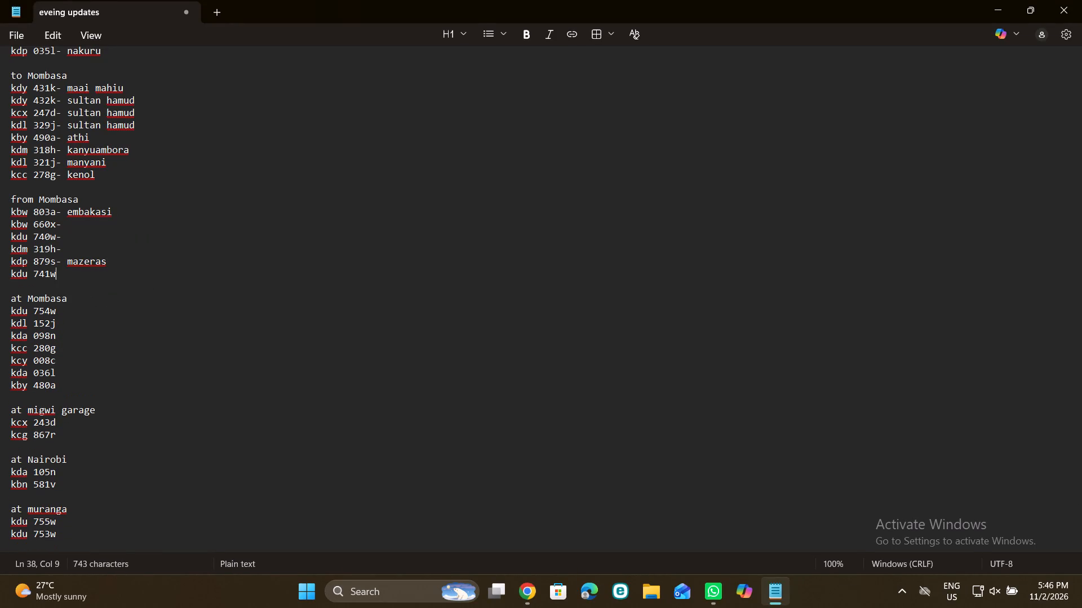
{"action": "type", "text": "- mazeras"}
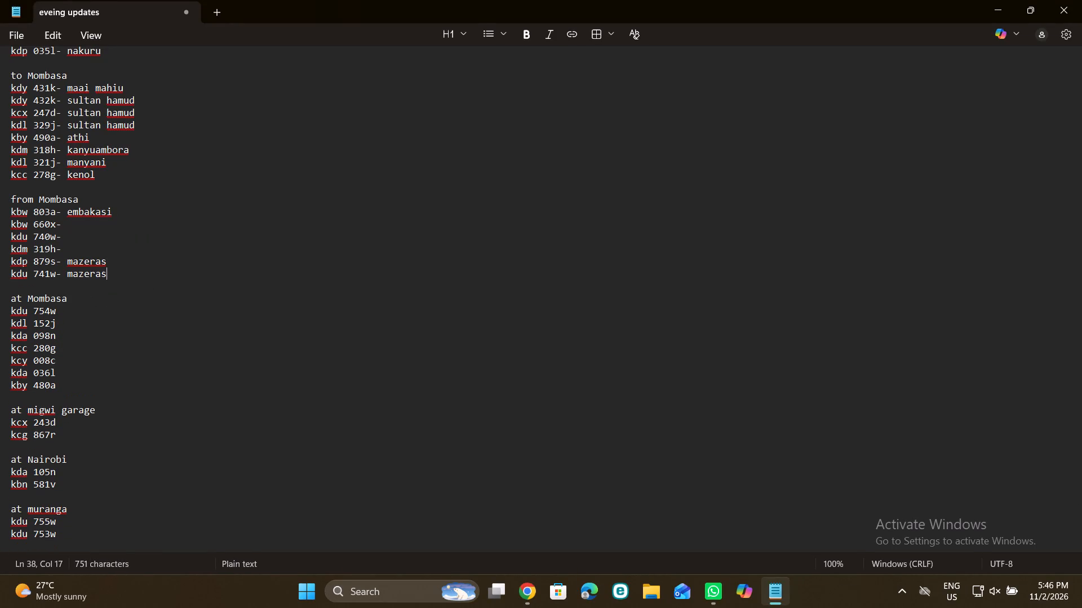
{"action": "key", "text": "alt+Tab"}
{"action": "key", "text": "alt+Tab"}
{"action": "scroll", "coordinate": [153, 254], "scroll_direction": "down", "scroll_amount": 2}
{"action": "left_click_drag", "start_coordinate": [188, 328], "coordinate": [211, 304]}
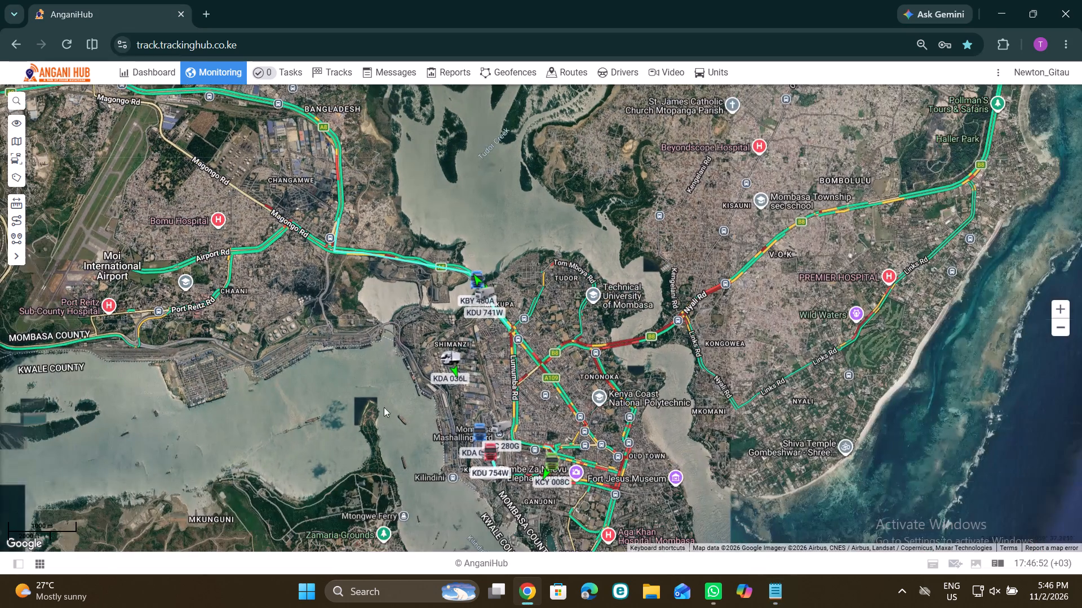
{"action": "left_click_drag", "start_coordinate": [403, 417], "coordinate": [413, 347]}
{"action": "scroll", "coordinate": [494, 357], "scroll_direction": "up", "scroll_amount": 4}
{"action": "left_click", "coordinate": [495, 348]}
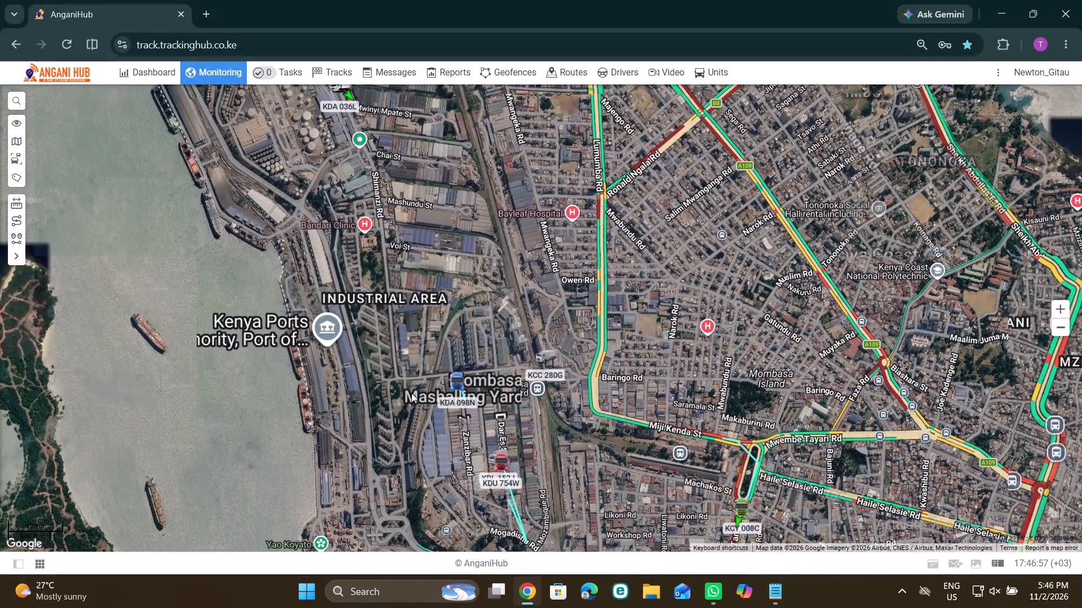
{"action": "key", "text": "alt+Tab"}
{"action": "key", "text": "alt+Tab"}
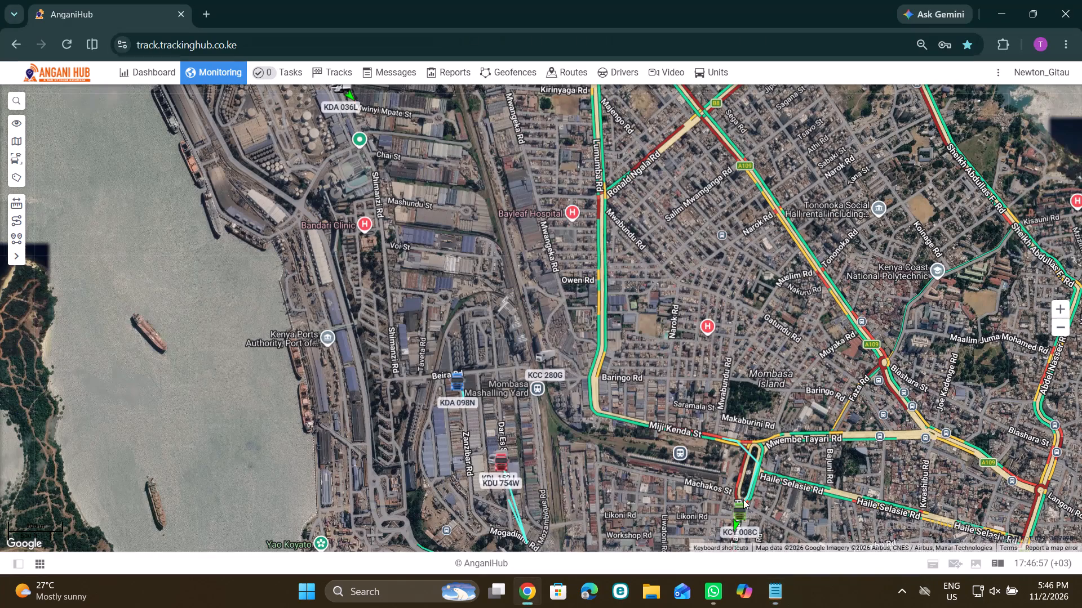
{"action": "left_click_drag", "start_coordinate": [791, 450], "coordinate": [910, 481]}
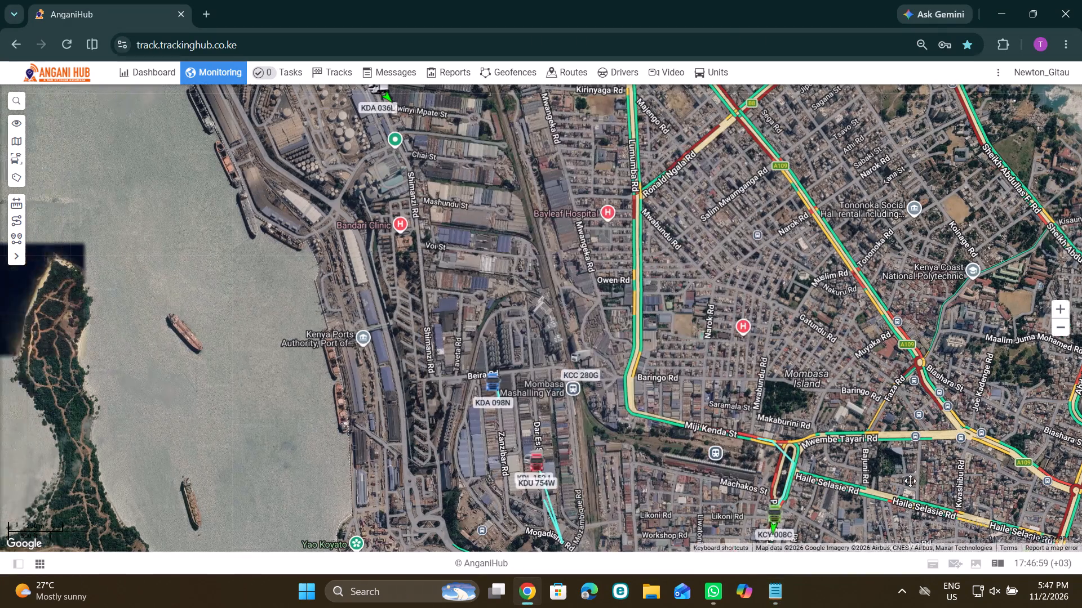
{"action": "left_click_drag", "start_coordinate": [910, 481], "coordinate": [935, 489]}
{"action": "left_click", "coordinate": [675, 400]}
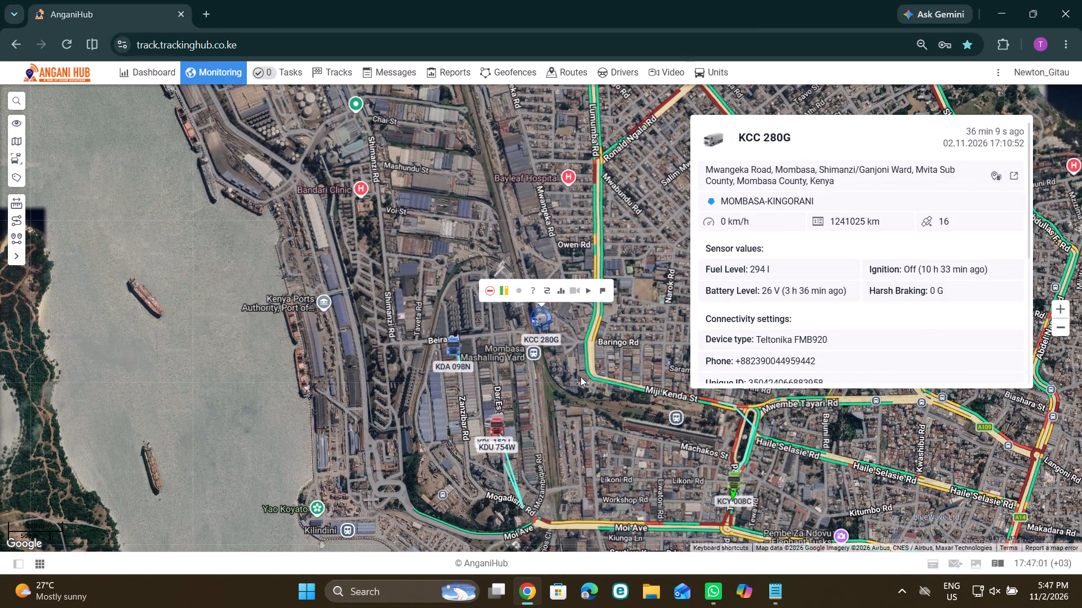
{"action": "scroll", "coordinate": [580, 377], "scroll_direction": "down", "scroll_amount": 1}
{"action": "key", "text": "shift+super+s"}
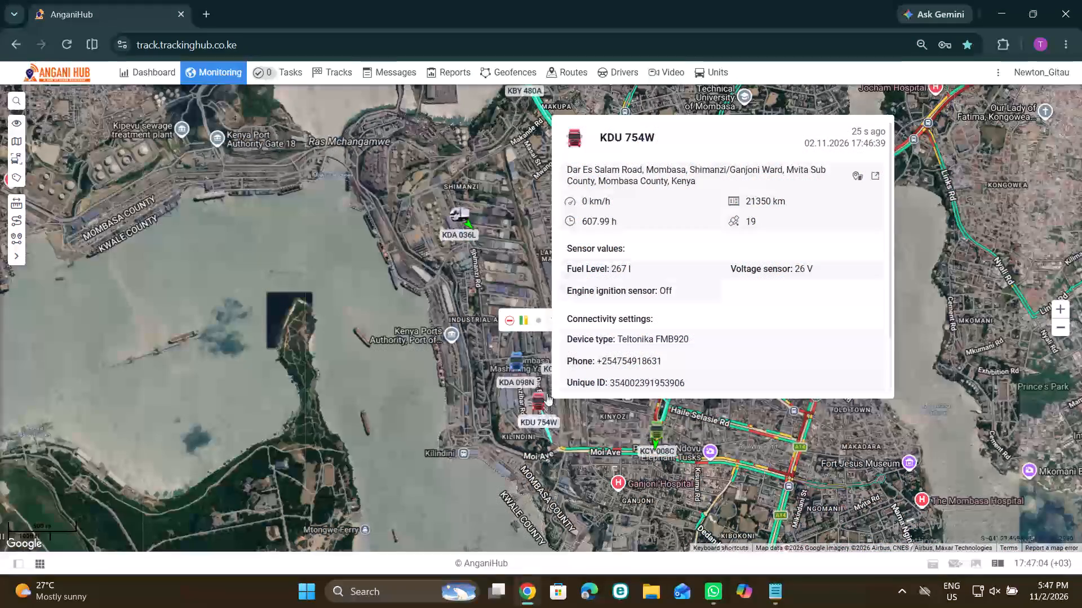
{"action": "triple_click", "coordinate": [639, 331]}
{"action": "key", "text": "alt+Tab"}
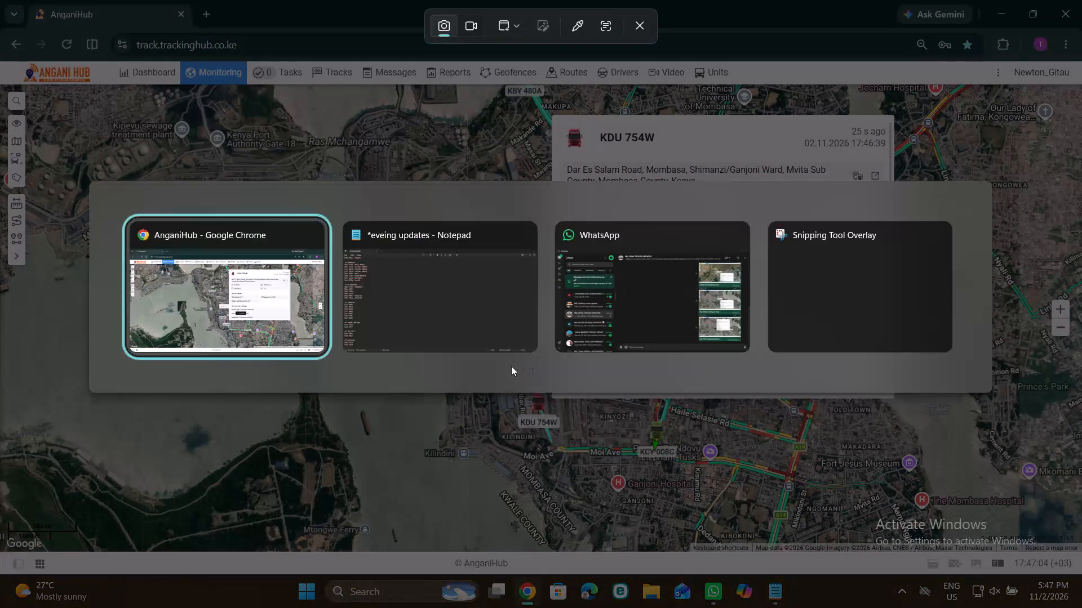
{"action": "key", "text": "alt+Tab"}
{"action": "left_click_drag", "start_coordinate": [10, 311], "coordinate": [32, 343]}
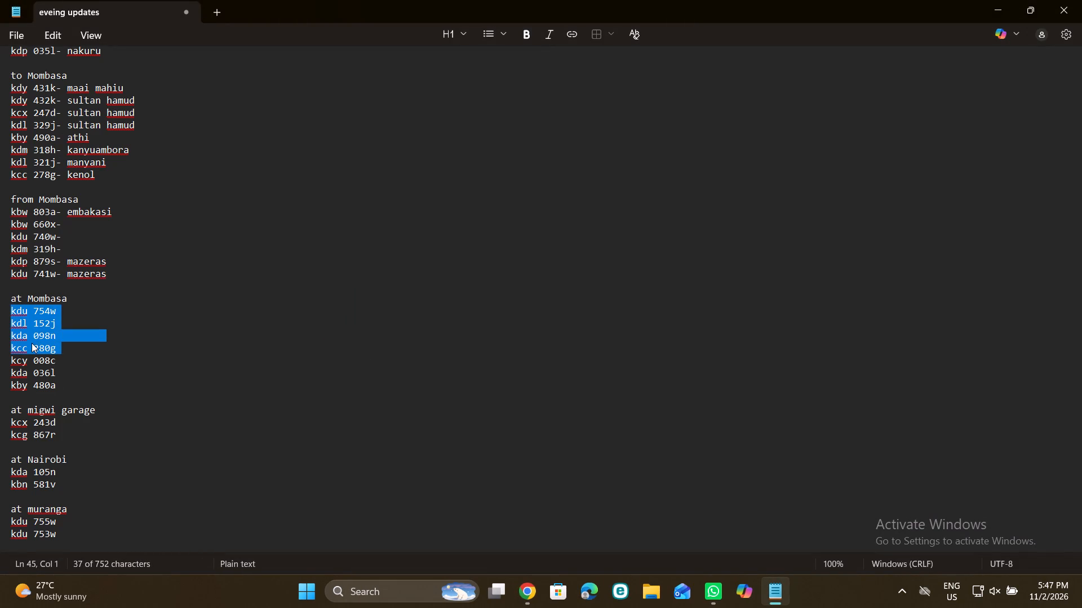
{"action": "key", "text": "ctrl+c"}
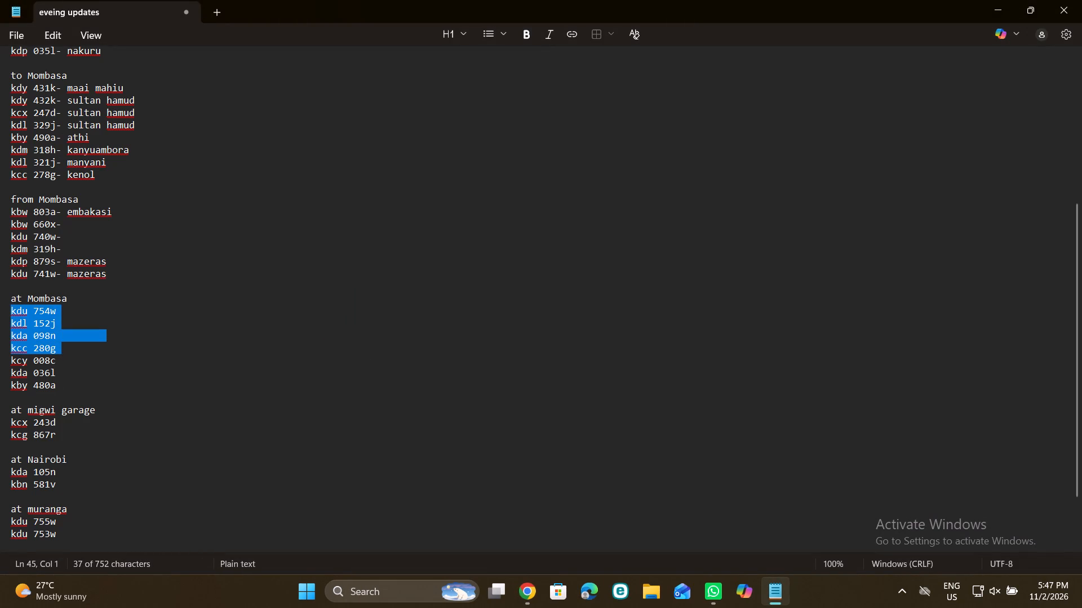
{"action": "key", "text": "alt+Tab"}
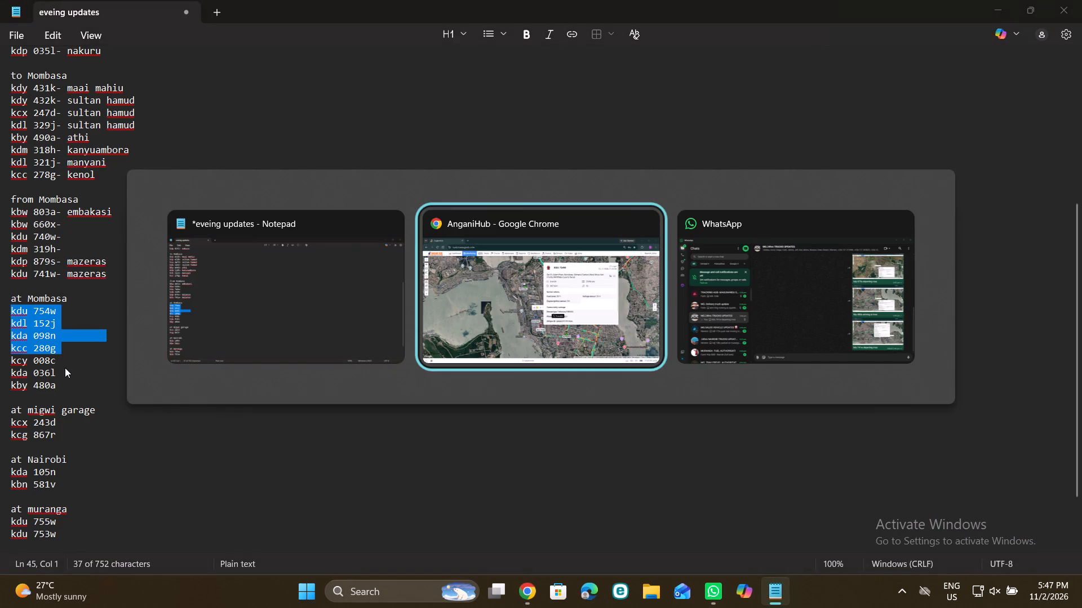
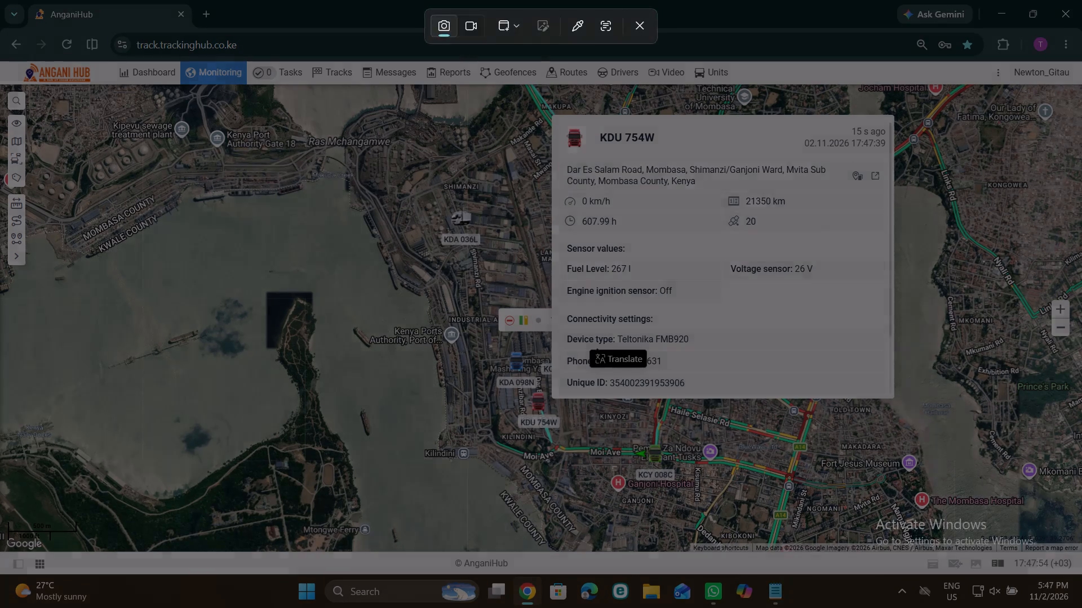
{"action": "triple_click", "coordinate": [720, 277]}
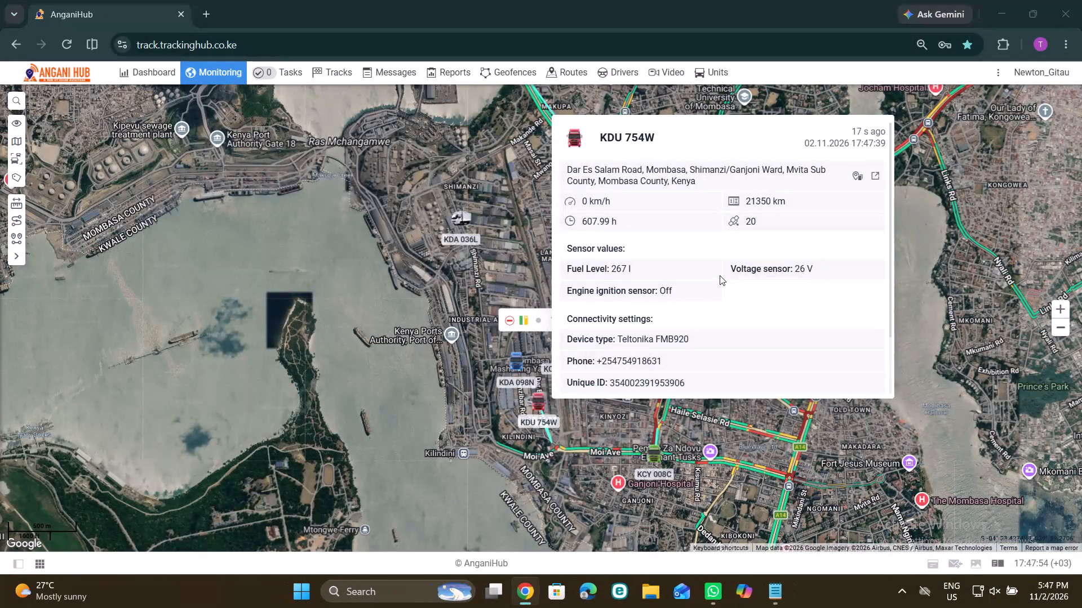
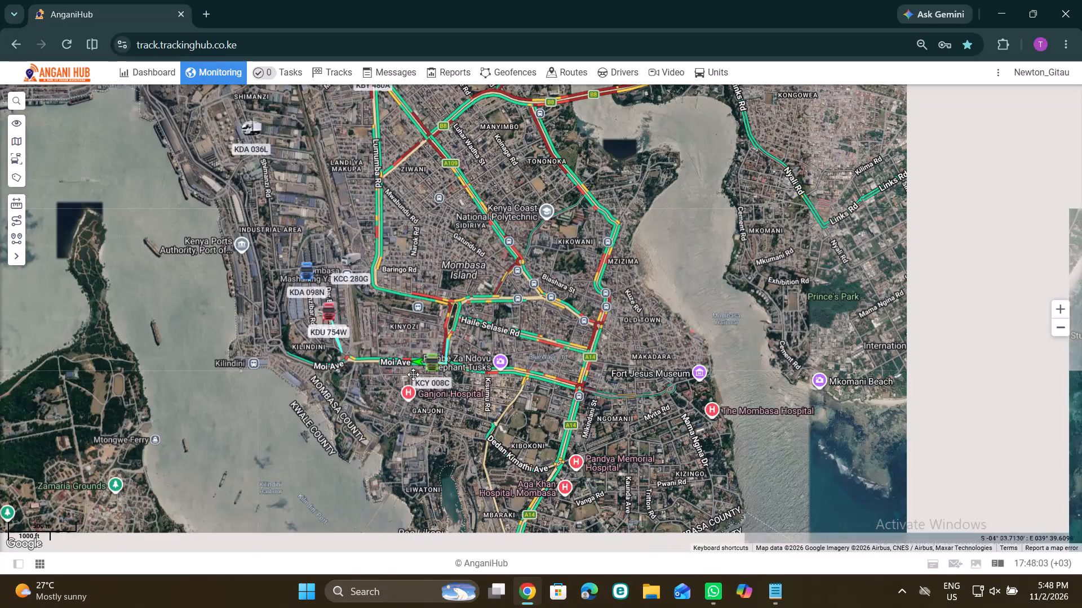
{"action": "scroll", "coordinate": [413, 373], "scroll_direction": "up", "scroll_amount": 5}
{"action": "left_click", "coordinate": [471, 379]}
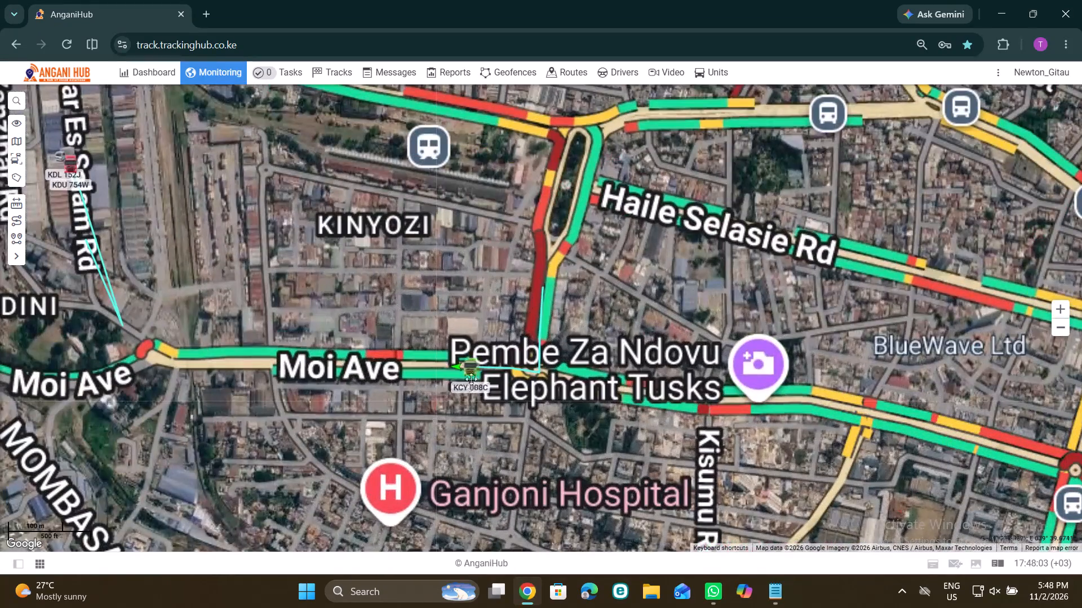
{"action": "key", "text": "shift+super+s"}
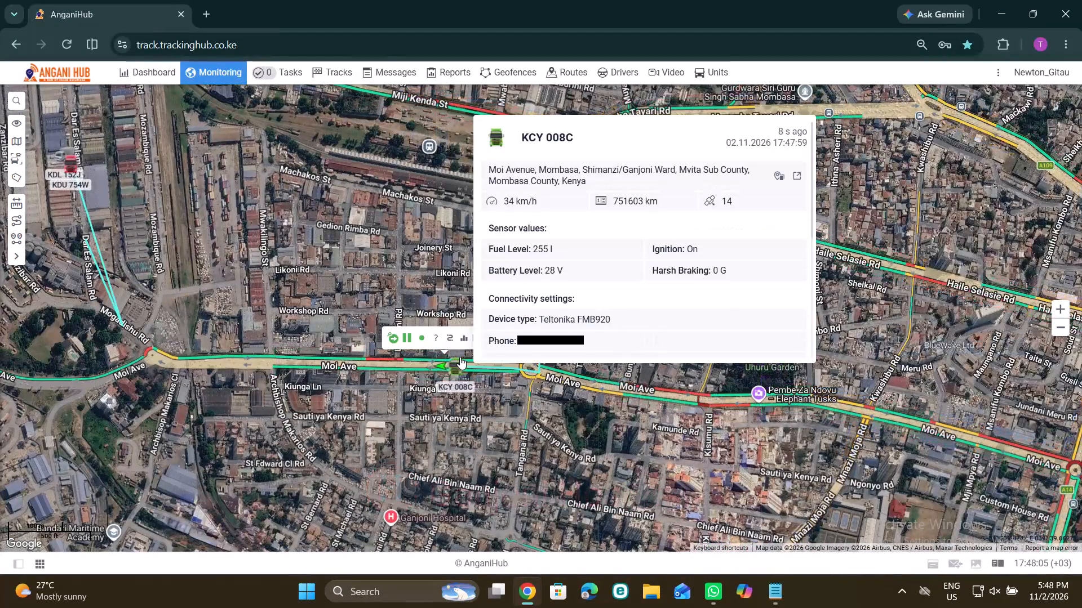
{"action": "triple_click", "coordinate": [534, 308]}
{"action": "double_click", "coordinate": [534, 308]}
{"action": "scroll", "coordinate": [419, 383], "scroll_direction": "up", "scroll_amount": 1}
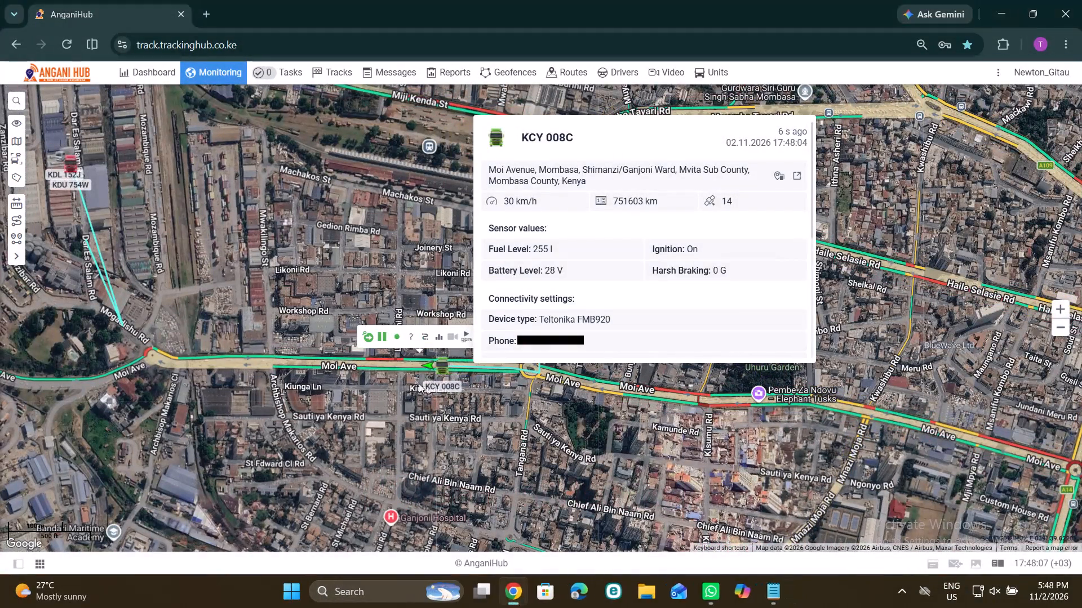
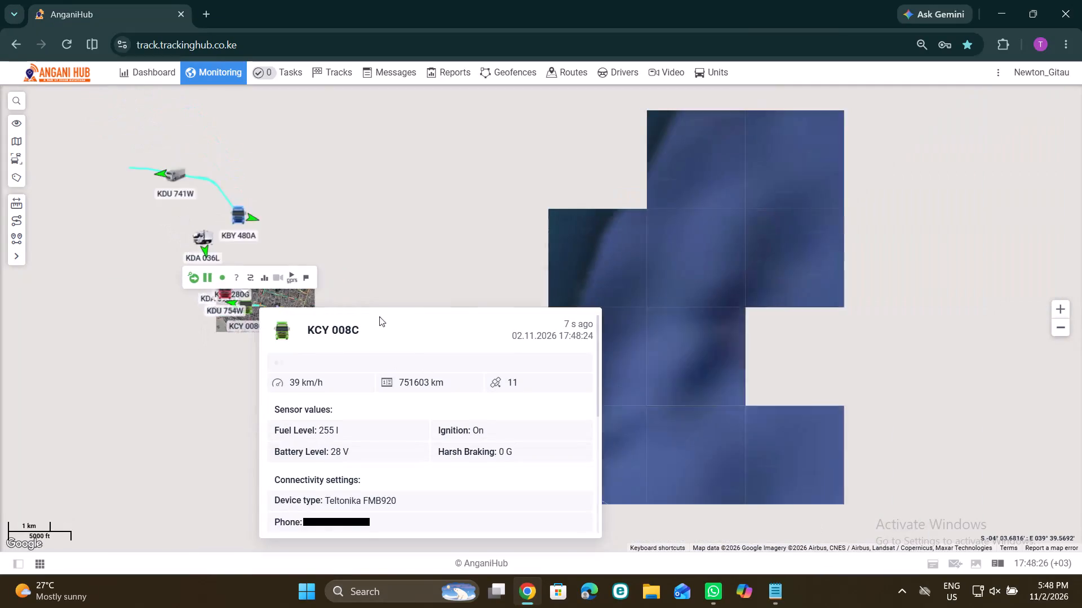
{"action": "left_click_drag", "start_coordinate": [229, 251], "coordinate": [410, 293]}
{"action": "left_click_drag", "start_coordinate": [166, 213], "coordinate": [347, 256]}
{"action": "left_click_drag", "start_coordinate": [293, 236], "coordinate": [344, 305]}
{"action": "left_click_drag", "start_coordinate": [267, 272], "coordinate": [378, 417]}
{"action": "left_click_drag", "start_coordinate": [275, 309], "coordinate": [505, 481]}
{"action": "scroll", "coordinate": [246, 279], "scroll_direction": "down", "scroll_amount": 3}
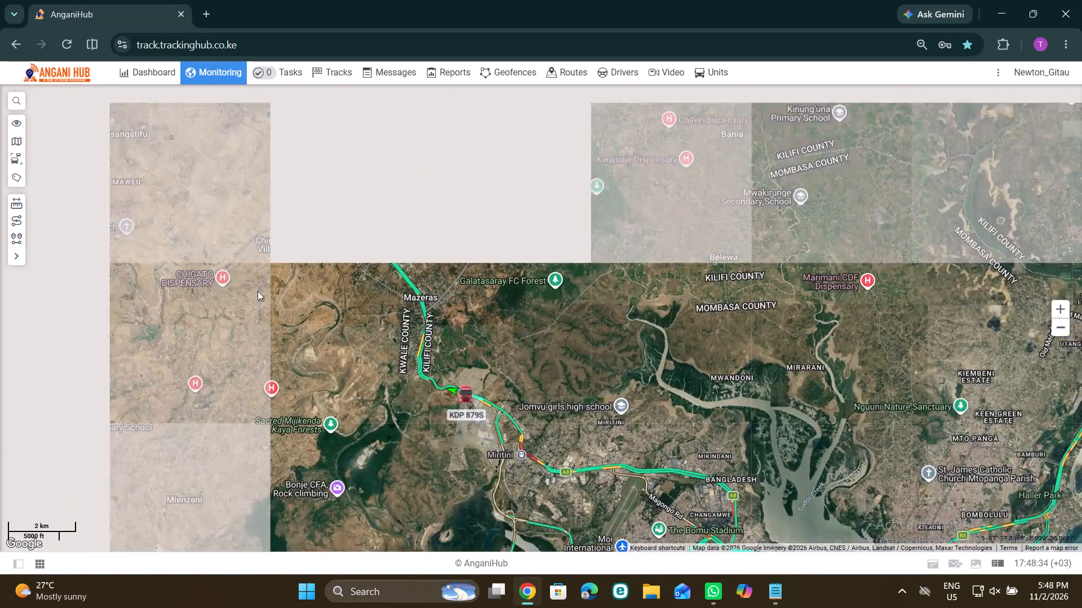
{"action": "left_click_drag", "start_coordinate": [281, 316], "coordinate": [450, 456]}
{"action": "left_click_drag", "start_coordinate": [265, 311], "coordinate": [402, 447]}
{"action": "scroll", "coordinate": [361, 293], "scroll_direction": "up", "scroll_amount": 1}
{"action": "scroll", "coordinate": [375, 271], "scroll_direction": "down", "scroll_amount": 5}
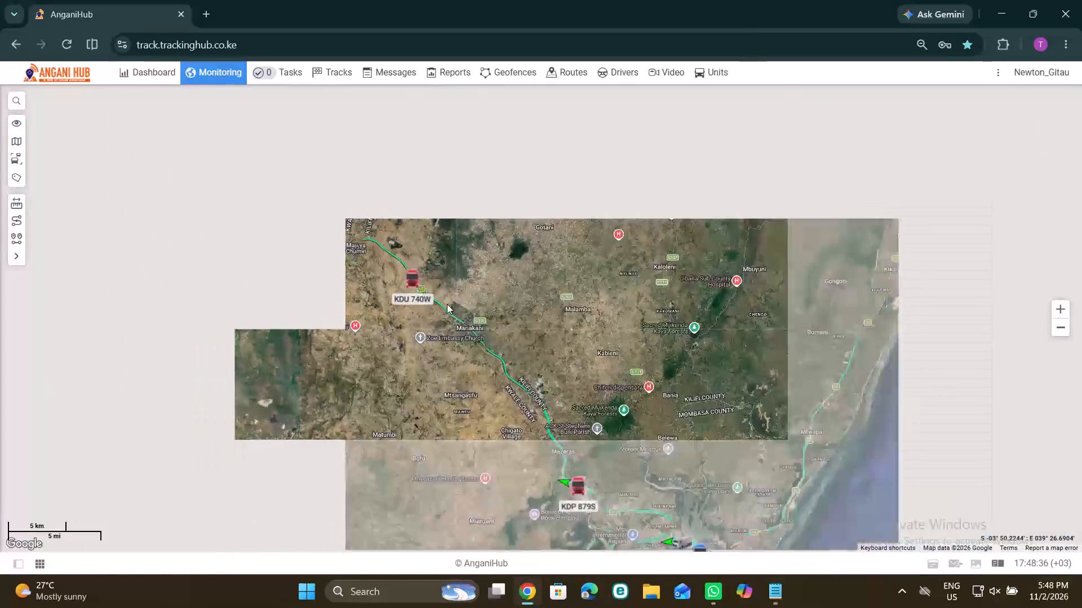
{"action": "left_click_drag", "start_coordinate": [447, 319], "coordinate": [646, 470]}
{"action": "left_click_drag", "start_coordinate": [394, 325], "coordinate": [526, 424]}
{"action": "scroll", "coordinate": [428, 357], "scroll_direction": "up", "scroll_amount": 5}
{"action": "left_click_drag", "start_coordinate": [366, 331], "coordinate": [454, 423]}
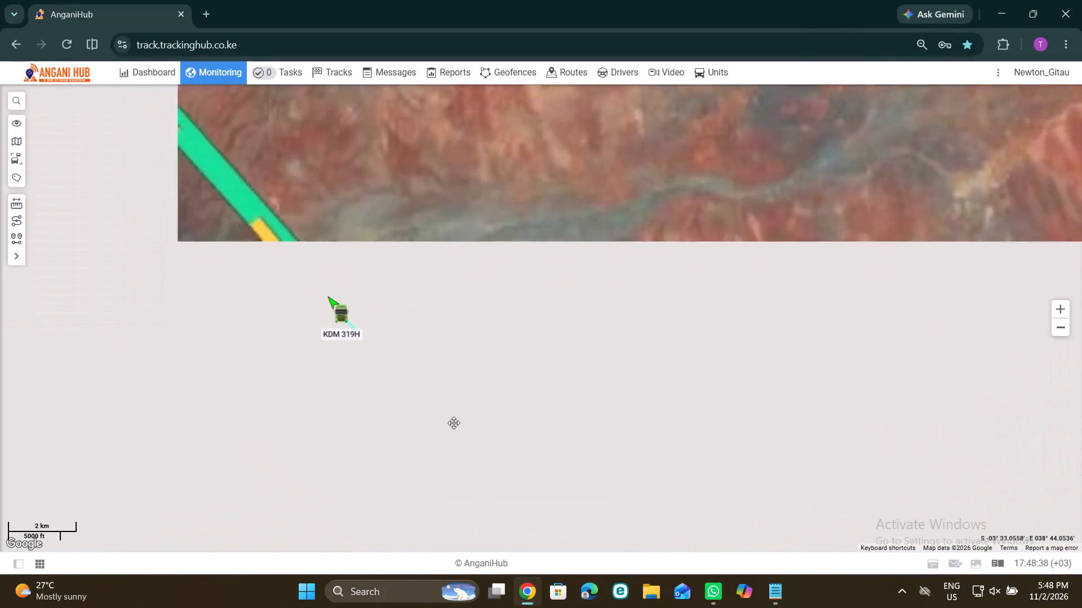
{"action": "left_click_drag", "start_coordinate": [454, 423], "coordinate": [467, 434]}
{"action": "left_click", "coordinate": [405, 369]}
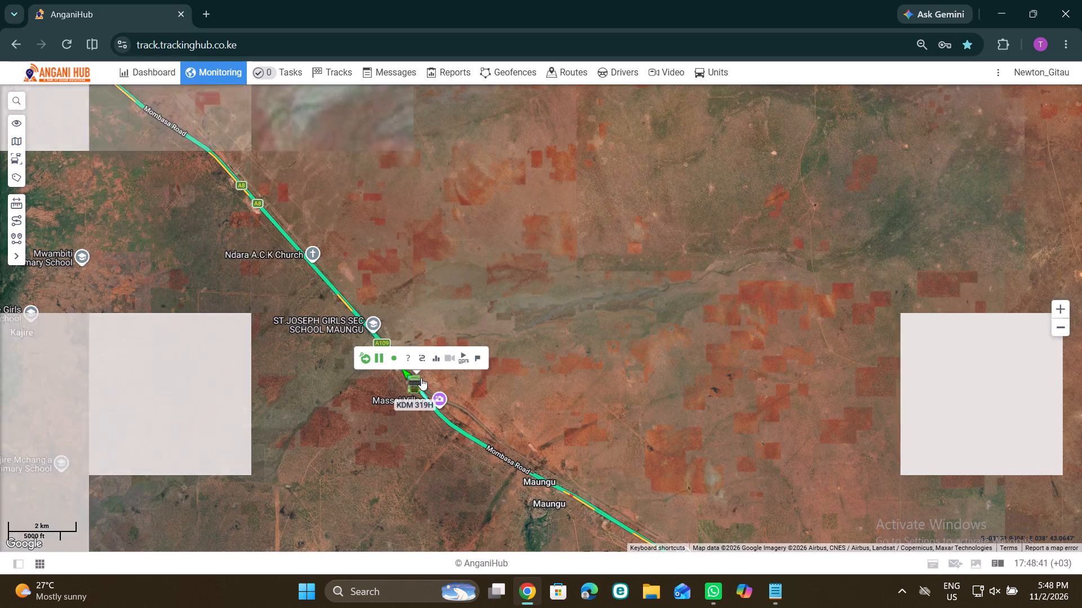
{"action": "key", "text": "shift+super+s"}
{"action": "triple_click", "coordinate": [582, 303]}
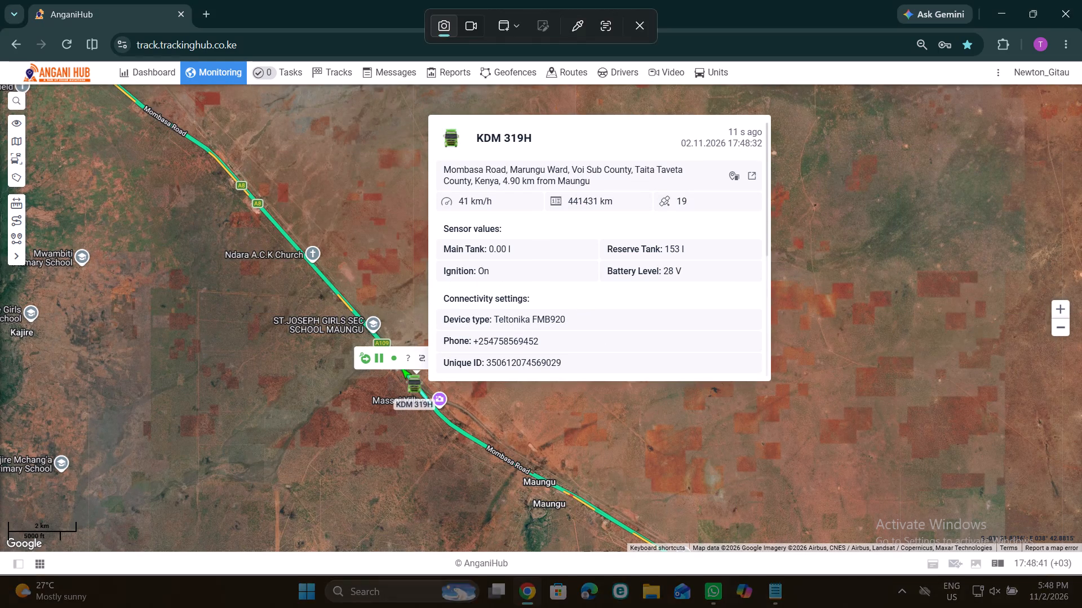
{"action": "double_click", "coordinate": [582, 303]}
Switch to the evening updates note in Notepad.
{"action": "key", "text": "alt+Tab"}
{"action": "key", "text": "alt+Tab"}
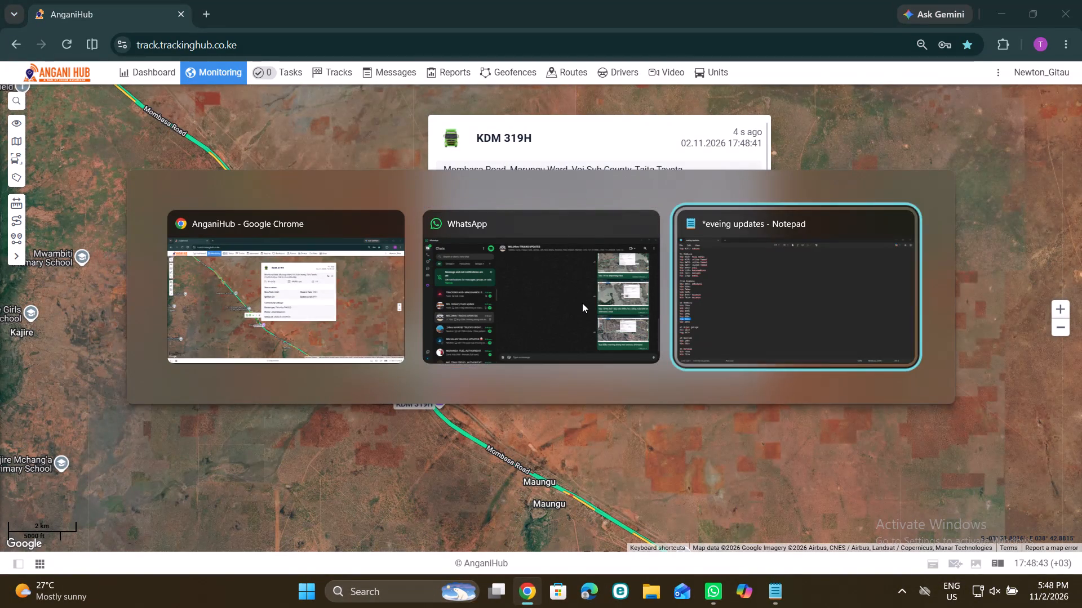
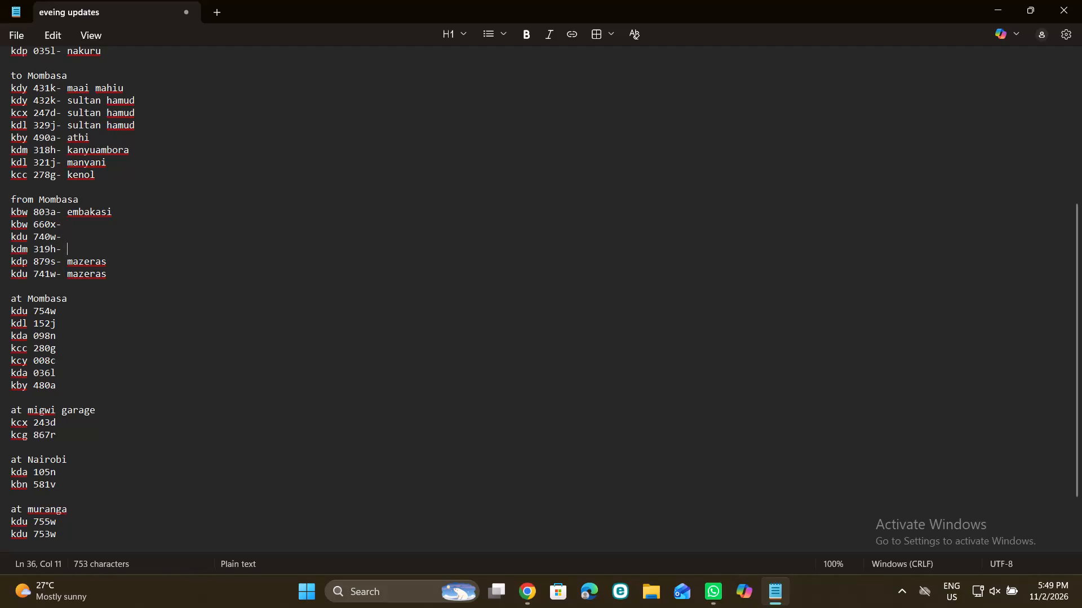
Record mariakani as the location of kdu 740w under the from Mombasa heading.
{"action": "key", "text": "Up"}
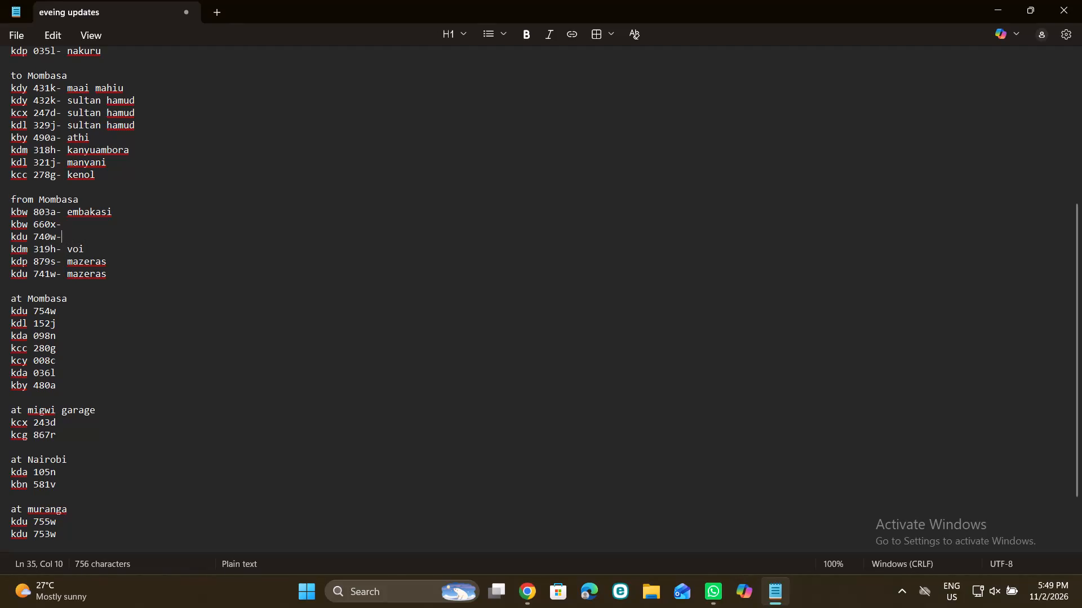
{"action": "key", "text": "space"}
{"action": "type", "text": "a"}
{"action": "key", "text": "BackSpace"}
{"action": "type", "text": "mariakani"}
{"action": "key", "text": "alt+Tab"}
{"action": "key", "text": "alt+Tab"}
{"action": "scroll", "coordinate": [35, 209], "scroll_direction": "down", "scroll_amount": 6}
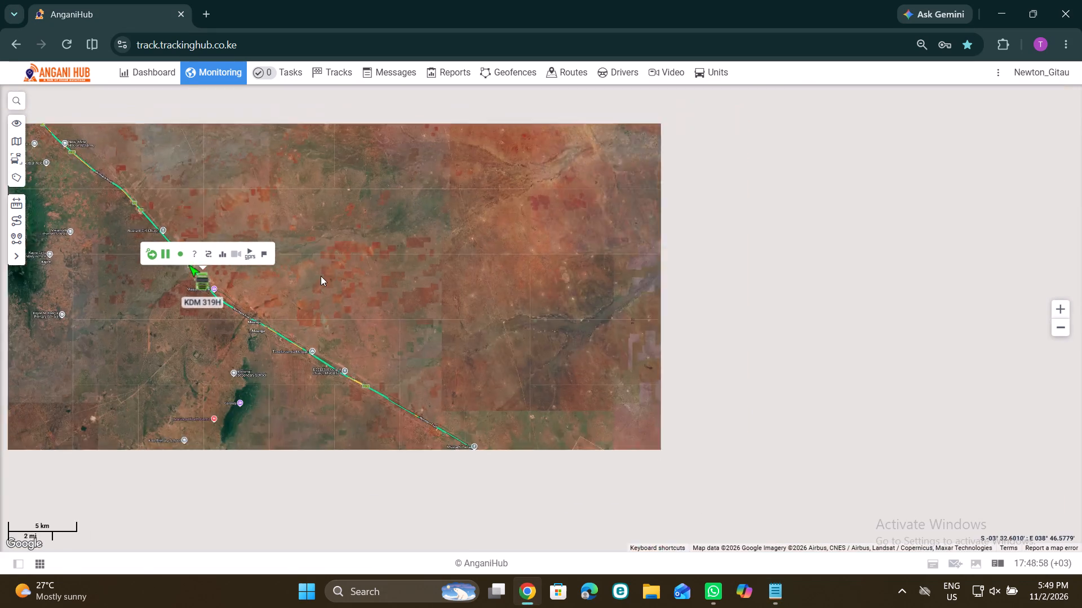
{"action": "scroll", "coordinate": [321, 276], "scroll_direction": "down", "scroll_amount": 8}
{"action": "left_click_drag", "start_coordinate": [334, 319], "coordinate": [507, 386]}
{"action": "left_click_drag", "start_coordinate": [431, 331], "coordinate": [487, 392]}
{"action": "left_click_drag", "start_coordinate": [374, 321], "coordinate": [419, 387]}
{"action": "scroll", "coordinate": [331, 320], "scroll_direction": "down", "scroll_amount": 2}
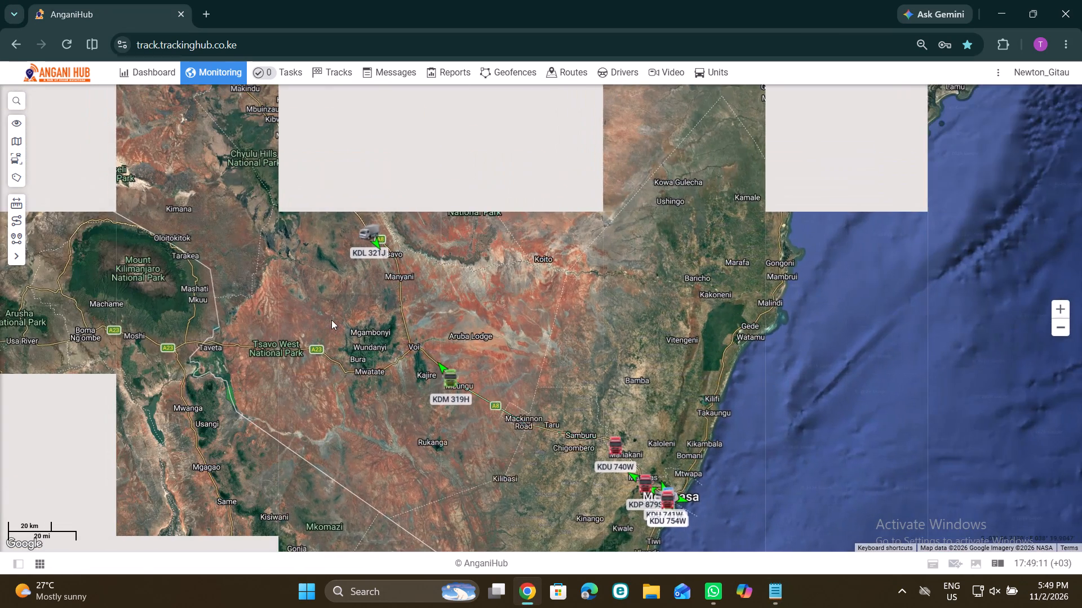
{"action": "left_click_drag", "start_coordinate": [341, 330], "coordinate": [502, 415]}
{"action": "left_click_drag", "start_coordinate": [396, 333], "coordinate": [518, 397]}
{"action": "scroll", "coordinate": [406, 227], "scroll_direction": "up", "scroll_amount": 3}
{"action": "left_click_drag", "start_coordinate": [464, 215], "coordinate": [467, 266]}
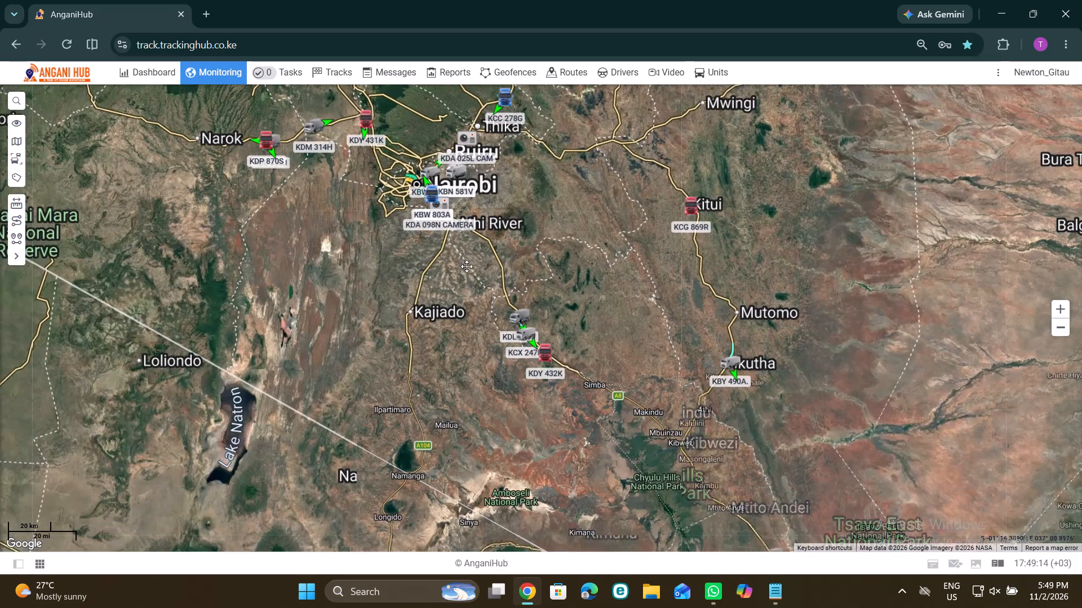
{"action": "left_click_drag", "start_coordinate": [467, 266], "coordinate": [466, 305]}
{"action": "scroll", "coordinate": [461, 241], "scroll_direction": "up", "scroll_amount": 4}
{"action": "left_click_drag", "start_coordinate": [386, 288], "coordinate": [447, 309]}
{"action": "scroll", "coordinate": [409, 325], "scroll_direction": "up", "scroll_amount": 2}
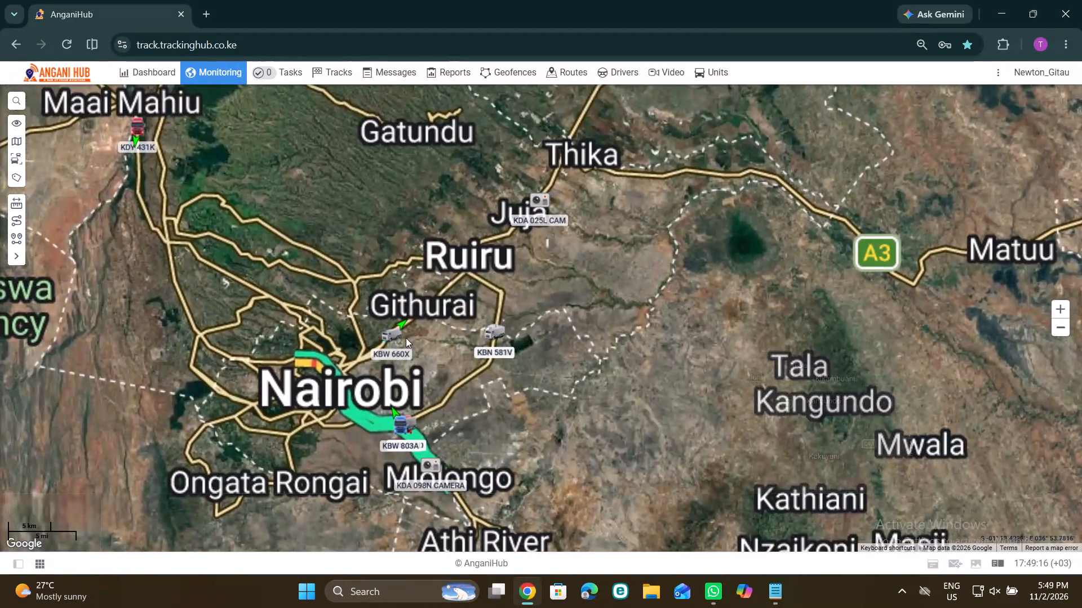
{"action": "scroll", "coordinate": [406, 338], "scroll_direction": "up", "scroll_amount": 2}
{"action": "left_click", "coordinate": [376, 339]}
{"action": "left_click", "coordinate": [365, 320]}
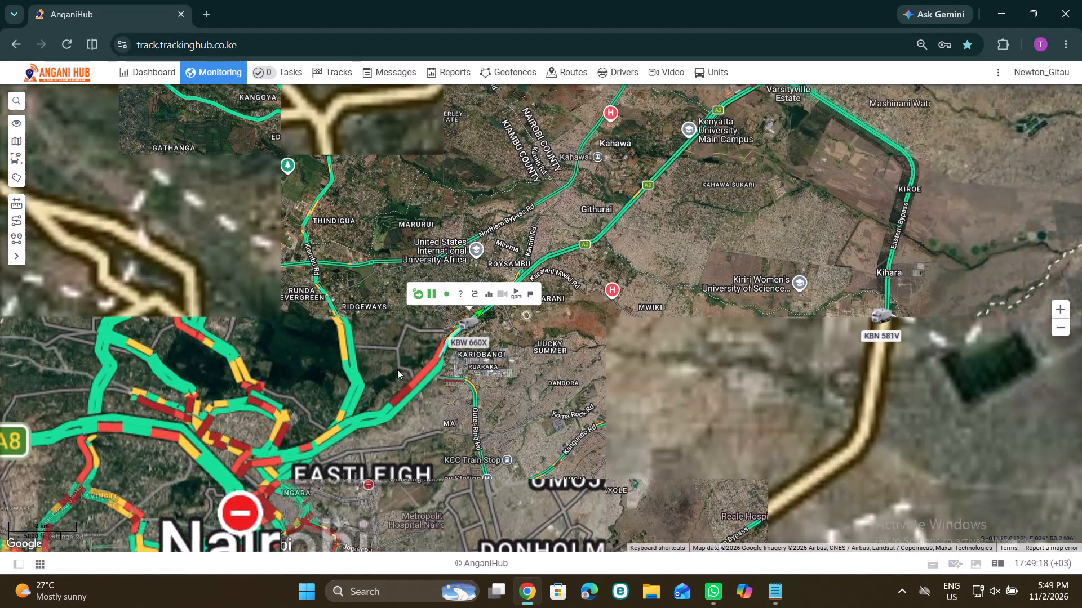
{"action": "key", "text": "shift+super+s"}
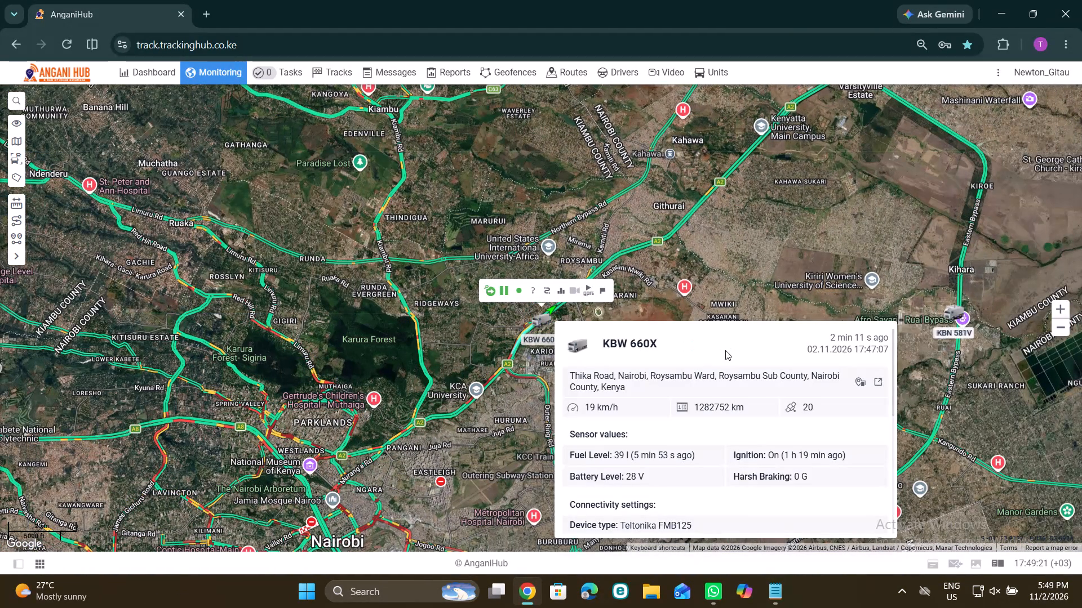
{"action": "double_click", "coordinate": [728, 350]}
{"action": "triple_click", "coordinate": [731, 347]}
{"action": "left_click", "coordinate": [731, 347]}
Switch back to the evening updates note in Notepad.
{"action": "key", "text": "alt+Tab"}
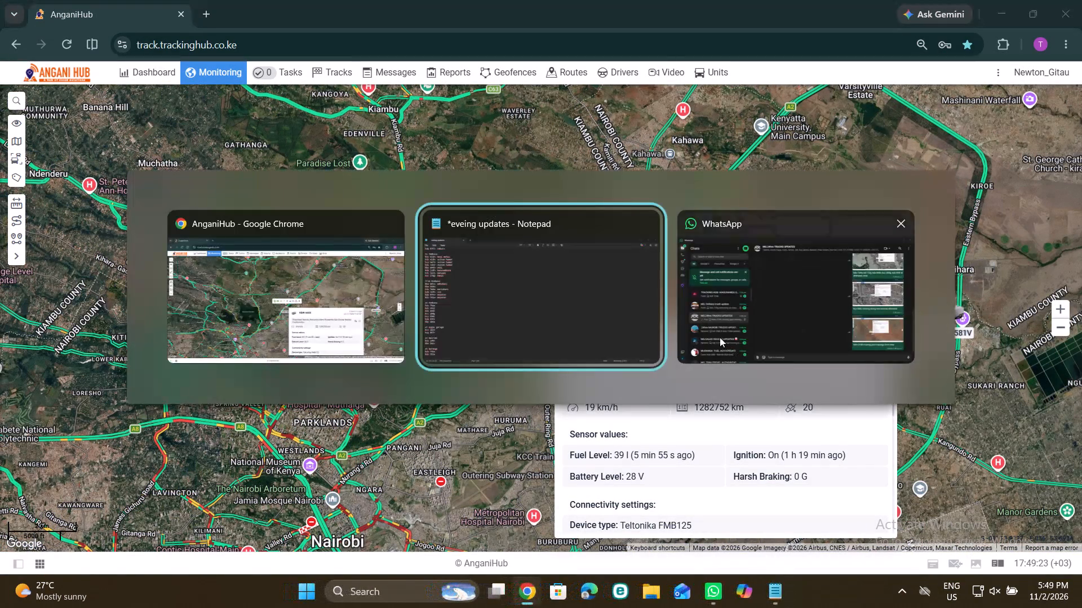
{"action": "key", "text": "alt+Tab"}
{"action": "key", "text": "alt+Tab"}
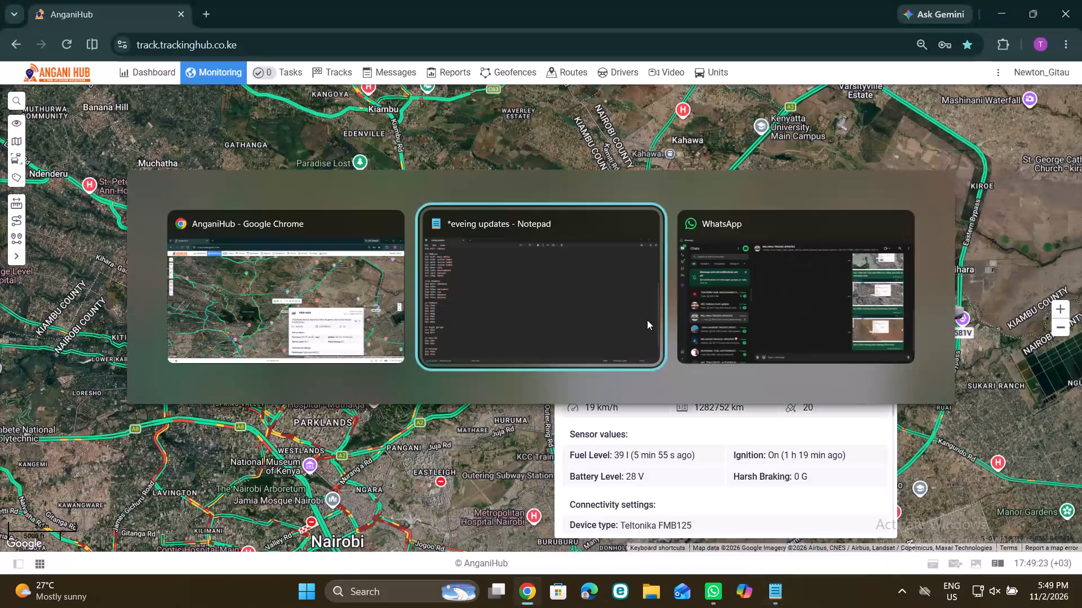
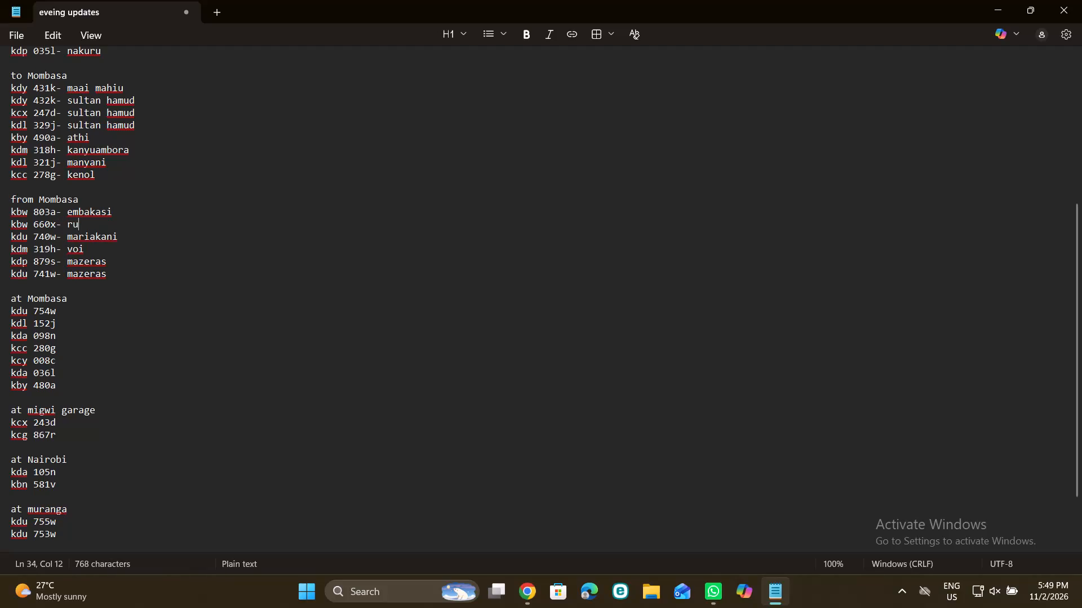
Copy the entire text of the evening updates note, from the first heading through the at meru list.
{"action": "scroll", "coordinate": [114, 221], "scroll_direction": "up", "scroll_amount": 10}
{"action": "scroll", "coordinate": [110, 59], "scroll_direction": "down", "scroll_amount": 3}
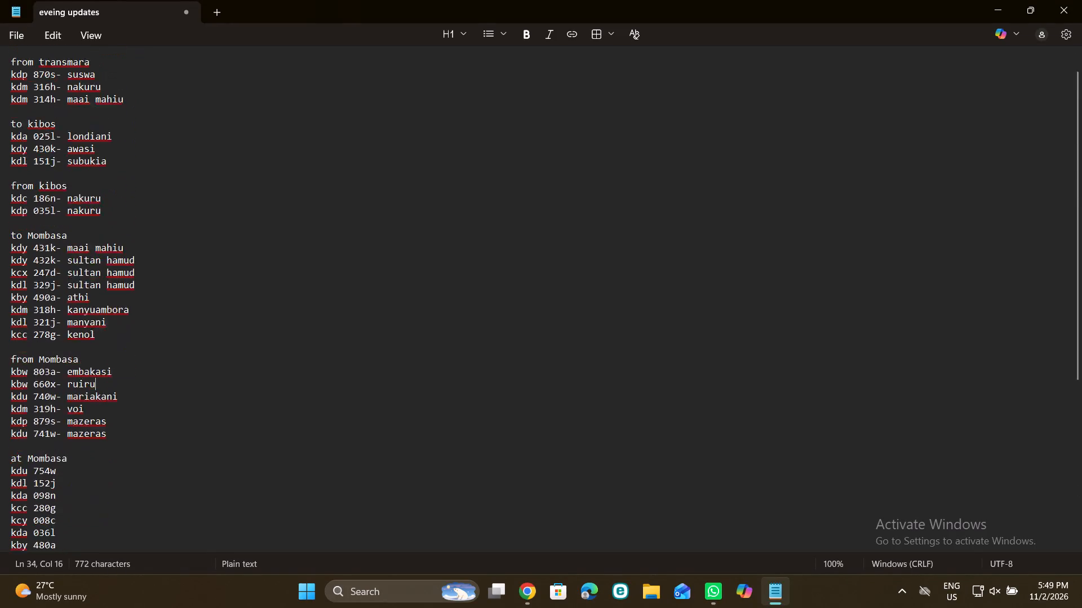
{"action": "scroll", "coordinate": [118, 160], "scroll_direction": "down", "scroll_amount": 11}
{"action": "key", "text": "ctrl+a"}
{"action": "key", "text": "ctrl+c"}
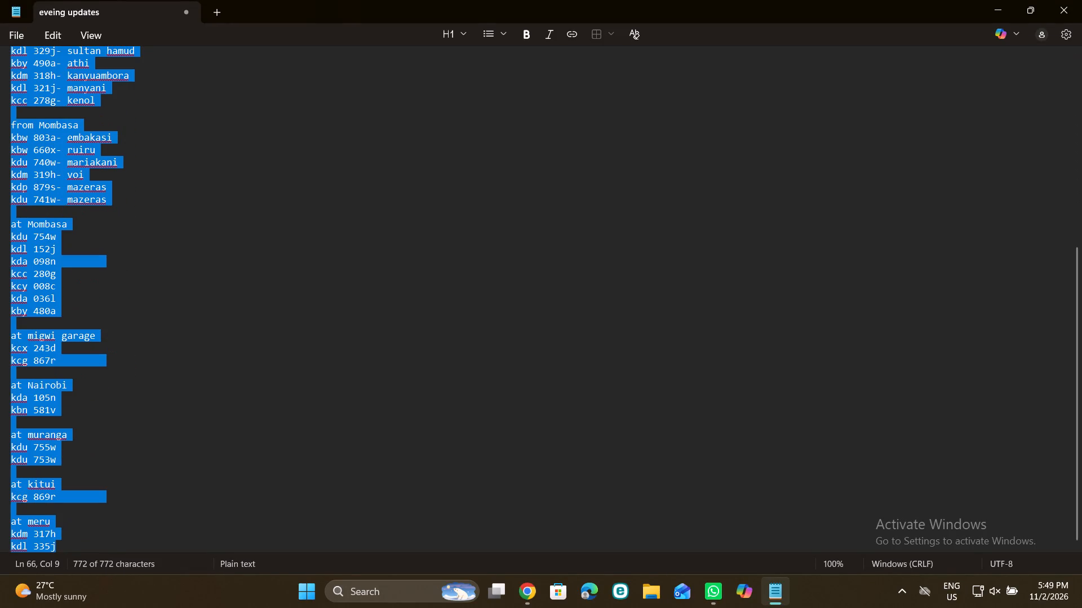
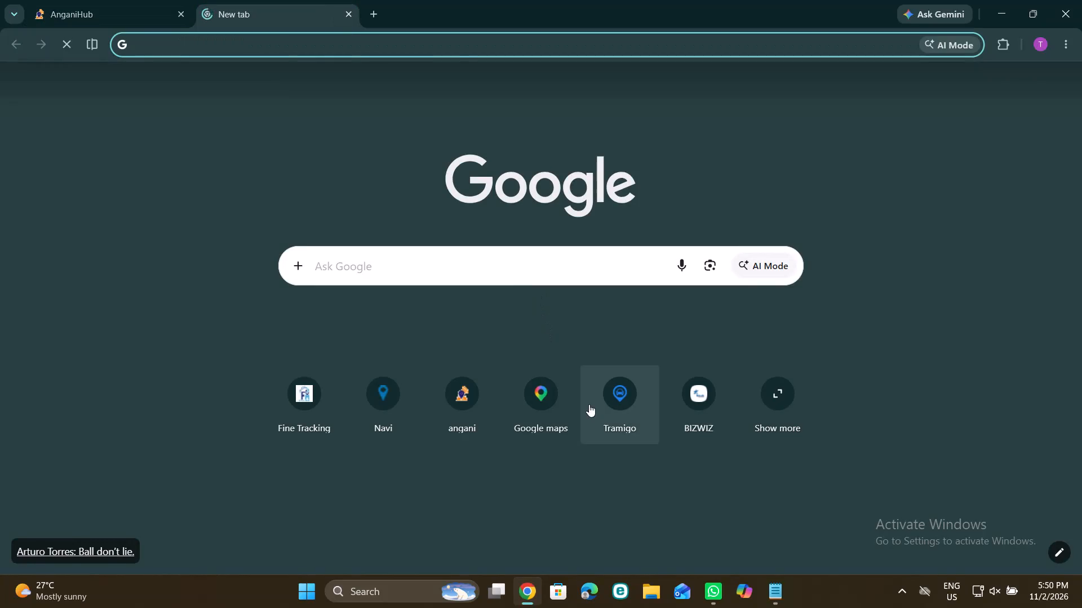
Open the Tramigo tracking platform from the new page's shortcuts and return to the AnganiHub monitoring map.
{"action": "double_click", "coordinate": [601, 404]}
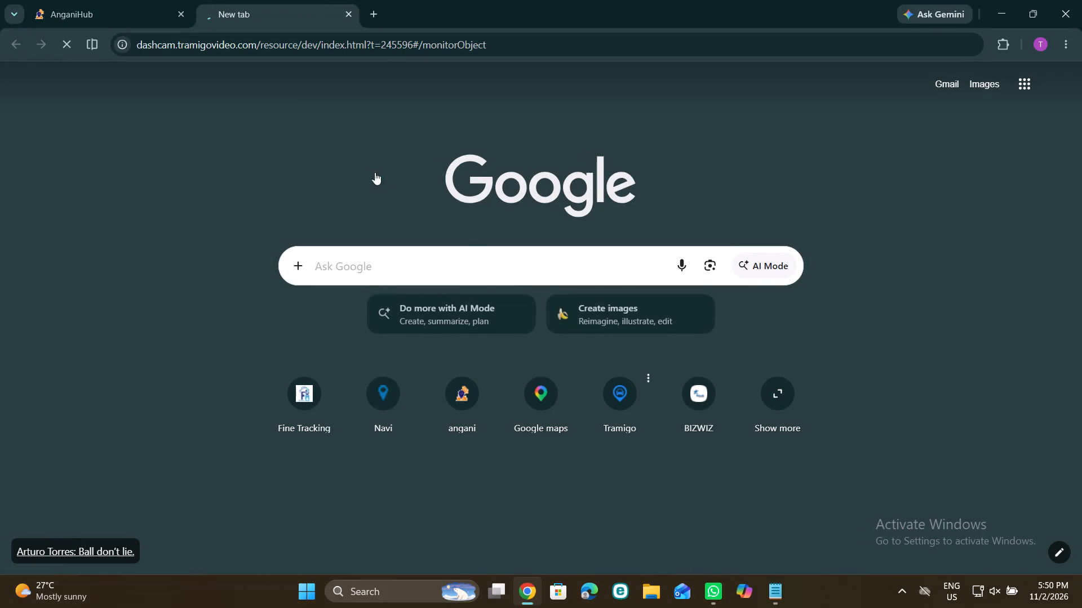
{"action": "left_click", "coordinate": [161, 0]}
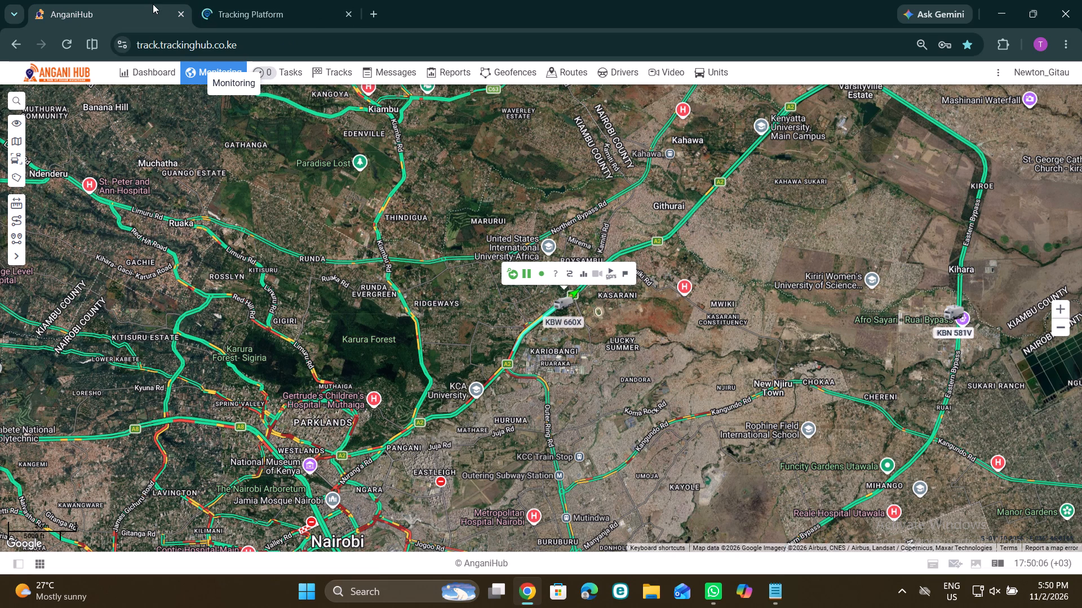